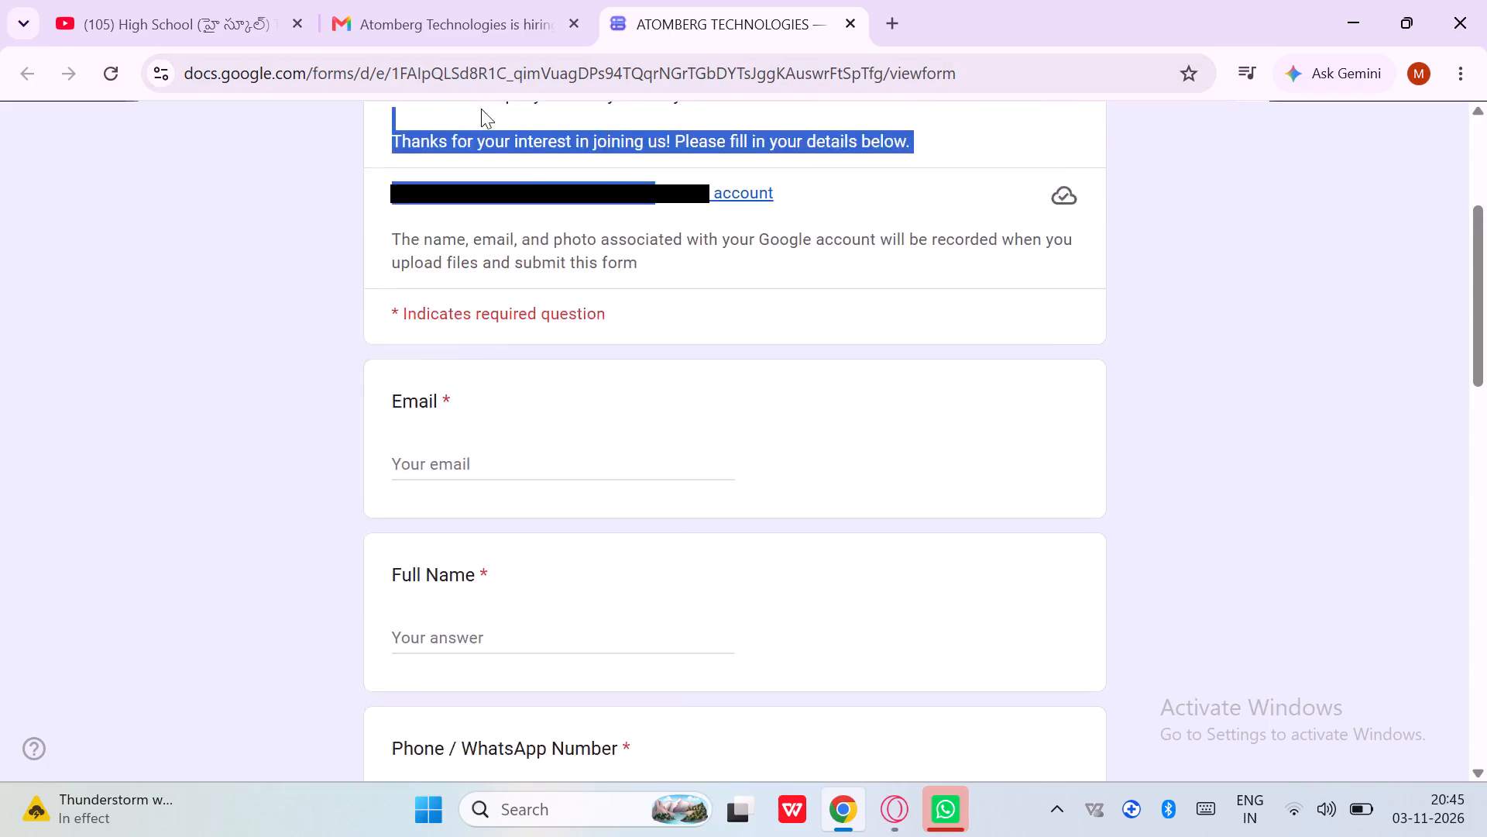
# Copy the signed-in account's email address from the form header and paste it into the Email field.
pyautogui.moveTo(481, 108); pyautogui.dragTo(385, 342)
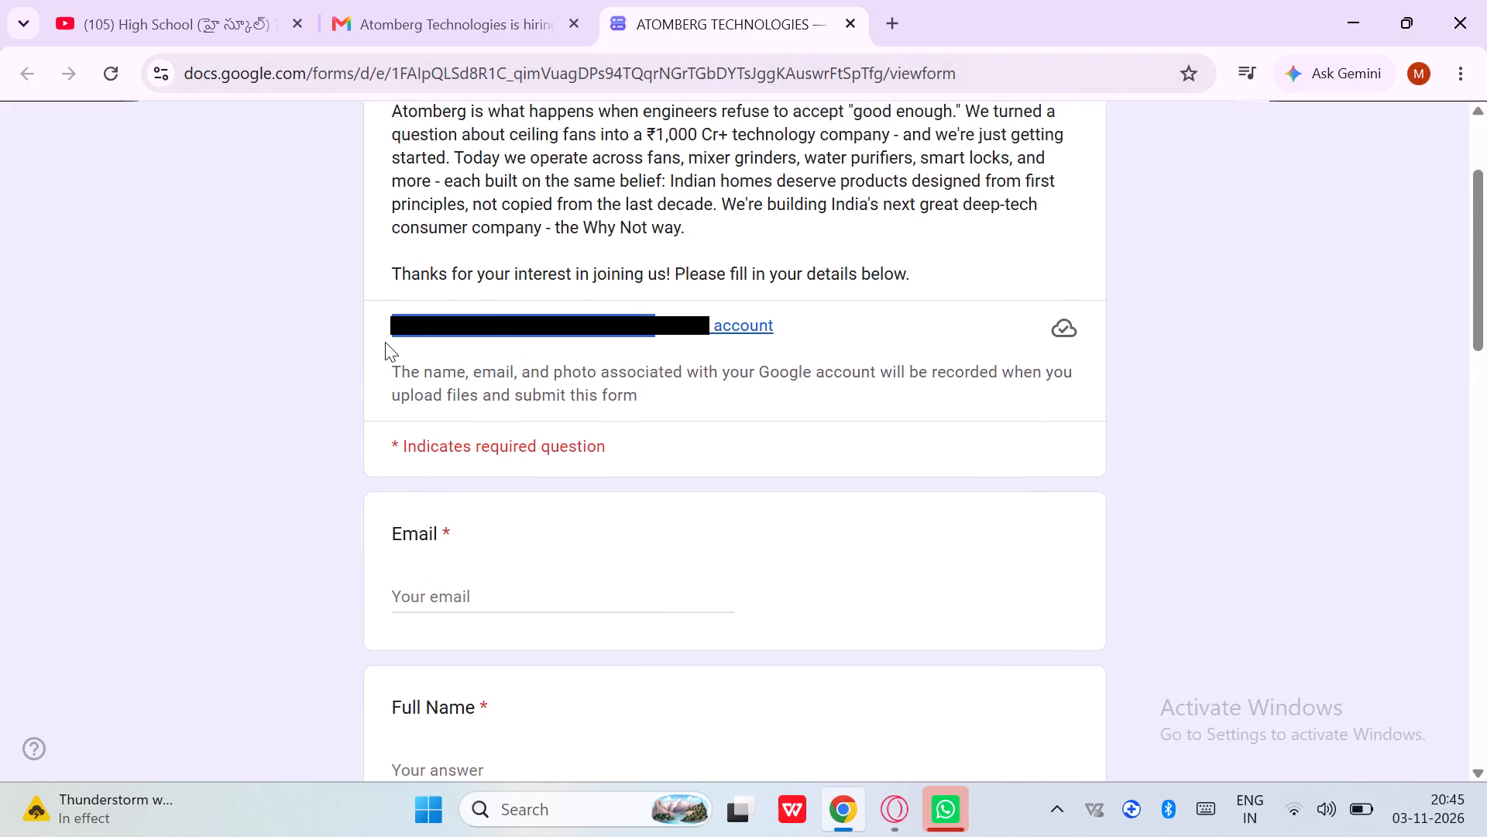
pyautogui.hotkey('ctrl', 'c')
pyautogui.click(482, 596)
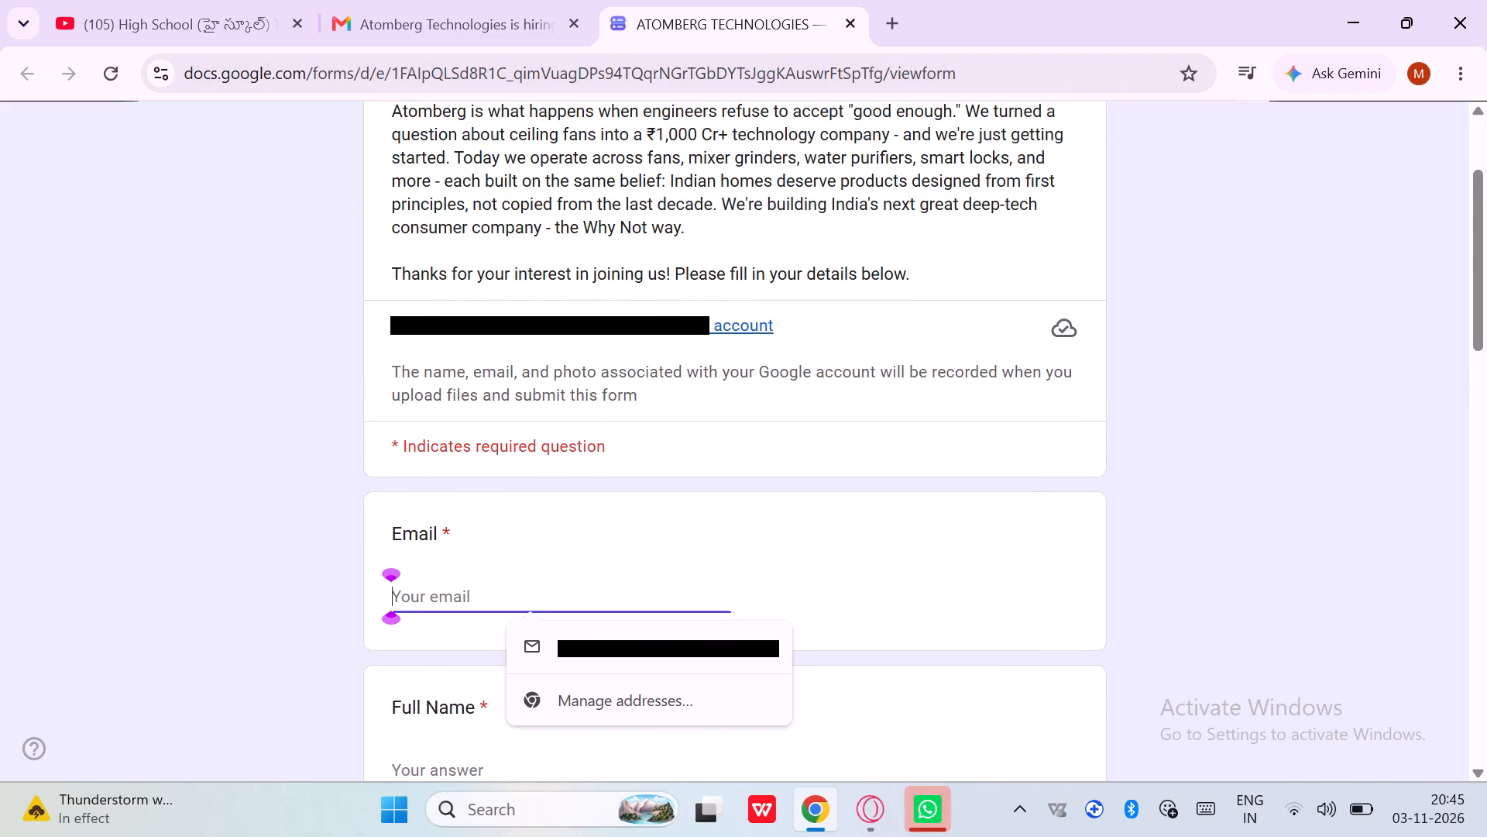
pyautogui.hotkey('ctrl', 'v')
pyautogui.scroll(-3, 482, 596)
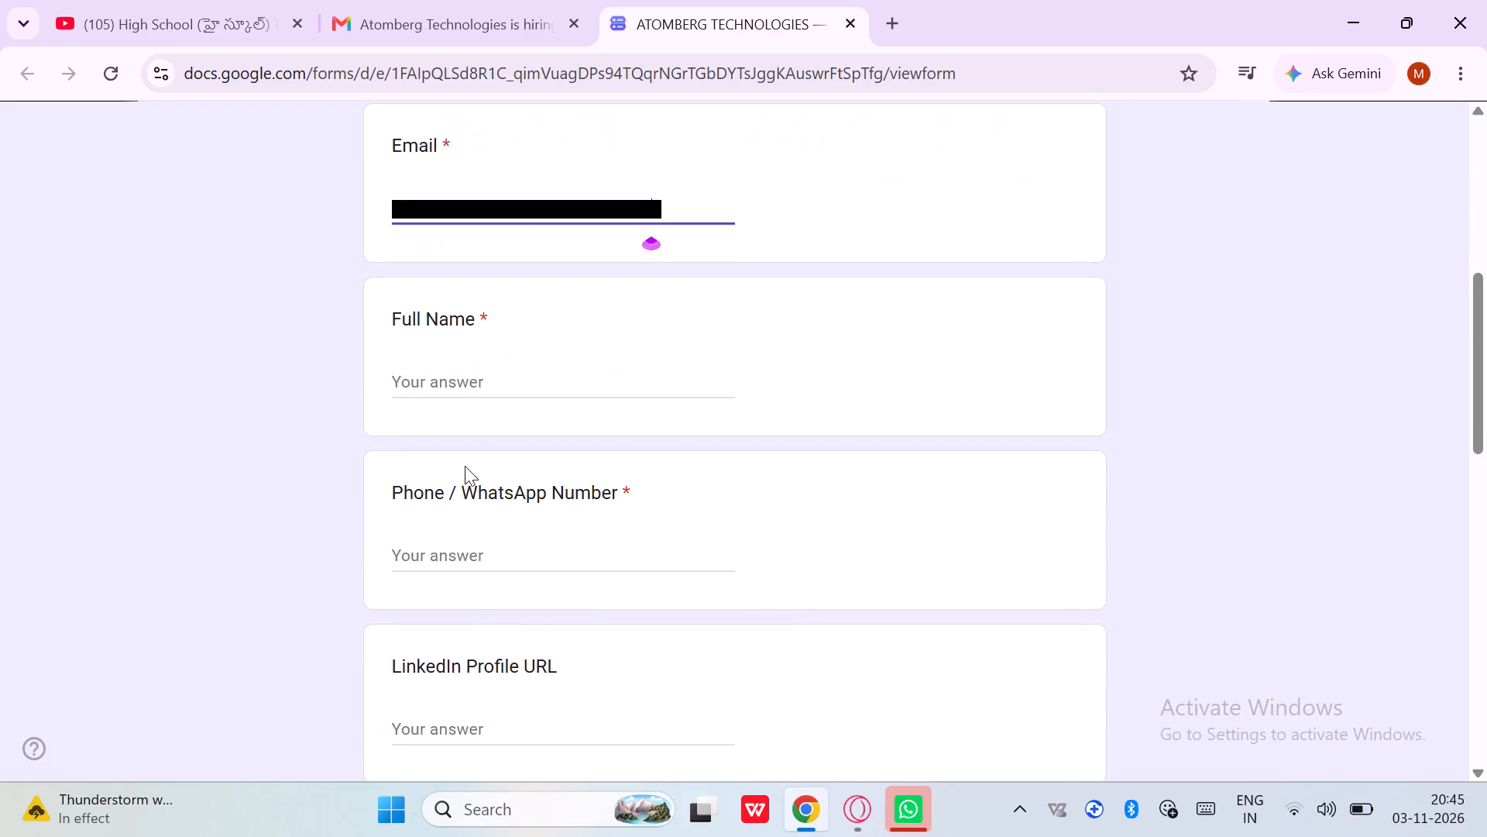
# Enter the applicant's full name in the required Full Name field of the form.
pyautogui.click(464, 388)
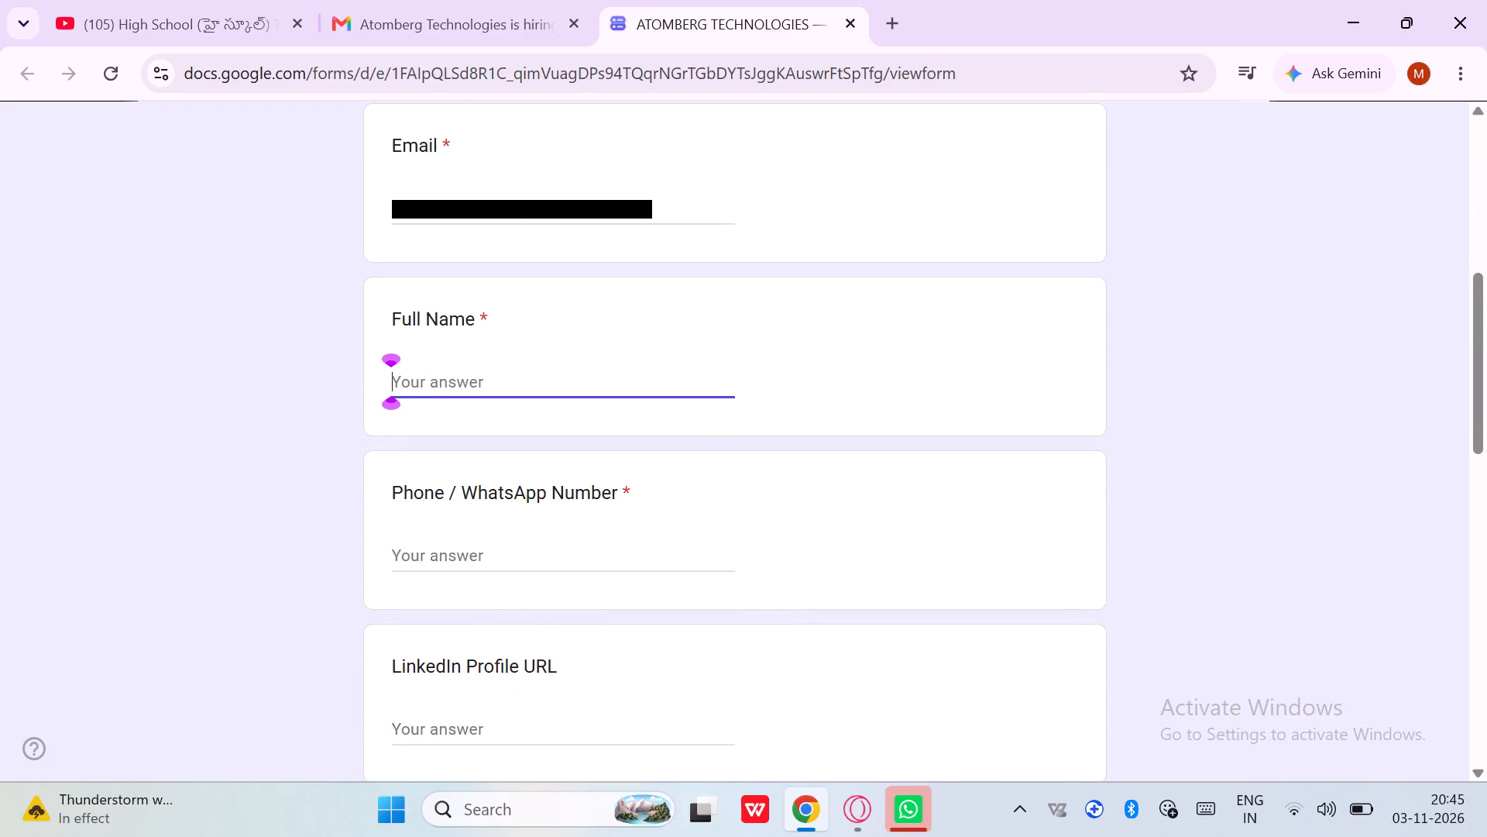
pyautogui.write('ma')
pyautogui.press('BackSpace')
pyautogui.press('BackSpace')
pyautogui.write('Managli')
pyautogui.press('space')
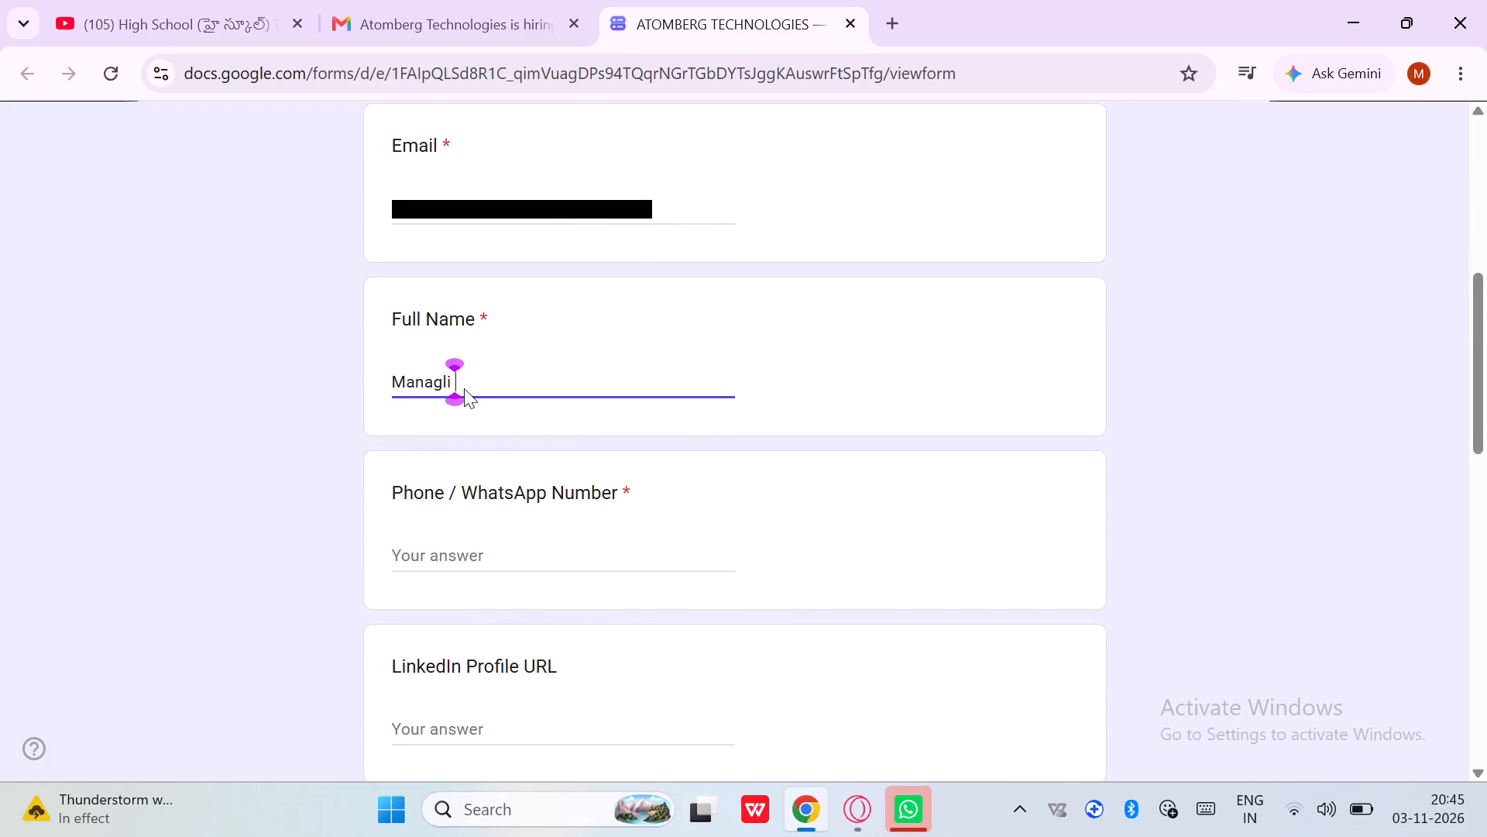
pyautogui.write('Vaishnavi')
# Fill in the Phone / WhatsApp Number field with the saved autofill number and delete its first character.
pyautogui.scroll(-1, 464, 388)
pyautogui.click(468, 378)
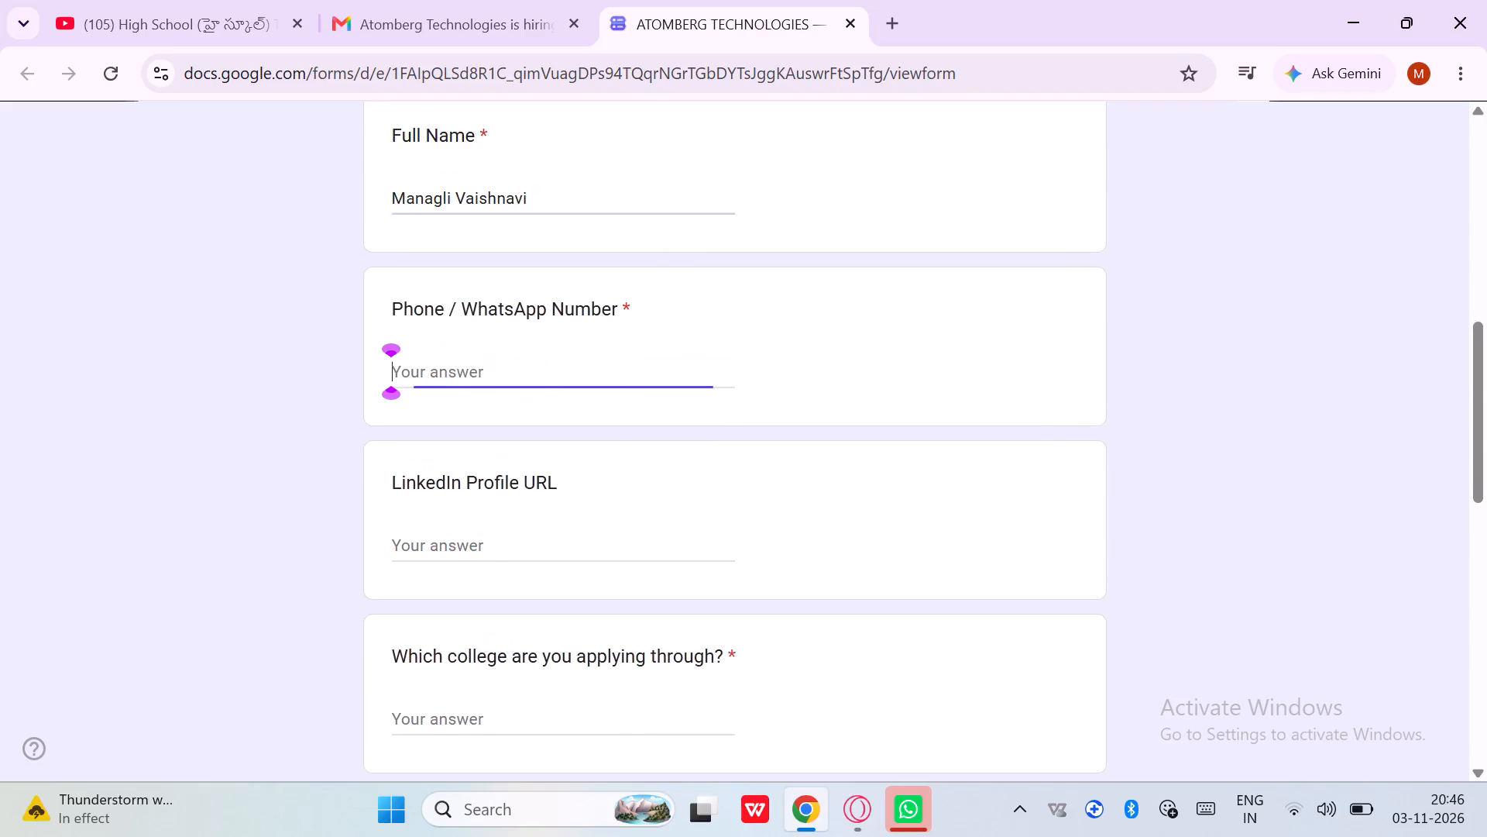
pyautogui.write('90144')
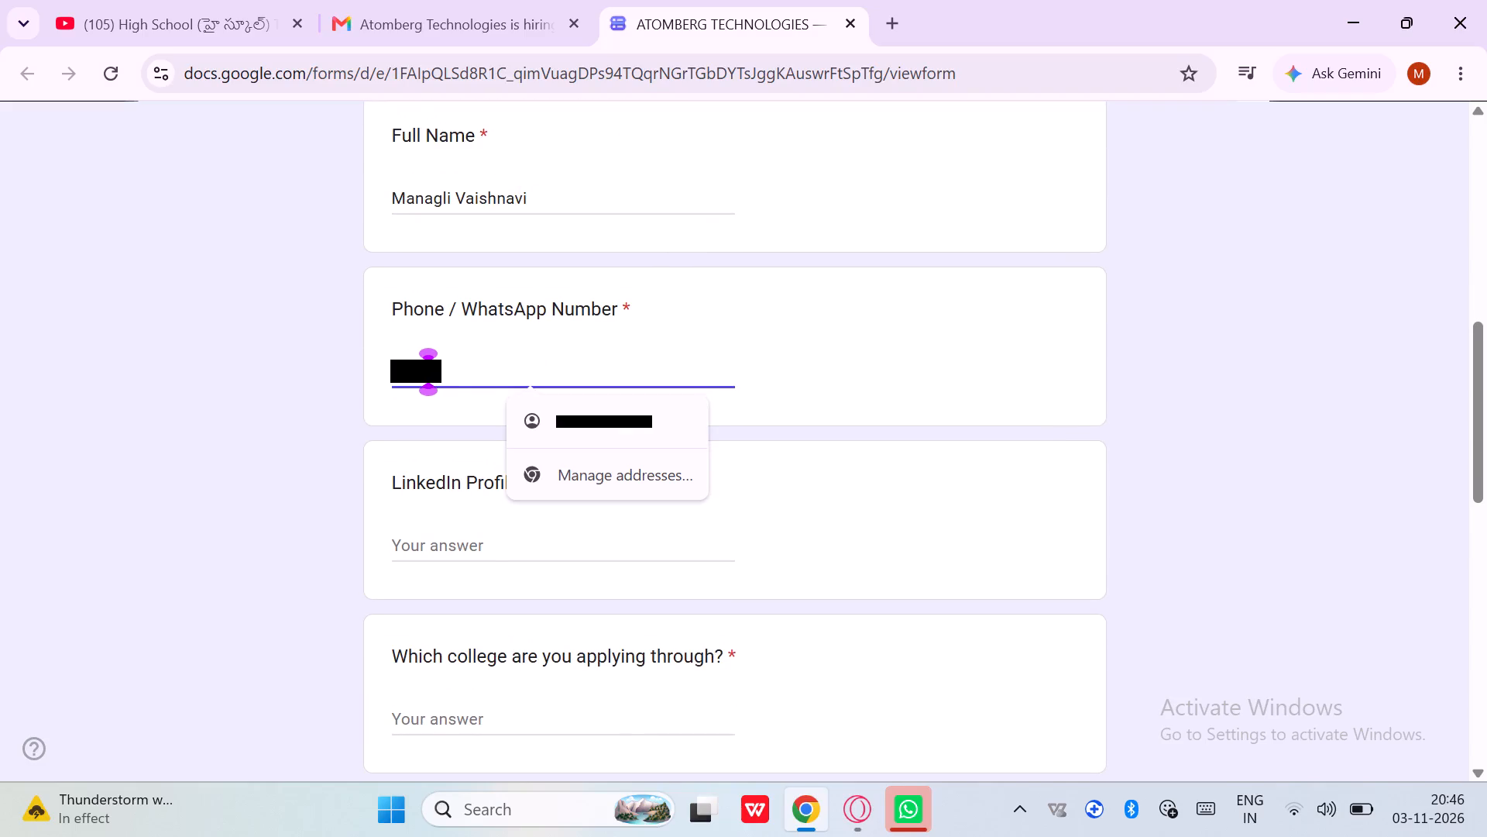
pyautogui.click(560, 412)
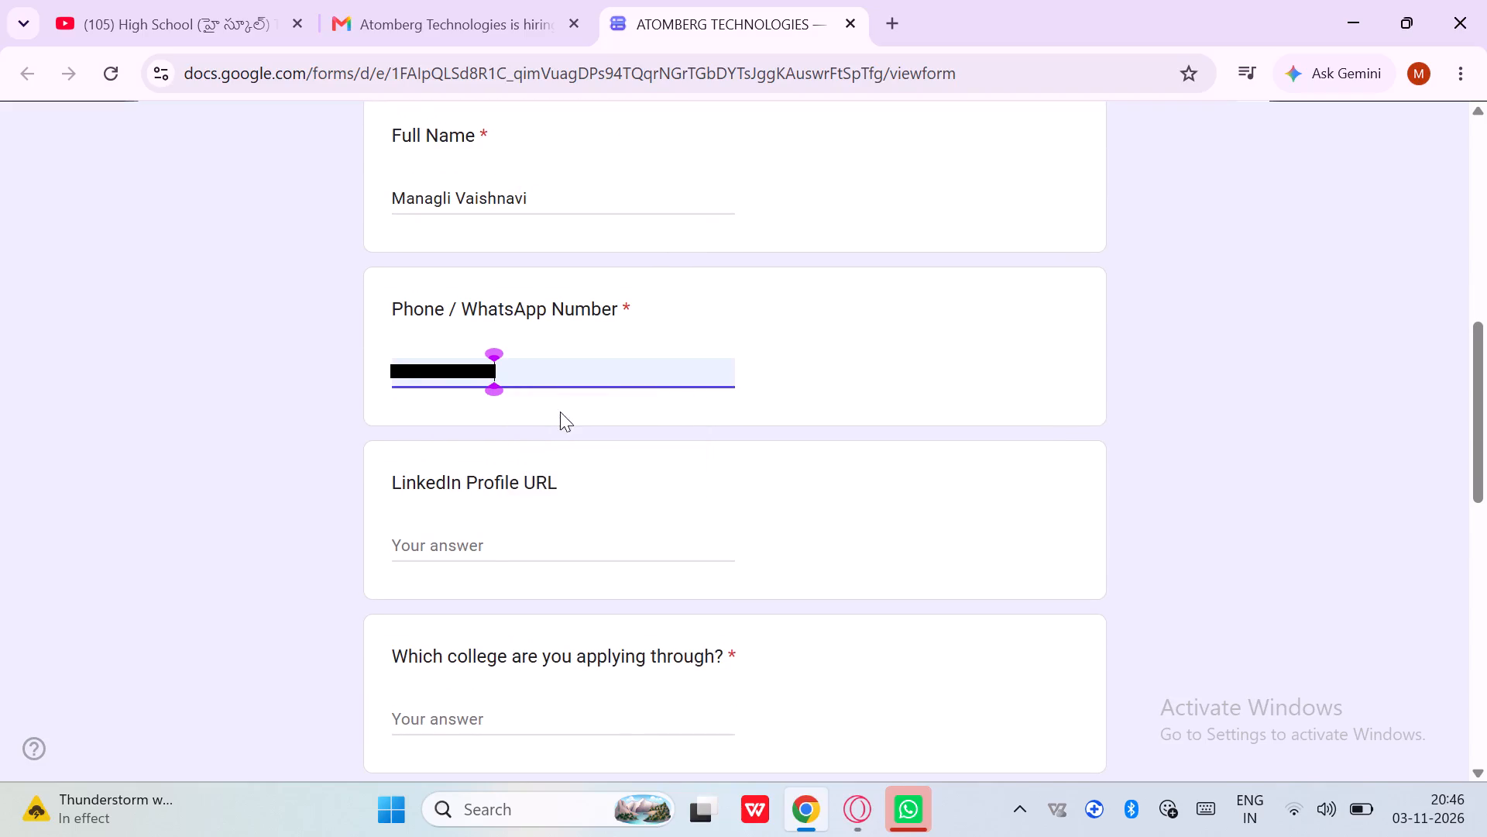
pyautogui.click(407, 370)
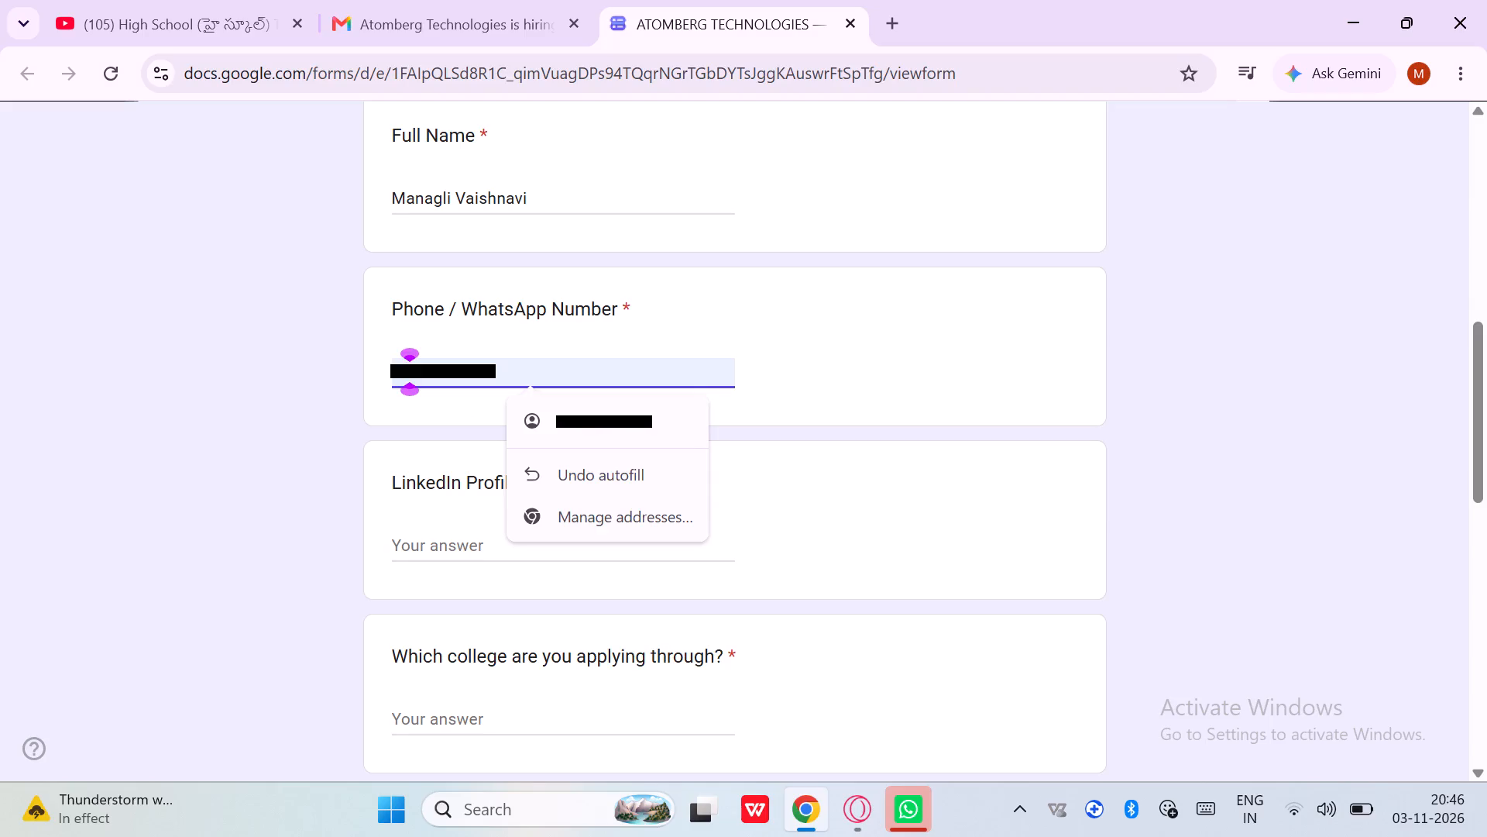
pyautogui.press('Left')
pyautogui.press('BackSpace')
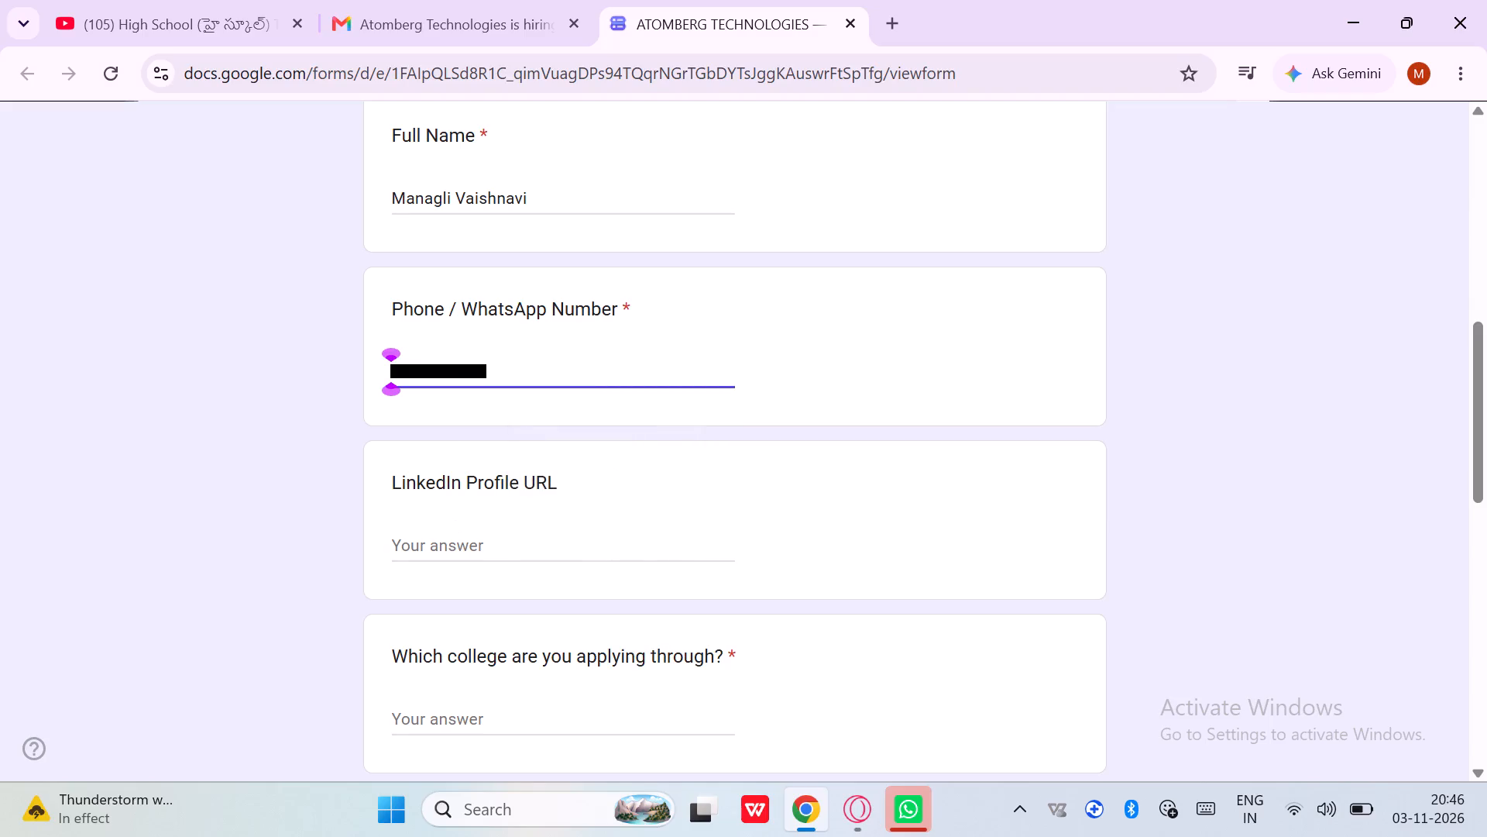
# With the LinkedIn Profile URL field selected, launch another Google Chrome window using the profile with the teal V avatar.
pyautogui.click(462, 542)
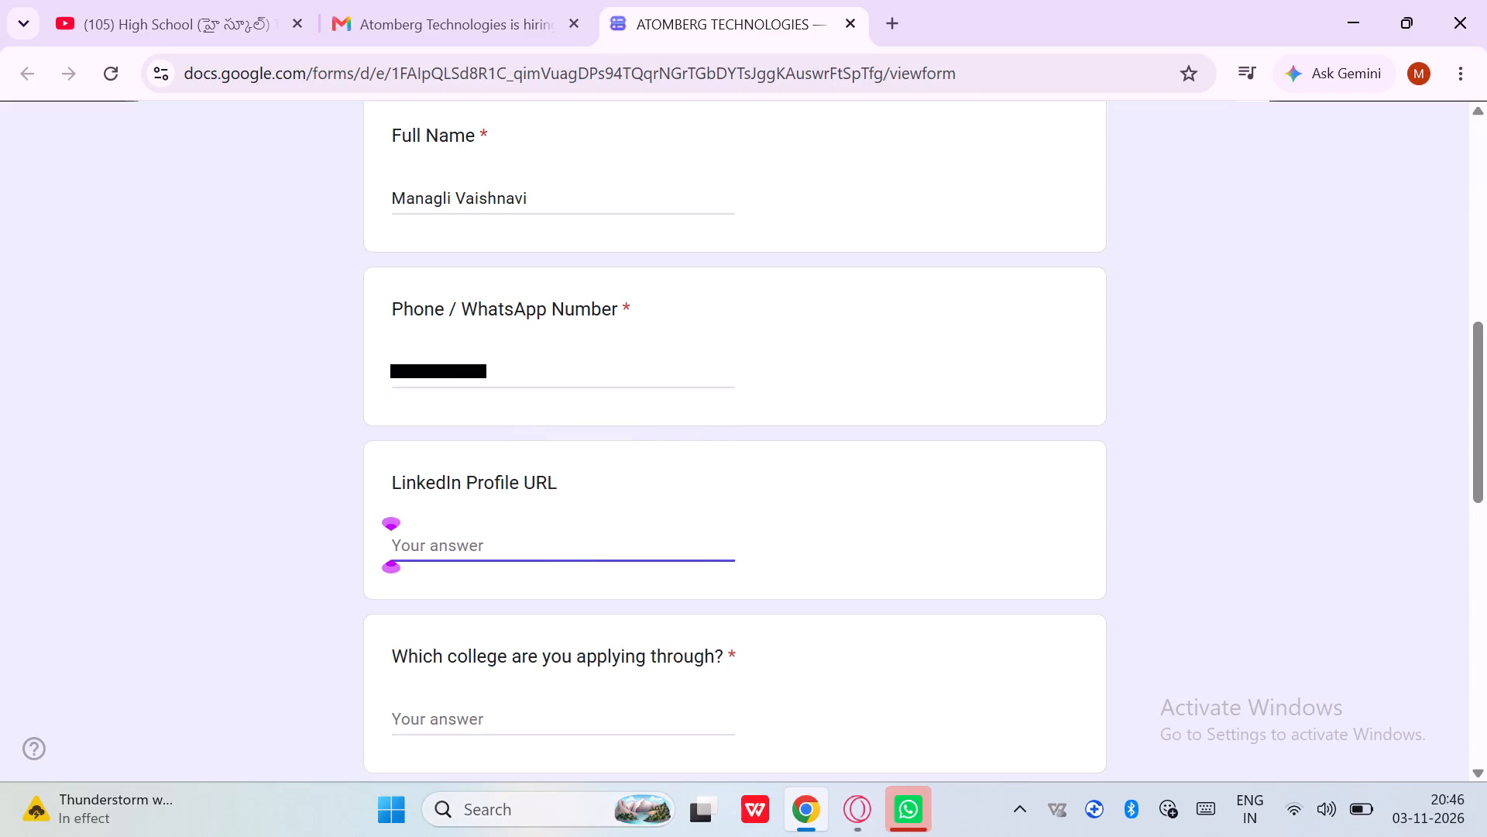
pyautogui.click(489, 815)
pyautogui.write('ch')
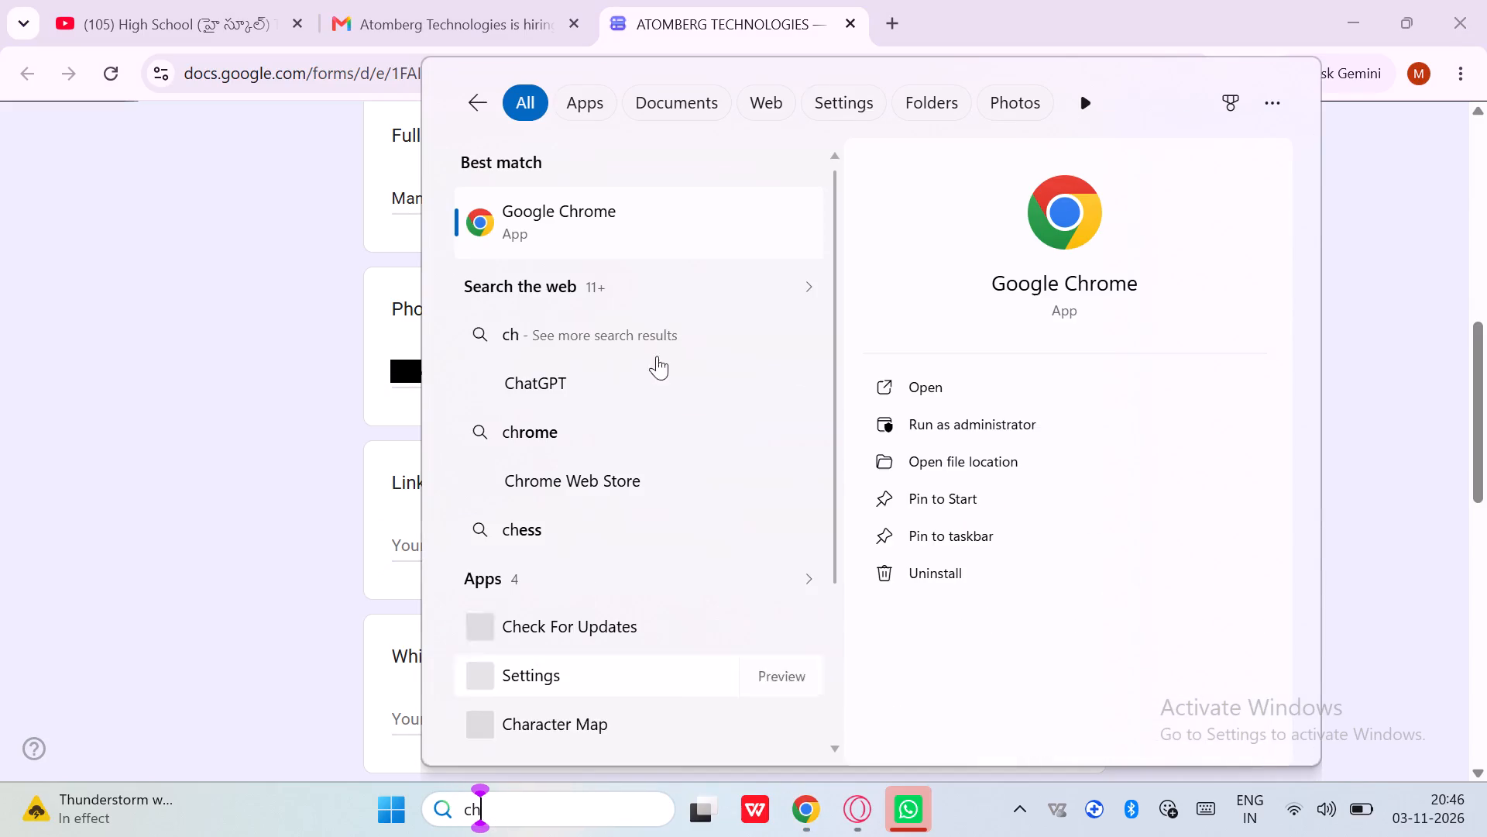
pyautogui.click(897, 394)
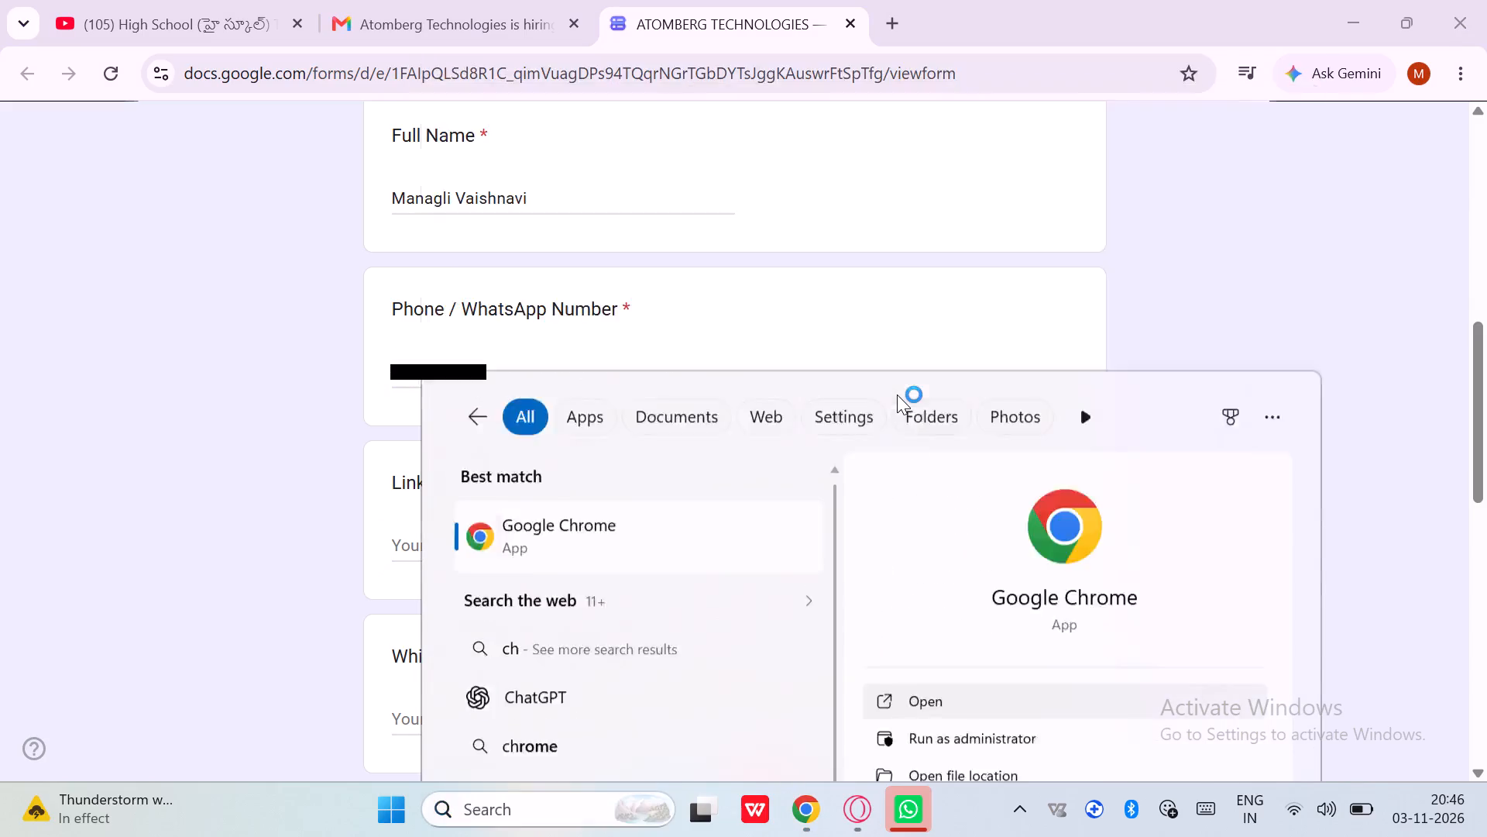
pyautogui.scroll(-1, 897, 394)
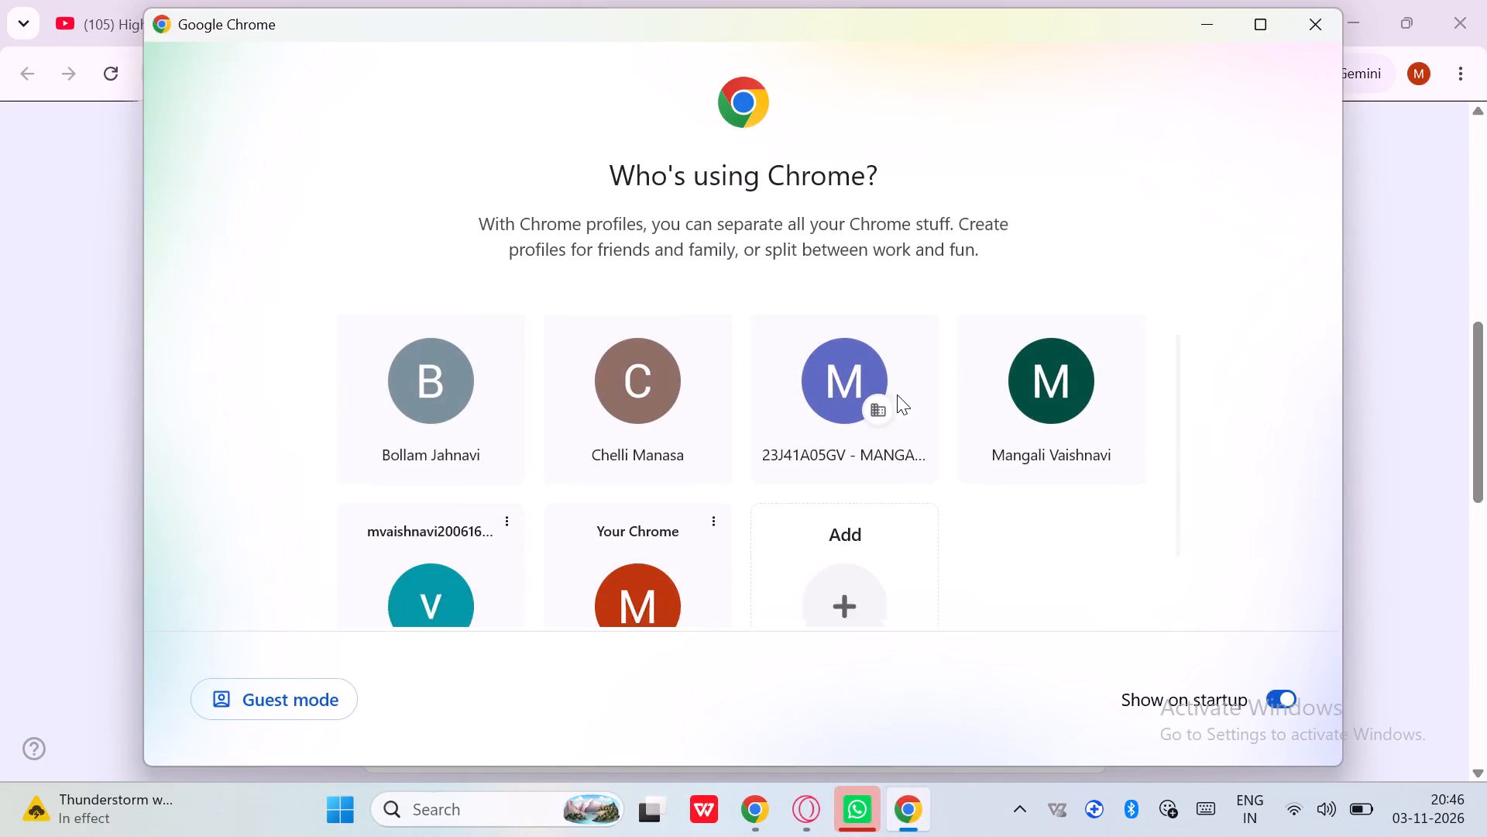
pyautogui.scroll(-1, 897, 394)
pyautogui.click(407, 502)
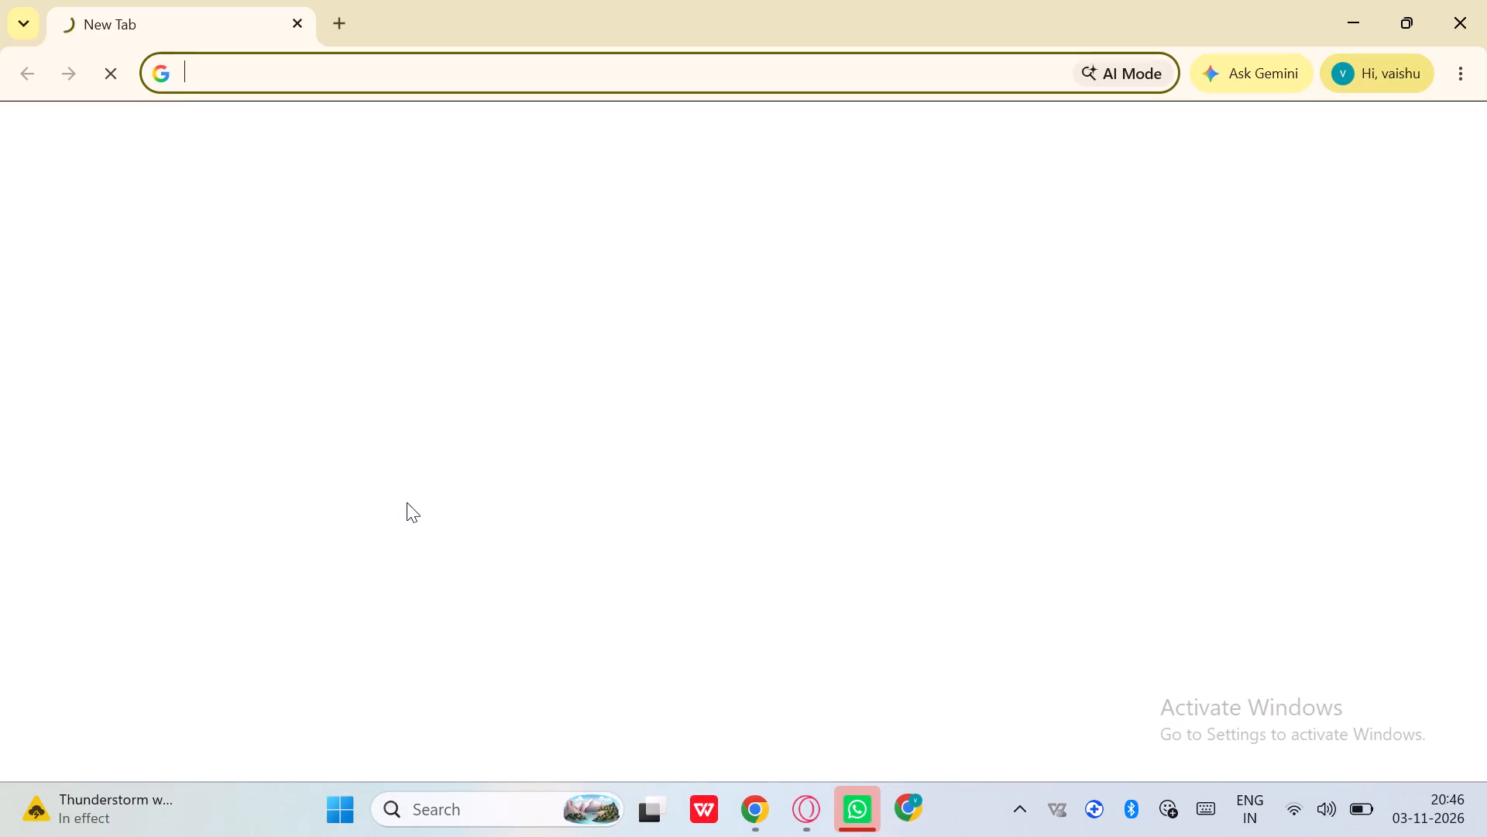
# Open the LinkedIn feed in the other browser profile, dismiss the hiring promotion, and go to the account owner's profile page.
pyautogui.write('li')
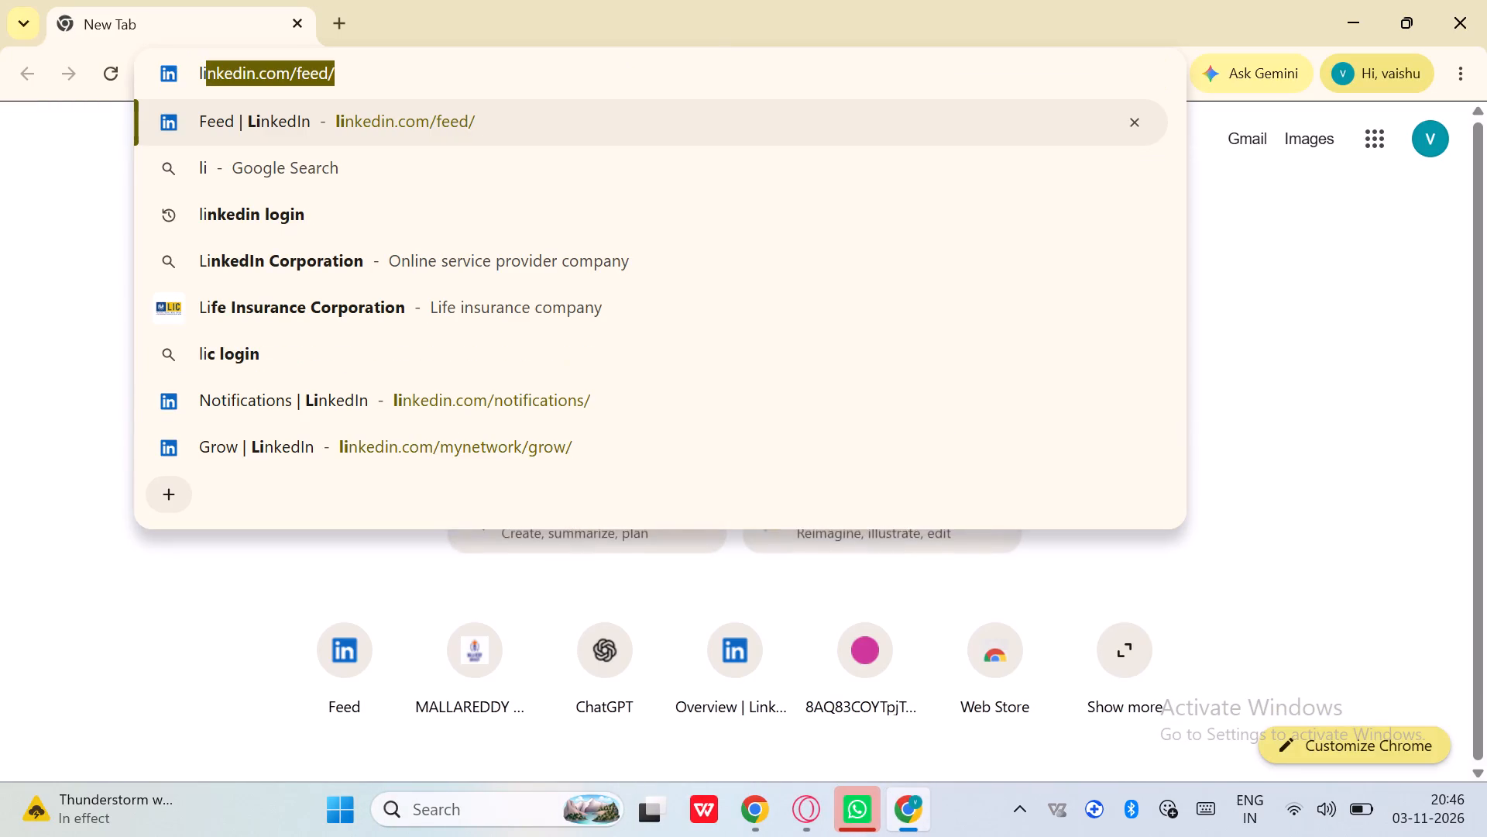
pyautogui.click(549, 119)
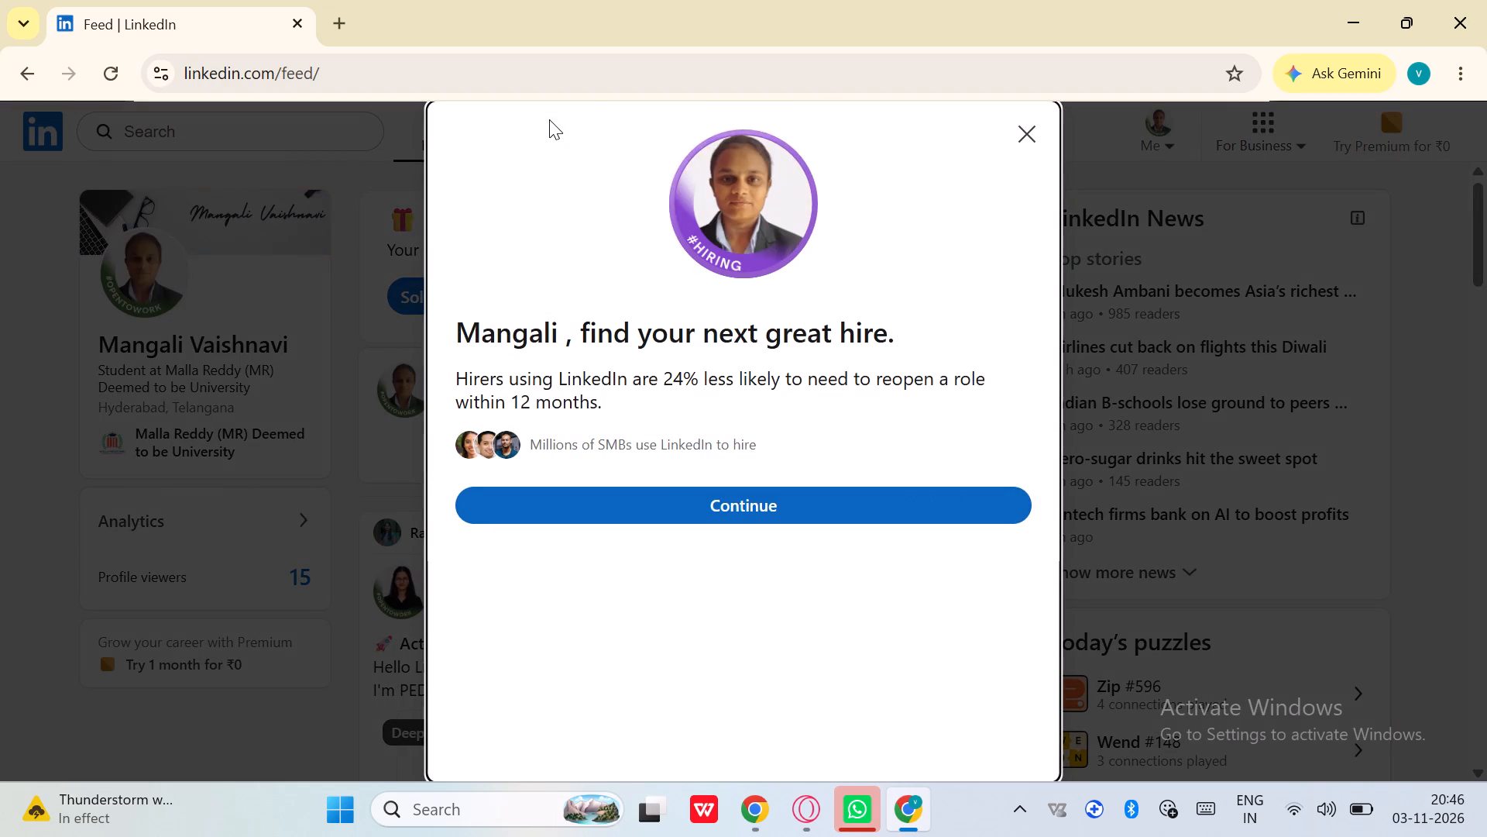
pyautogui.click(1035, 136)
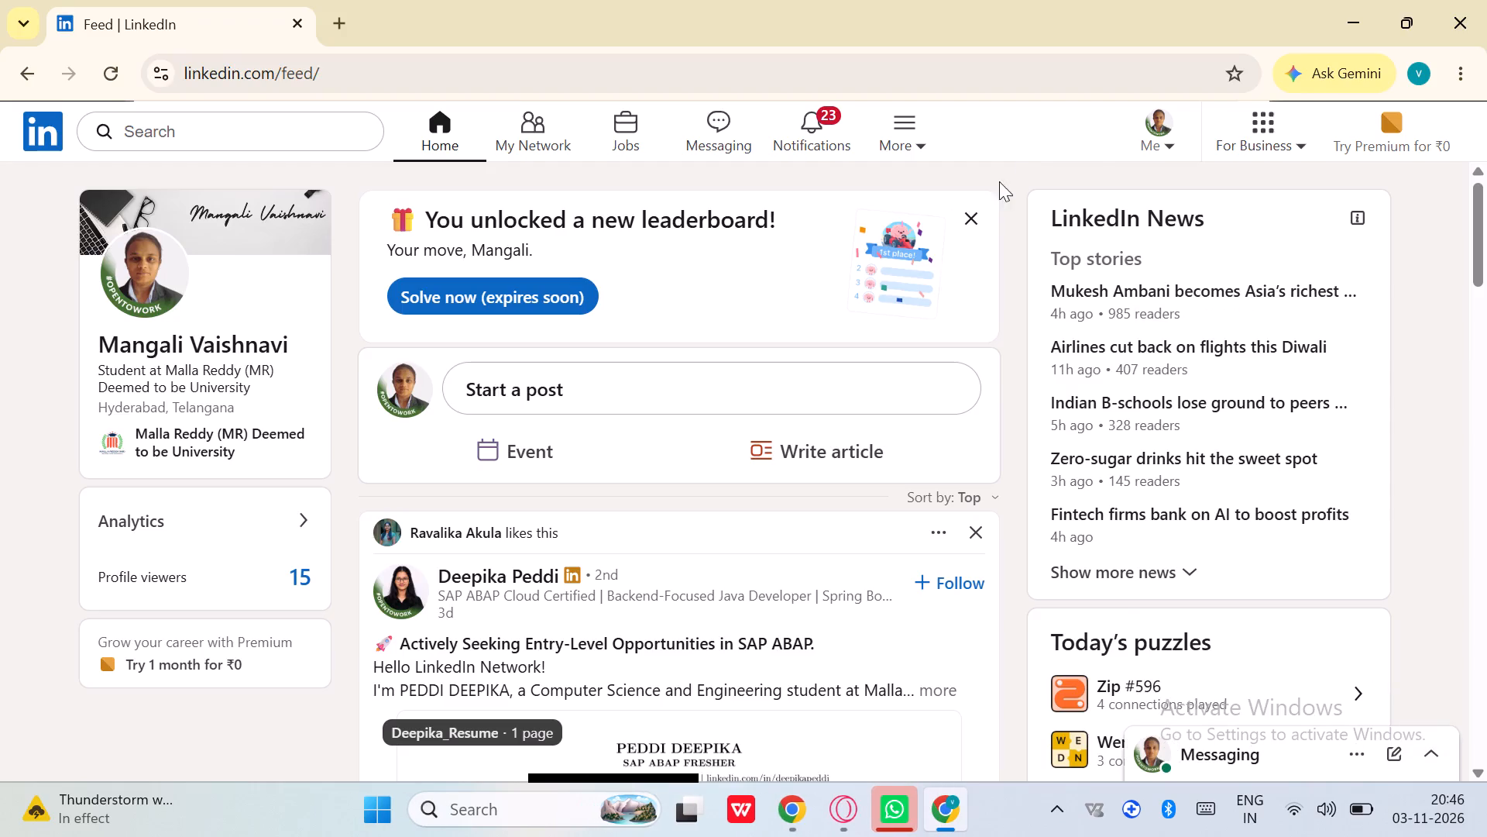
pyautogui.click(1182, 144)
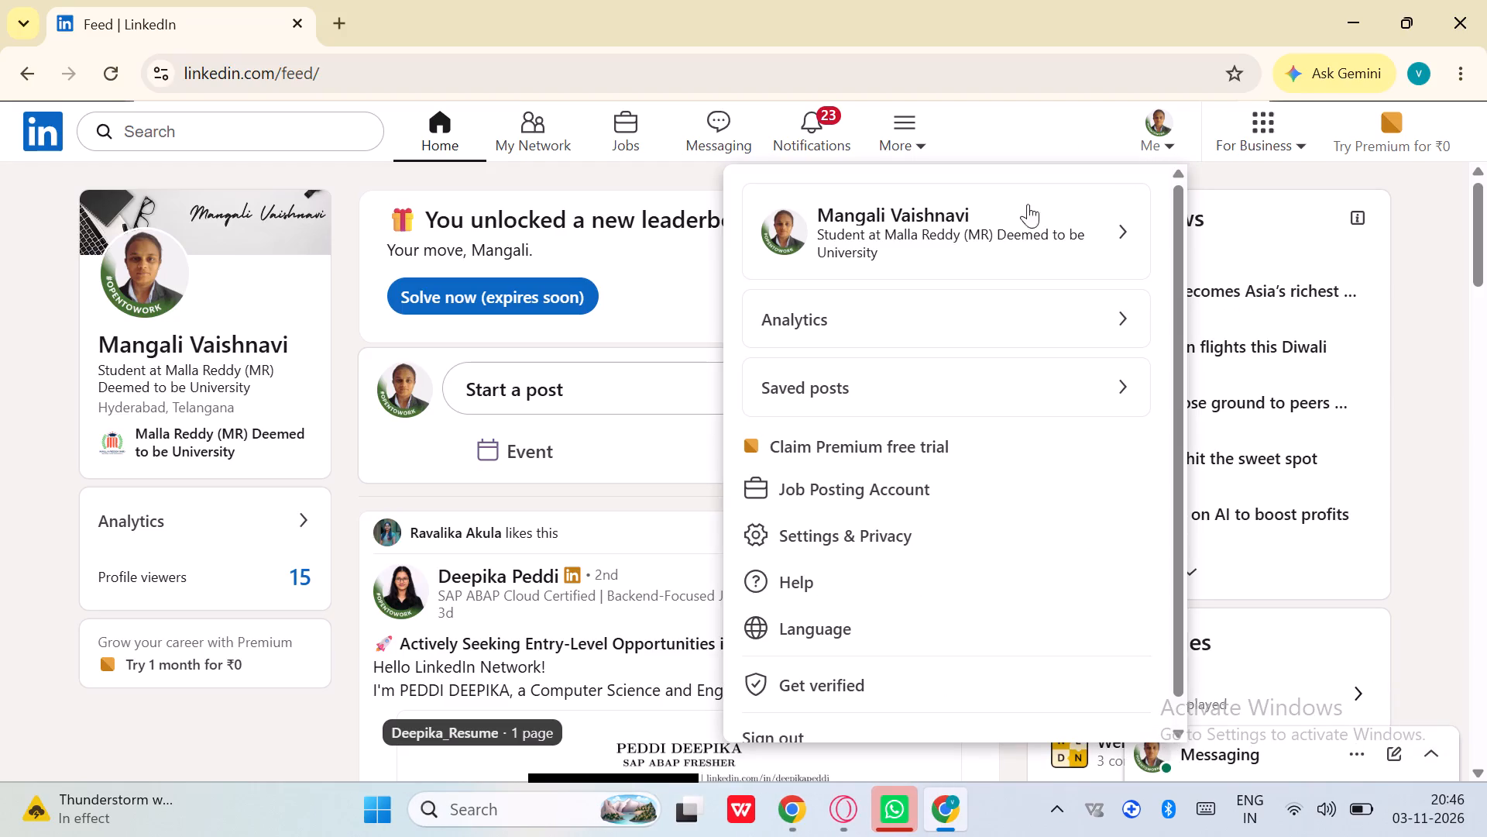
pyautogui.click(528, 127)
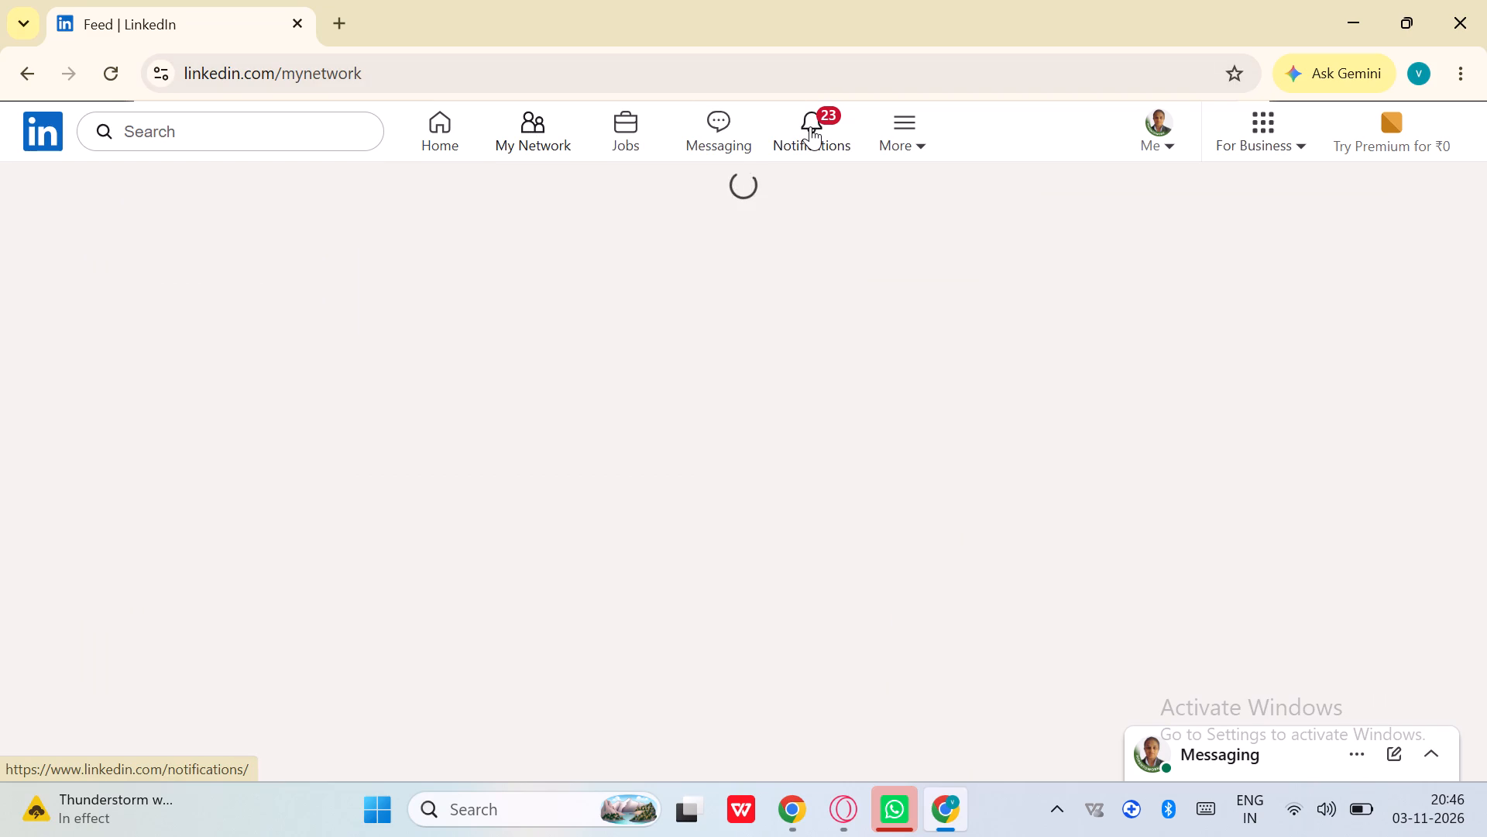
pyautogui.click(810, 126)
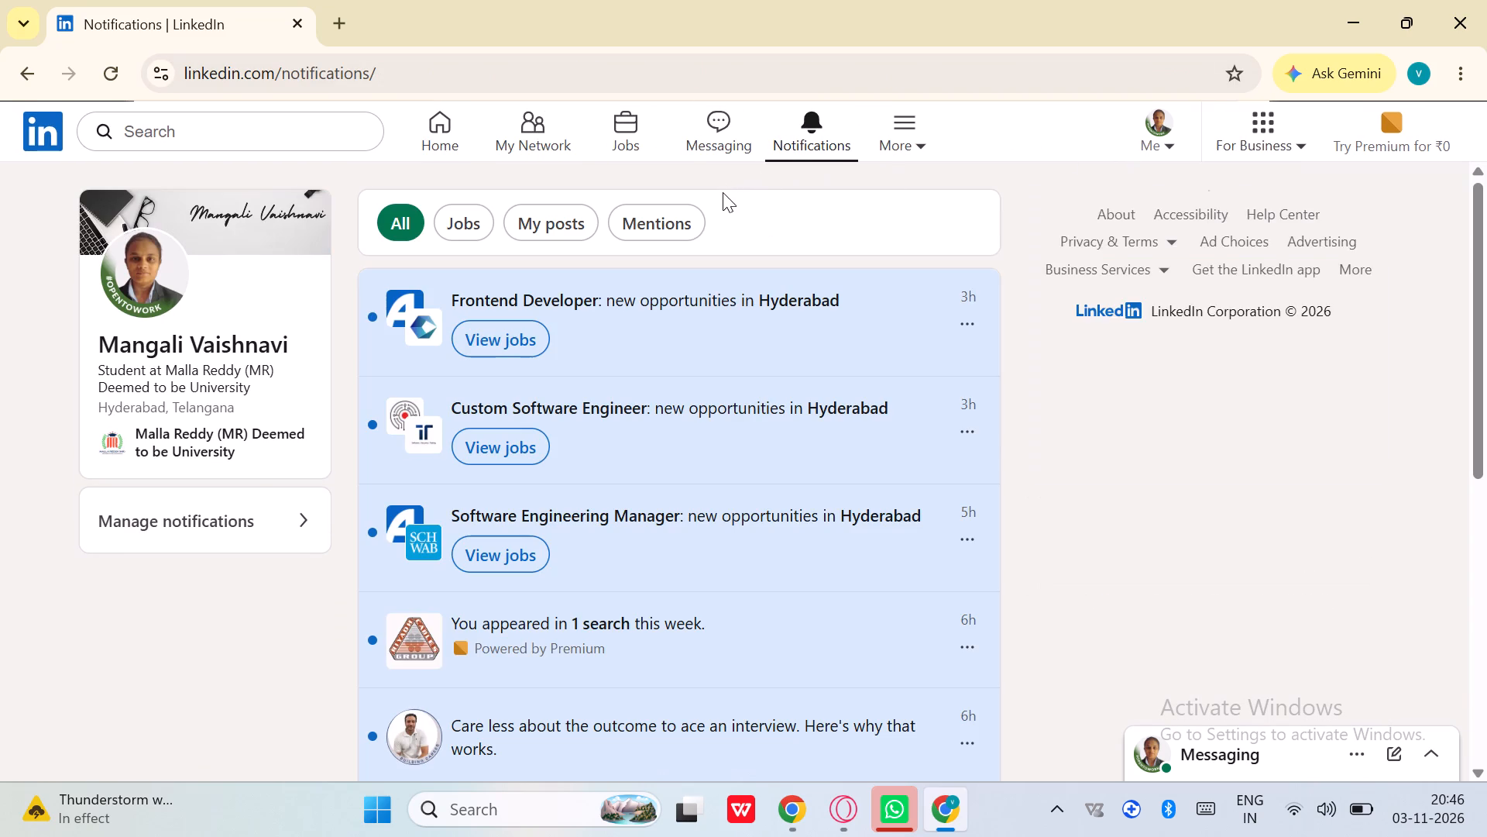
pyautogui.click(152, 267)
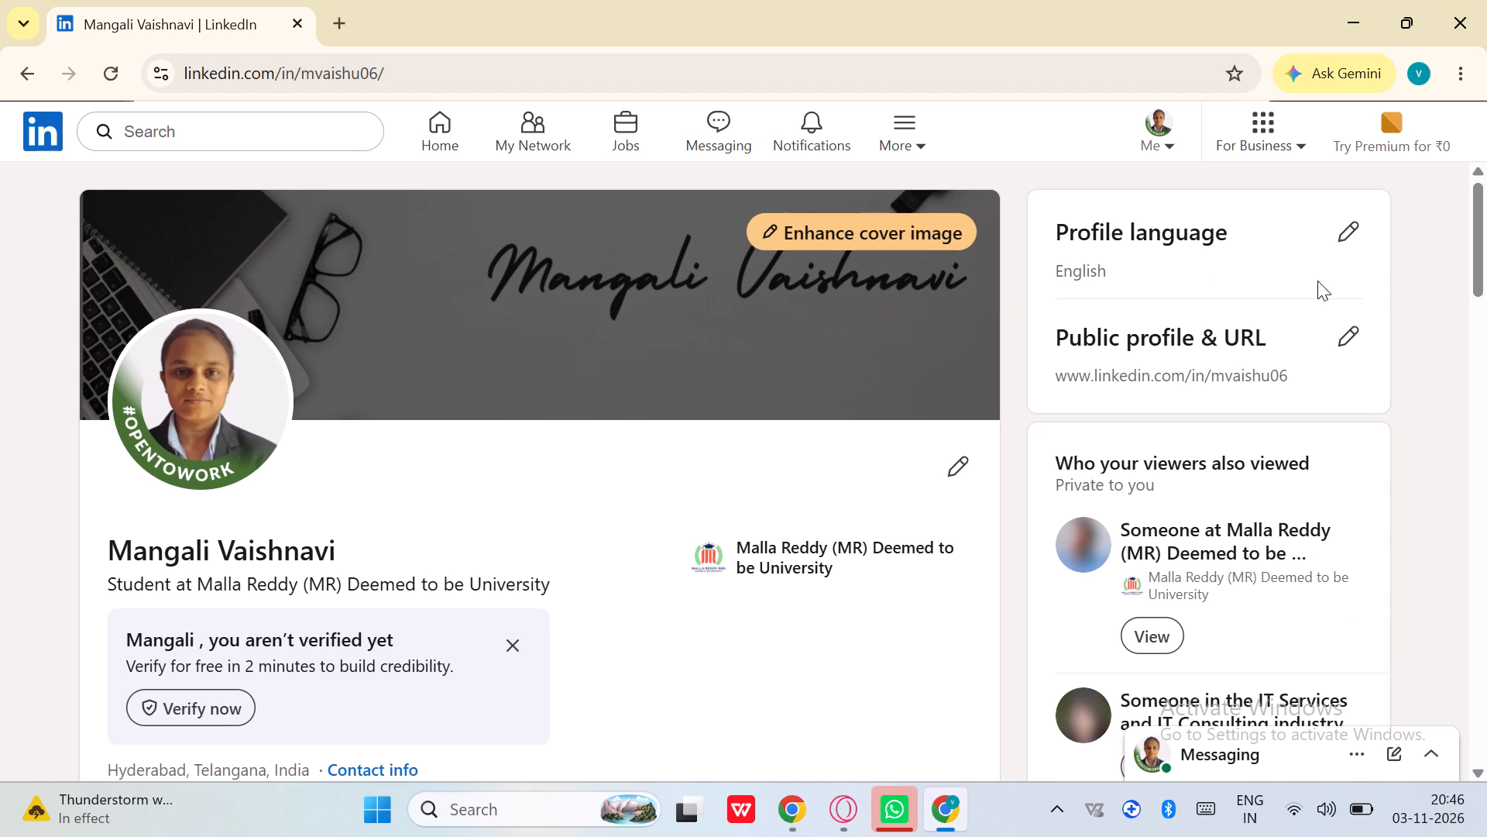
# Copy the public profile URL from the LinkedIn profile and paste it into the form's LinkedIn Profile URL field.
pyautogui.moveTo(1284, 377); pyautogui.dragTo(1047, 384)
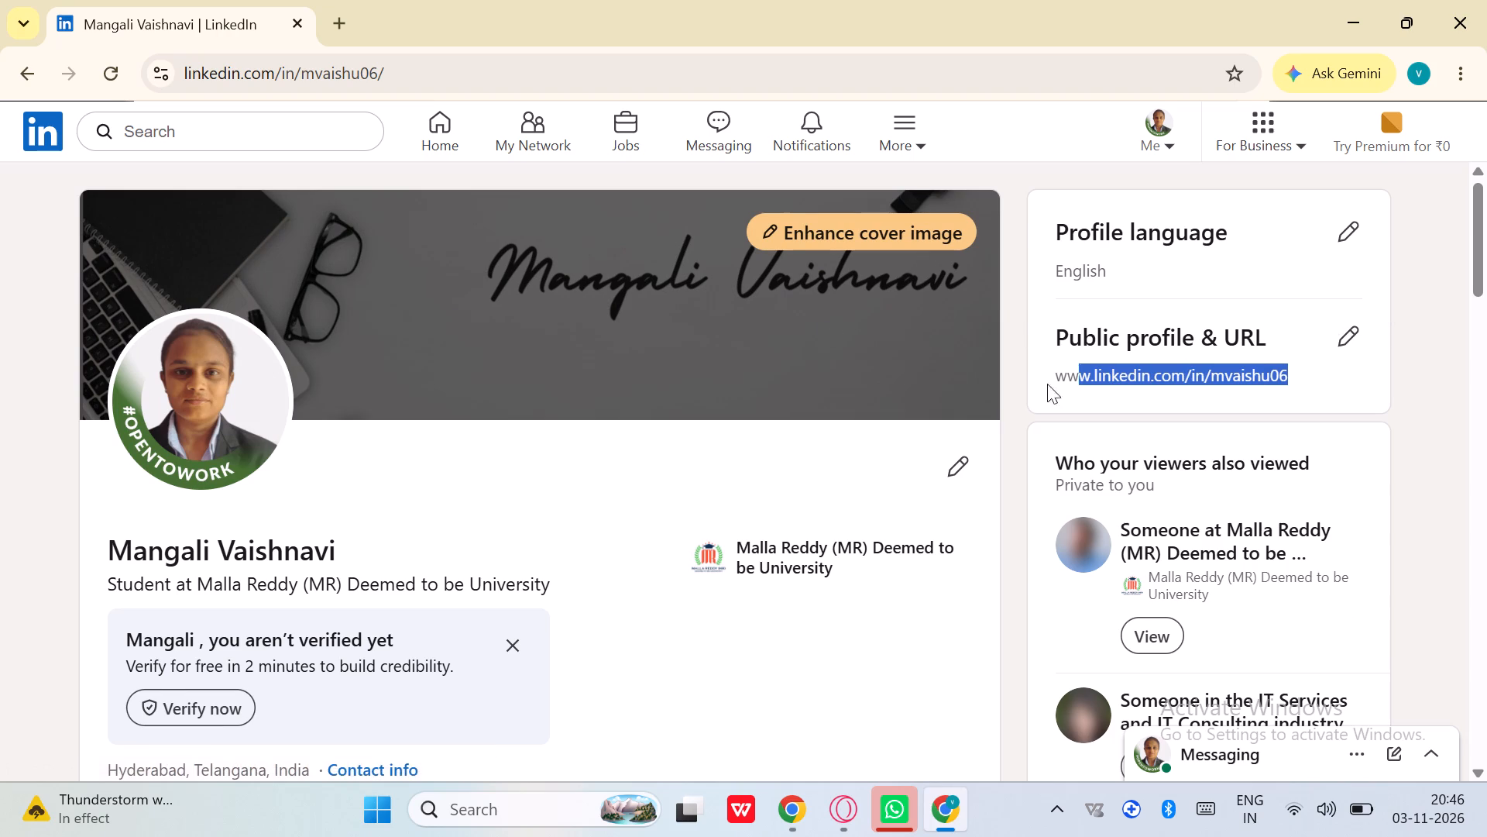
pyautogui.moveTo(1047, 384); pyautogui.dragTo(1038, 398)
pyautogui.hotkey('ctrl', 'c')
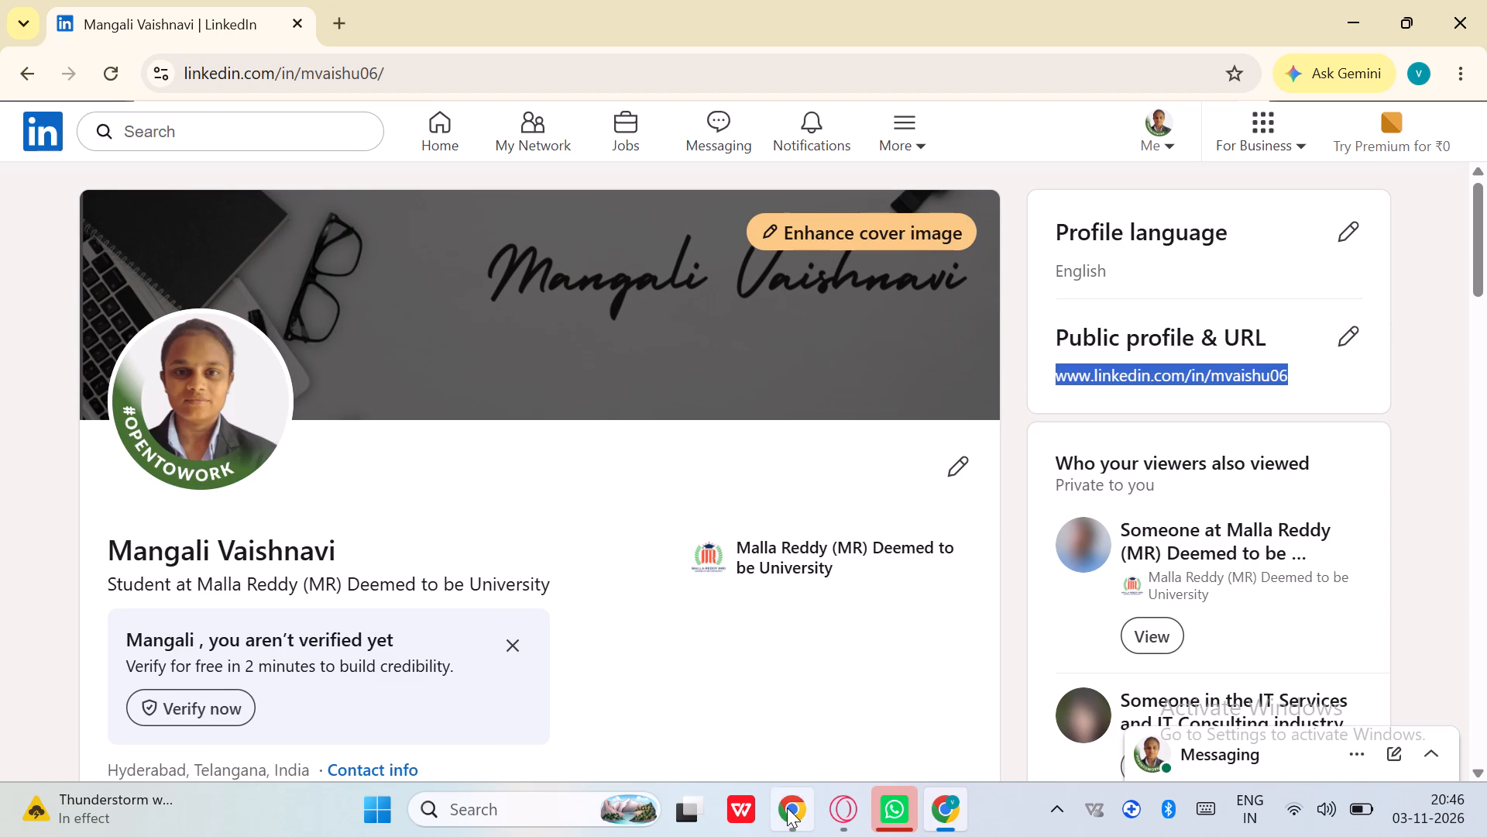
pyautogui.click(787, 808)
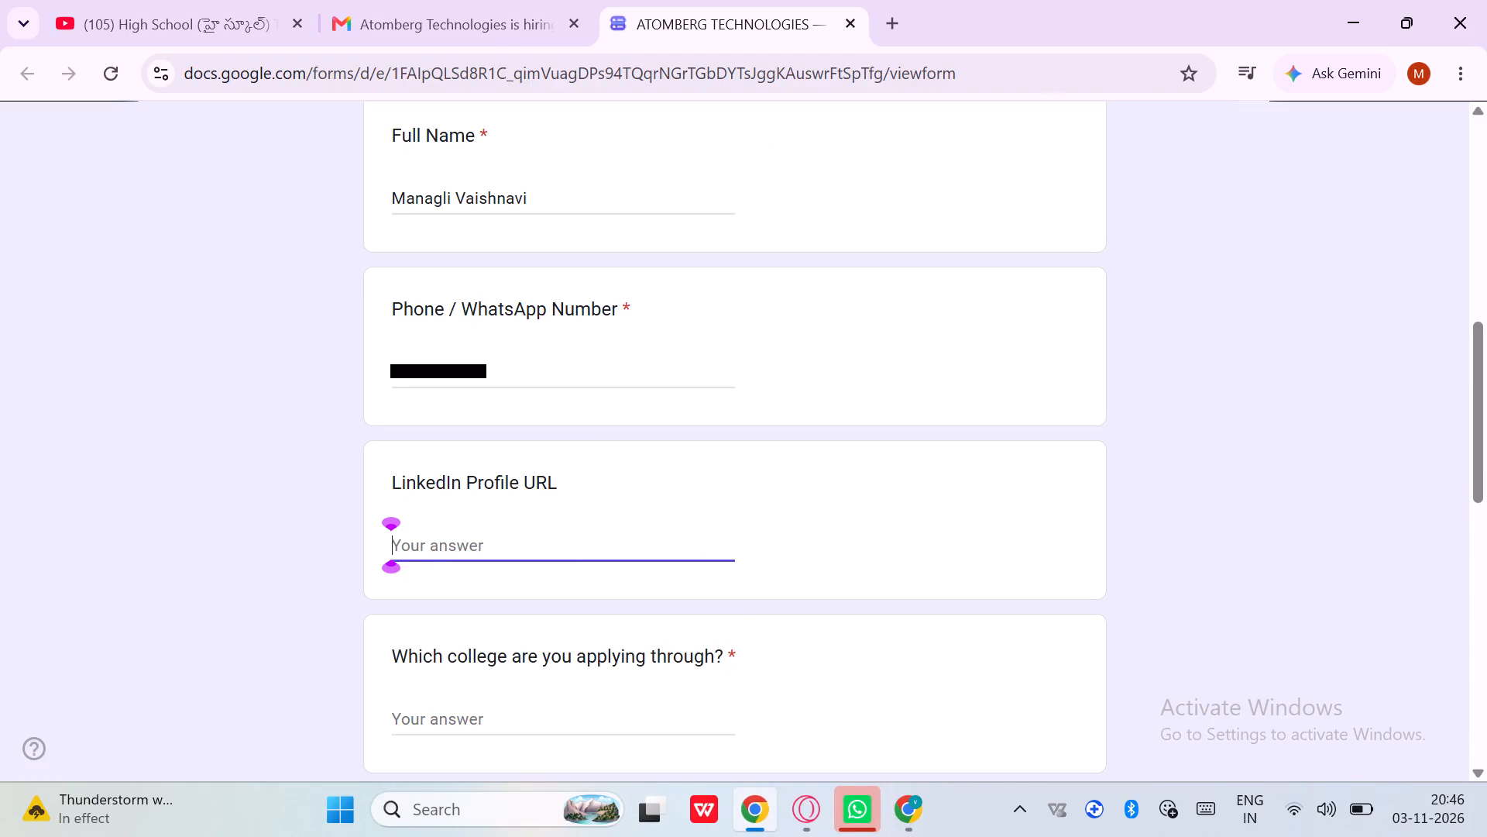
pyautogui.hotkey('ctrl', 'v')
# Answer the question about the college being applied through with "Malla Reddy Engineering college".
pyautogui.scroll(-3, 500, 539)
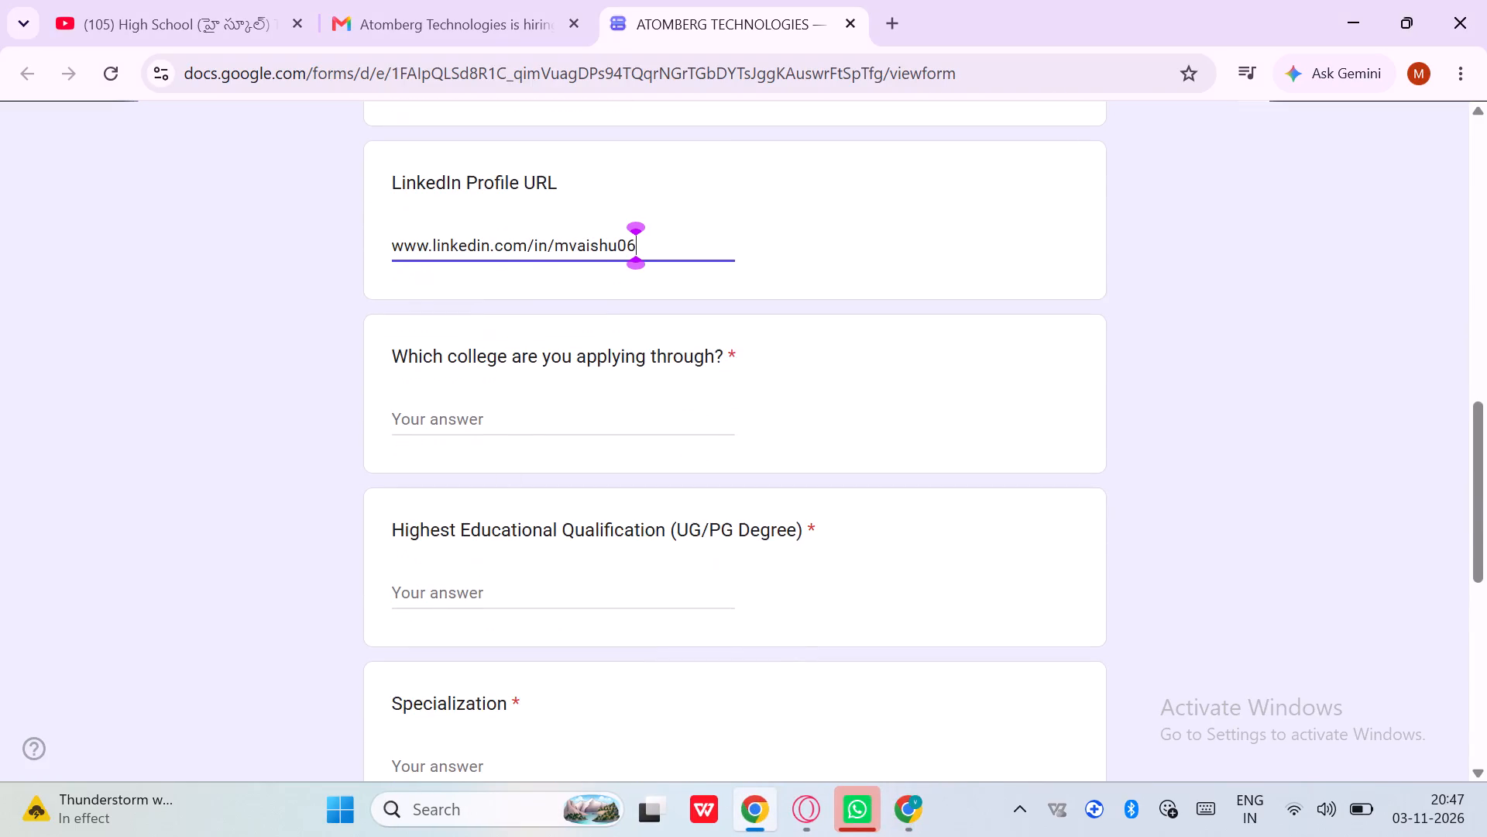
pyautogui.click(510, 415)
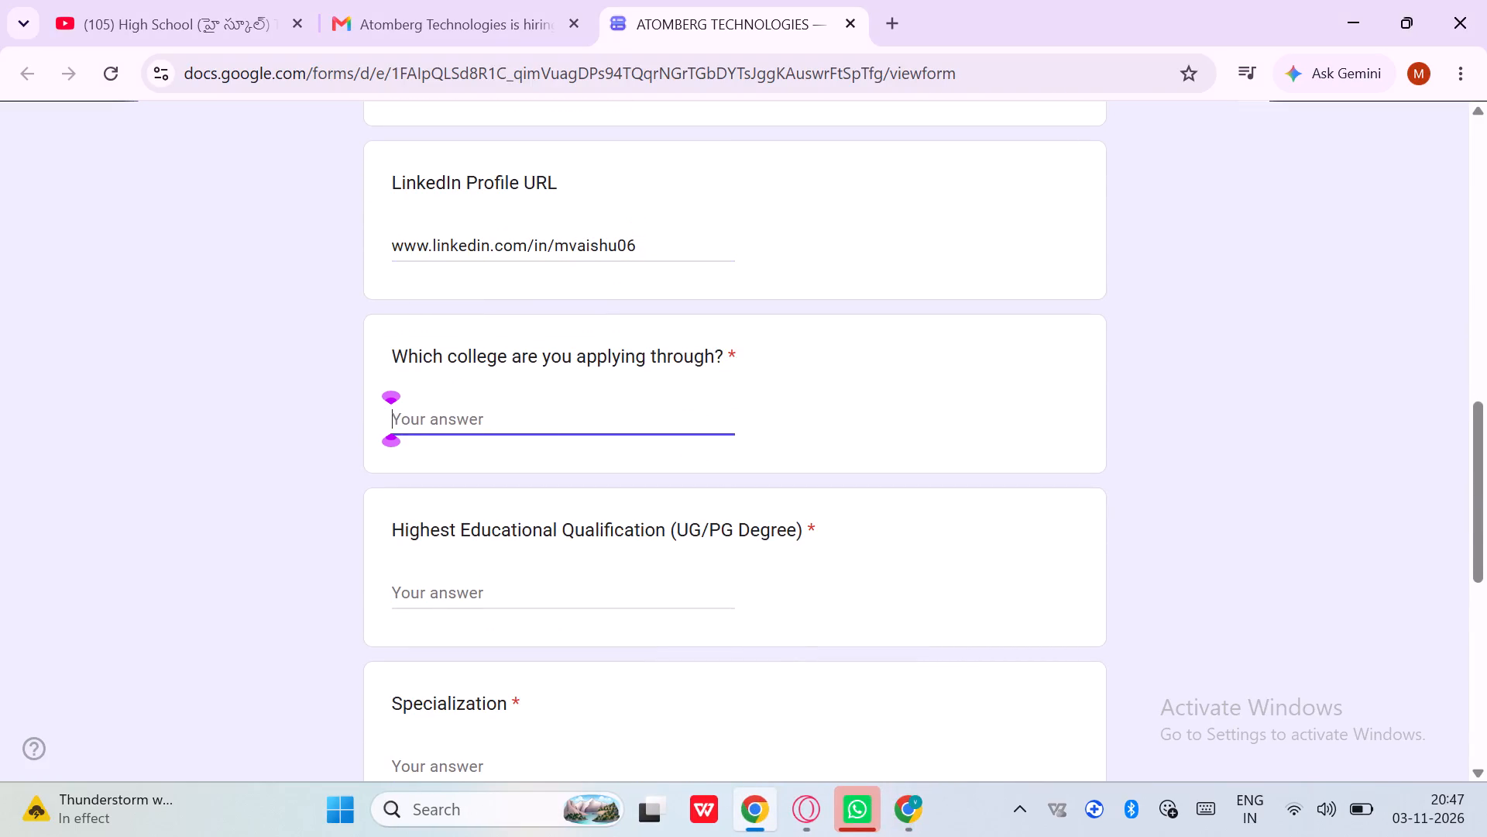
pyautogui.write('ma')
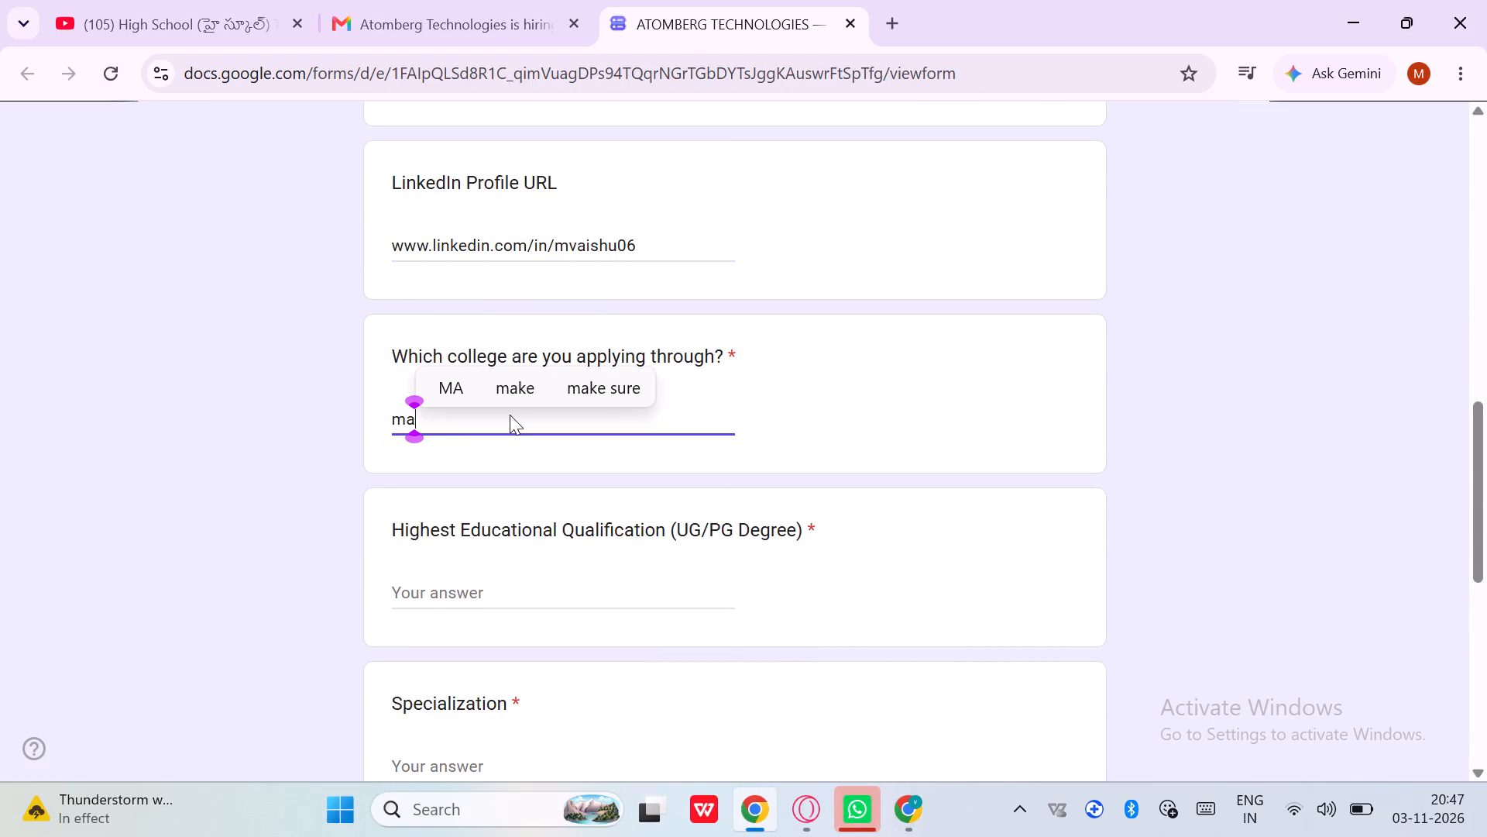
pyautogui.press('BackSpace')
pyautogui.press('BackSpace')
pyautogui.write('Malla')
pyautogui.press('space')
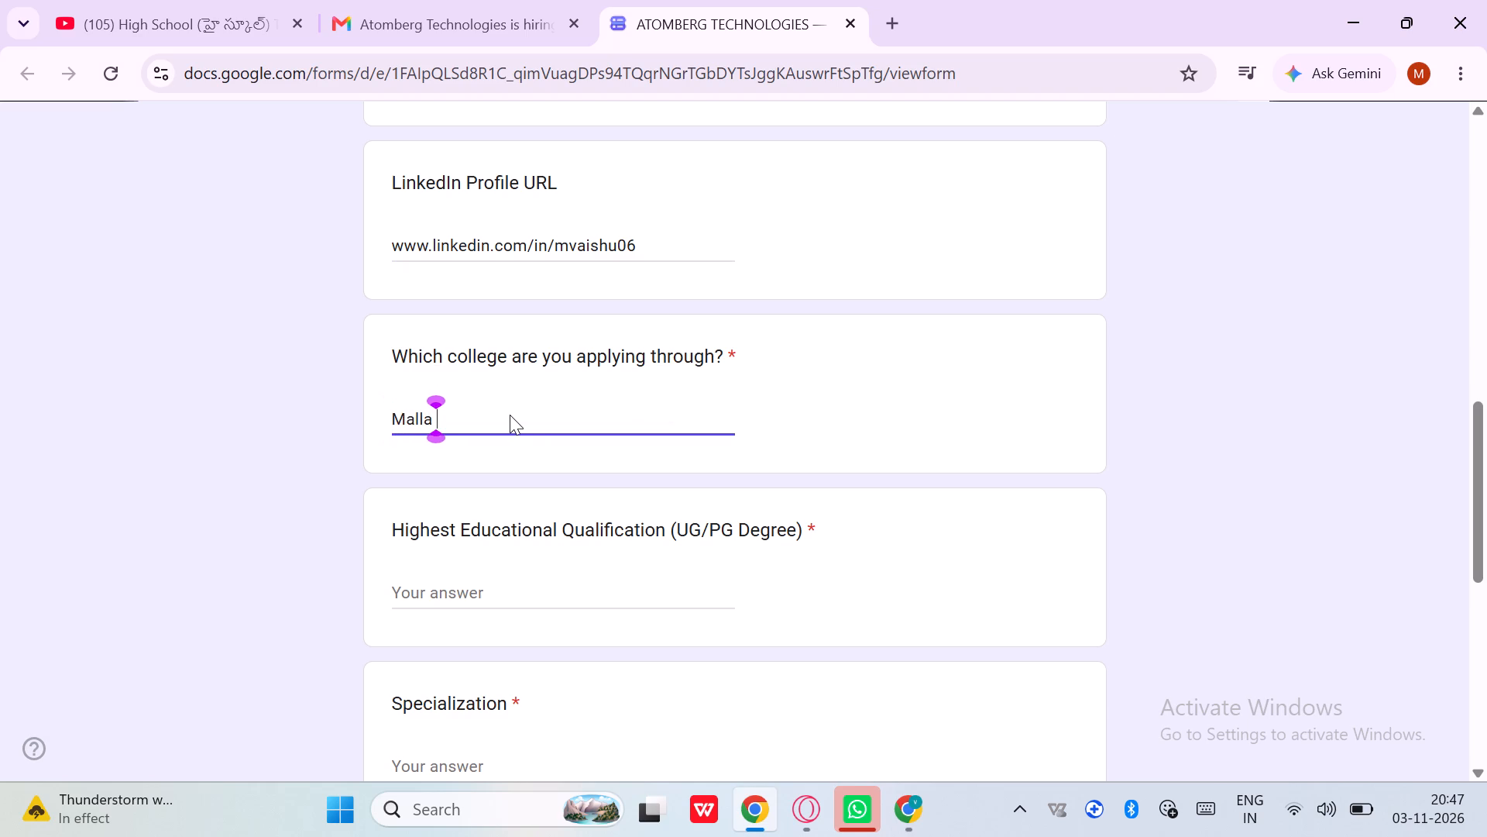
pyautogui.write('Redd')
pyautogui.write('y e')
pyautogui.press('BackSpace')
pyautogui.write('End')
pyautogui.press('BackSpace')
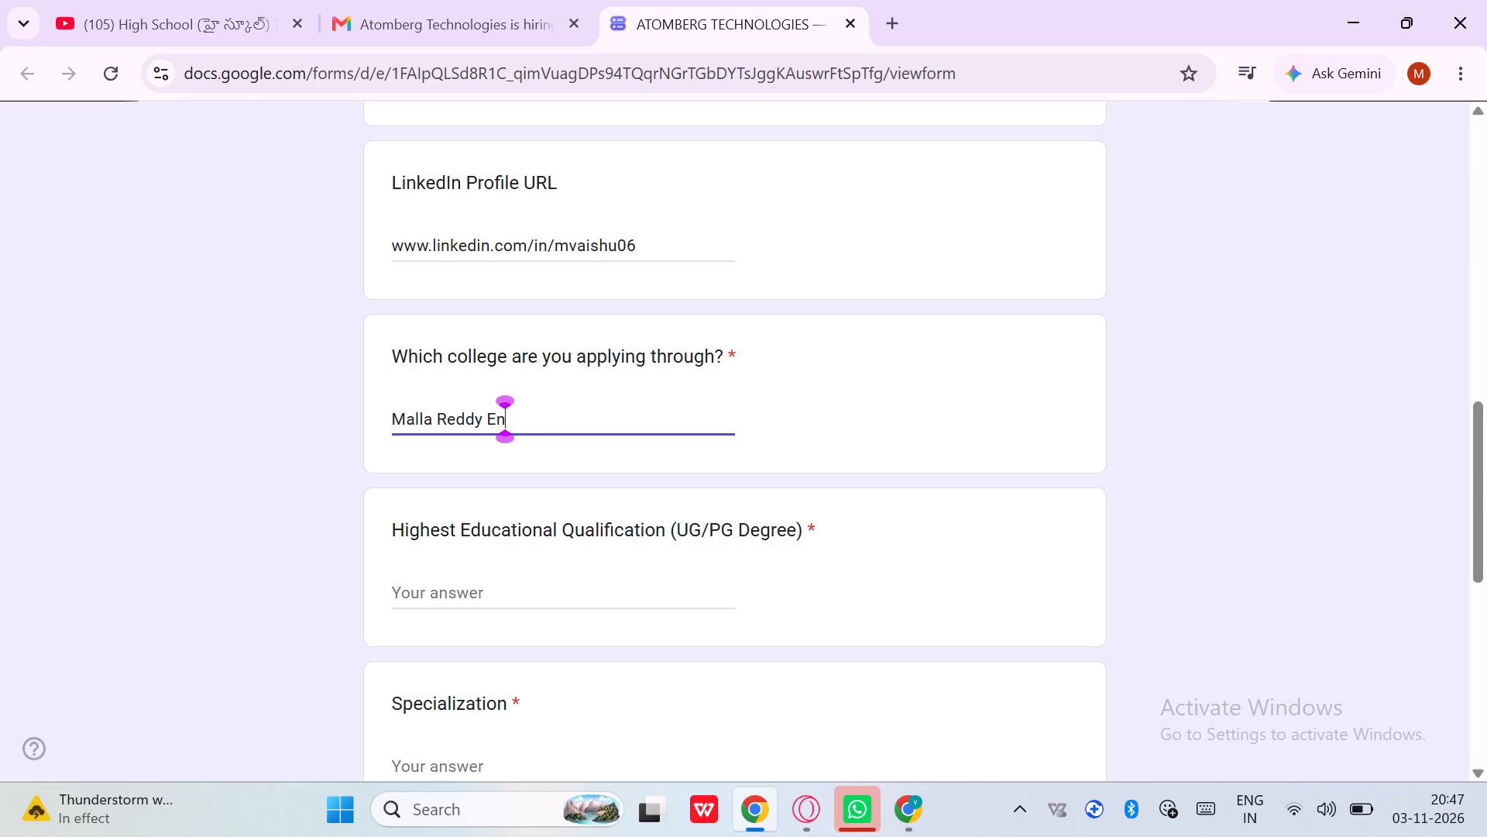
pyautogui.write('gin')
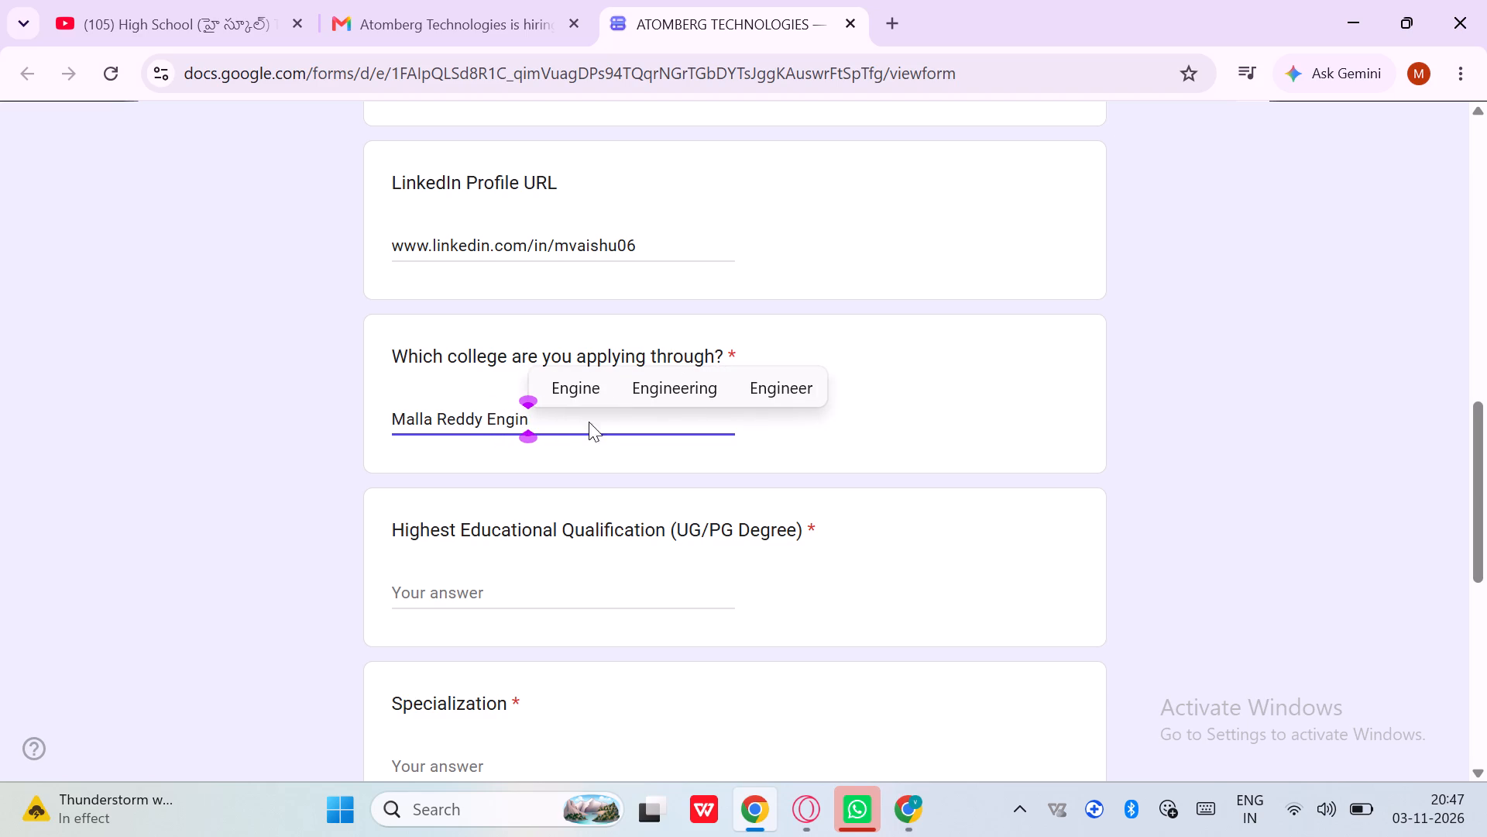
pyautogui.click(645, 385)
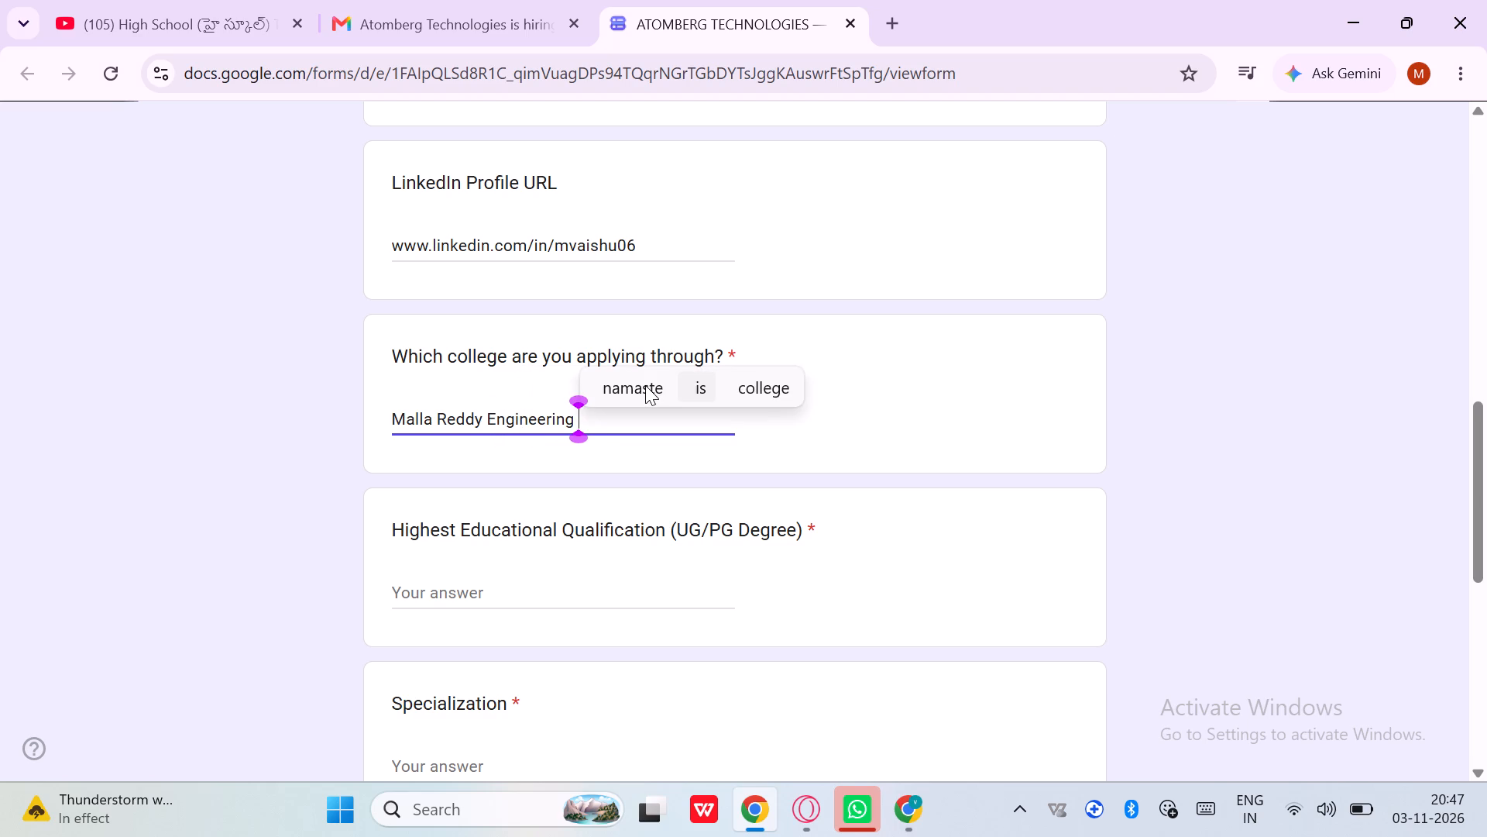
pyautogui.write('college')
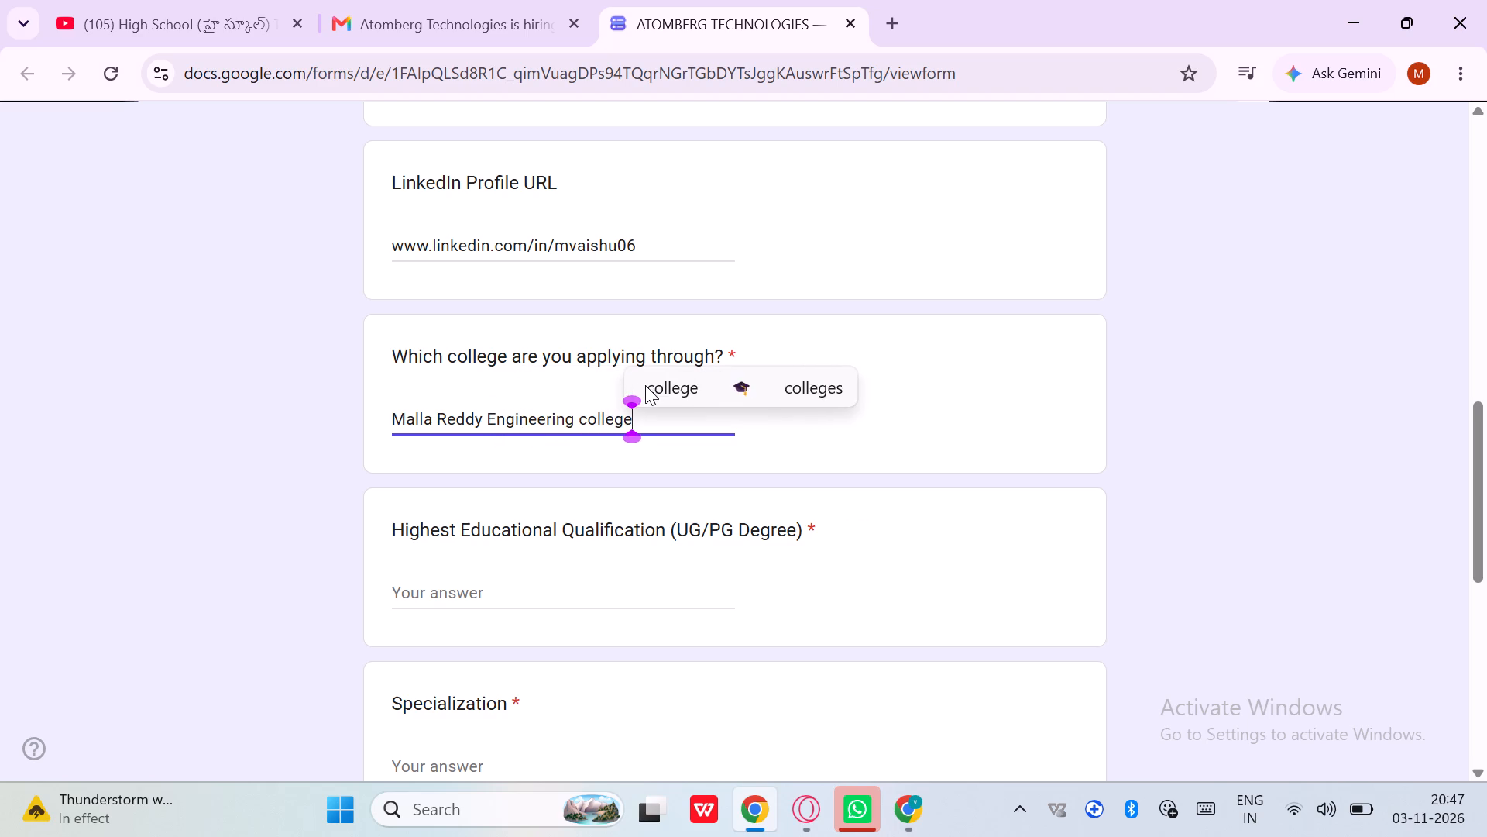
pyautogui.scroll(-1, 645, 385)
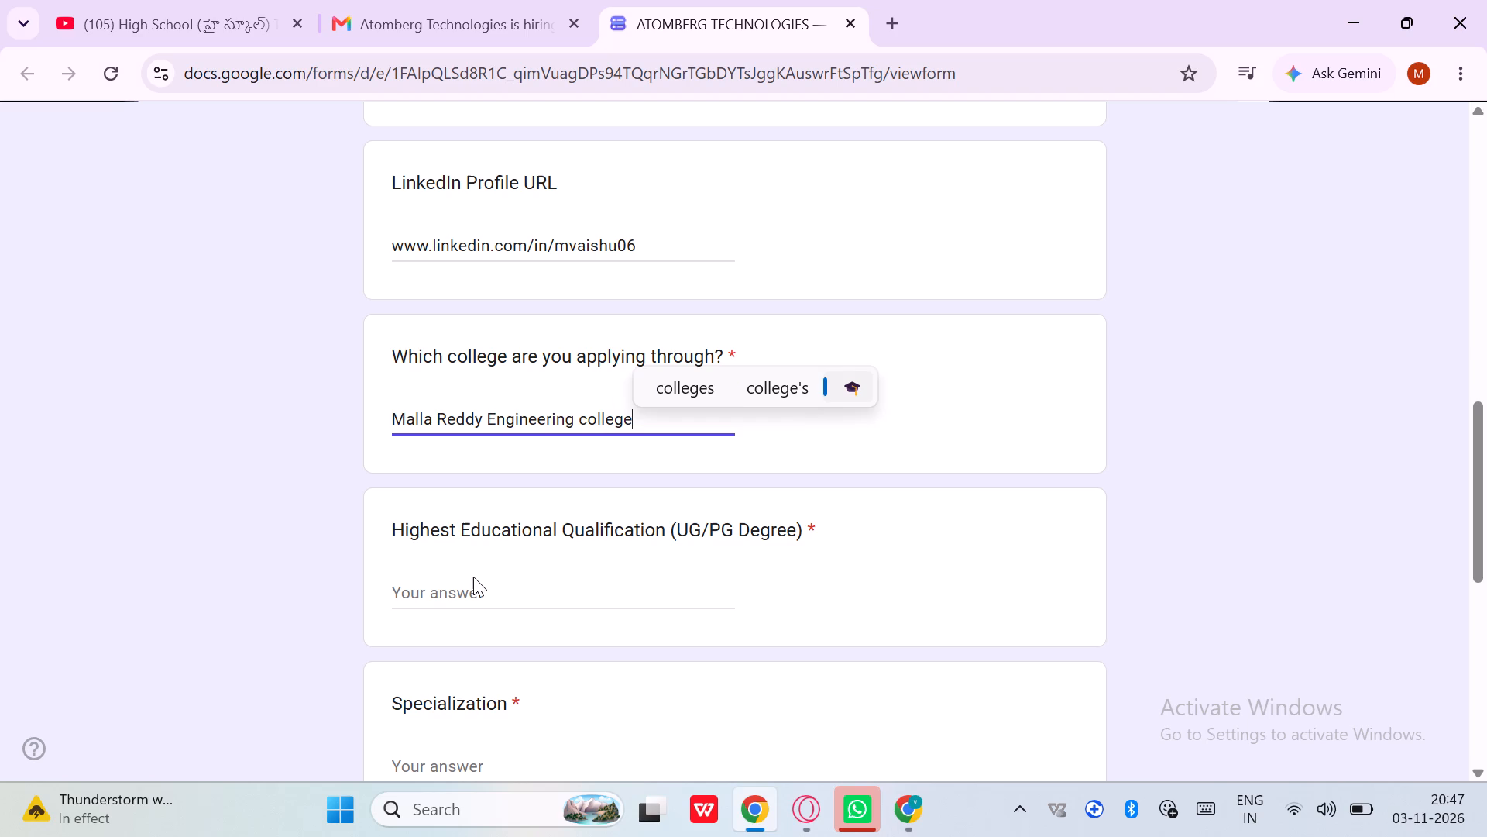
pyautogui.click(475, 594)
pyautogui.scroll(-2, 475, 594)
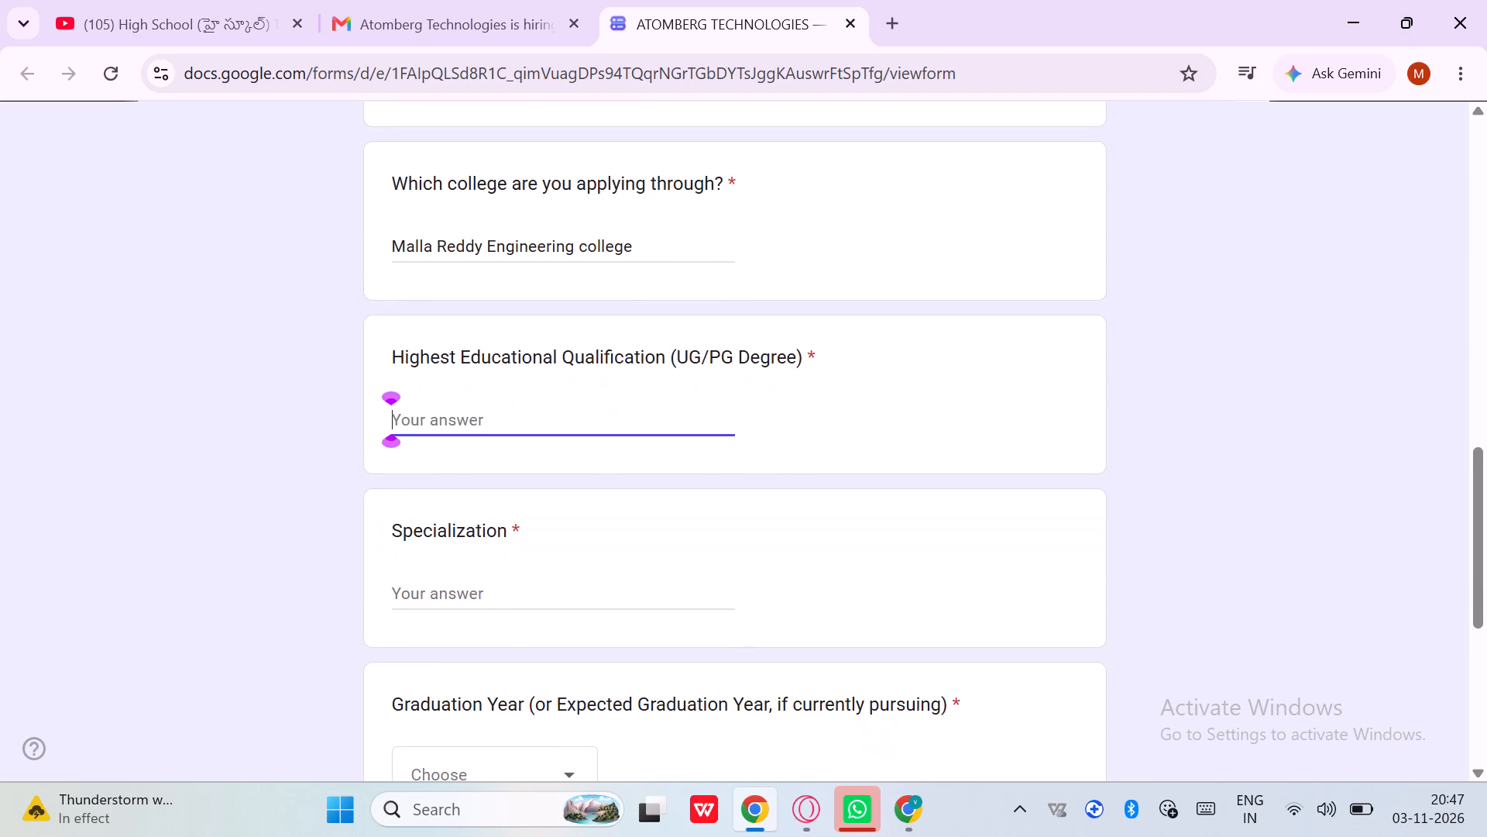
pyautogui.moveTo(388, 348); pyautogui.dragTo(671, 430)
pyautogui.hotkey('ctrl', 'c')
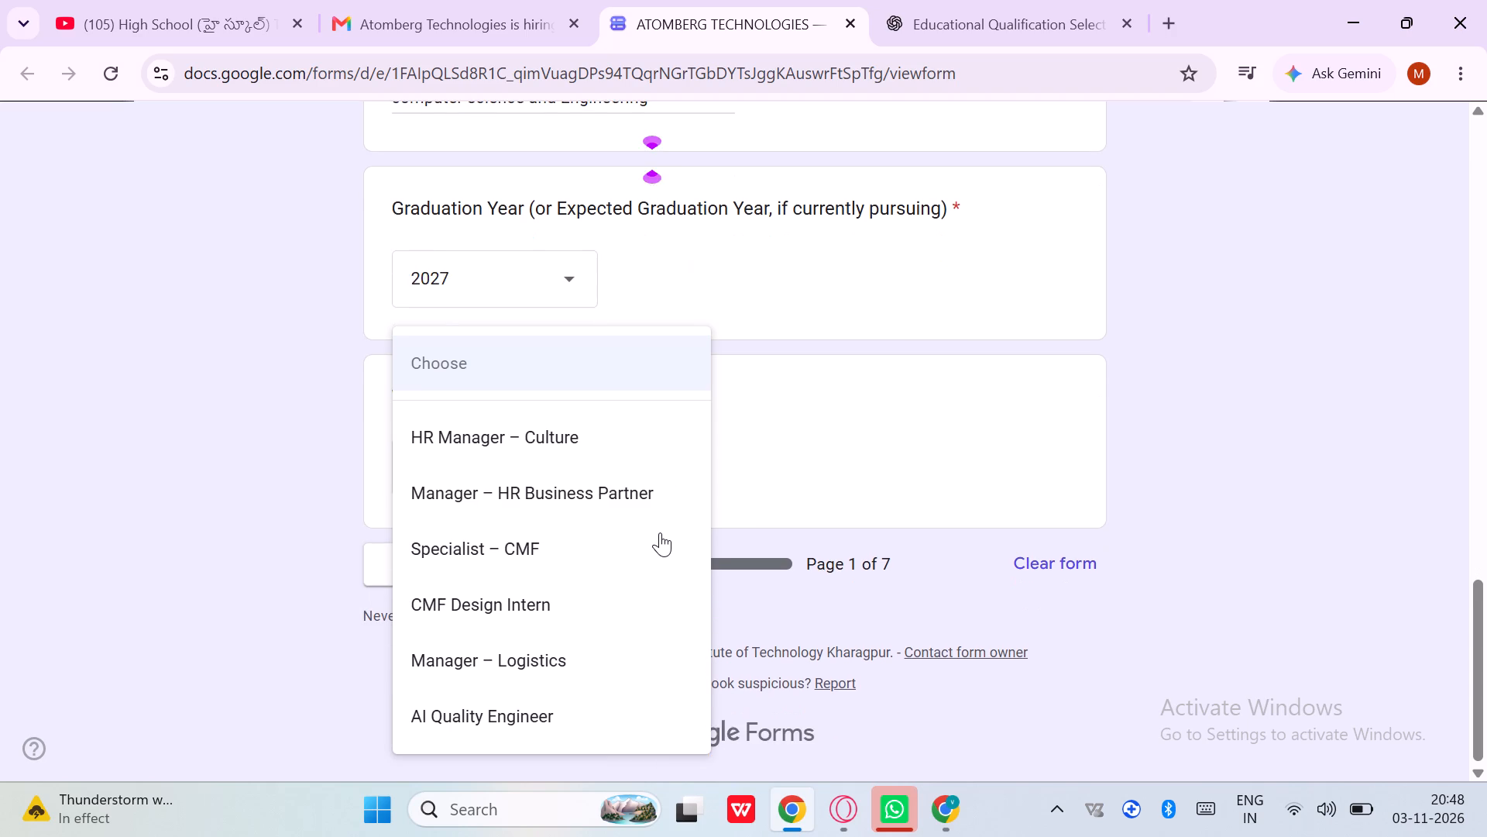
# Choose AI Quality Engineer as the position being applied for.
pyautogui.scroll(-1, 660, 532)
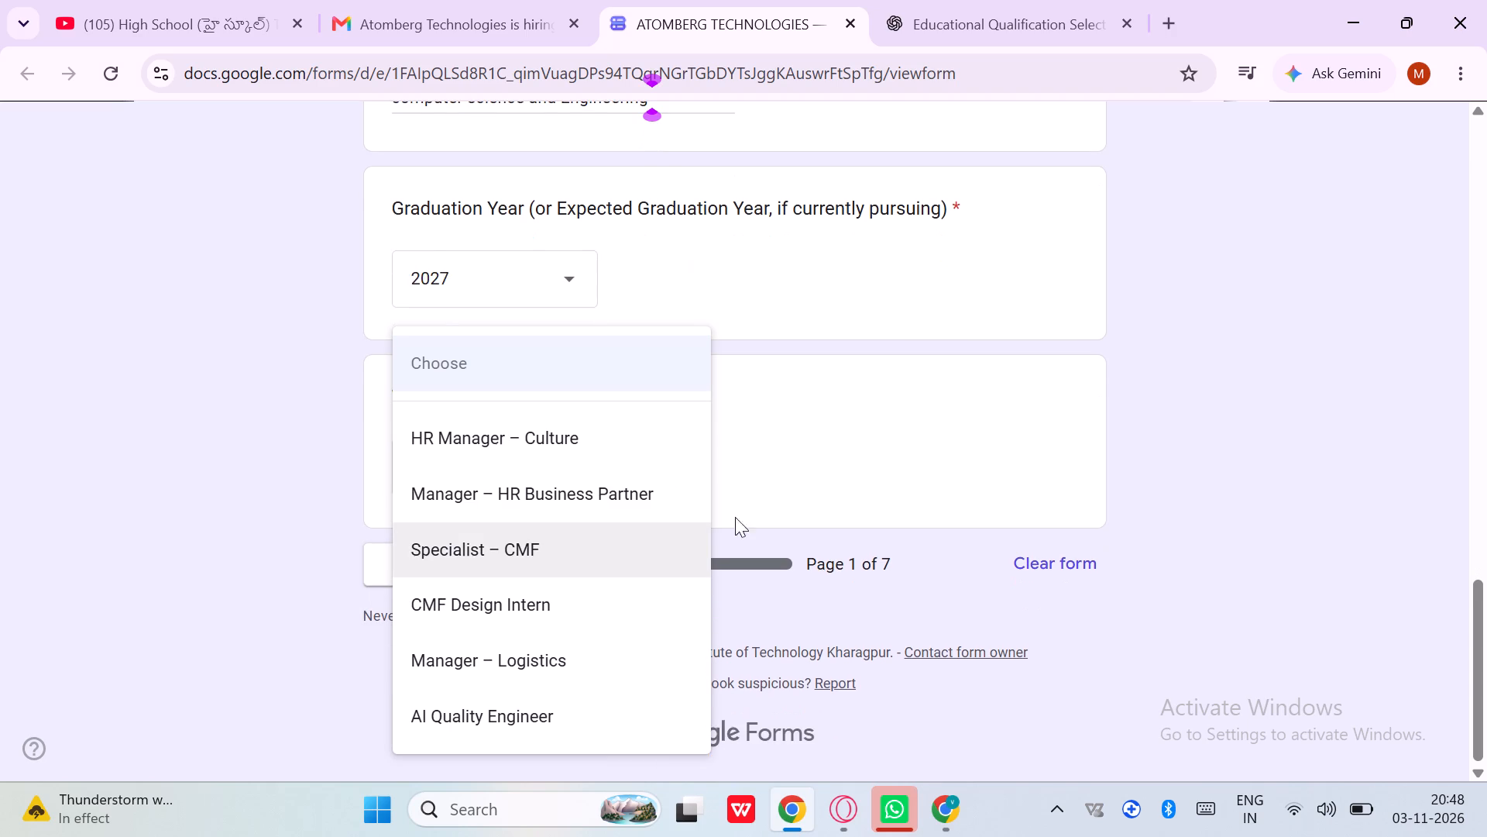
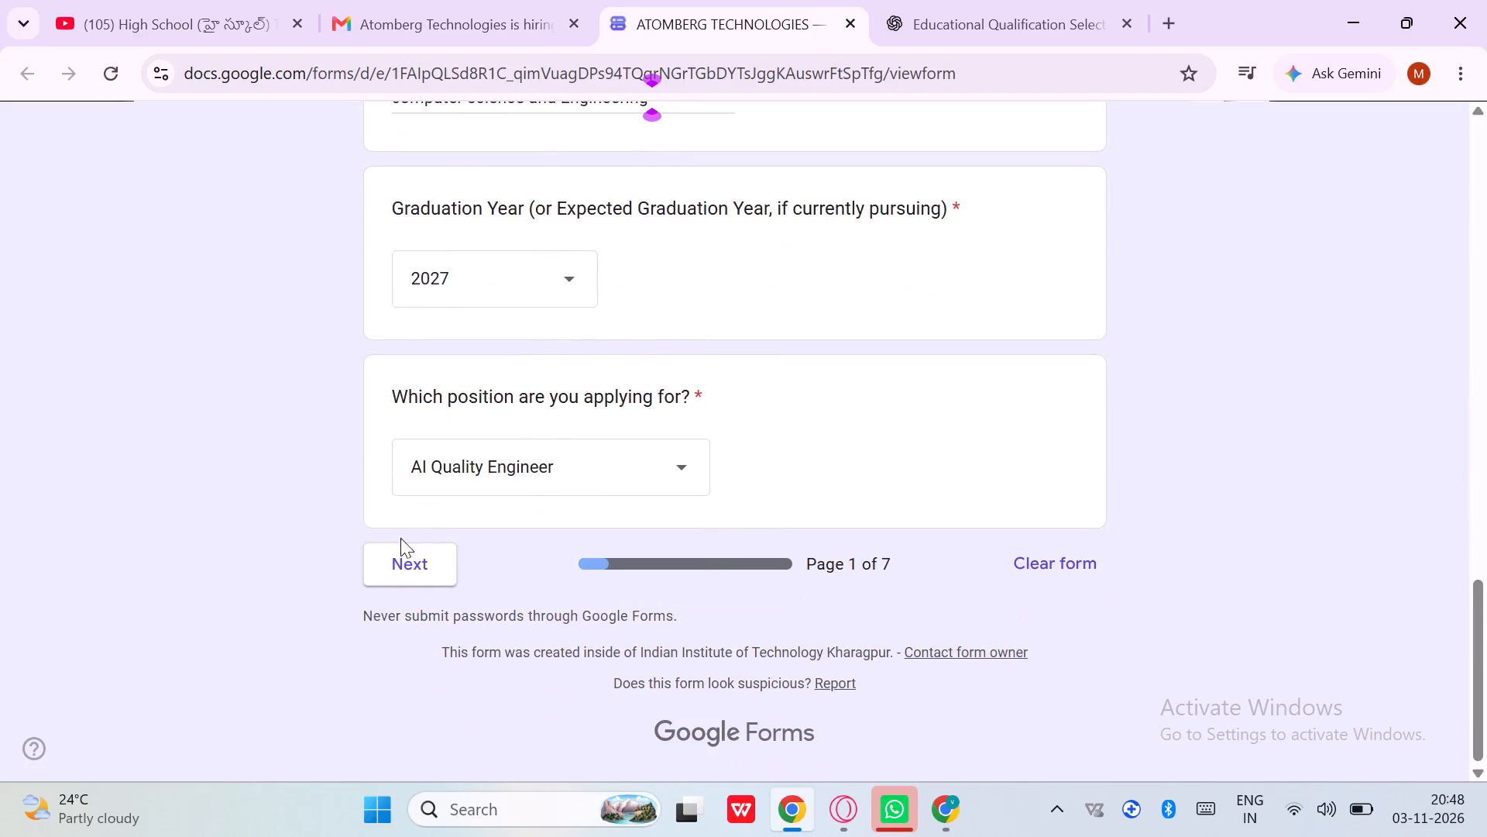
# Advance from page 1 of the job application form to its next page.
pyautogui.click(376, 572)
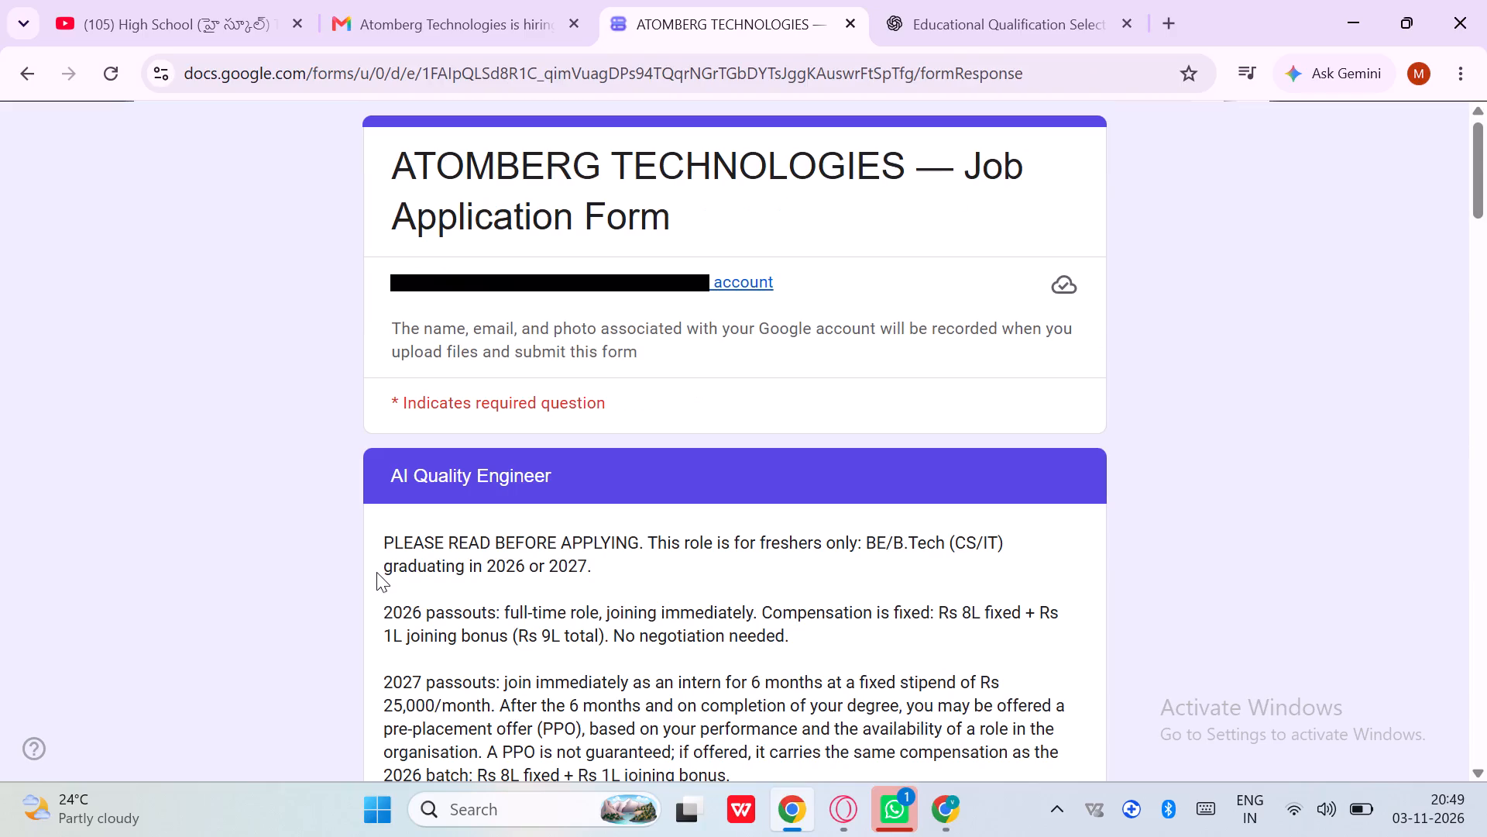
# Choose "2027 passout - 6-month internship starting immediately" with on-site internship in Pune as the batch and offer track.
pyautogui.scroll(-2, 637, 545)
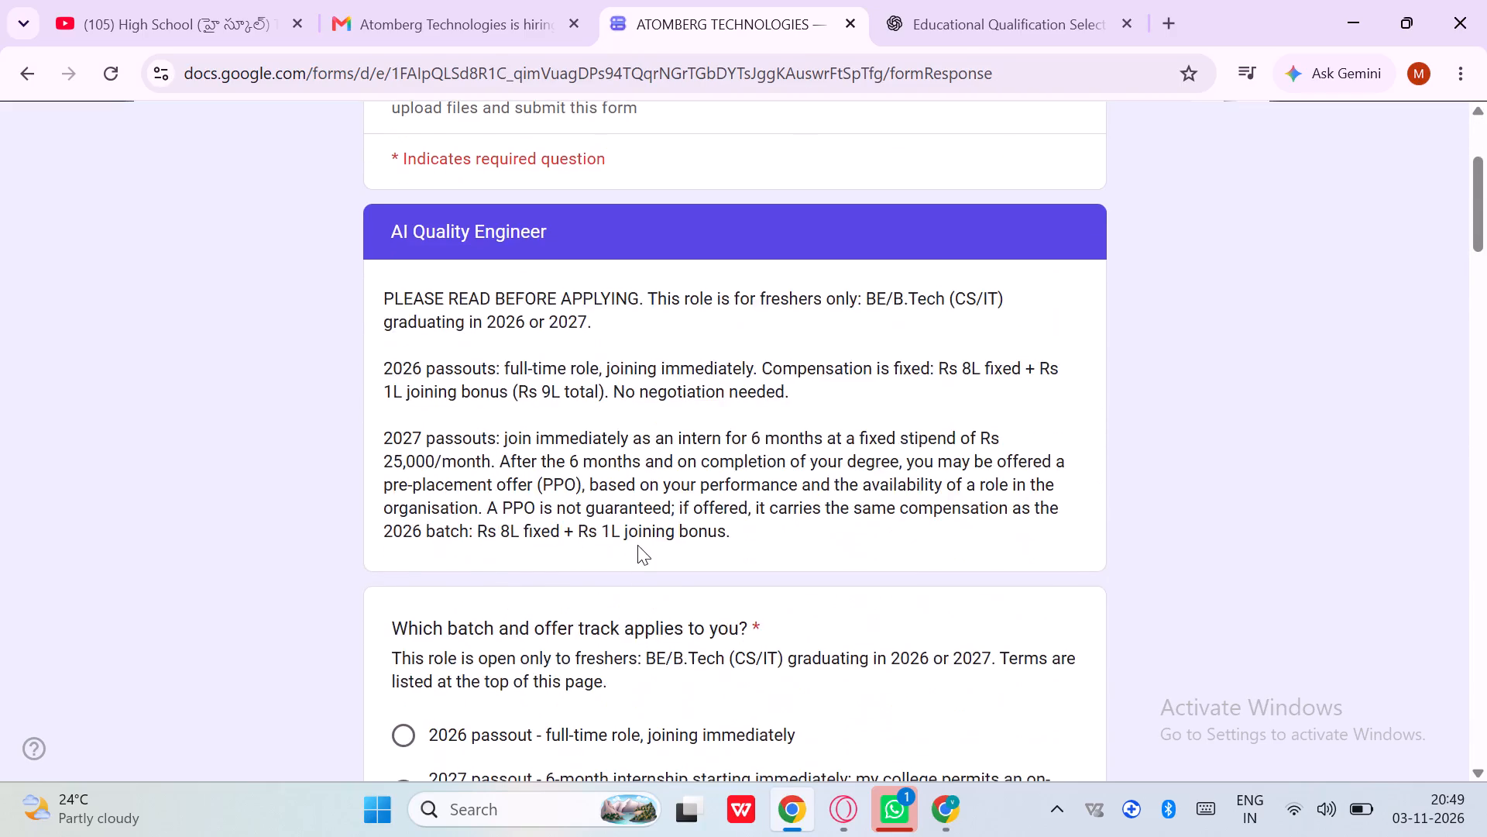
pyautogui.scroll(-2, 637, 545)
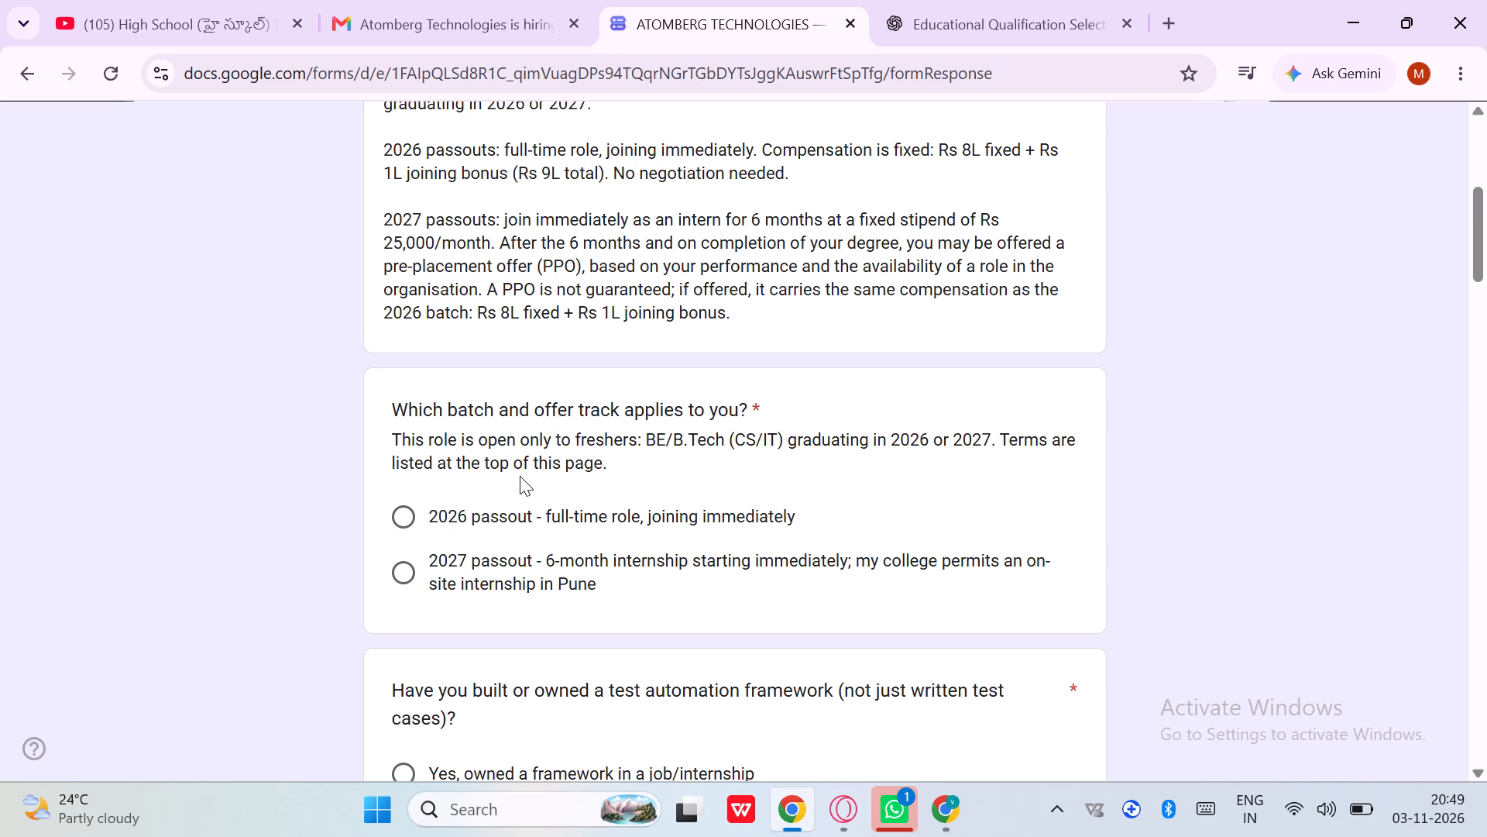
pyautogui.scroll(-1, 608, 482)
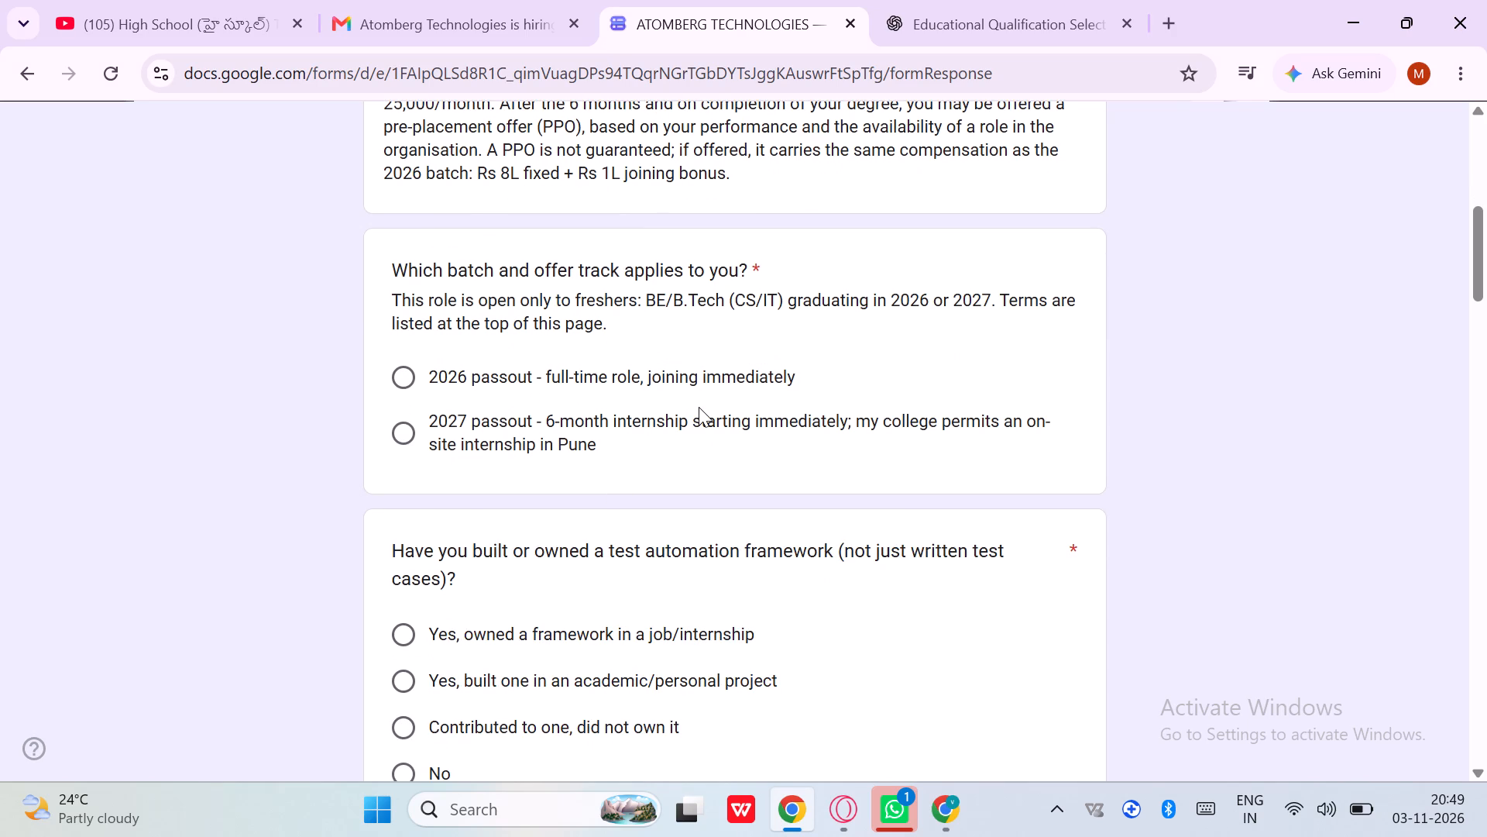
pyautogui.click(410, 429)
# Answer the test automation framework question with "Yes, built one in an academic/personal project".
pyautogui.scroll(-2, 671, 467)
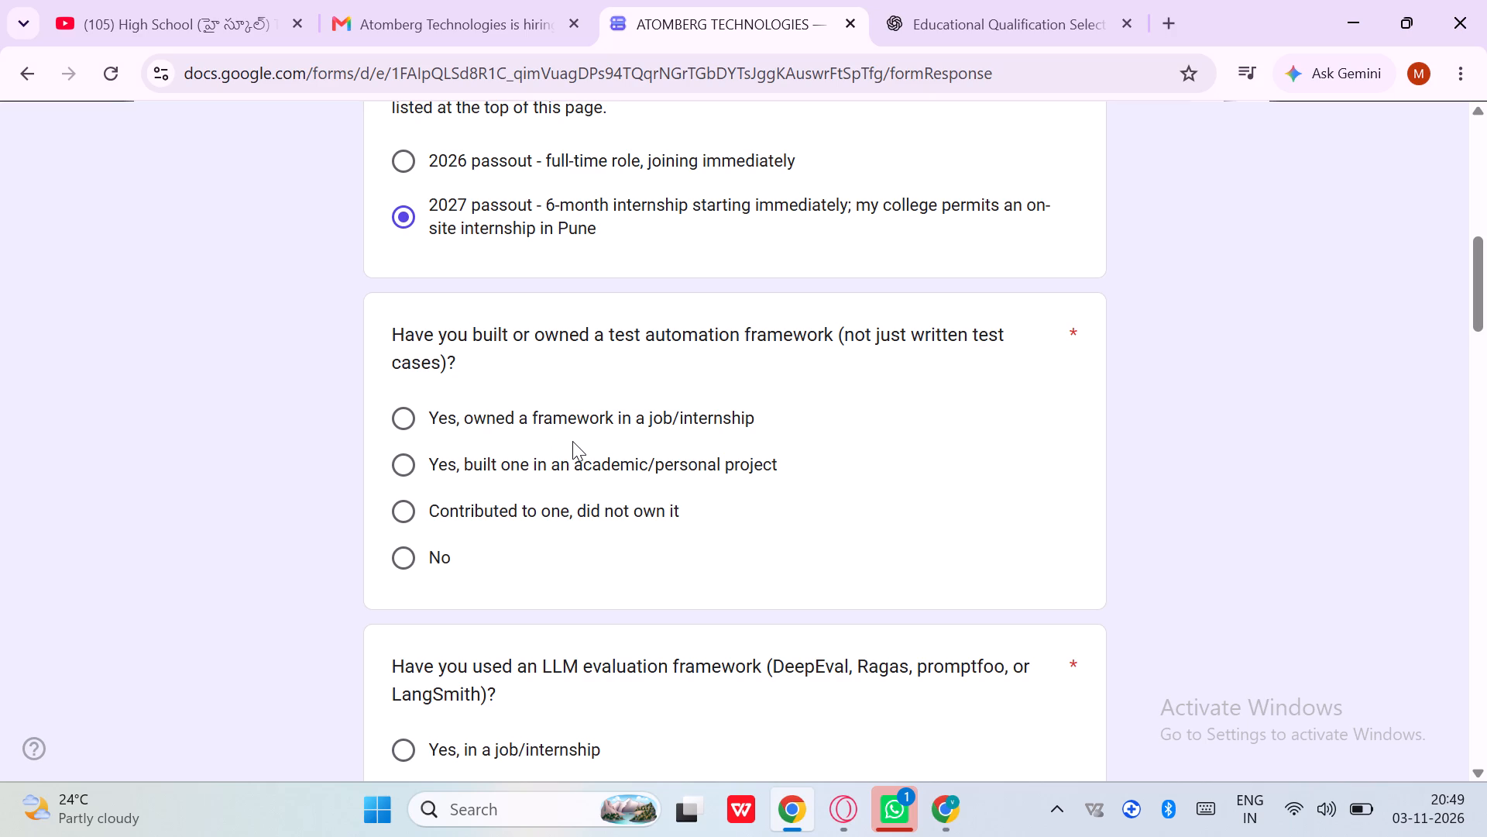
pyautogui.click(405, 464)
# Answer the LLM evaluation framework question with "Yes, in an academic/personal project".
pyautogui.scroll(-1, 579, 516)
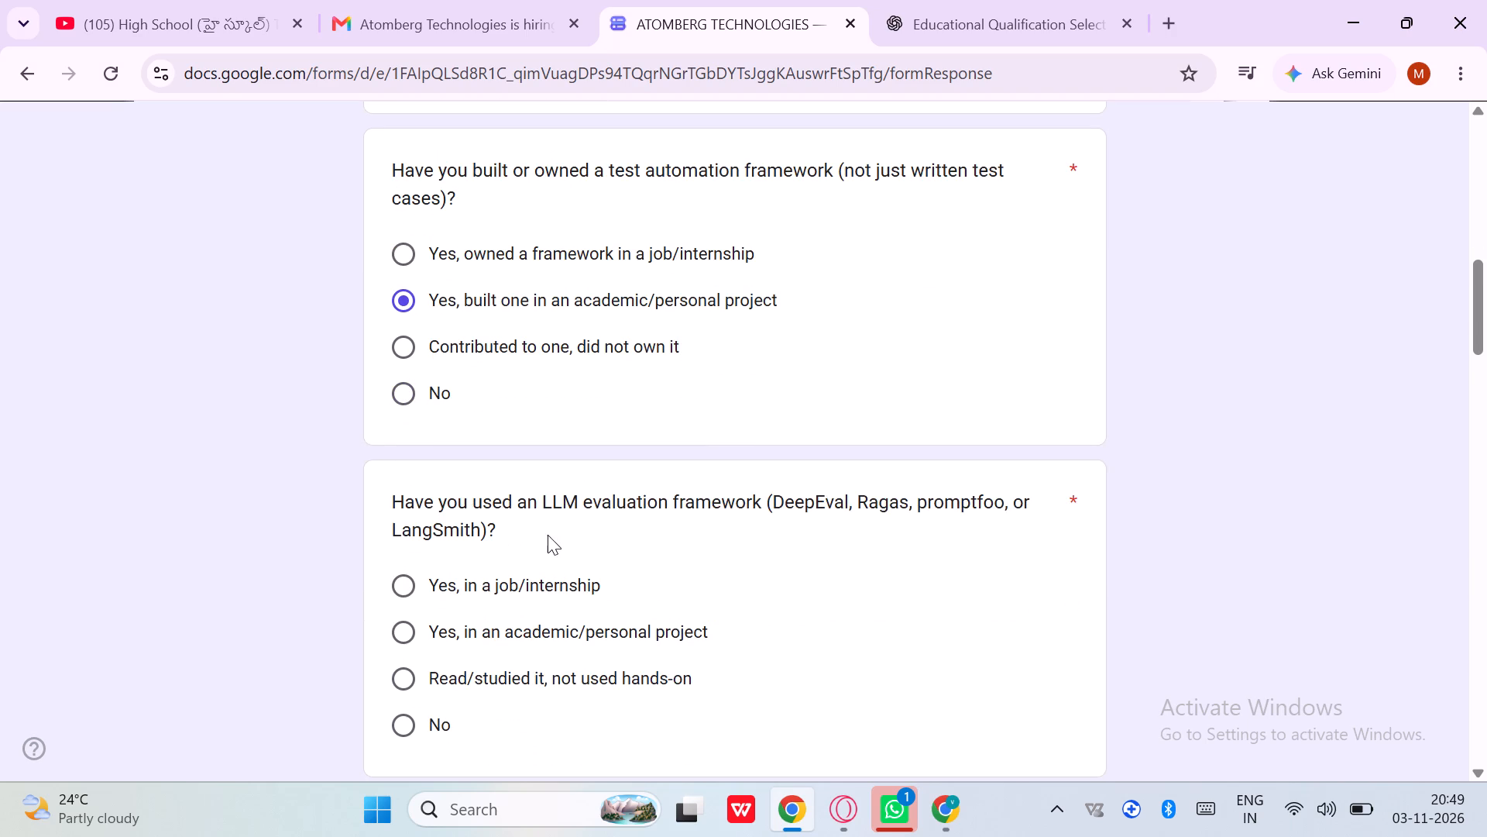
pyautogui.scroll(-1, 548, 535)
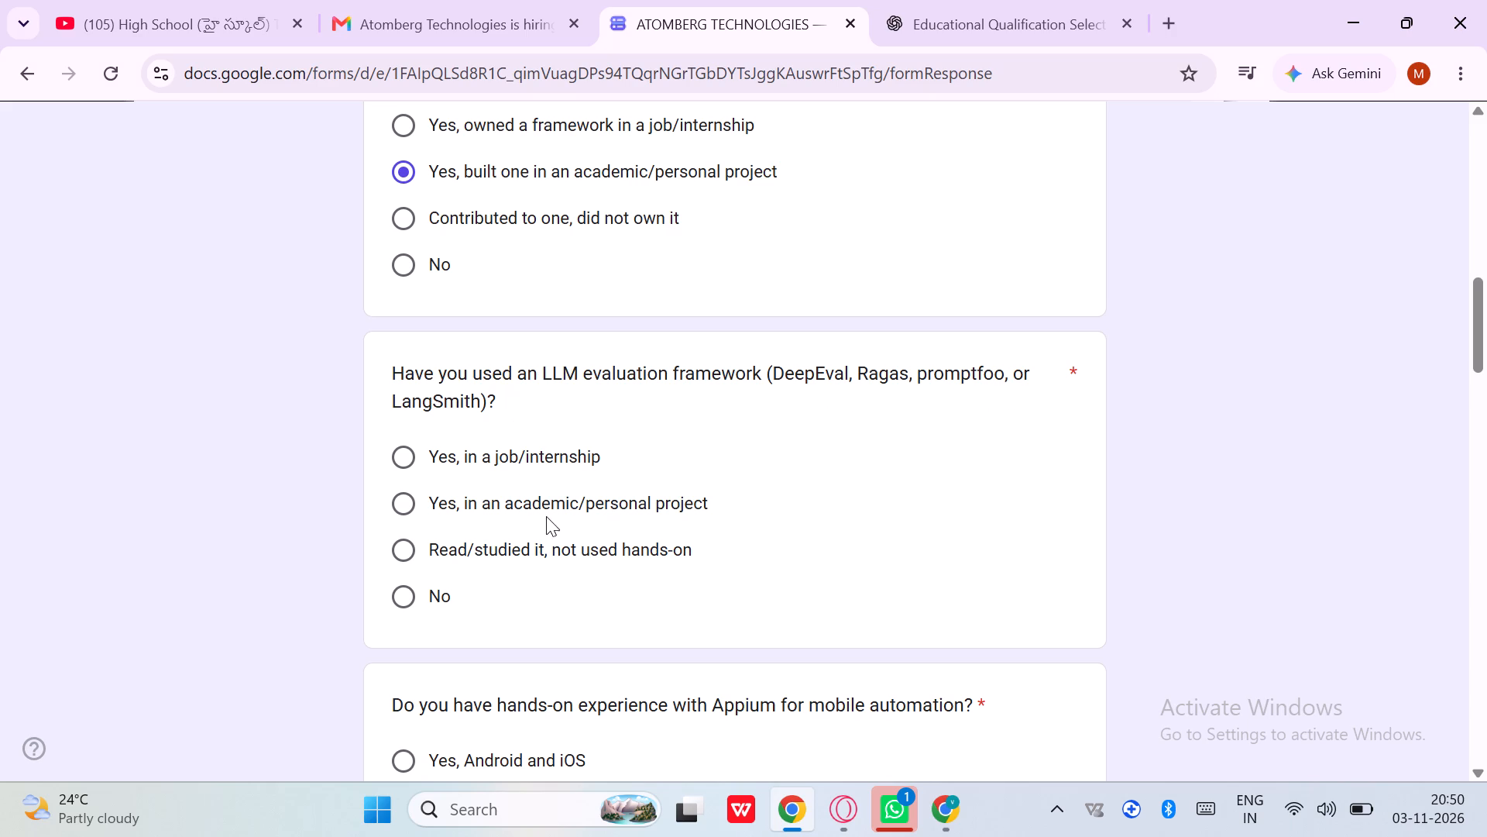
pyautogui.click(421, 508)
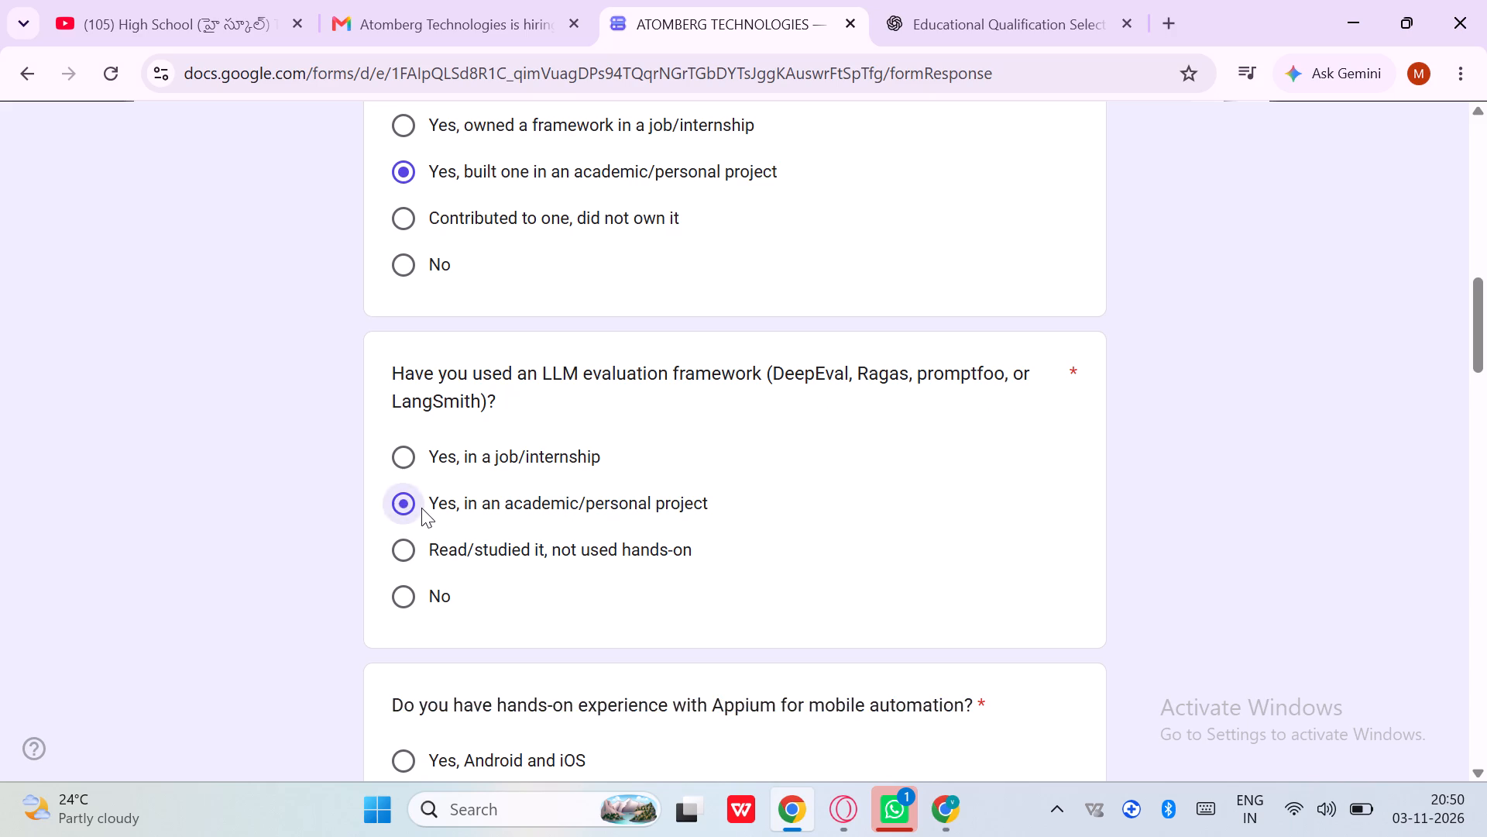
pyautogui.scroll(-2, 535, 549)
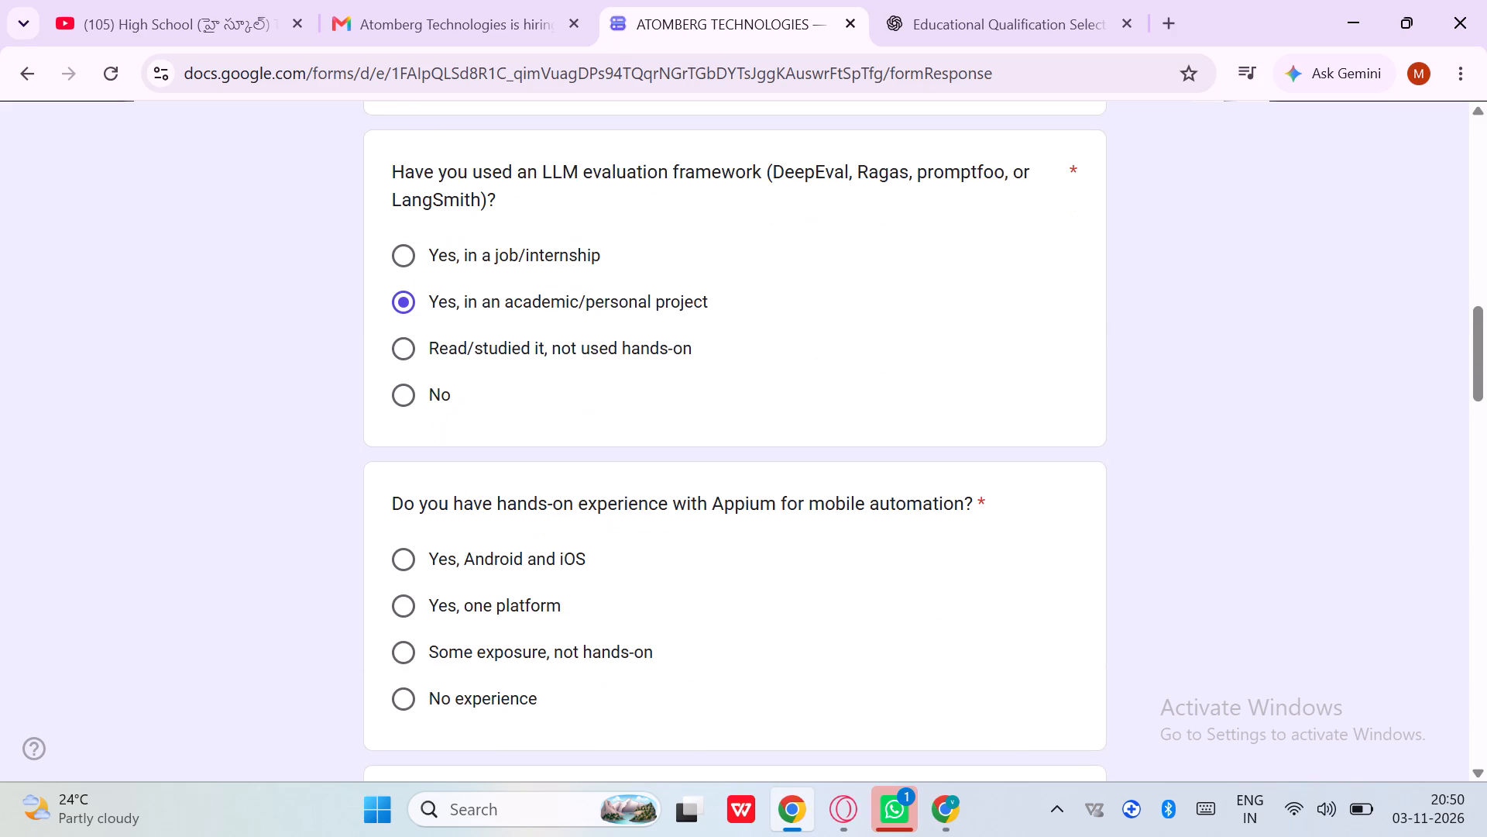
pyautogui.scroll(-1, 530, 524)
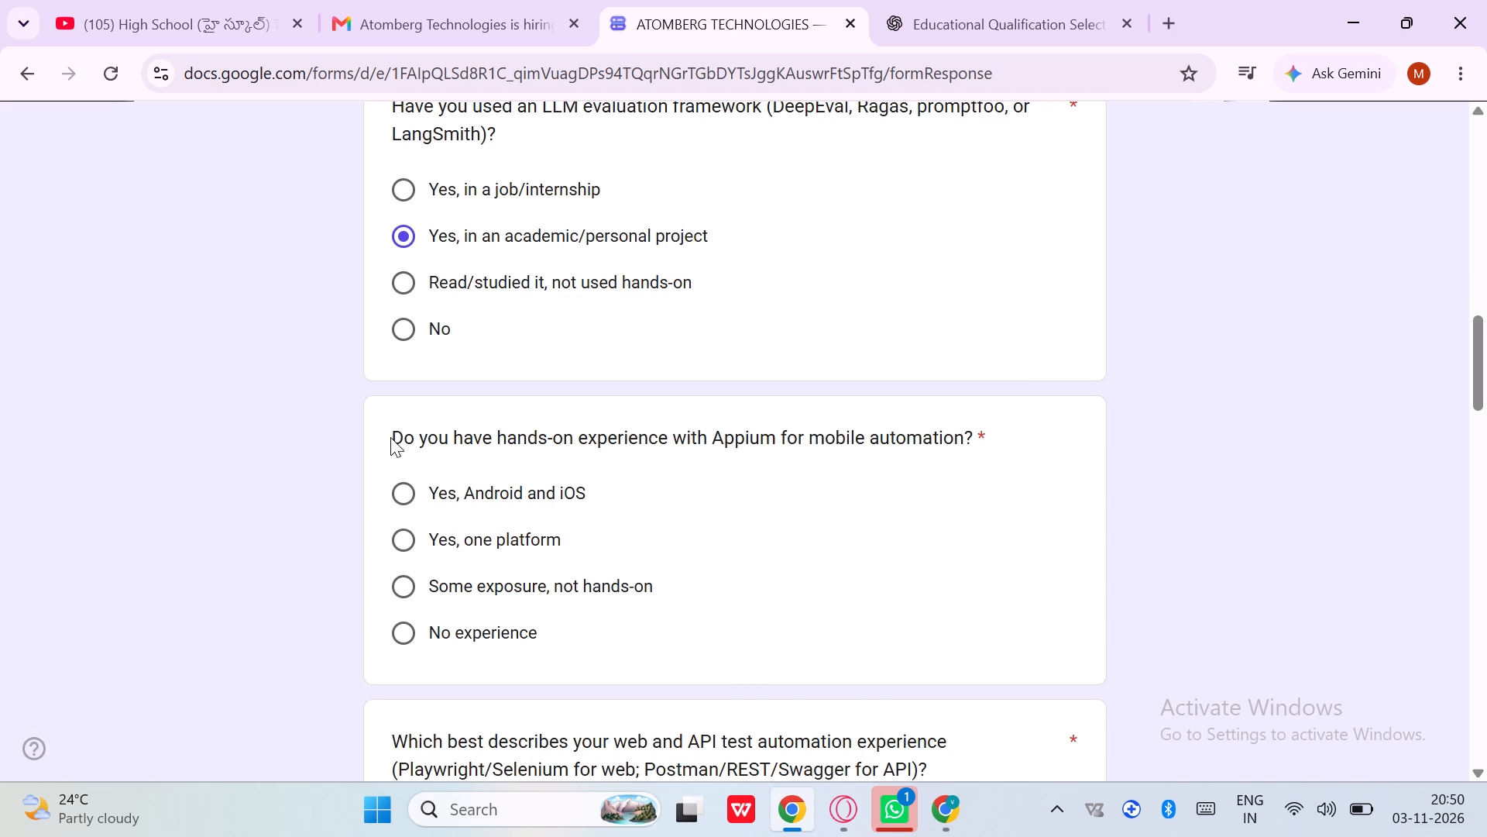
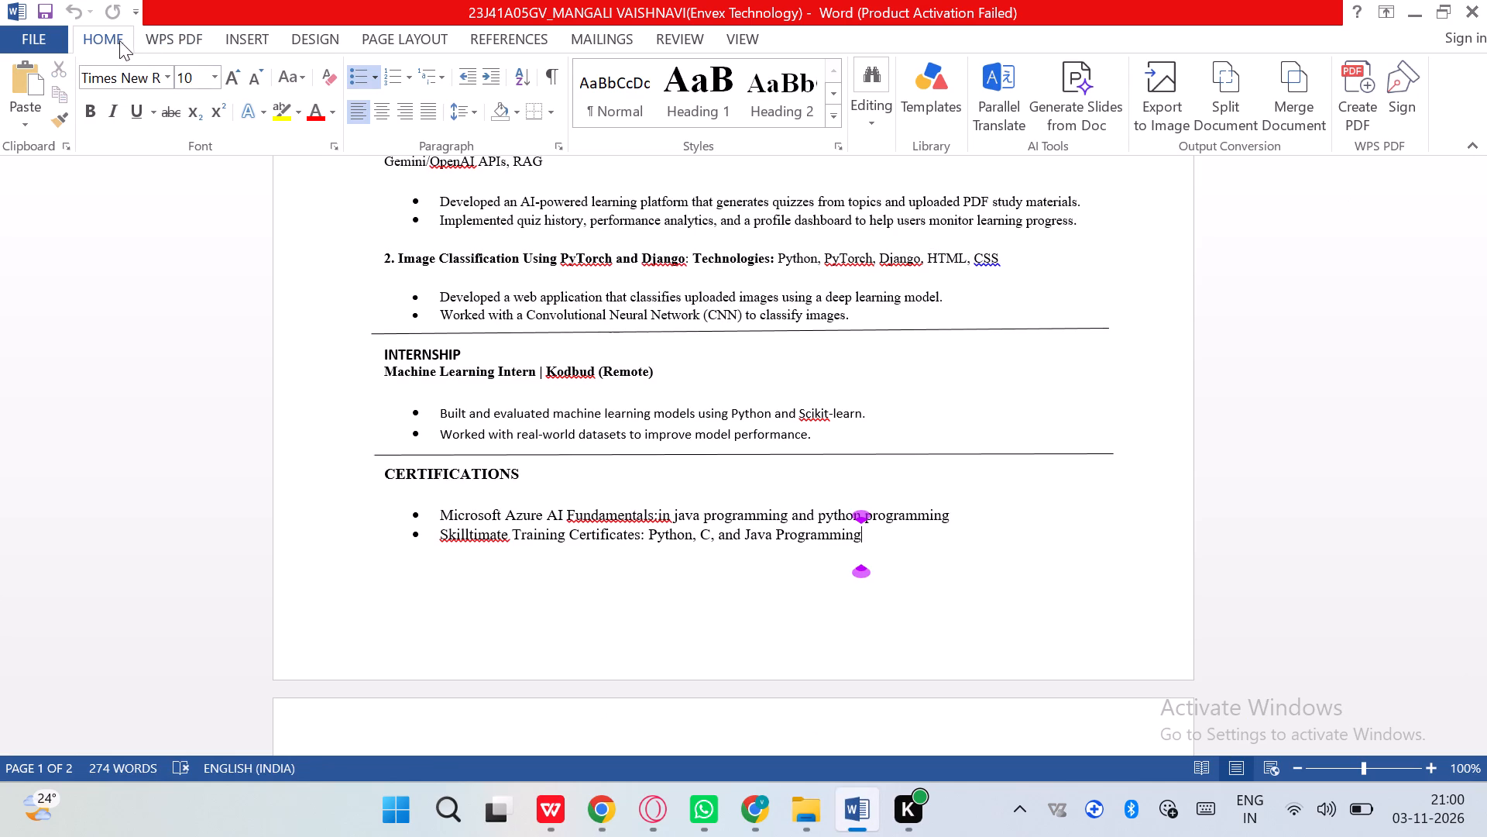
# Create a new blank Word document and paste the copied combined resume with the declaration into it.
pyautogui.click(43, 34)
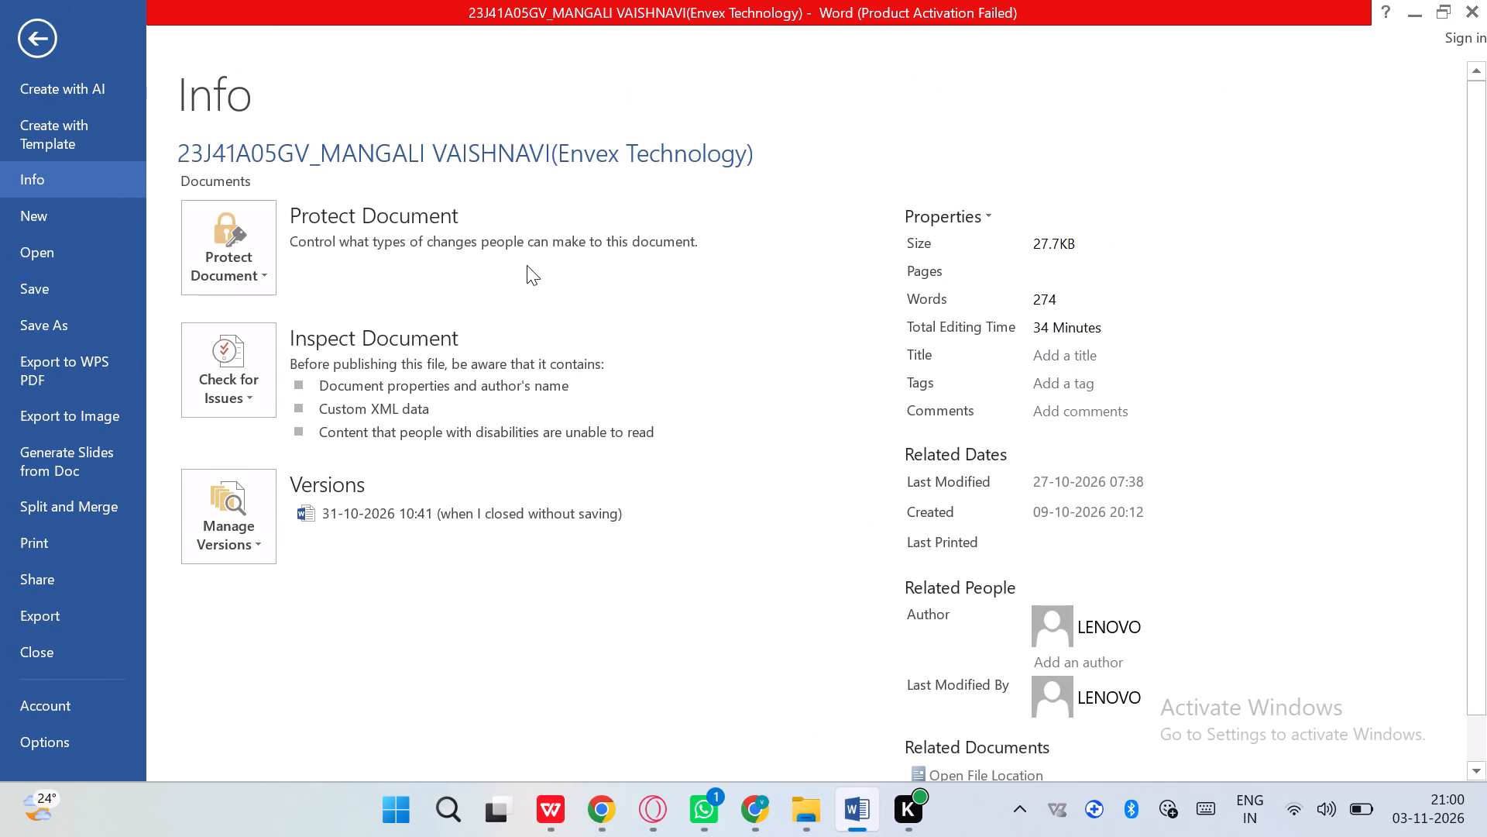
pyautogui.click(70, 224)
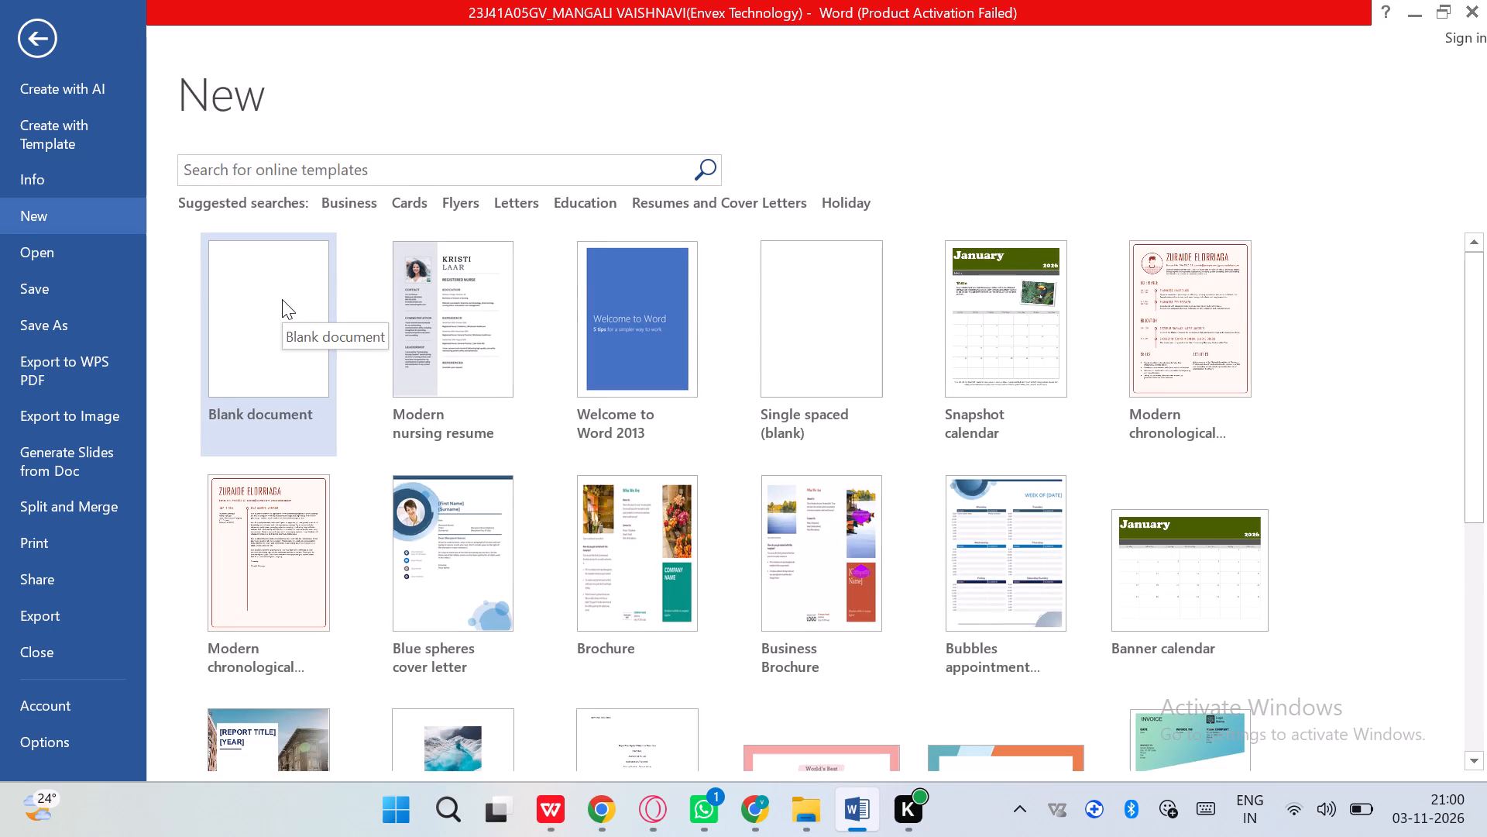
pyautogui.click(282, 299)
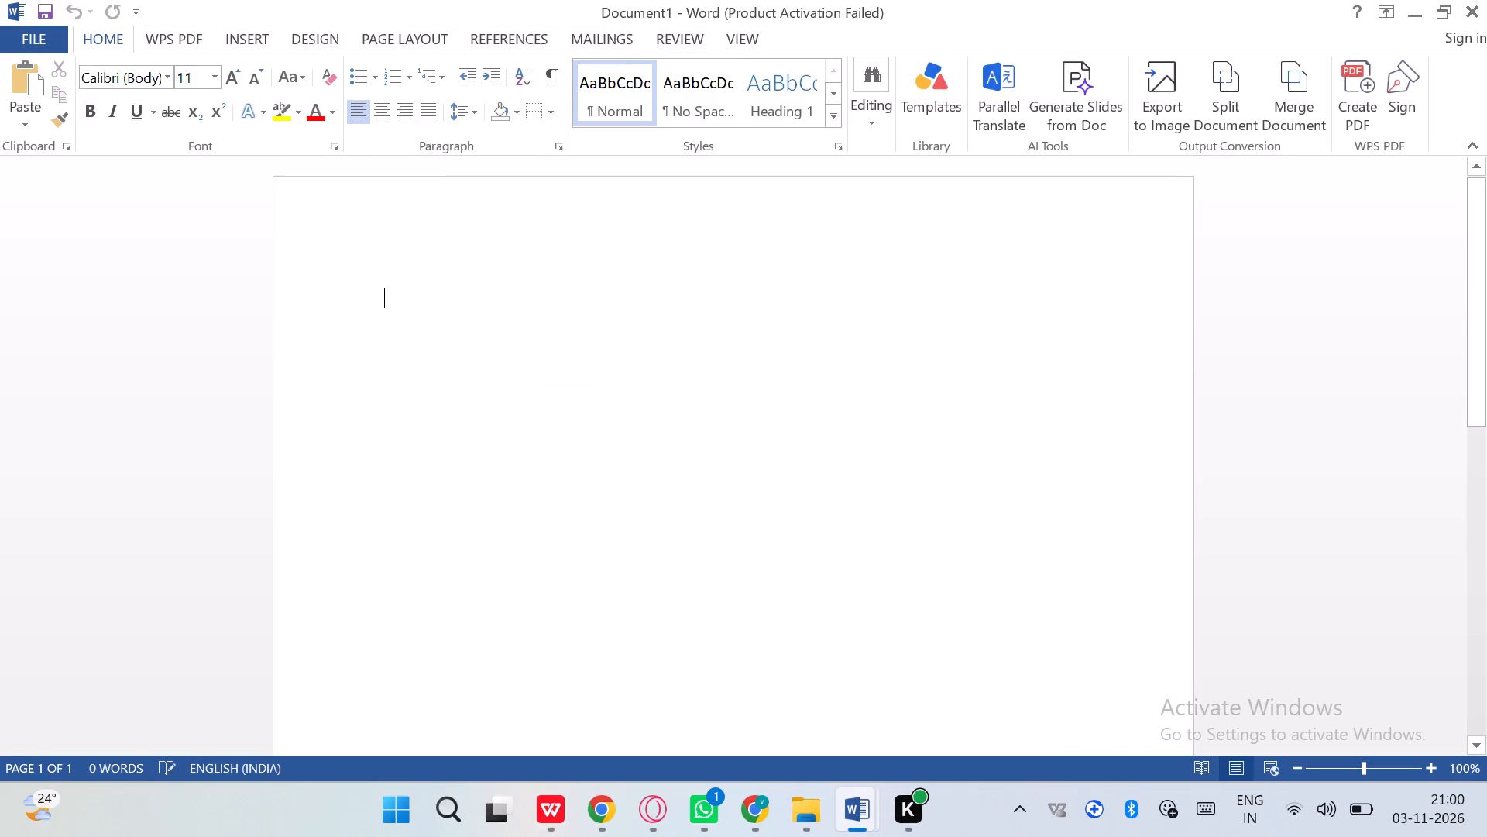
pyautogui.hotkey('ctrl', 'v')
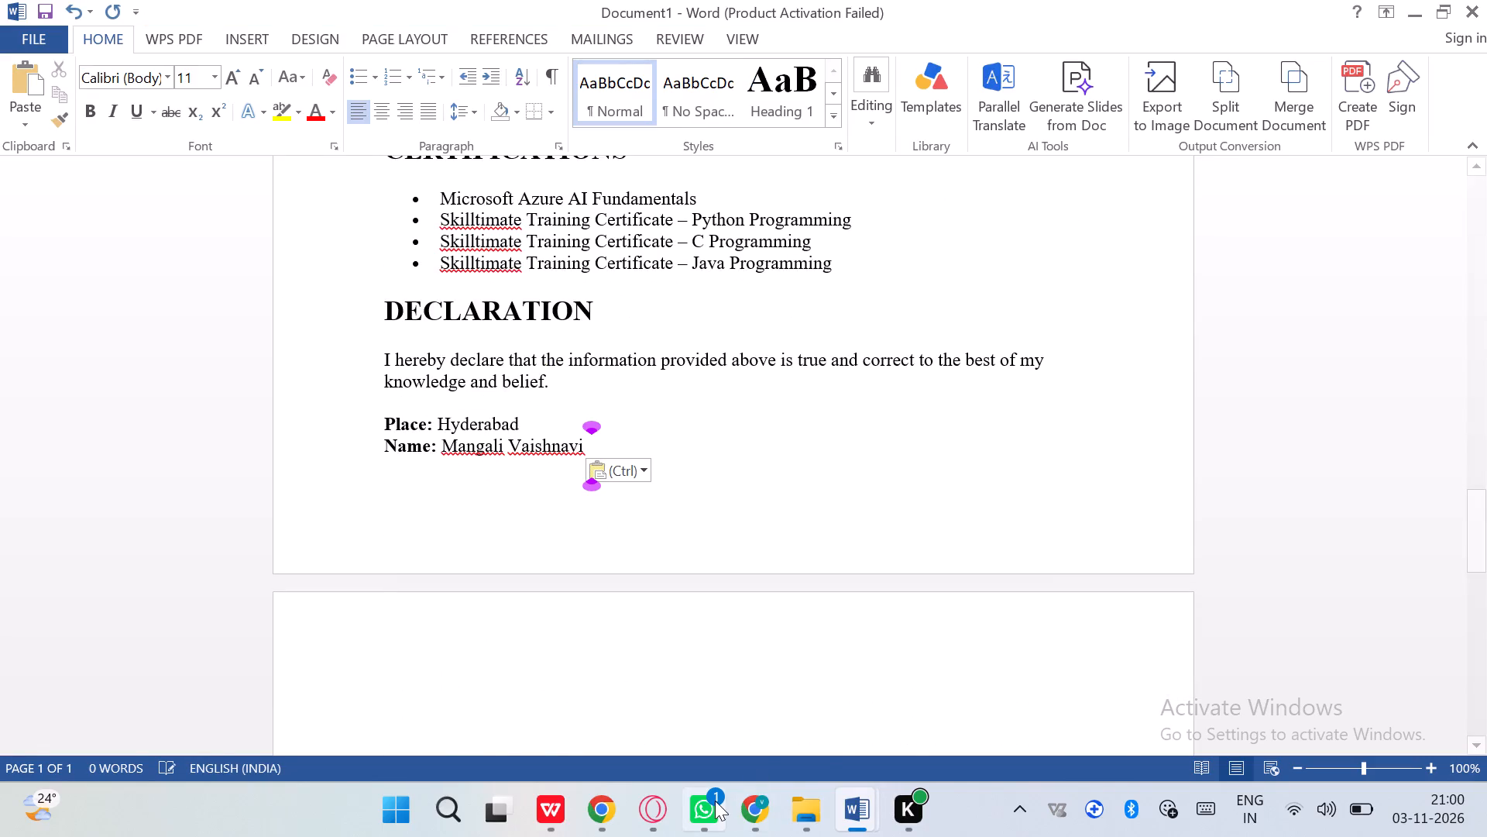
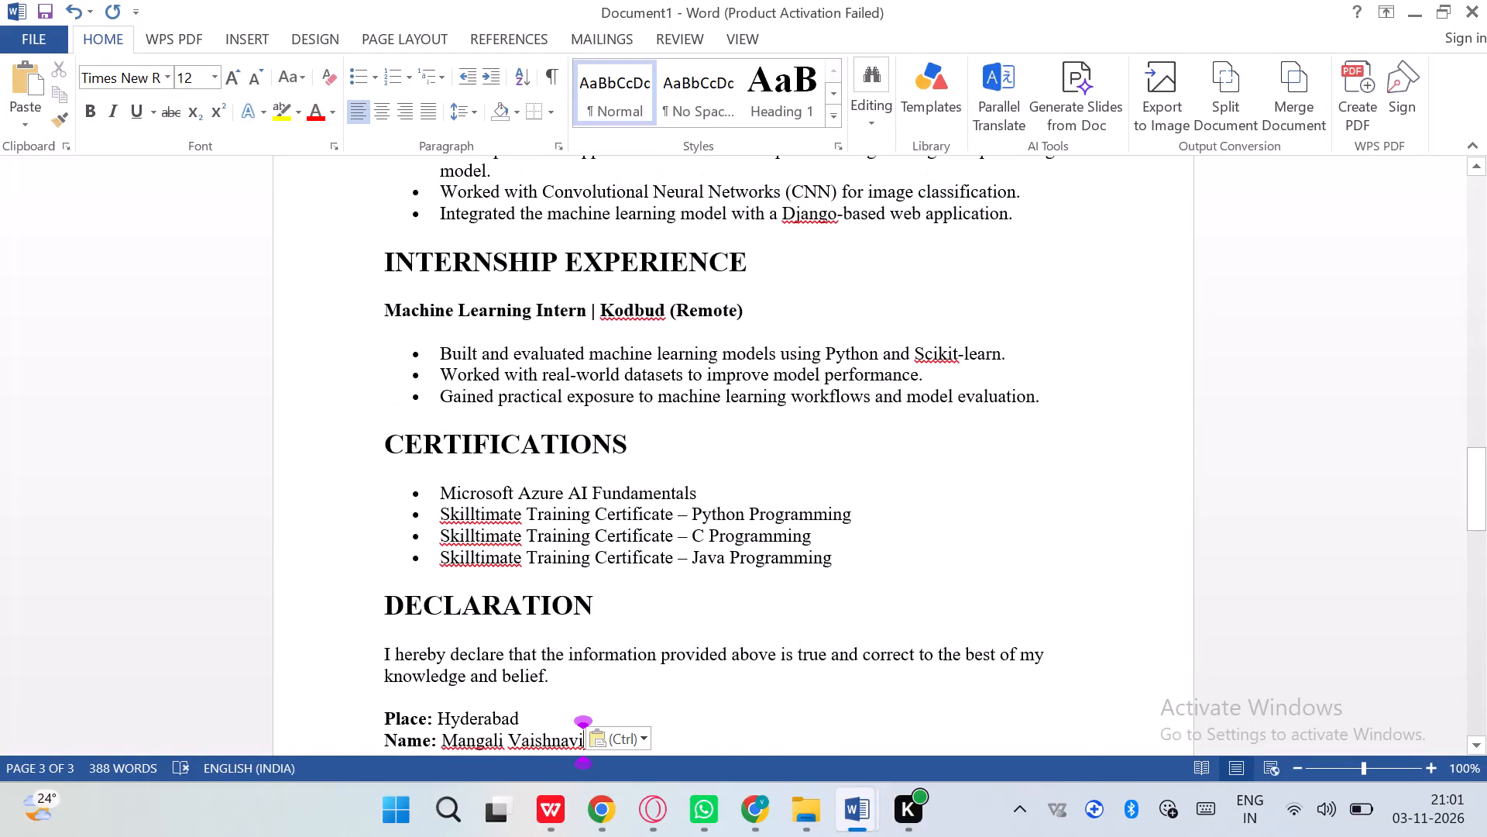
# Select the name heading at the top of the resume and open its font size choices.
pyautogui.scroll(1, 713, 465)
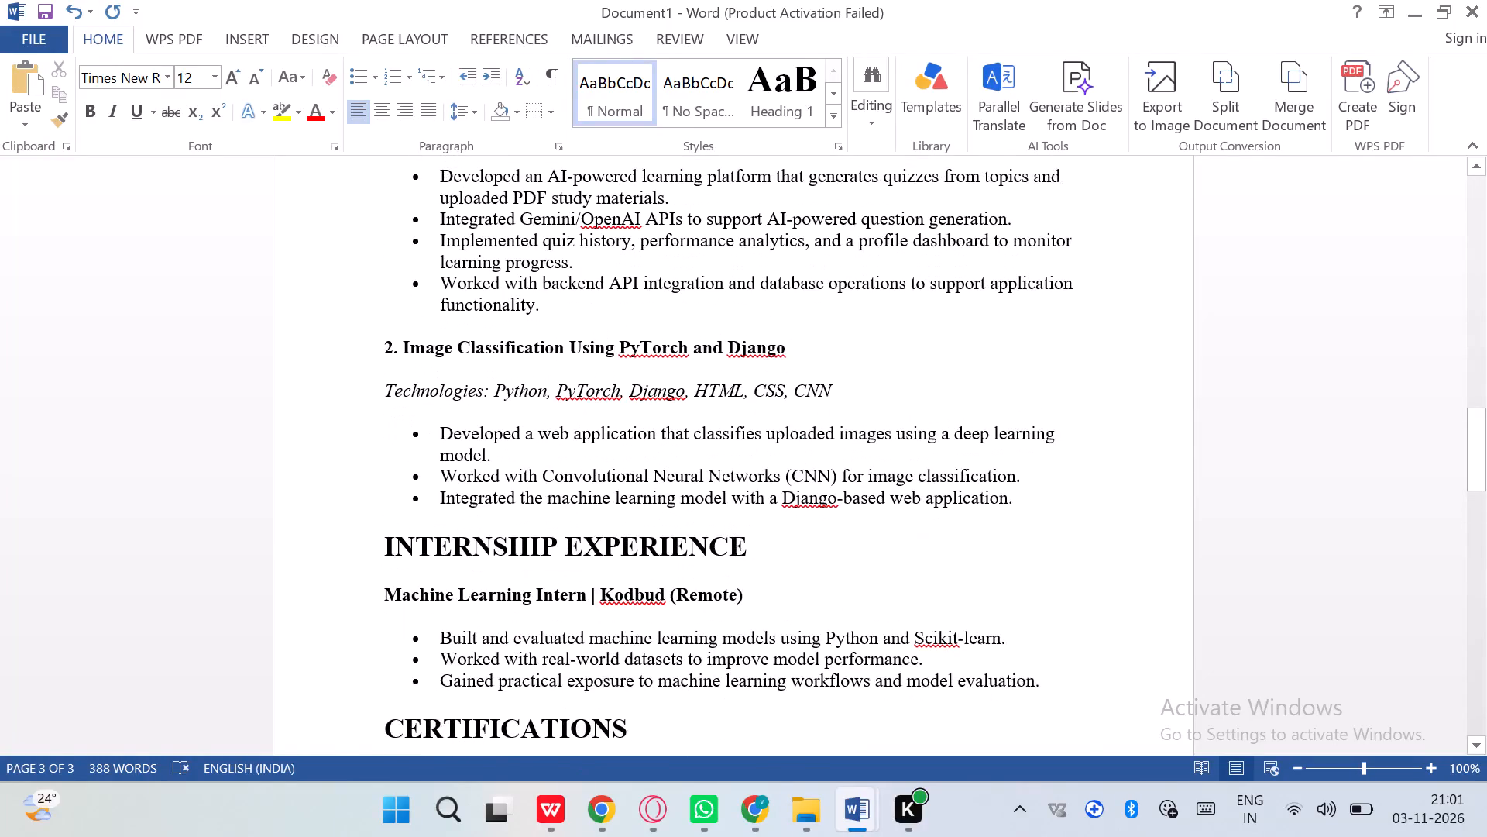
pyautogui.scroll(3, 713, 465)
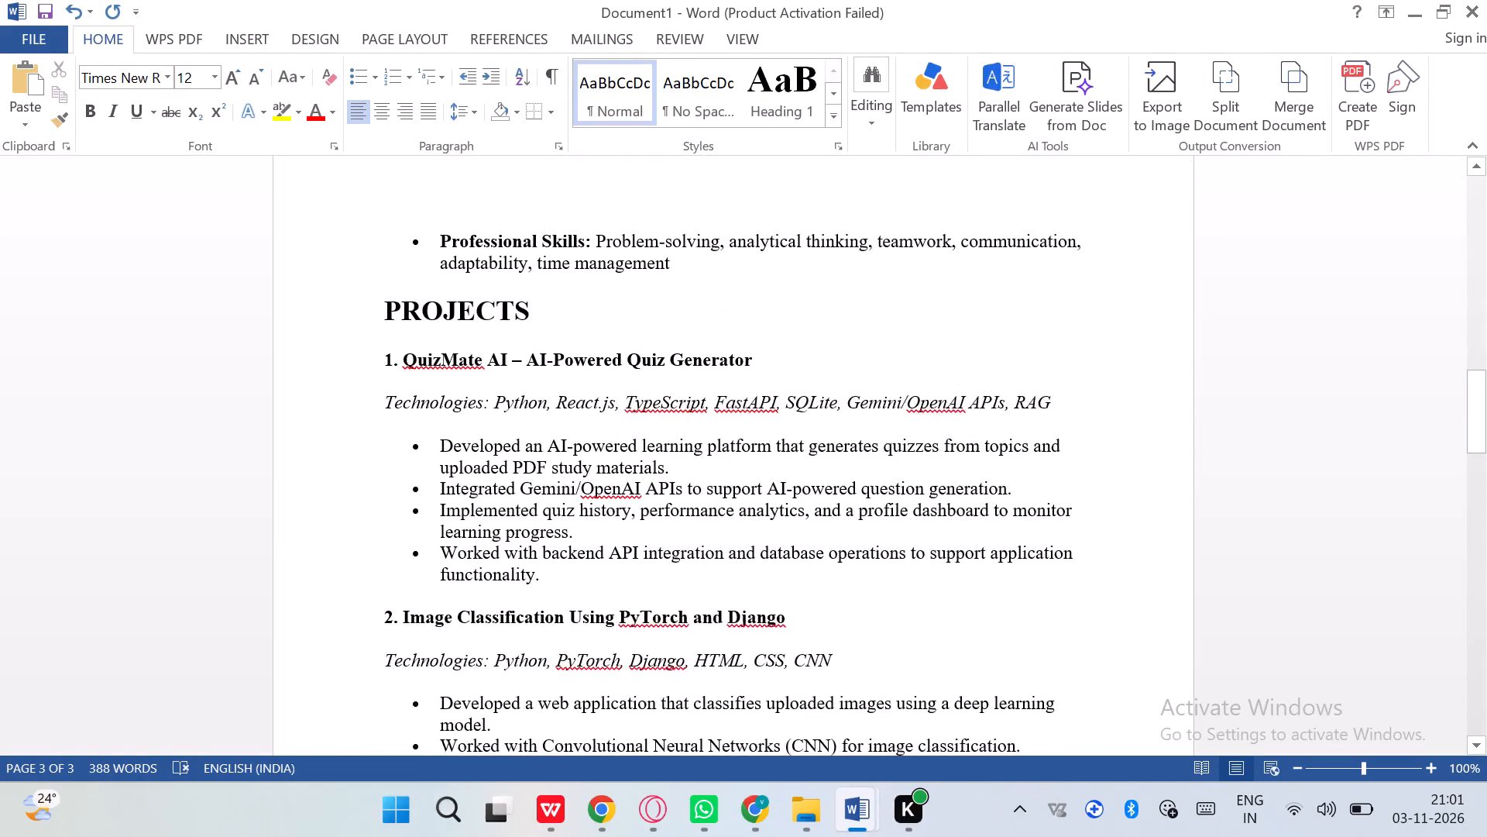
pyautogui.scroll(3, 713, 465)
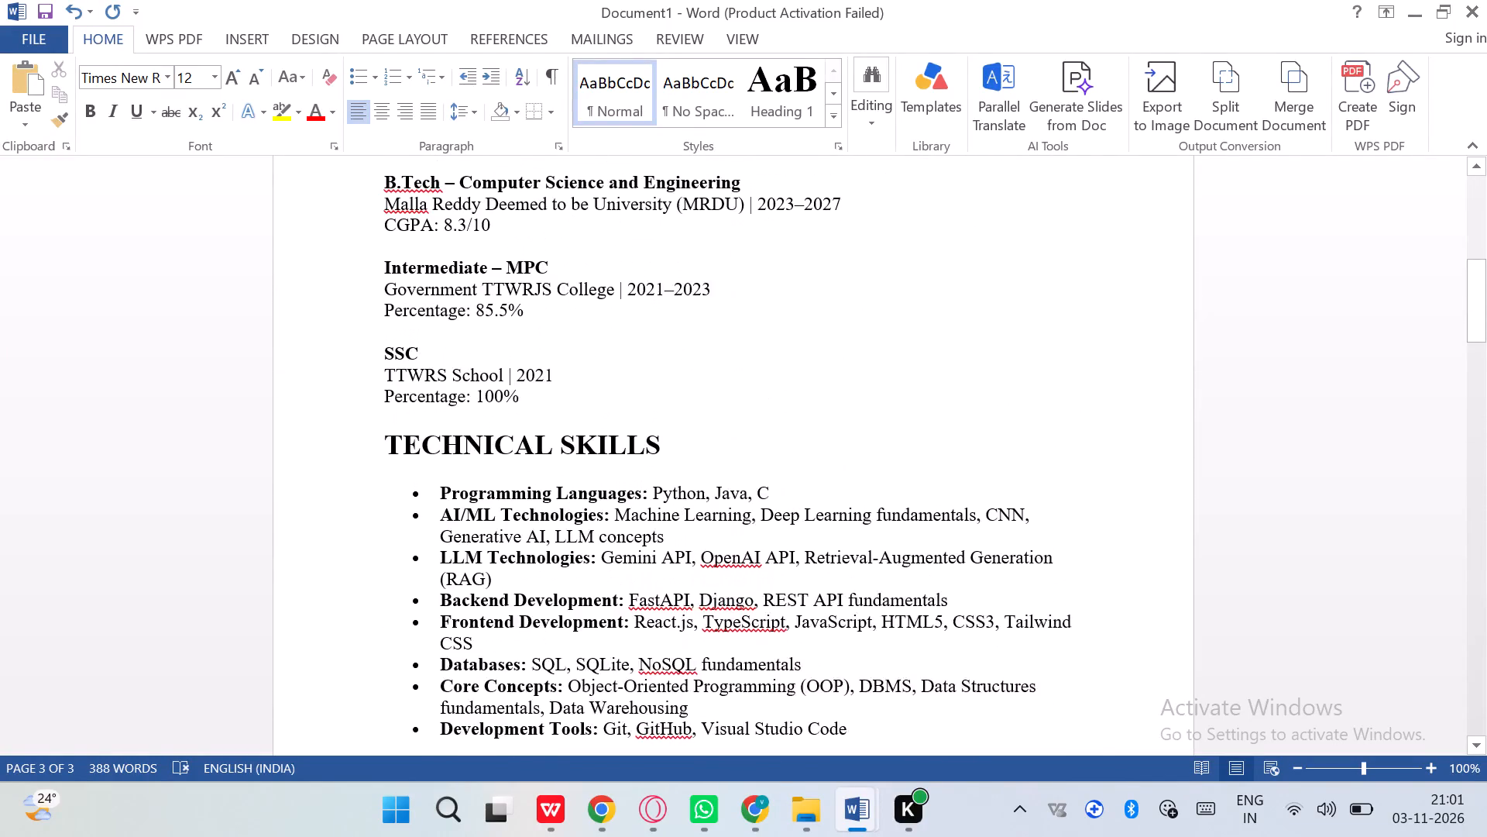
pyautogui.scroll(3, 713, 465)
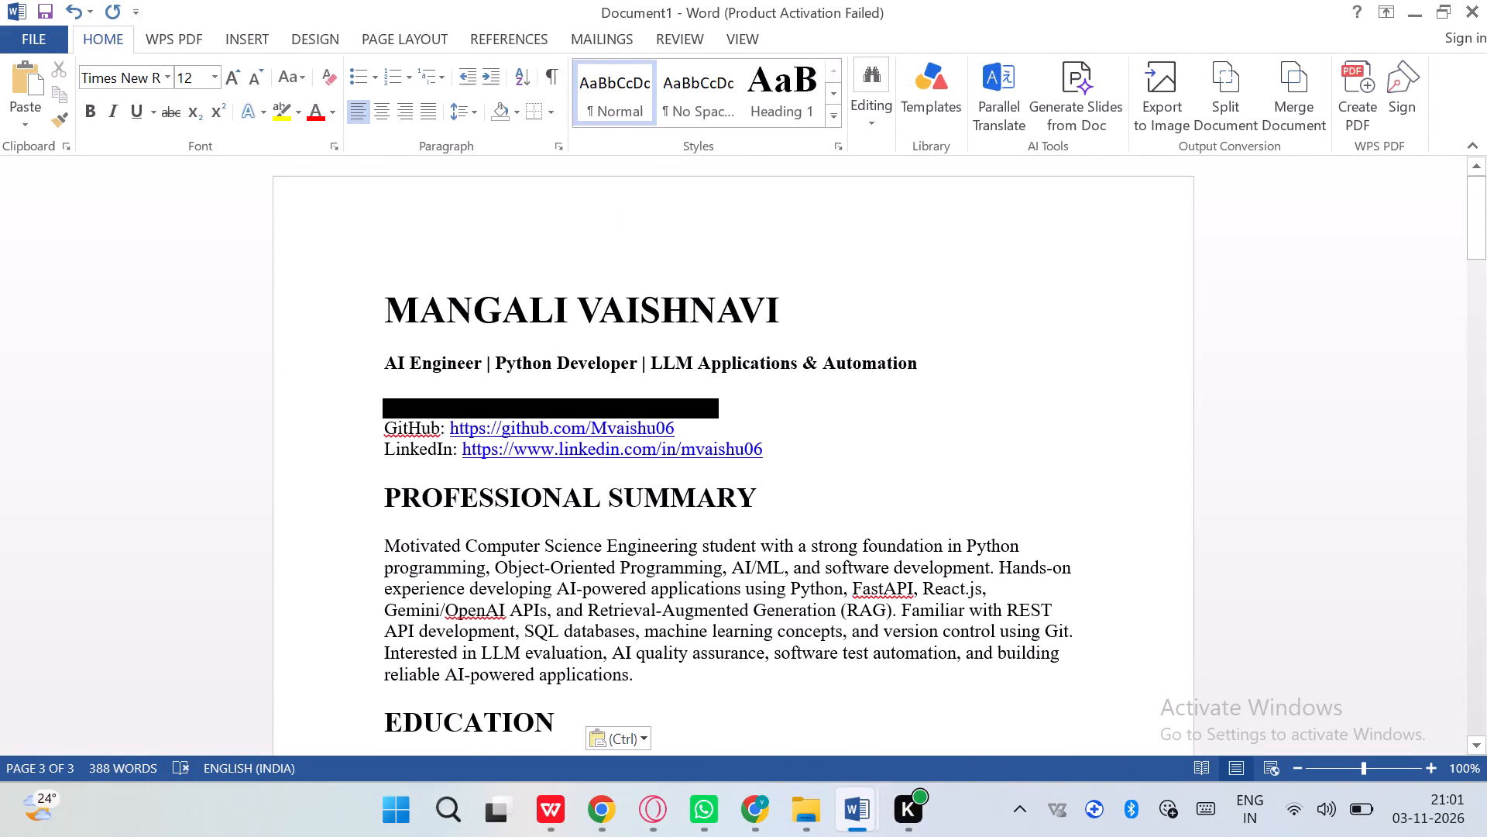
pyautogui.moveTo(380, 310); pyautogui.dragTo(681, 344)
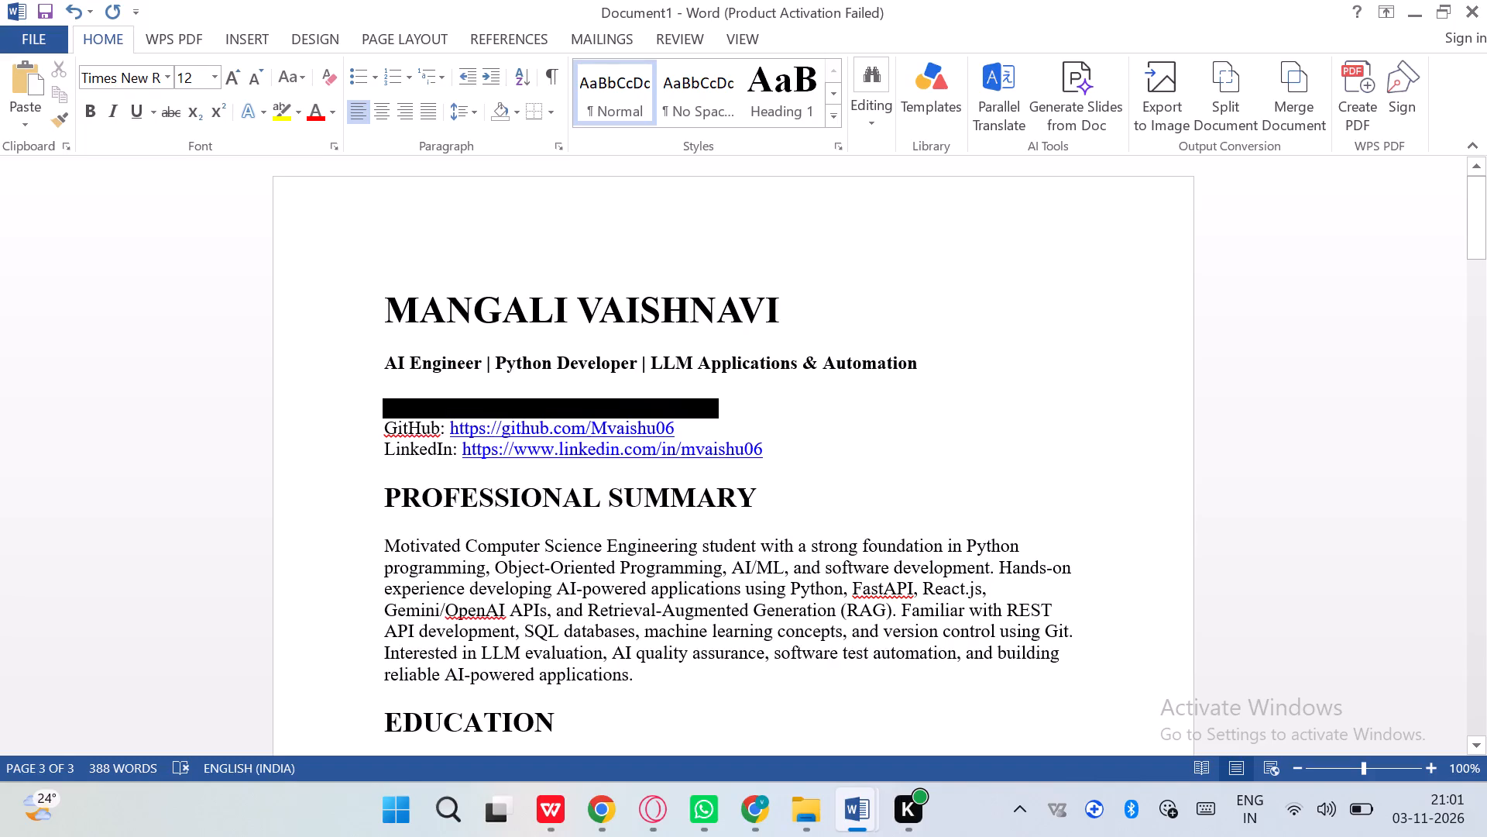
pyautogui.moveTo(681, 344); pyautogui.dragTo(794, 304)
pyautogui.moveTo(794, 304); pyautogui.dragTo(401, 287)
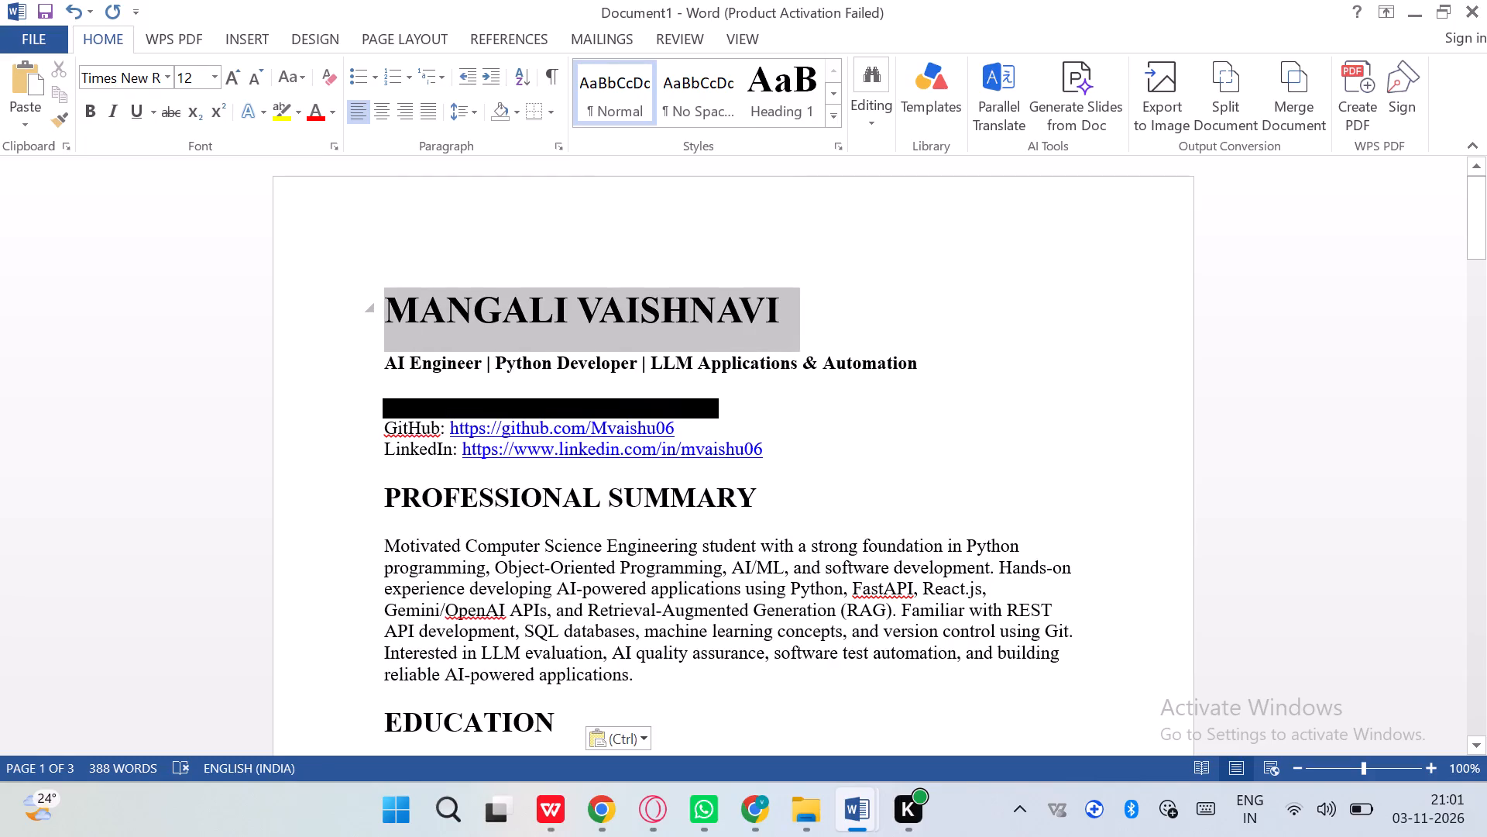
pyautogui.click(534, 220)
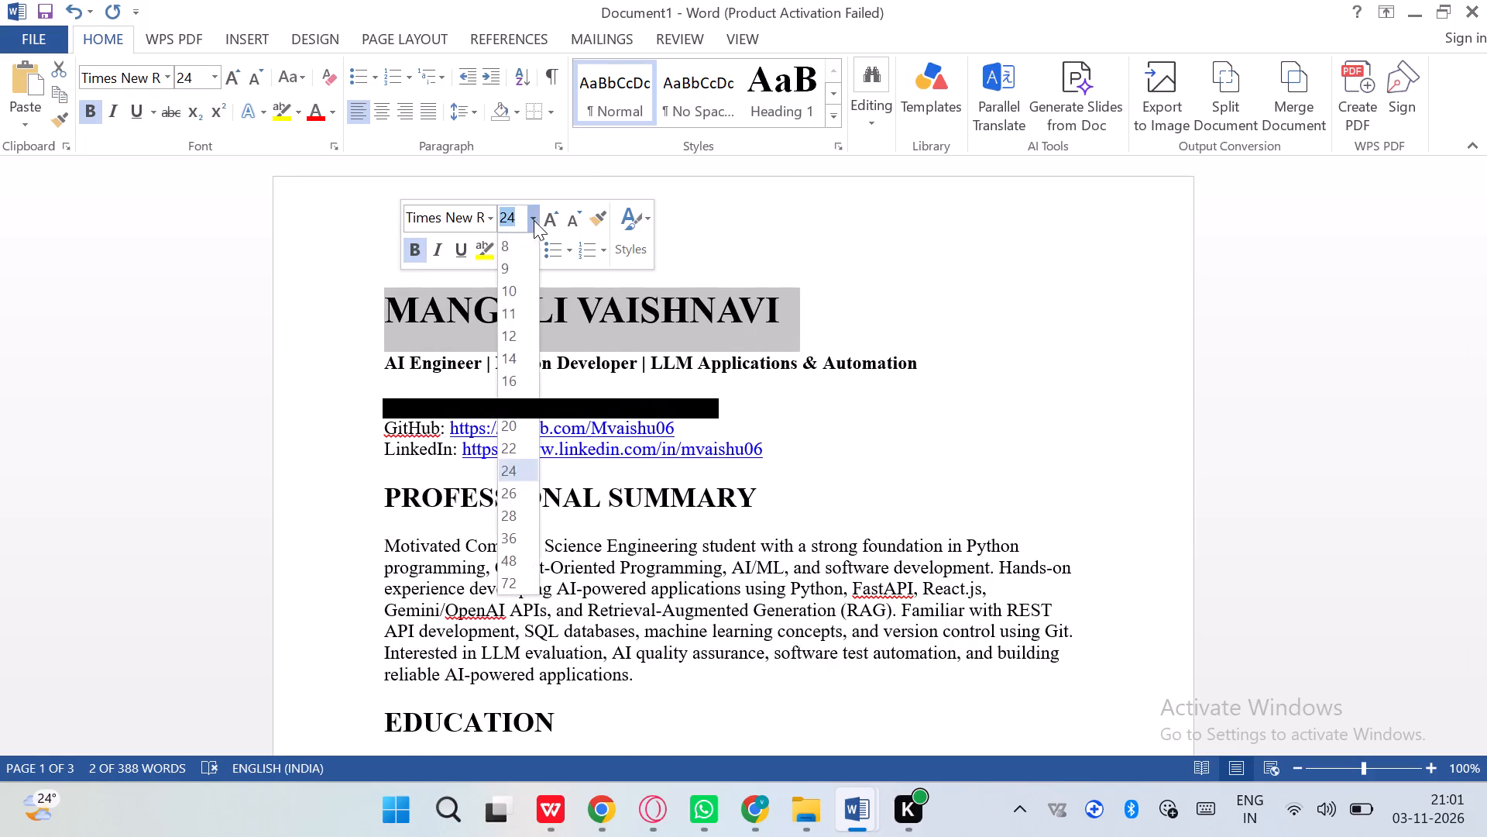
# Set the font size of the candidate's name at the top of the resume to 12.
pyautogui.click(526, 333)
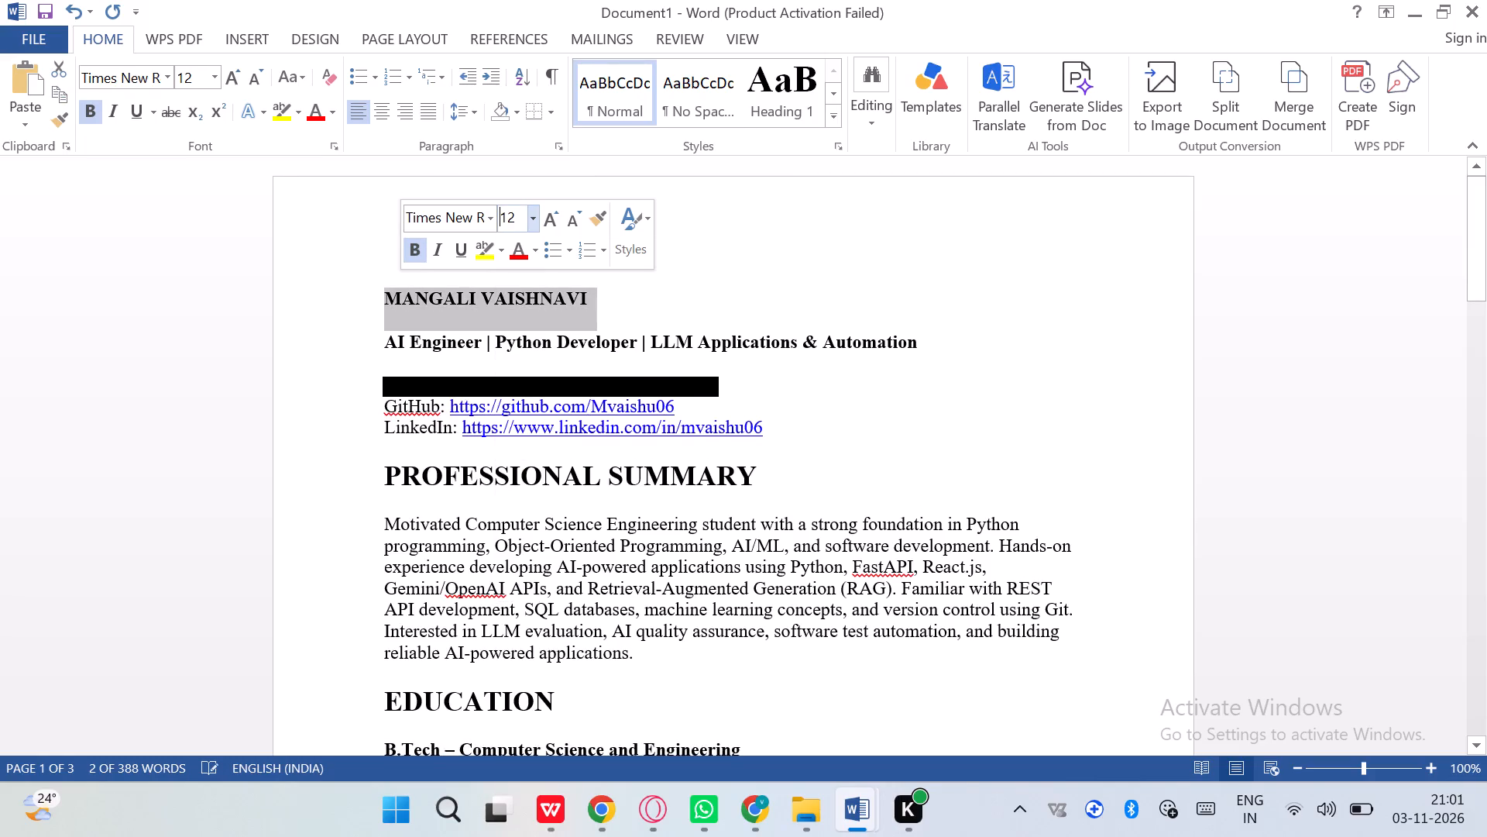
pyautogui.click(648, 305)
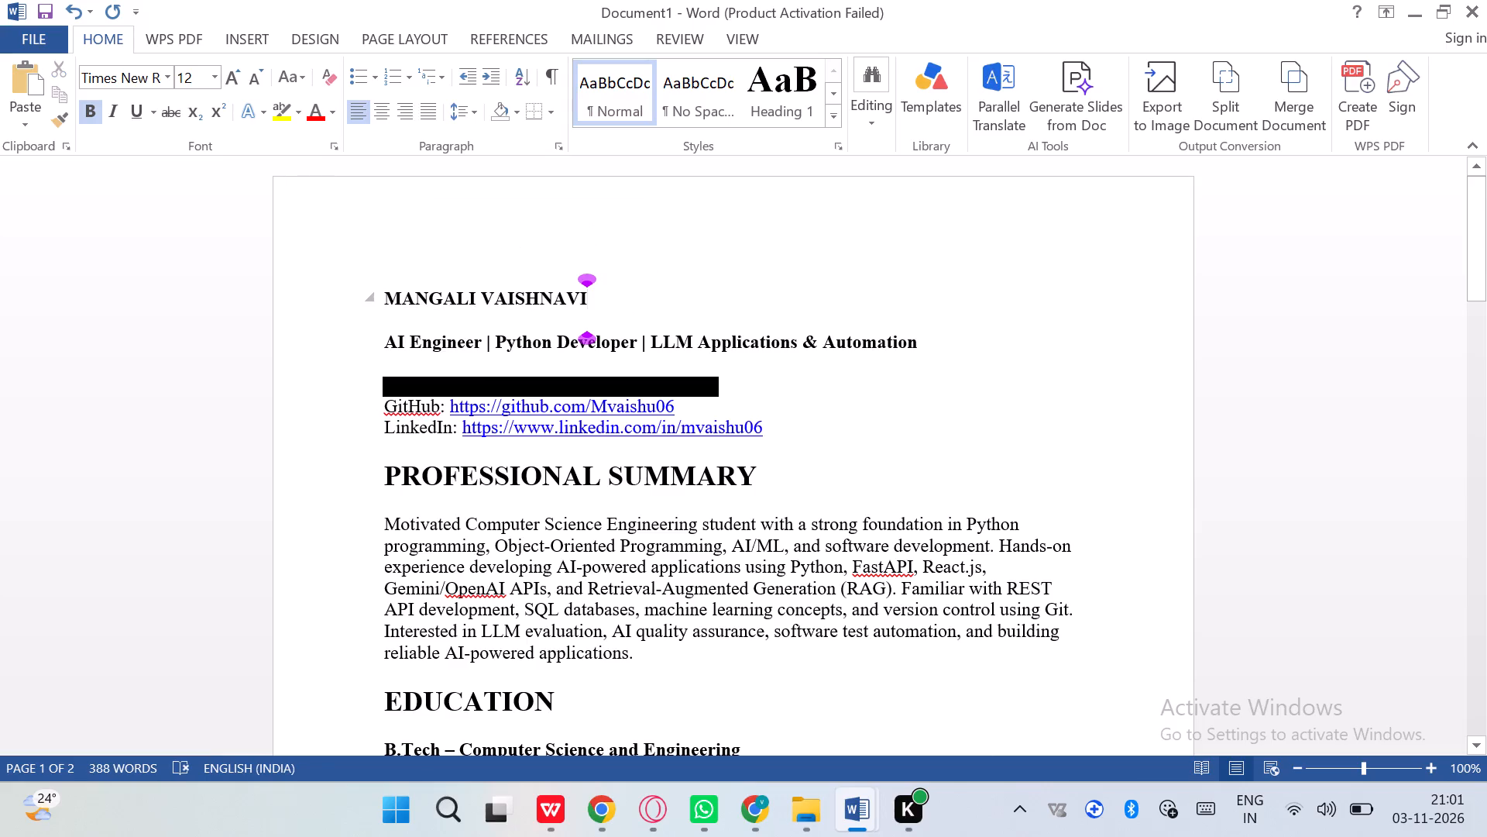
# Insert leading spaces before the candidate's name to shift it to roughly the middle of its line.
pyautogui.click(385, 298)
pyautogui.press('space')
pyautogui.press('space')
pyautogui.press('space')
pyautogui.press('space')
pyautogui.press('space')
pyautogui.press('space')
pyautogui.press('space')
pyautogui.press('space')
pyautogui.press('space')
pyautogui.press('space')
pyautogui.press('space')
pyautogui.press('space')
pyautogui.press('space')
pyautogui.press('space')
pyautogui.press('space')
pyautogui.press('space')
pyautogui.press('space')
pyautogui.press('space')
pyautogui.press('space')
pyautogui.press('space')
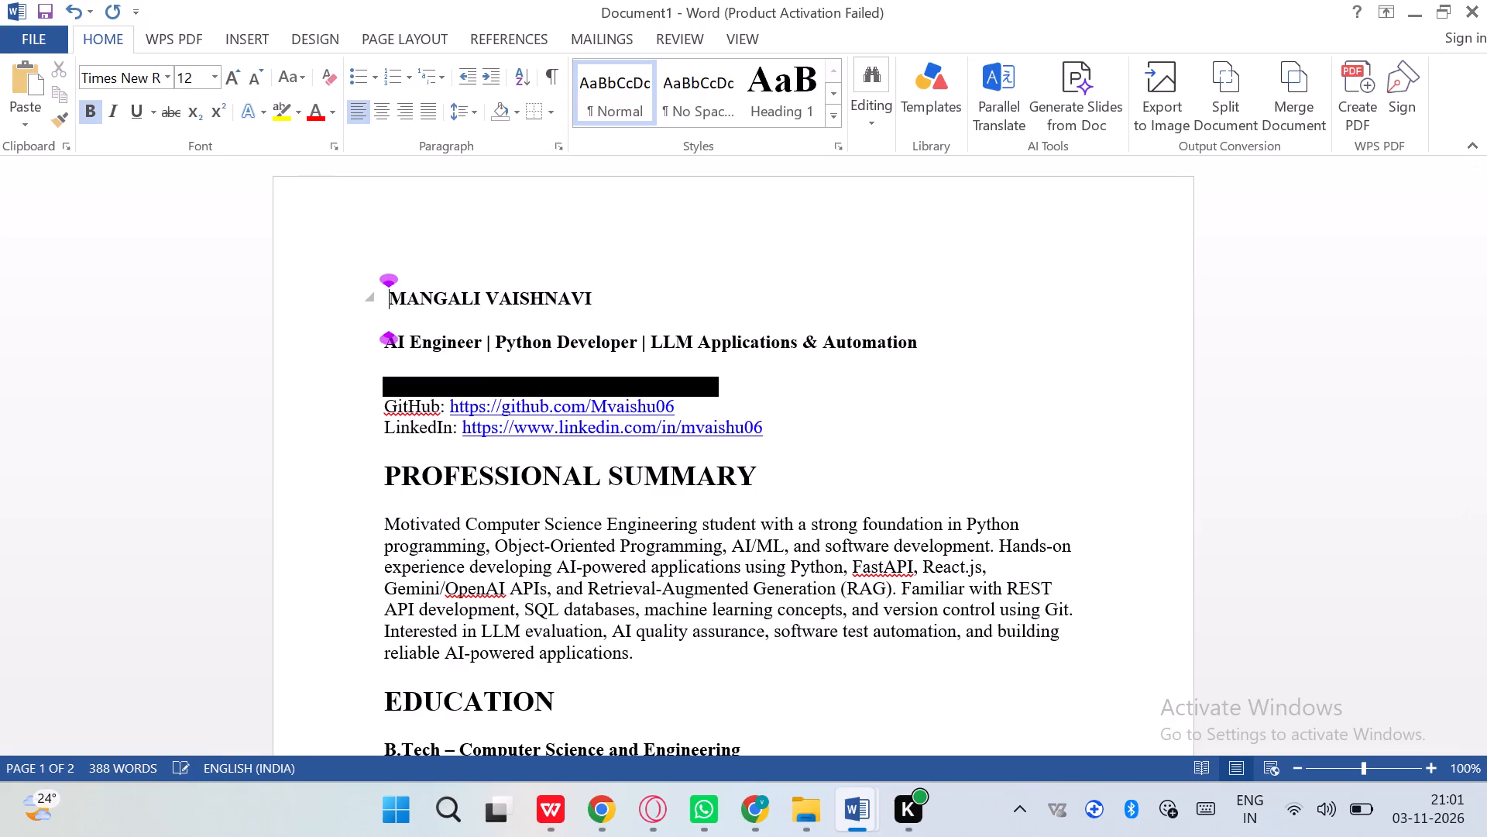
pyautogui.press('space')
pyautogui.press('space')
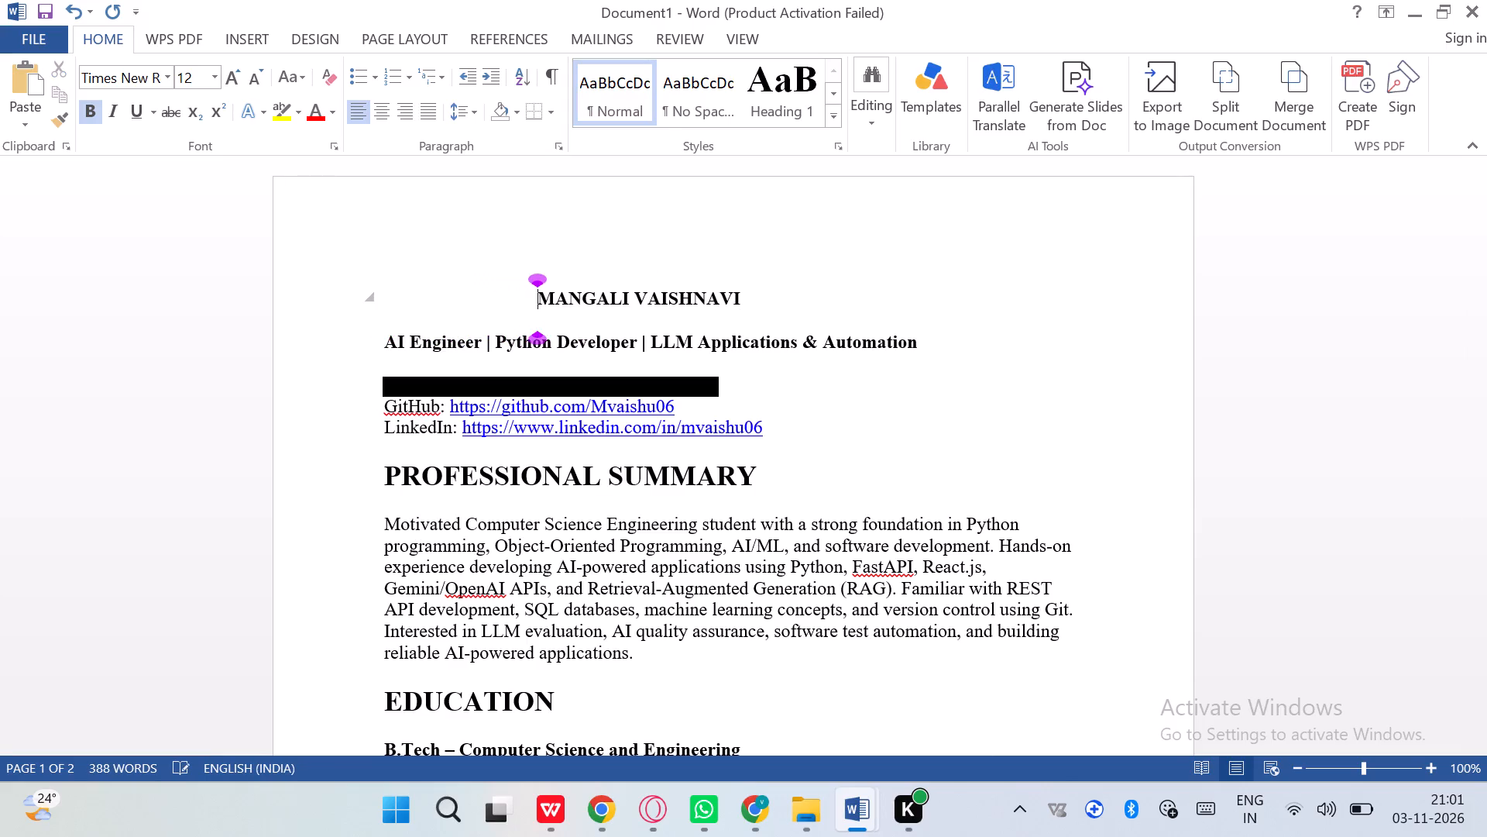
pyautogui.press('space')
pyautogui.press('space')
pyautogui.press('space')
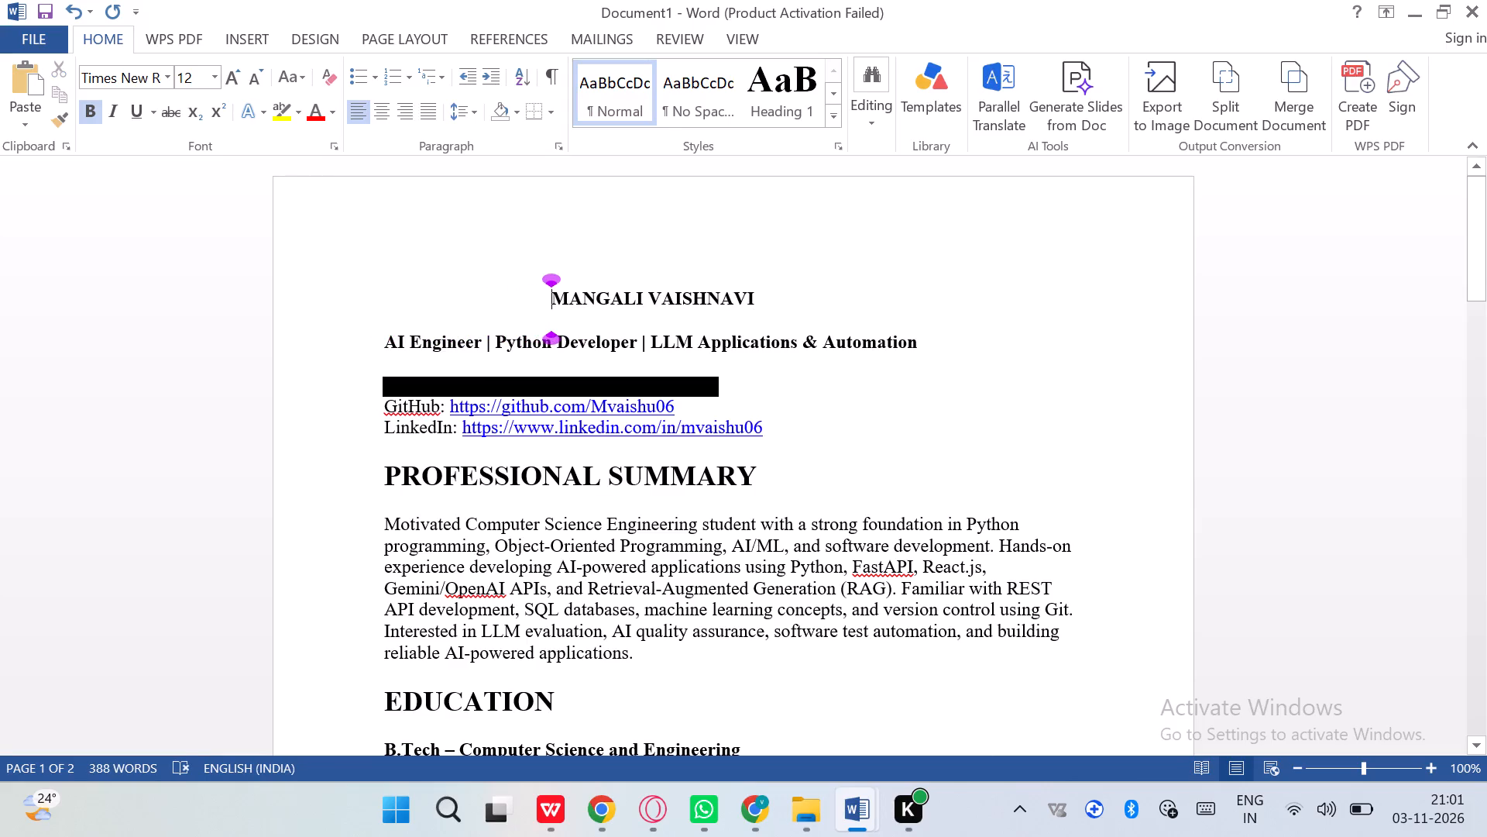
# Delete the "AI Engineer | Python Developer | LLM Applications & Automation" line below the name.
pyautogui.moveTo(922, 343); pyautogui.dragTo(398, 354)
pyautogui.press('BackSpace')
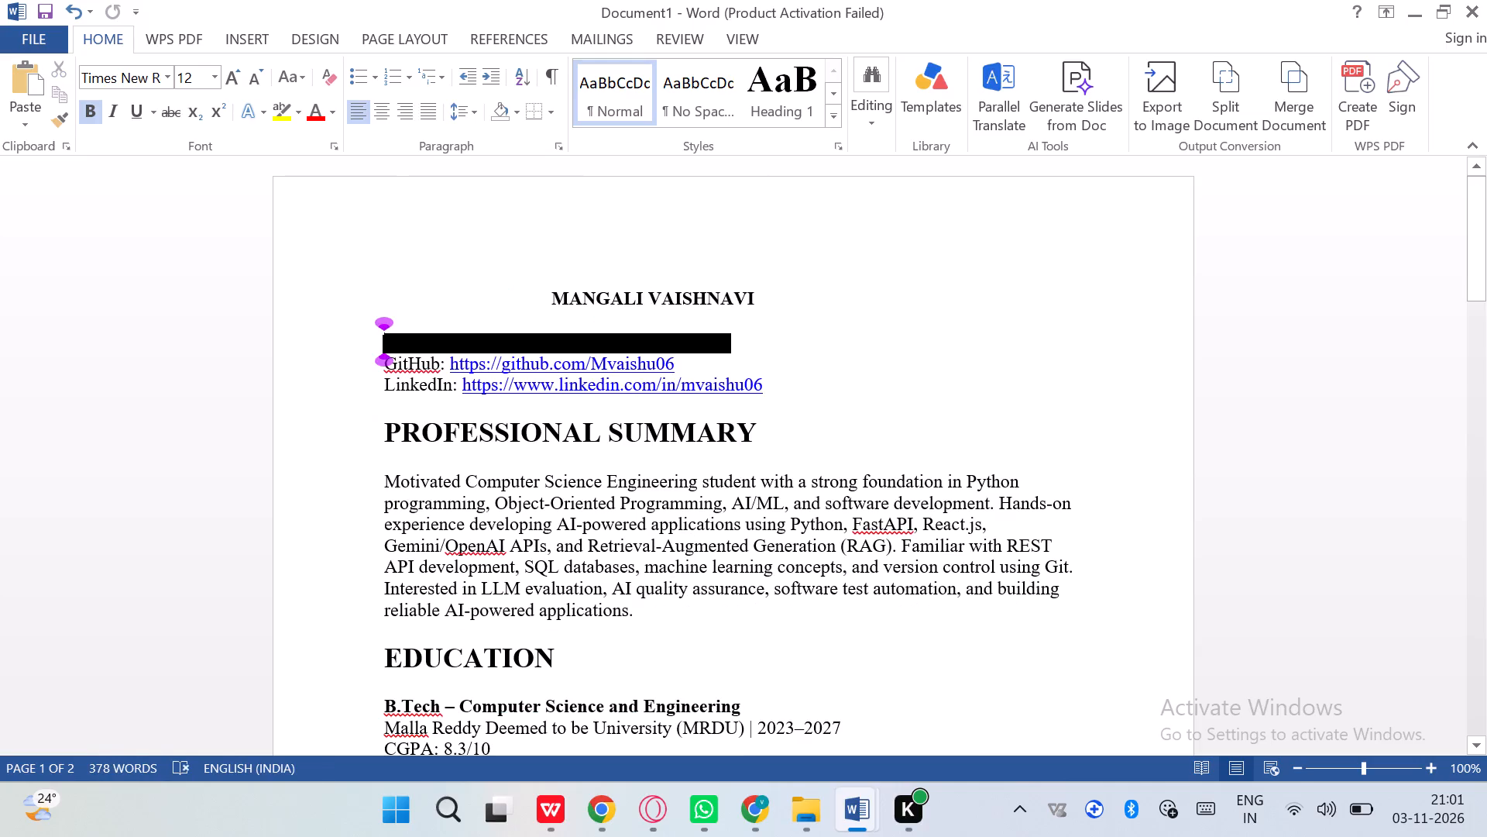
# Join the GitHub entry onto the contact line above it, separating the two with a wide gap of spaces.
pyautogui.click(385, 361)
pyautogui.press('BackSpace')
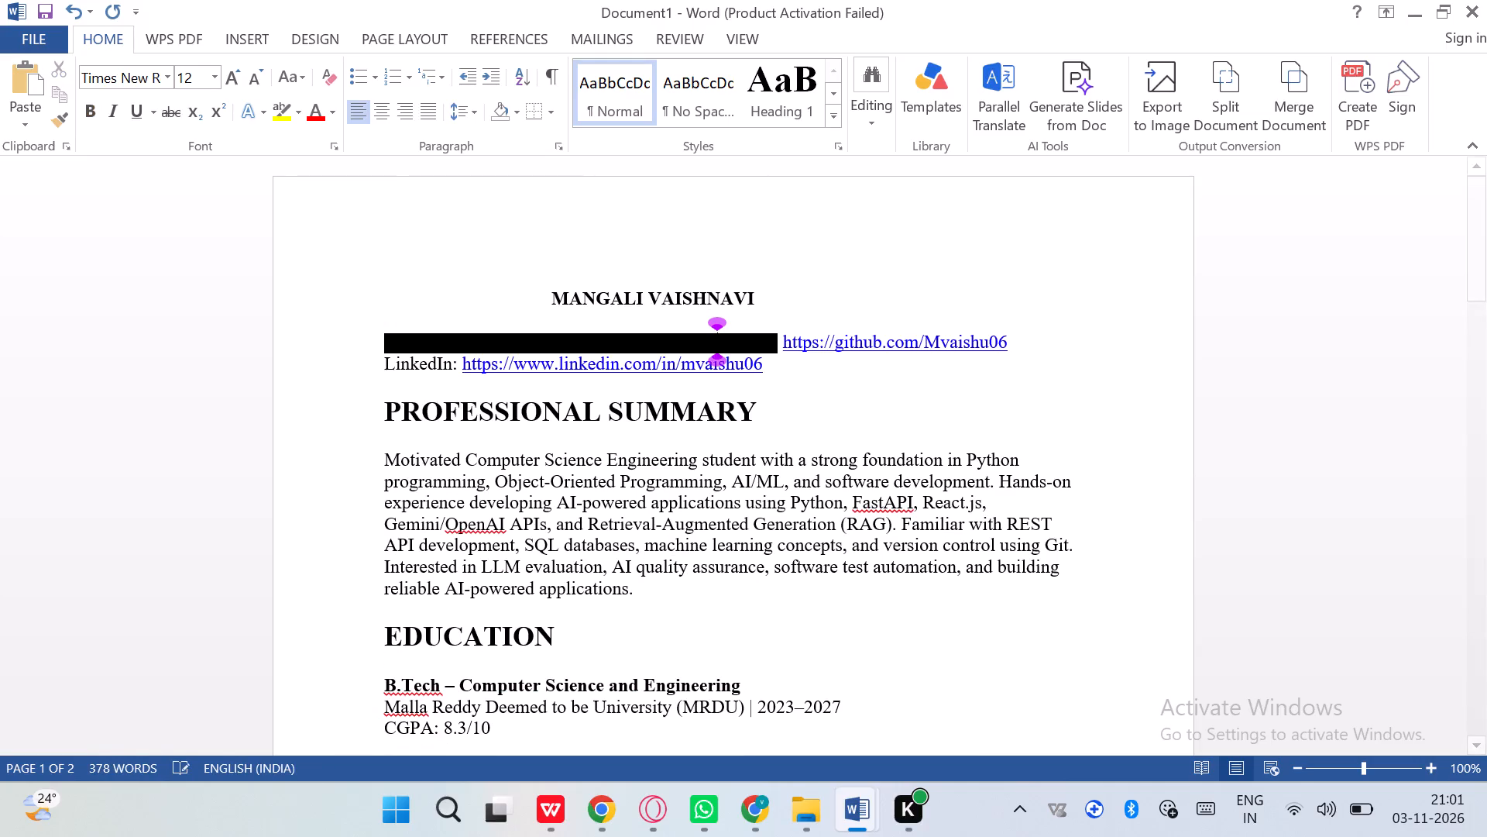
pyautogui.press('space')
pyautogui.press('space')
pyautogui.press('space')
pyautogui.press('space')
pyautogui.press('space')
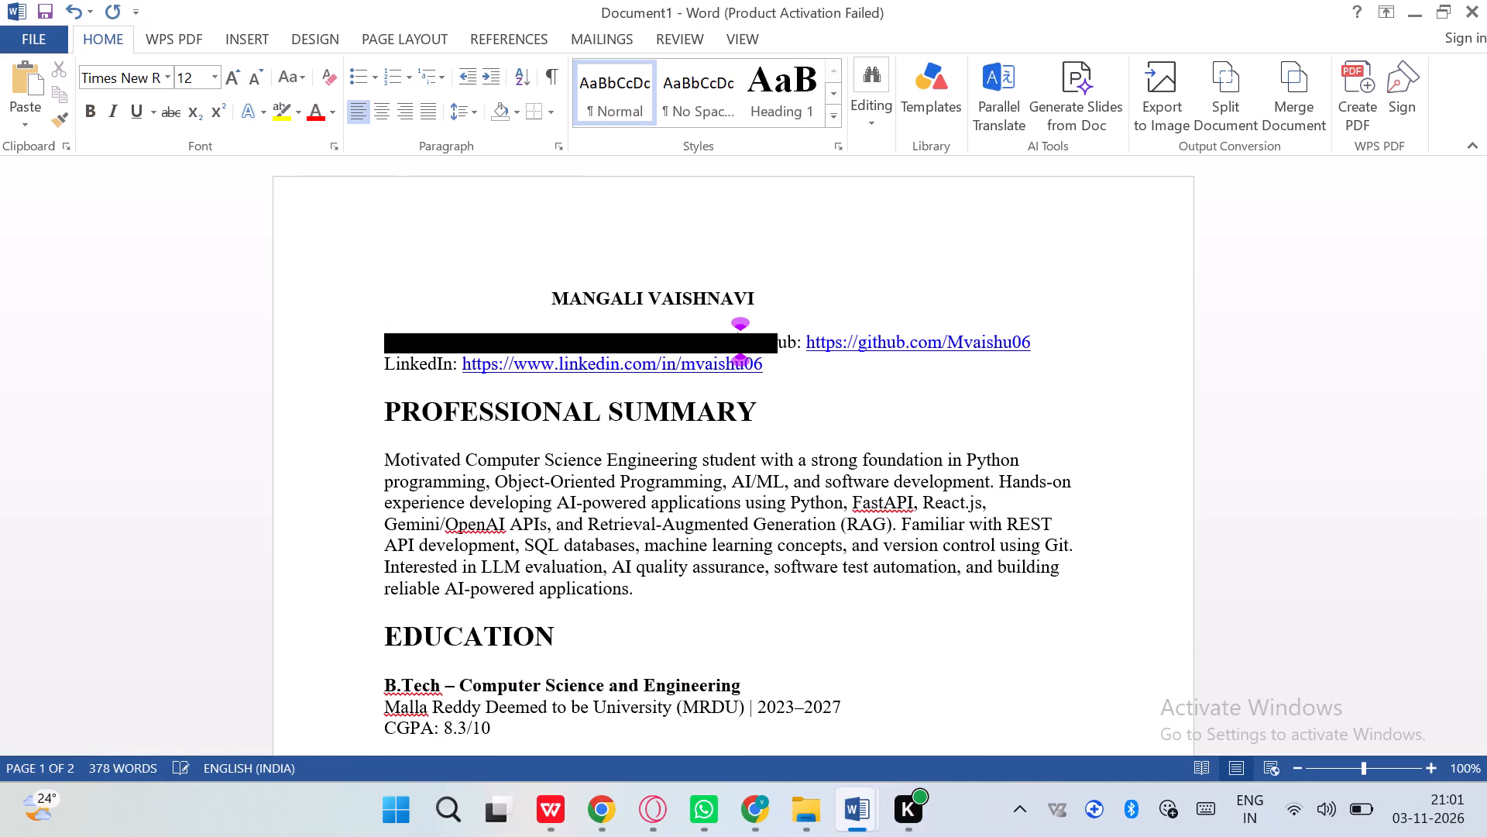
pyautogui.press('space')
pyautogui.press('space')
pyautogui.press('space')
pyautogui.press('space')
pyautogui.press('space')
pyautogui.press('space')
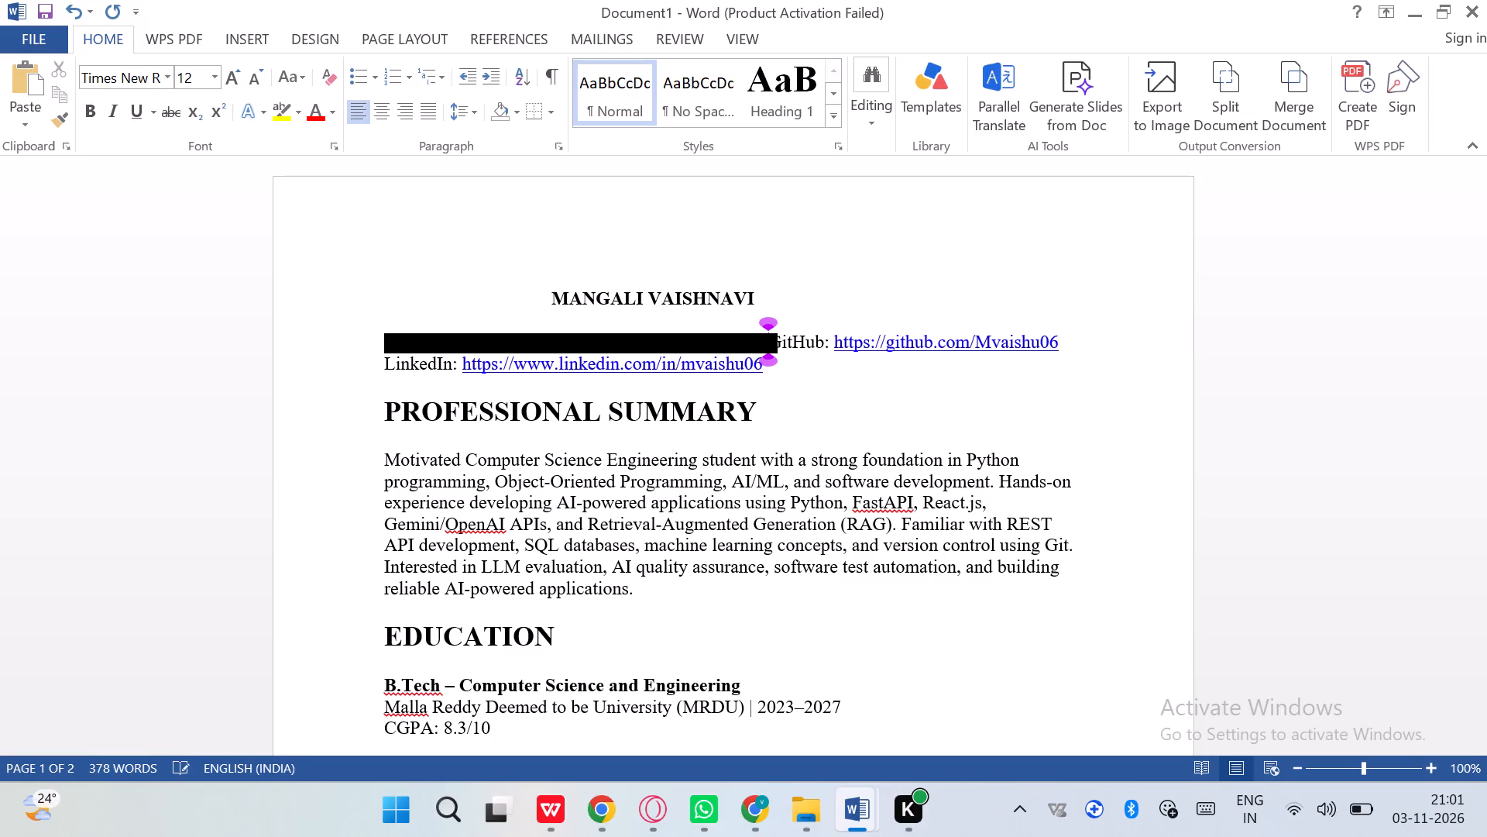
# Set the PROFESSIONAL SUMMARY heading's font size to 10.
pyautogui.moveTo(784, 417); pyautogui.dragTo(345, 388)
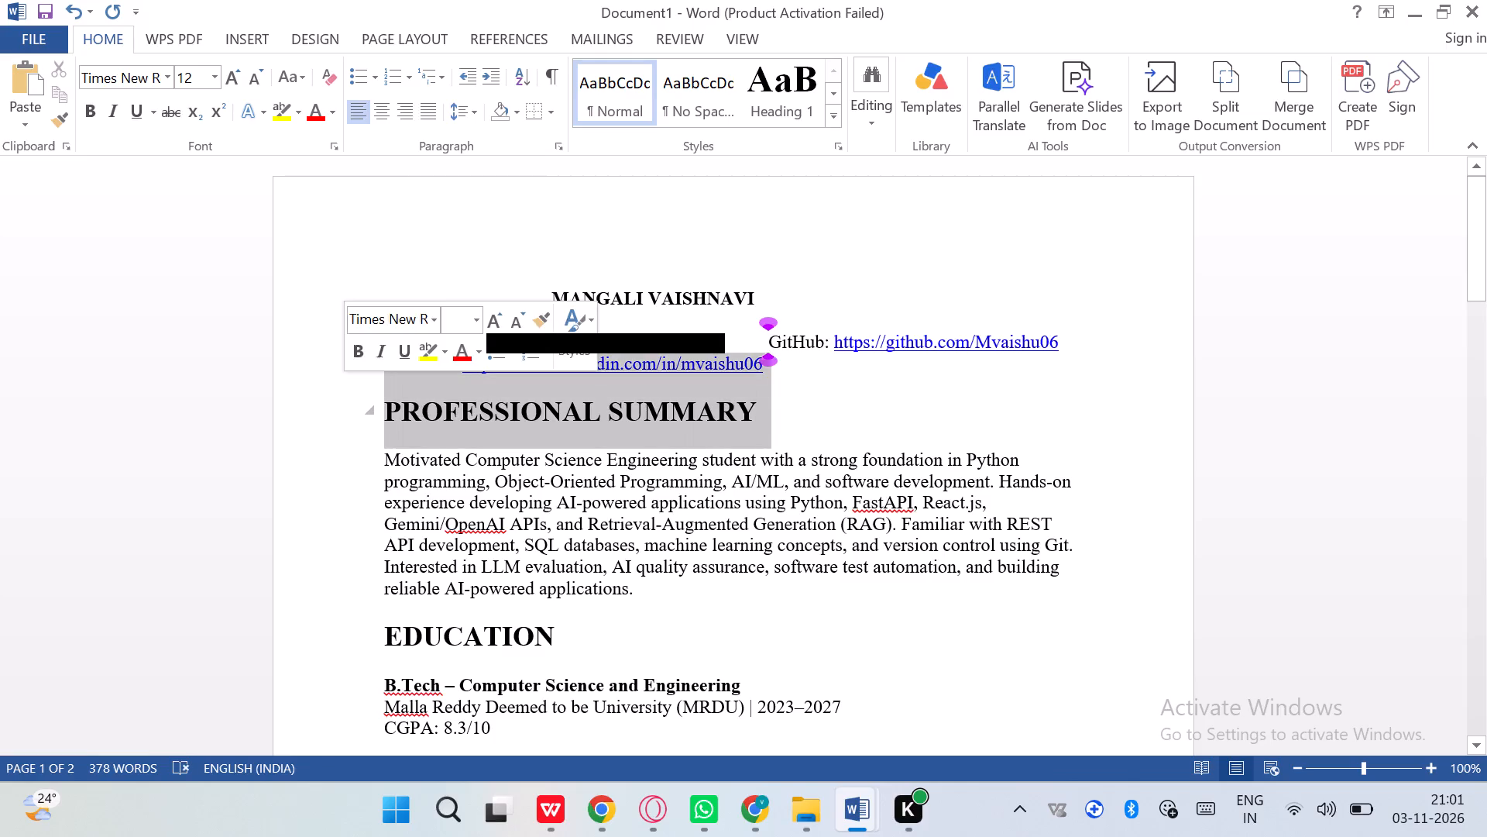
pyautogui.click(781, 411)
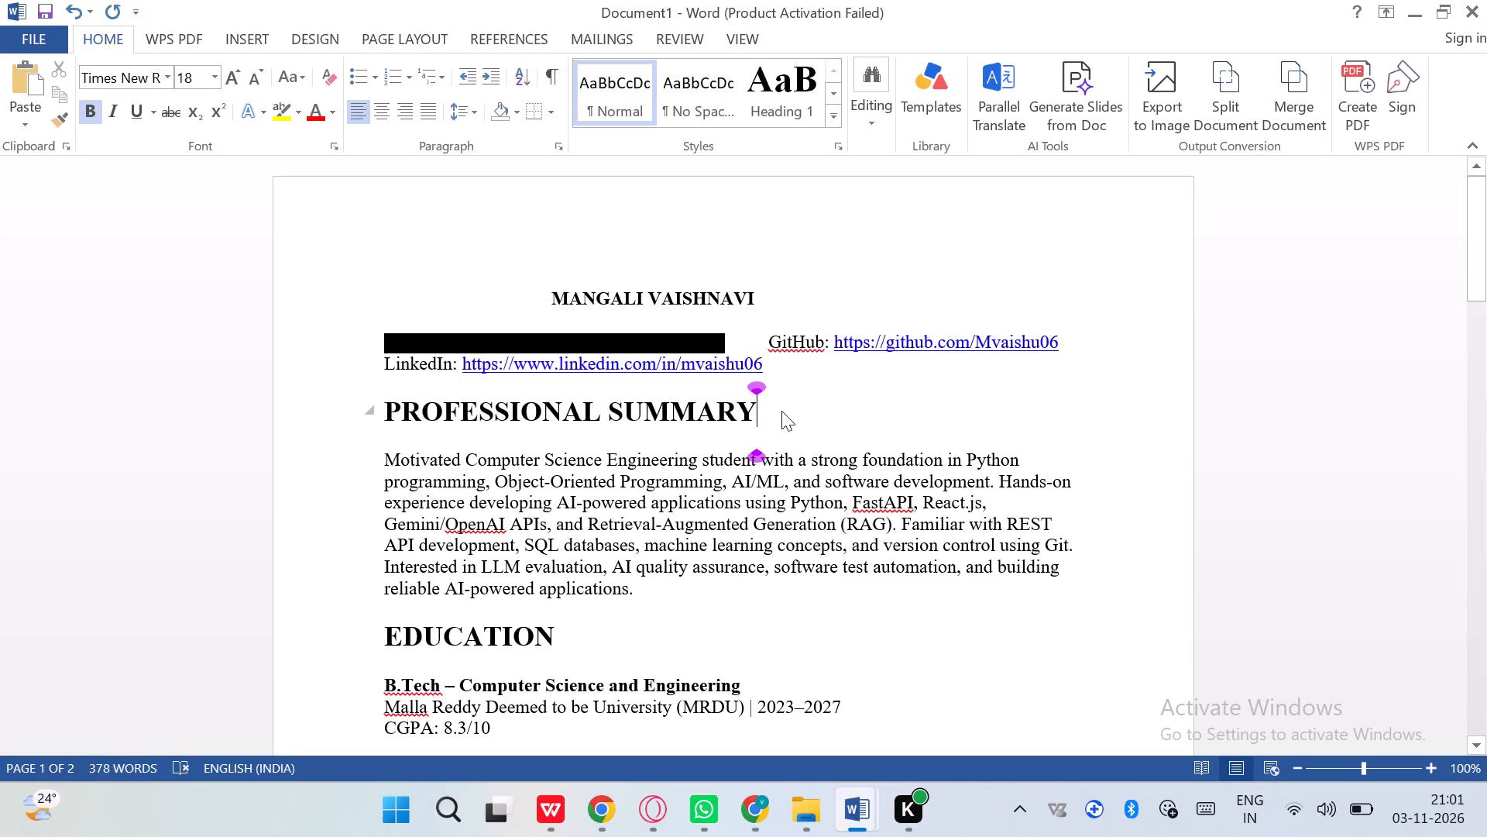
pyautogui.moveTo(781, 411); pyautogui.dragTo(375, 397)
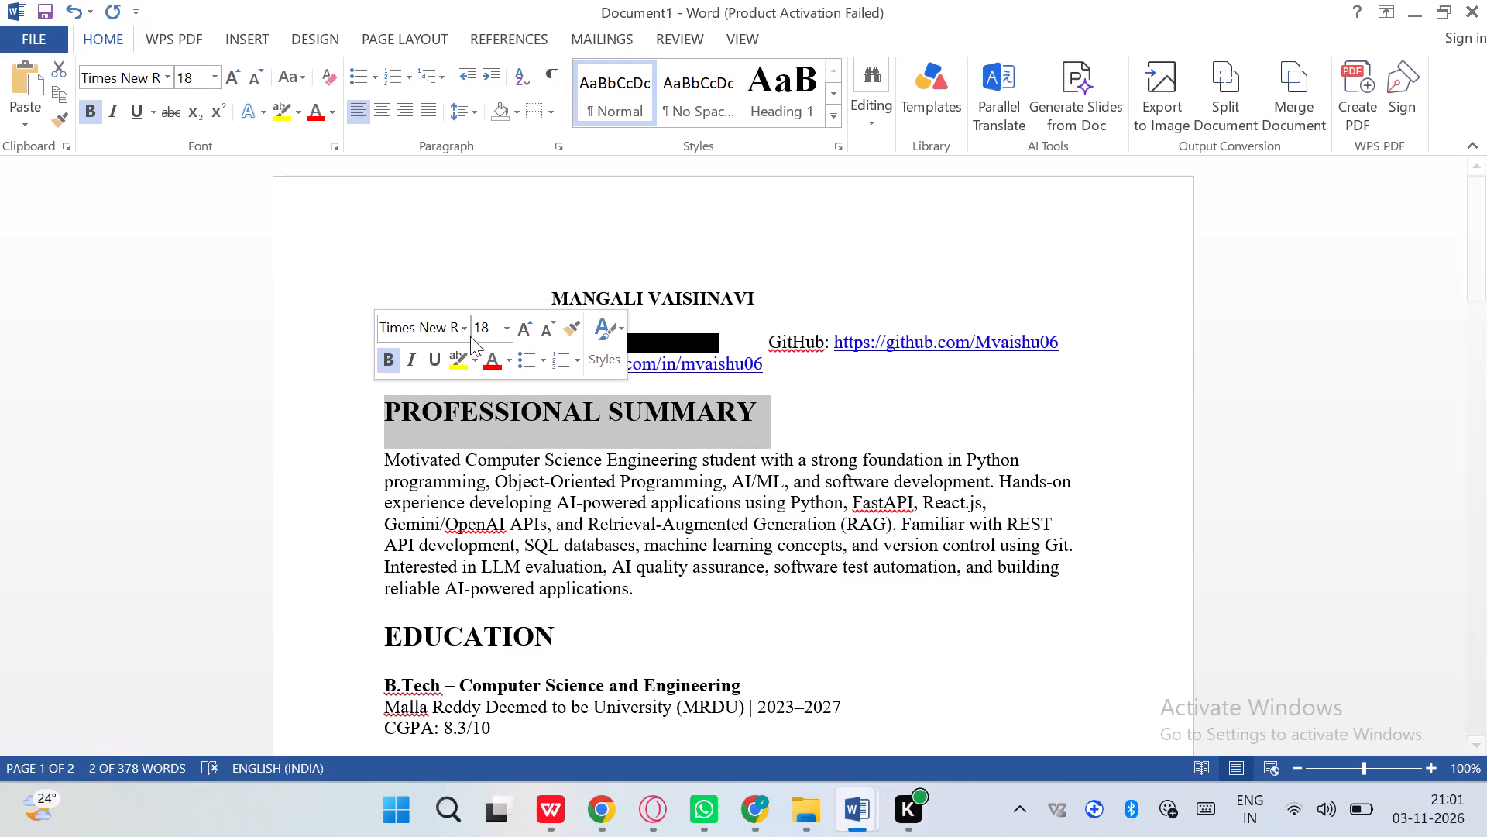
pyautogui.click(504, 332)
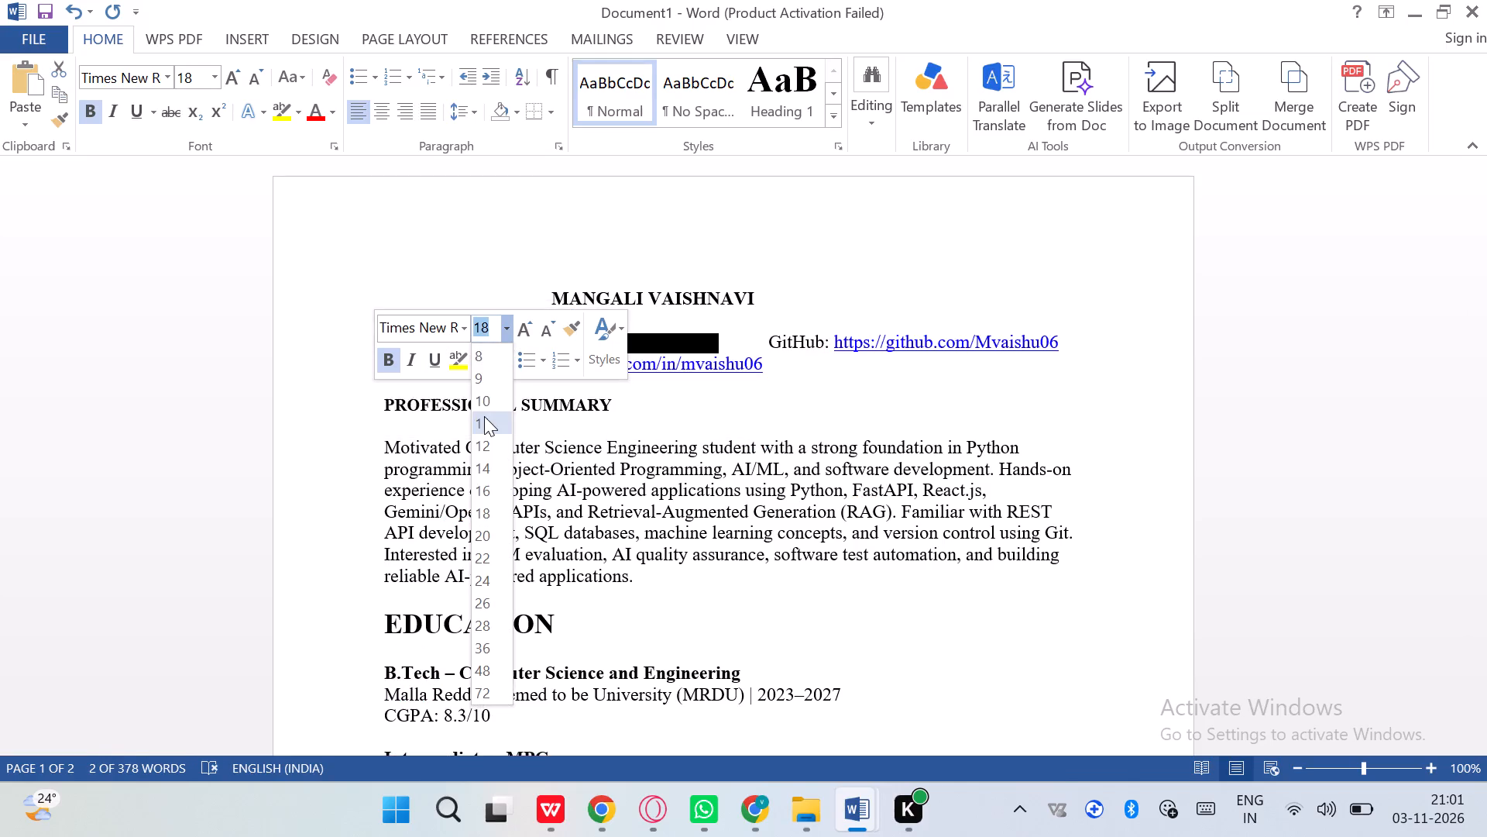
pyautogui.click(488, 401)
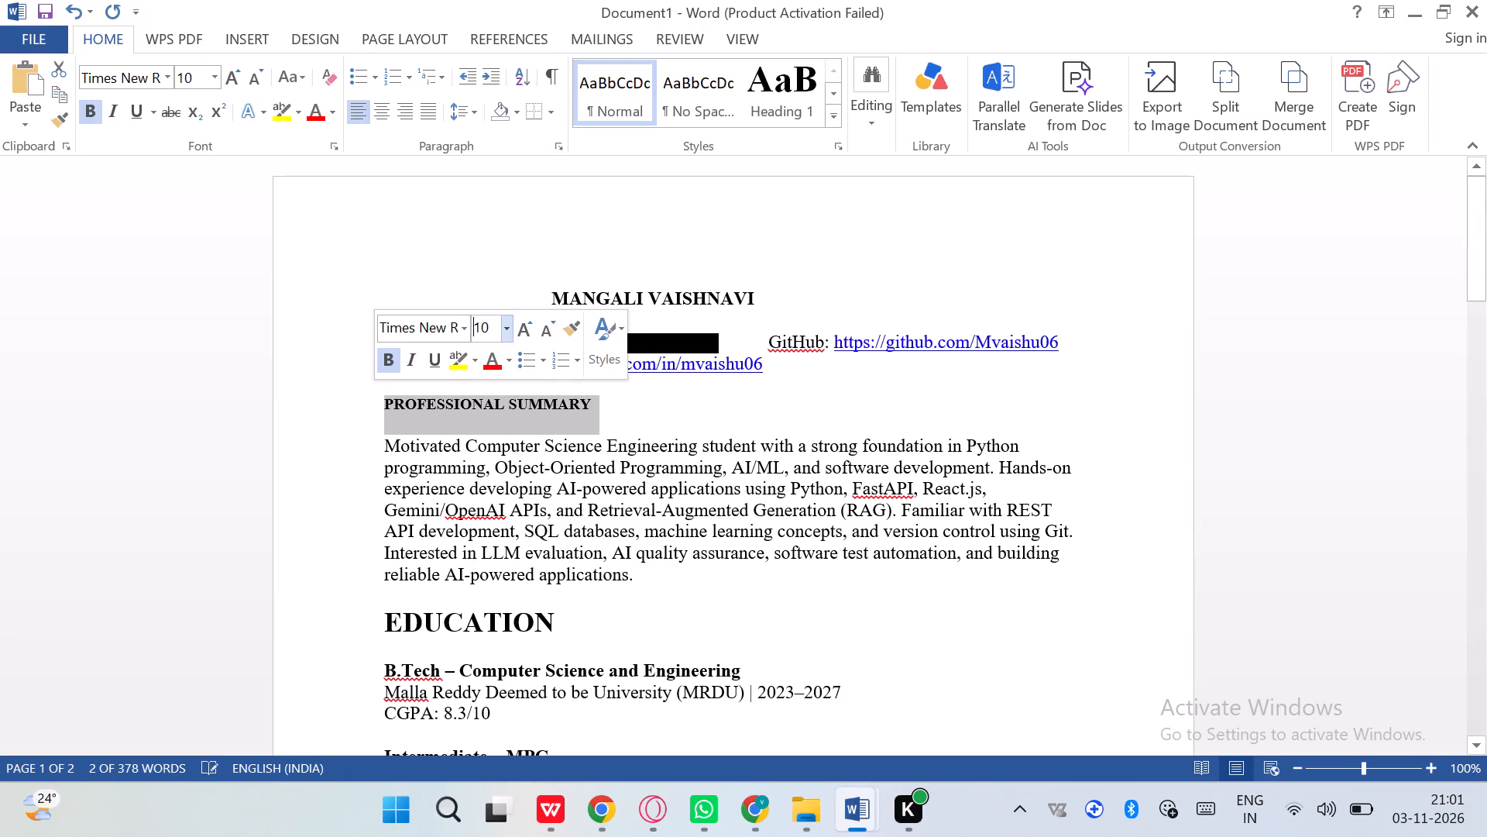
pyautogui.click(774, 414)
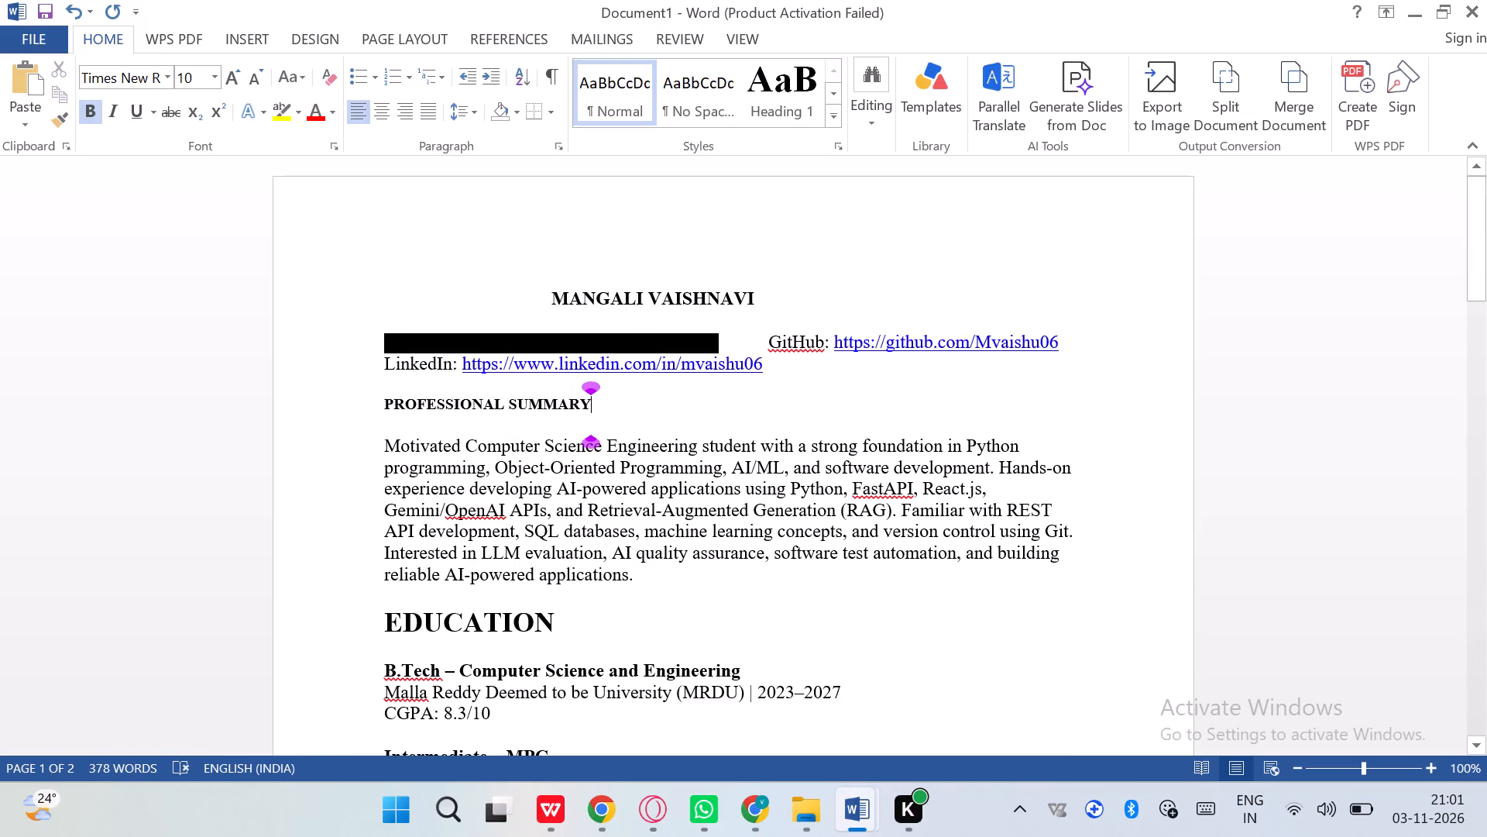
# Set the font size of the professional summary paragraph to 10.
pyautogui.moveTo(385, 440); pyautogui.dragTo(693, 592)
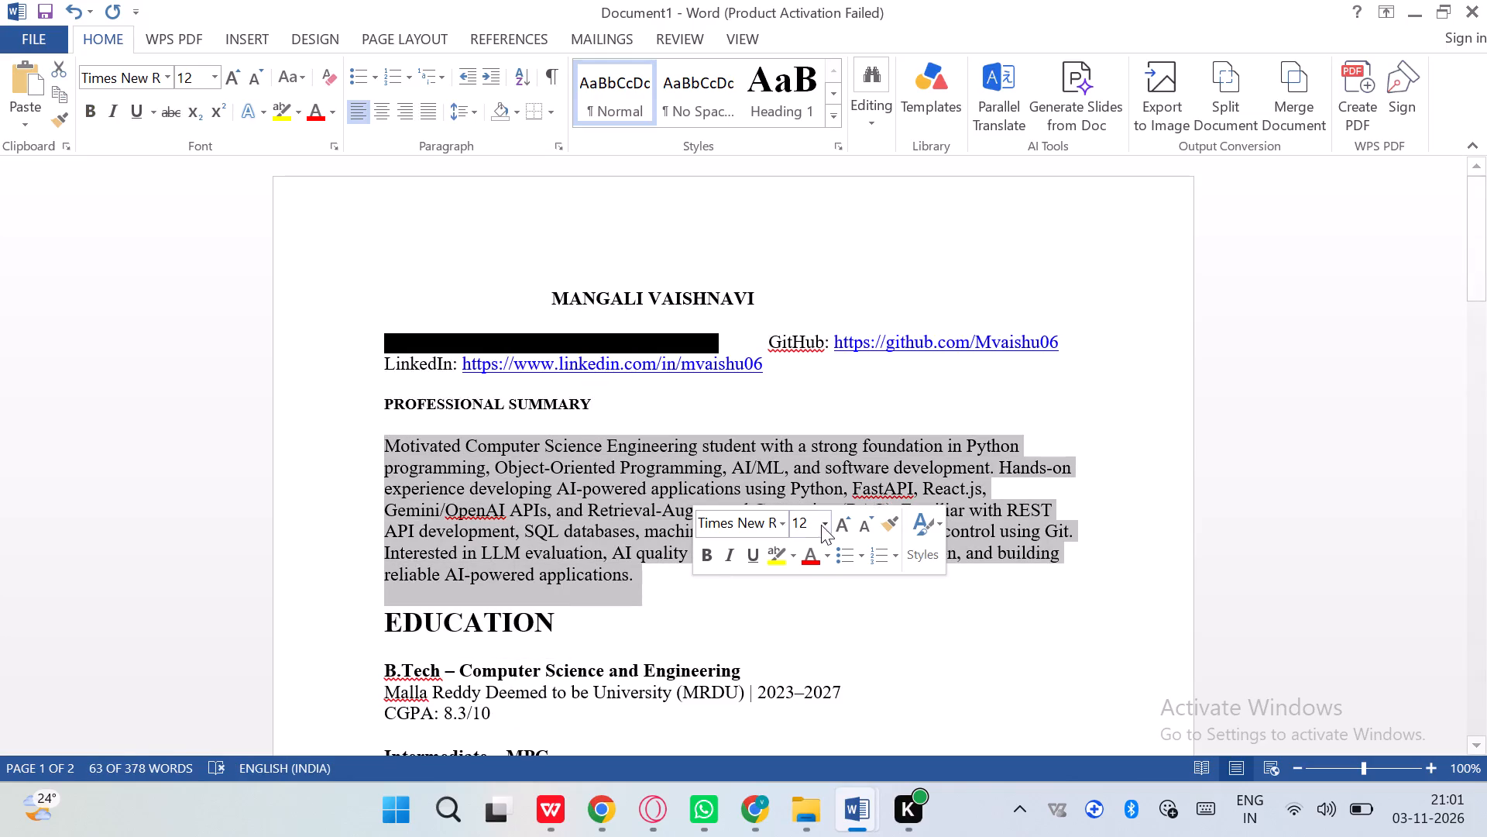
pyautogui.click(824, 523)
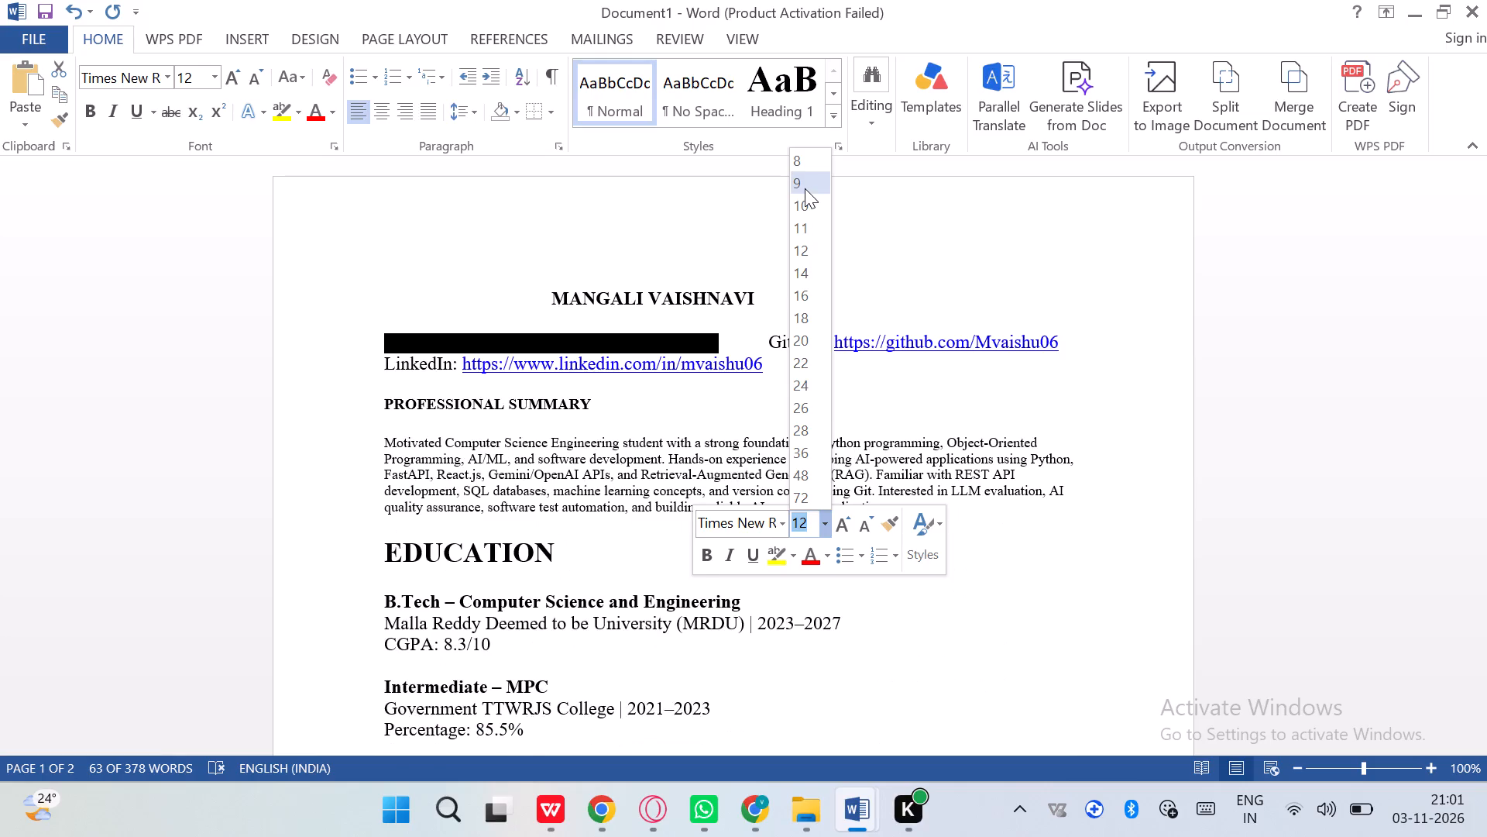
pyautogui.click(805, 205)
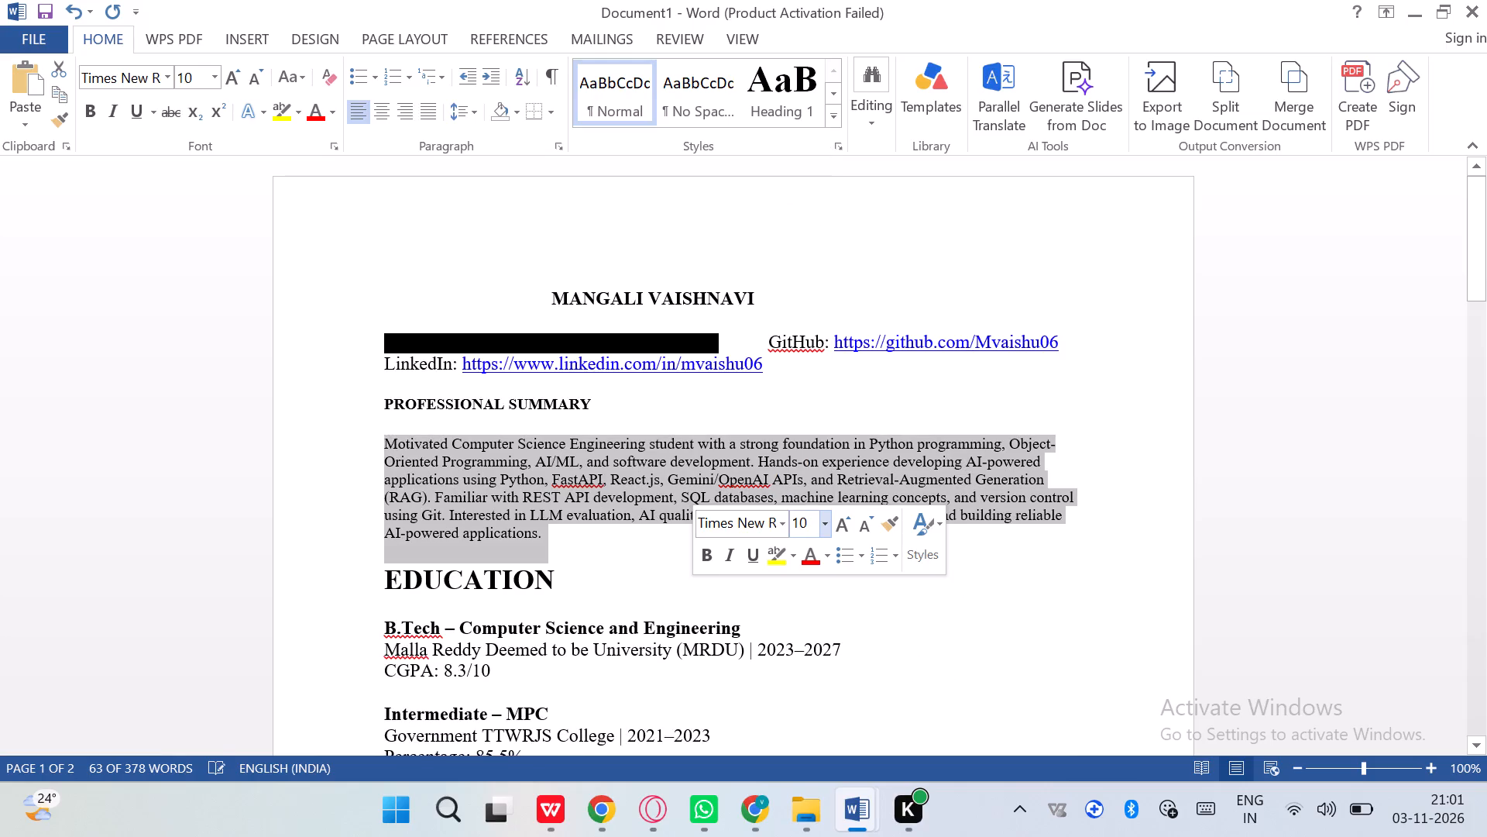
pyautogui.click(640, 573)
# Set the PROFESSIONAL SUMMARY heading's font size to 11.
pyautogui.moveTo(603, 403); pyautogui.dragTo(391, 392)
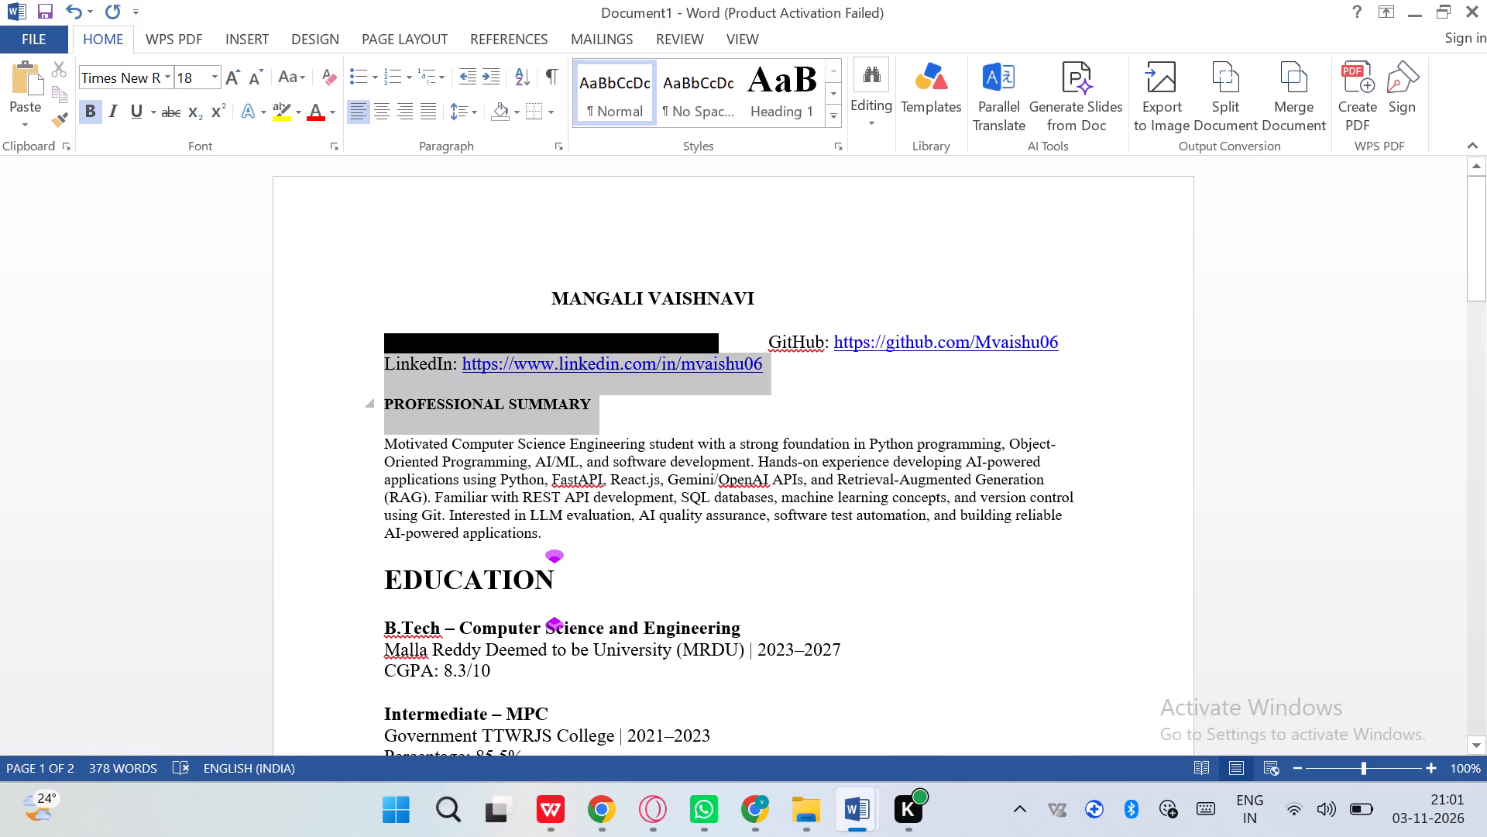
pyautogui.moveTo(391, 392); pyautogui.dragTo(381, 416)
pyautogui.click(519, 342)
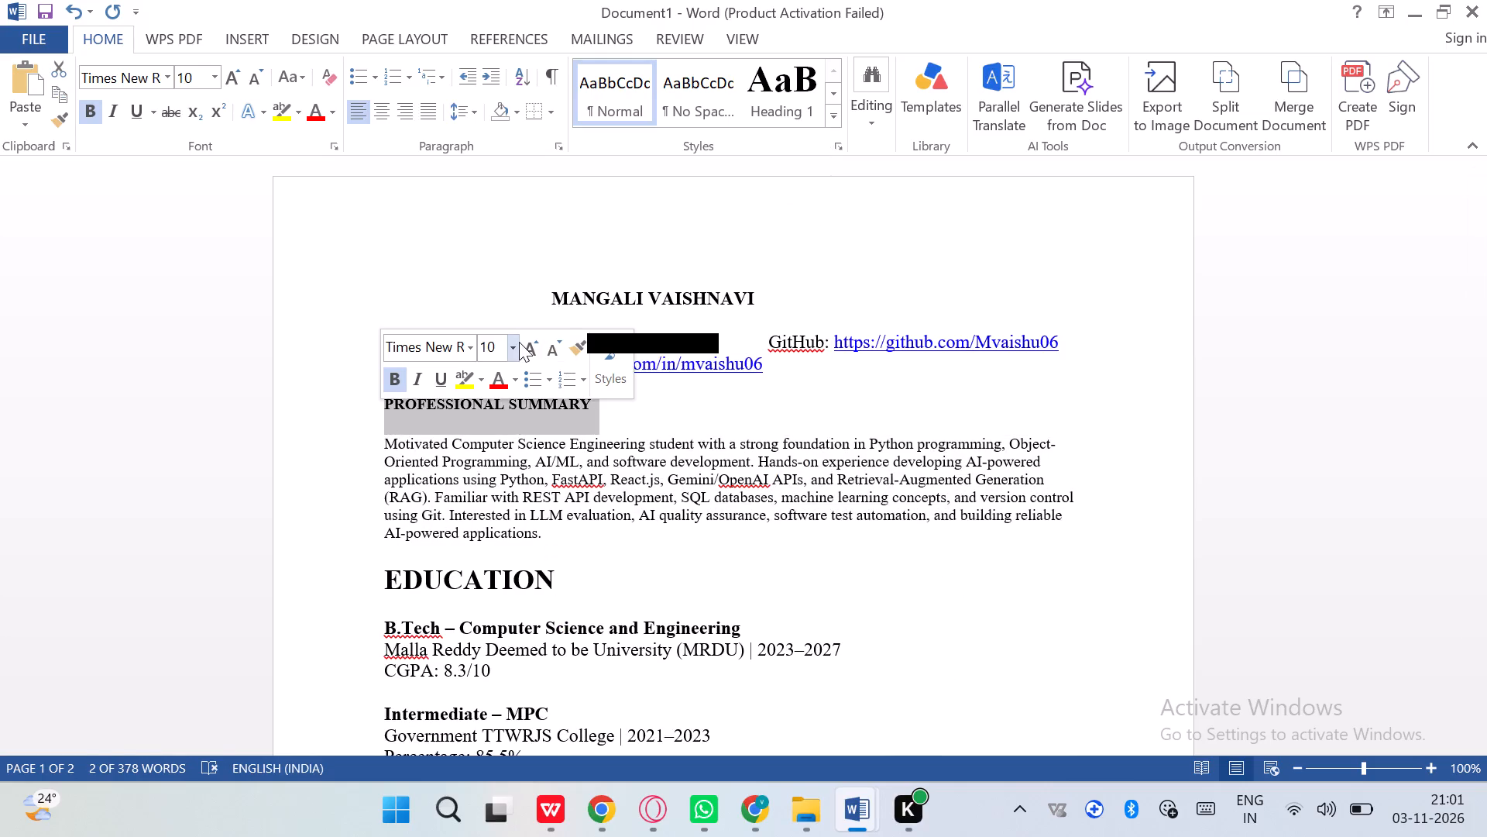
pyautogui.click(493, 434)
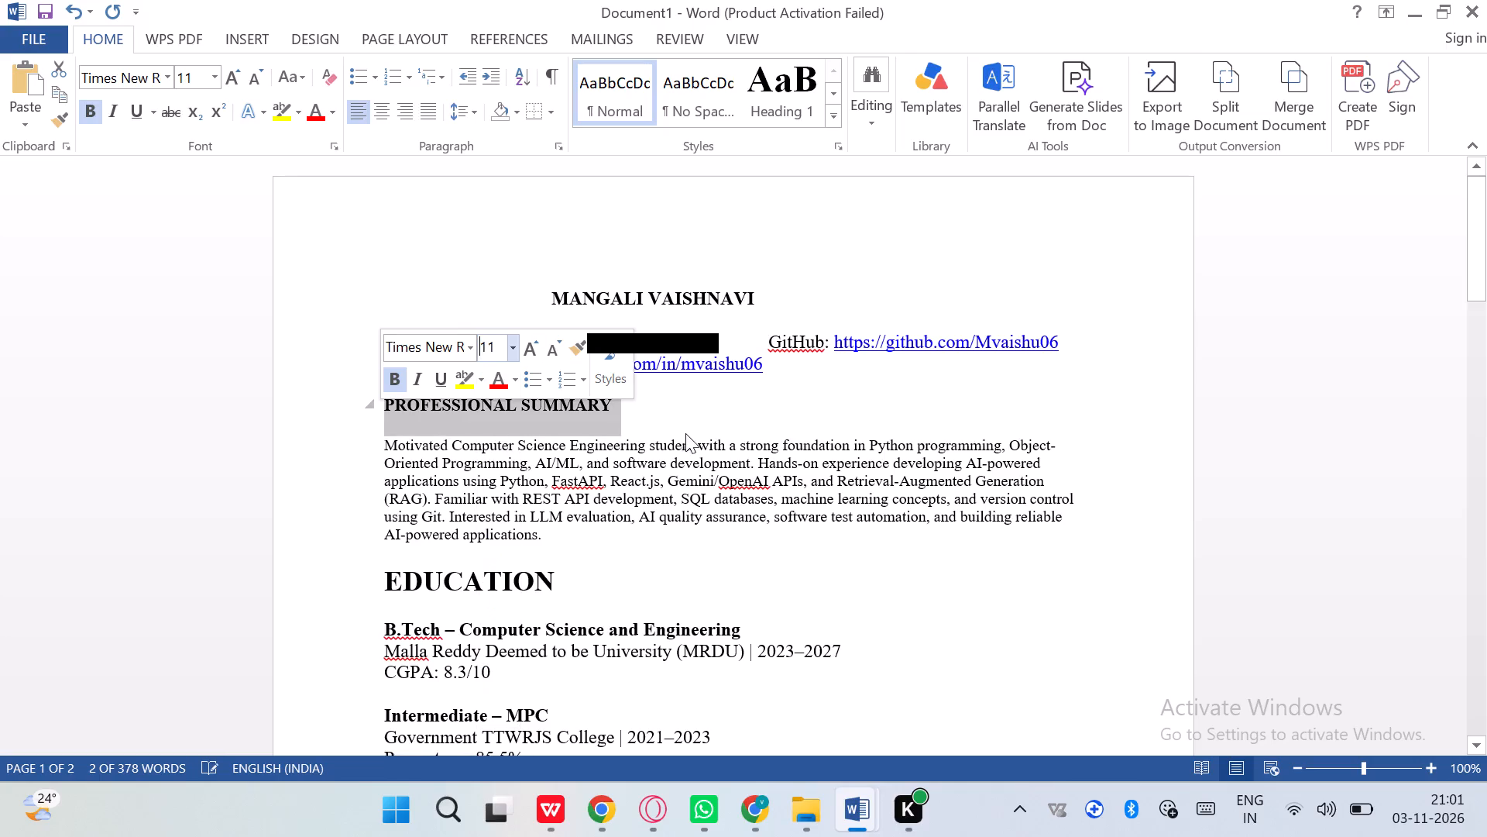
pyautogui.click(686, 433)
# Set the EDUCATION heading's font size to 11.
pyautogui.scroll(-1, 686, 433)
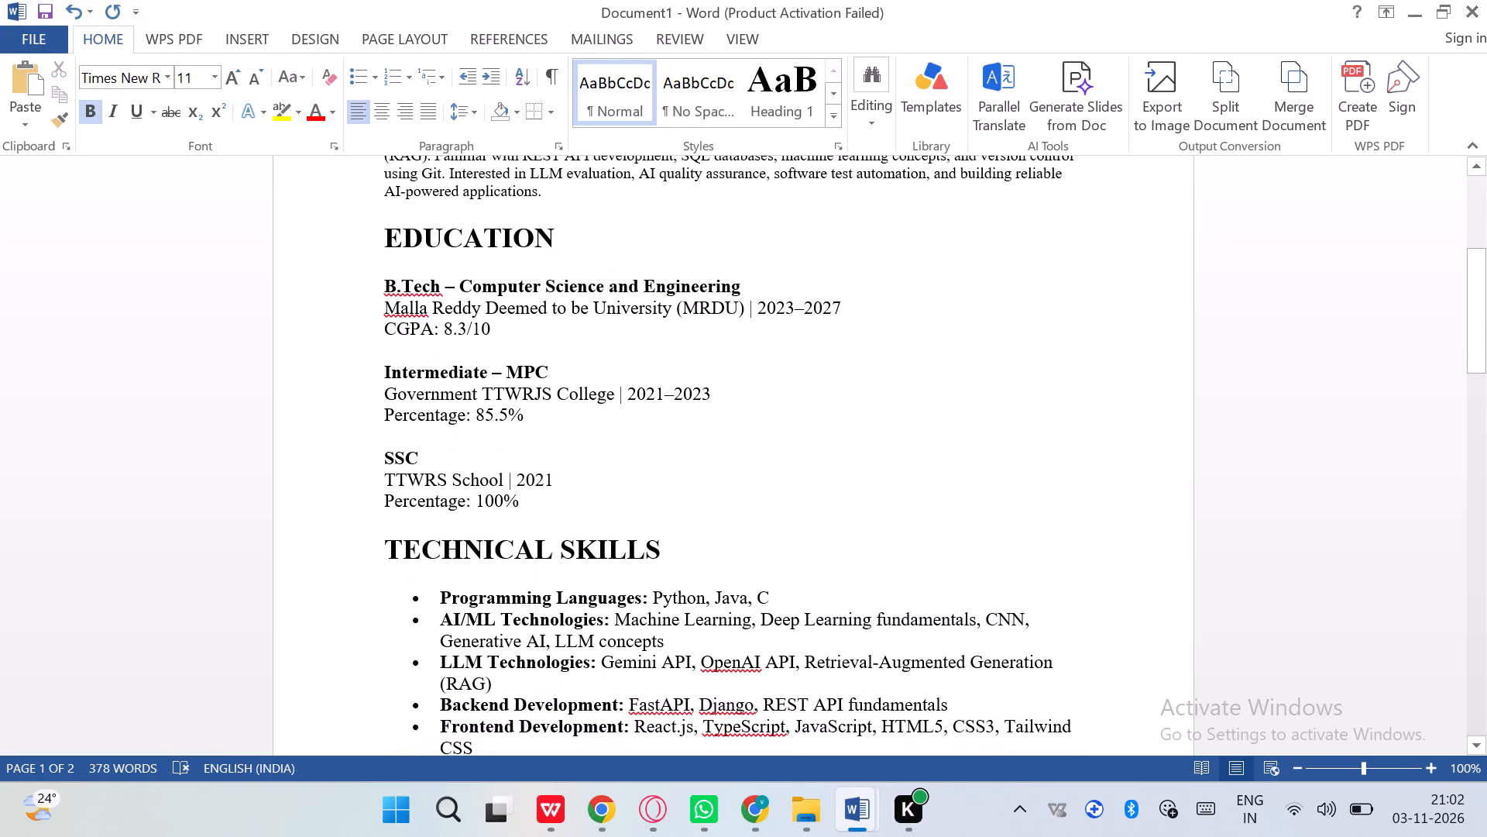
pyautogui.moveTo(563, 236); pyautogui.dragTo(384, 229)
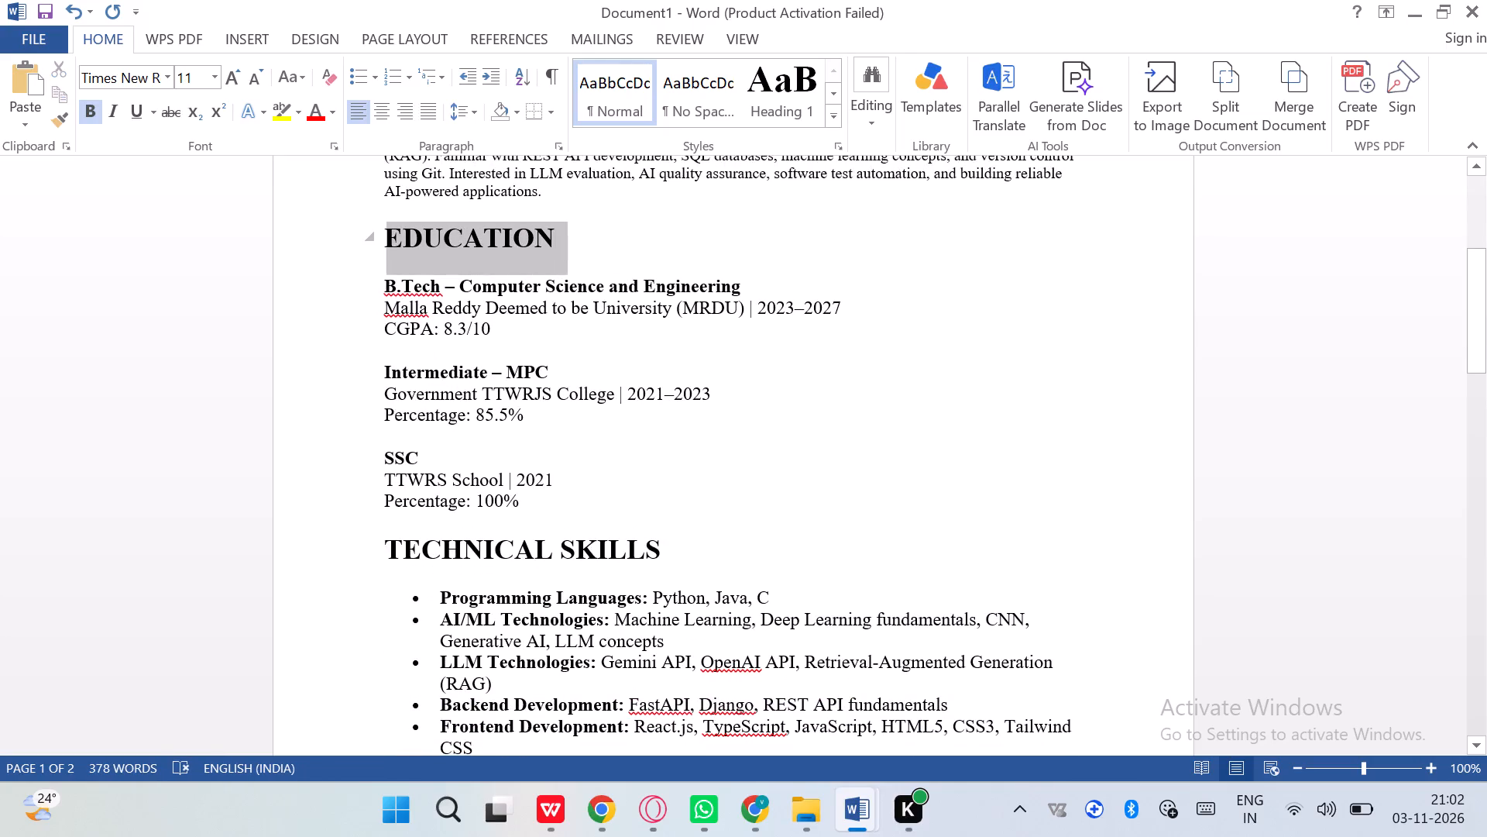
pyautogui.moveTo(384, 229); pyautogui.dragTo(374, 232)
pyautogui.click(503, 157)
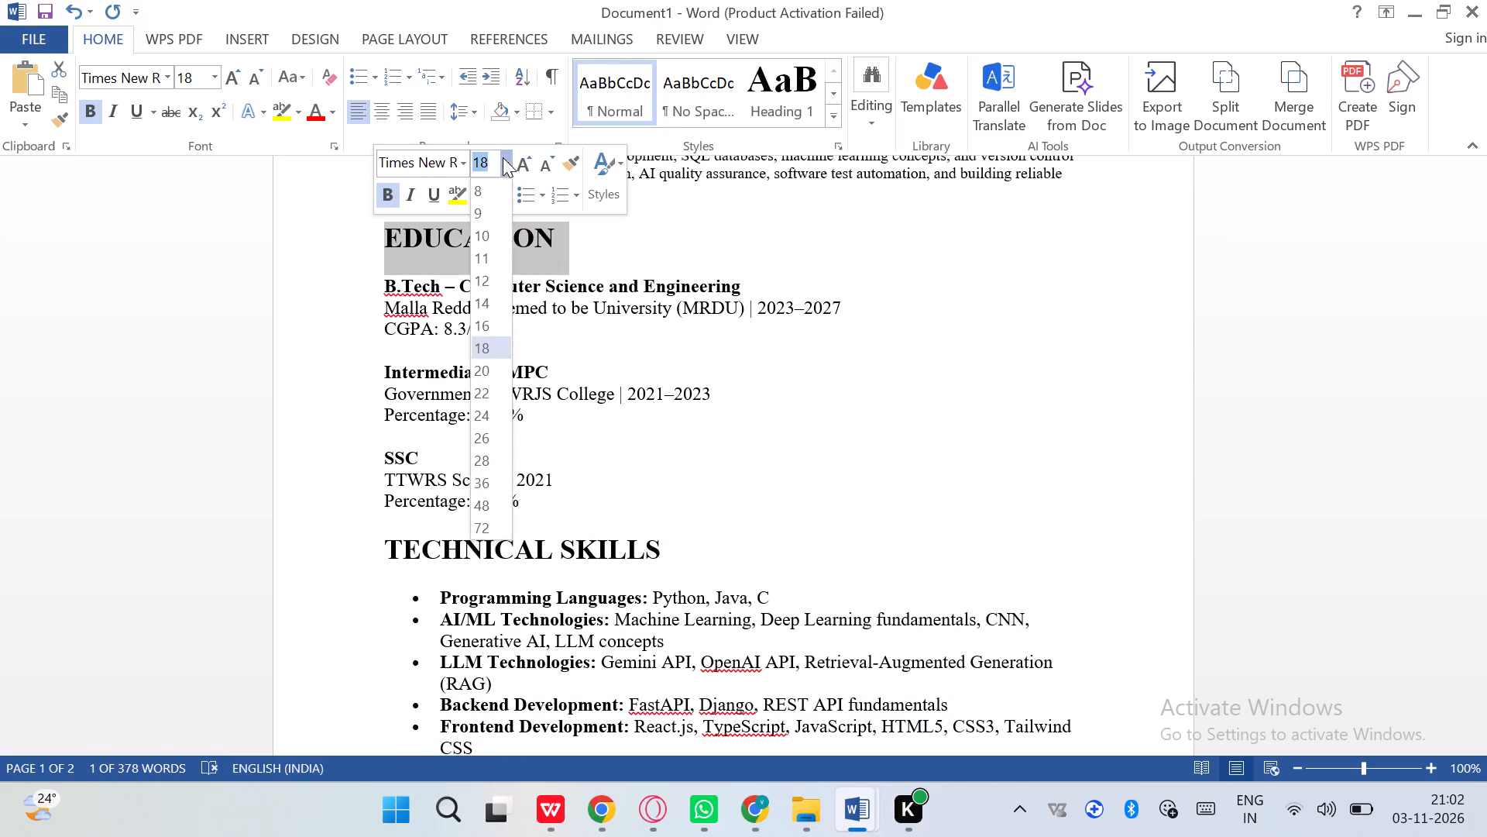
pyautogui.click(500, 257)
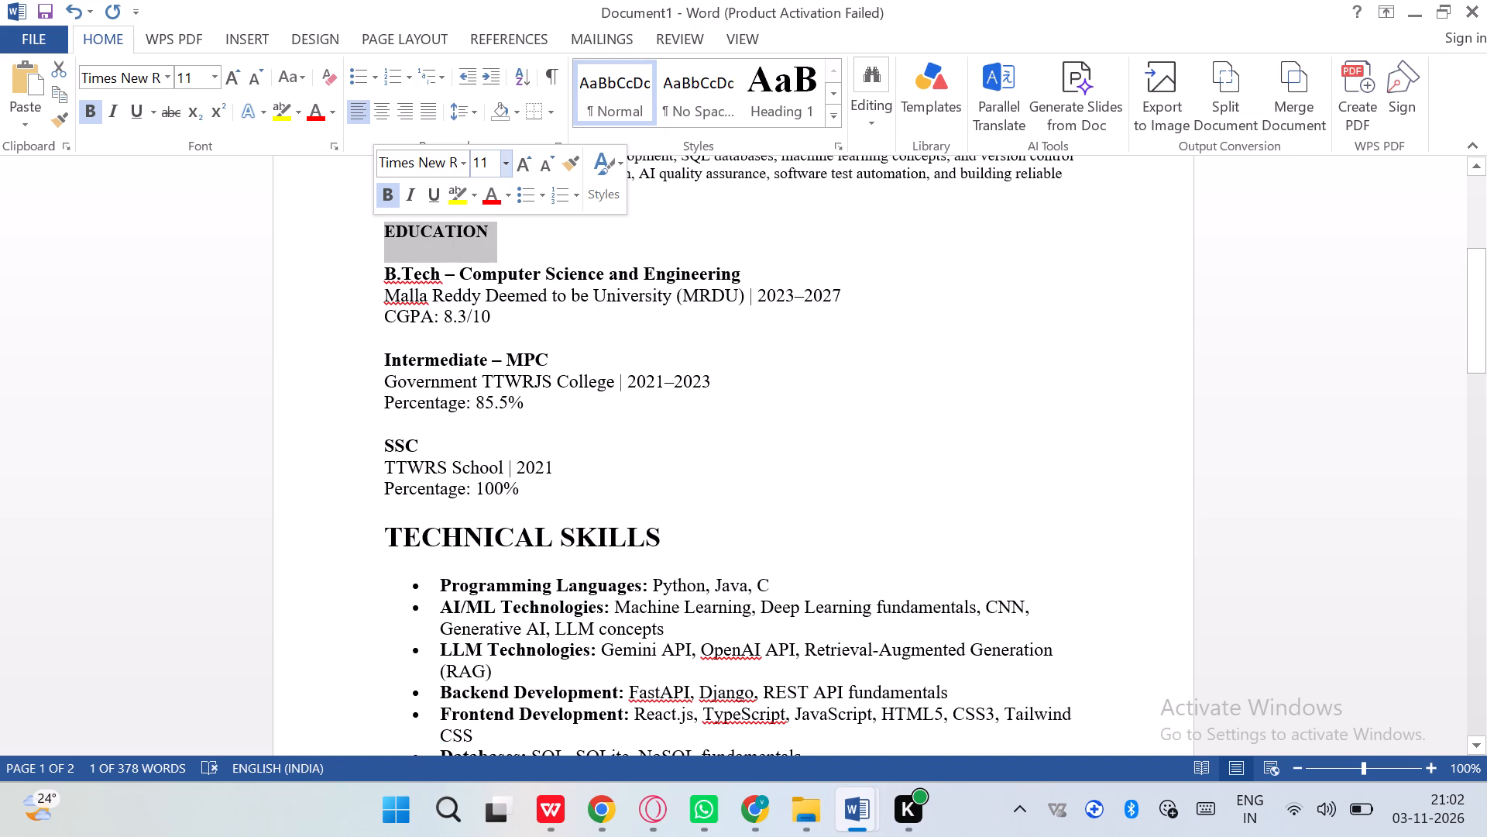
# Set the font size of all education entries, from B.Tech through SSC, to 10.
pyautogui.moveTo(522, 491); pyautogui.dragTo(379, 281)
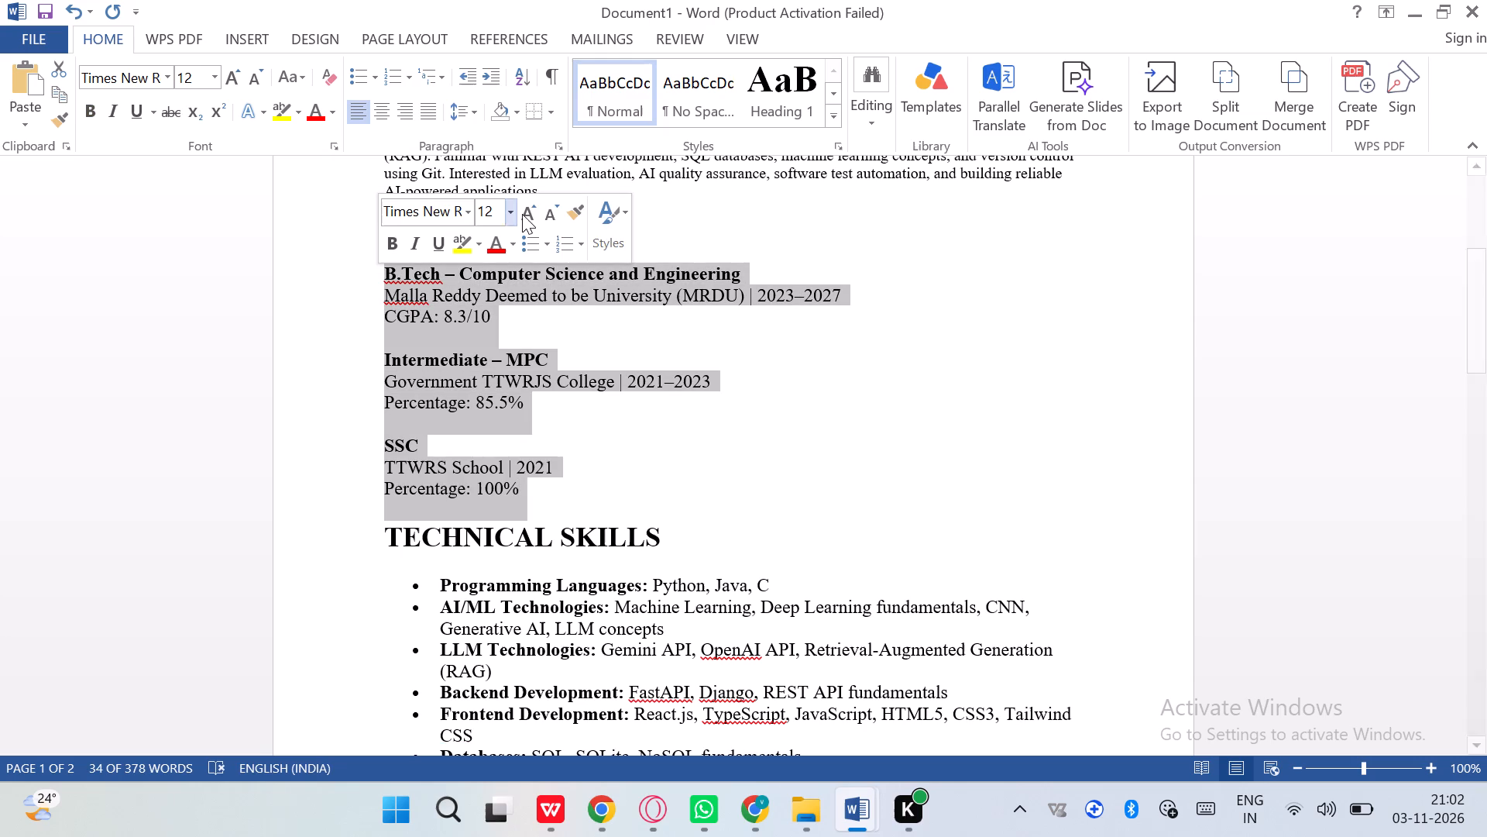
pyautogui.click(515, 212)
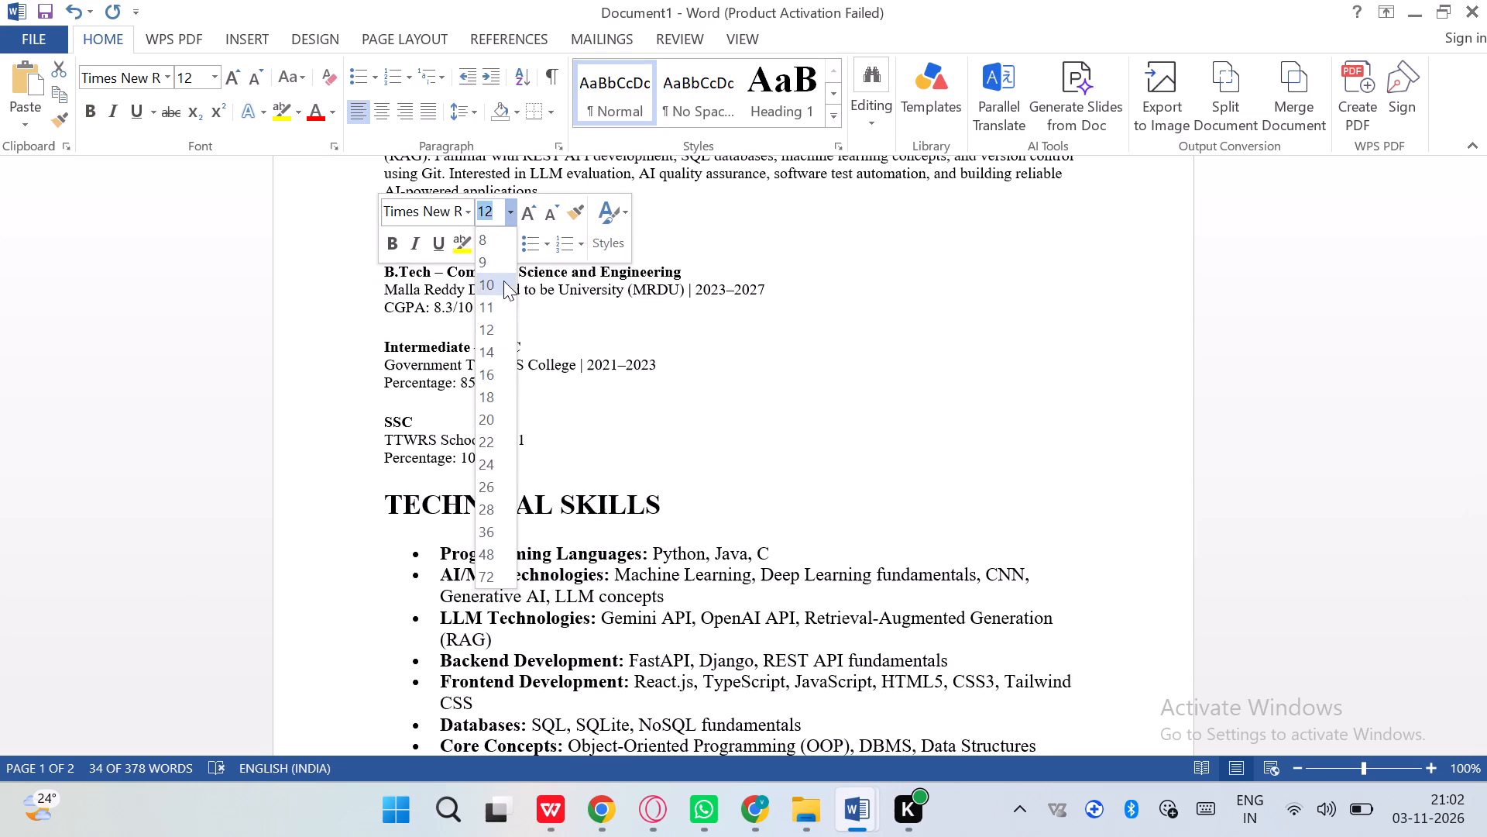
pyautogui.click(503, 281)
pyautogui.click(740, 366)
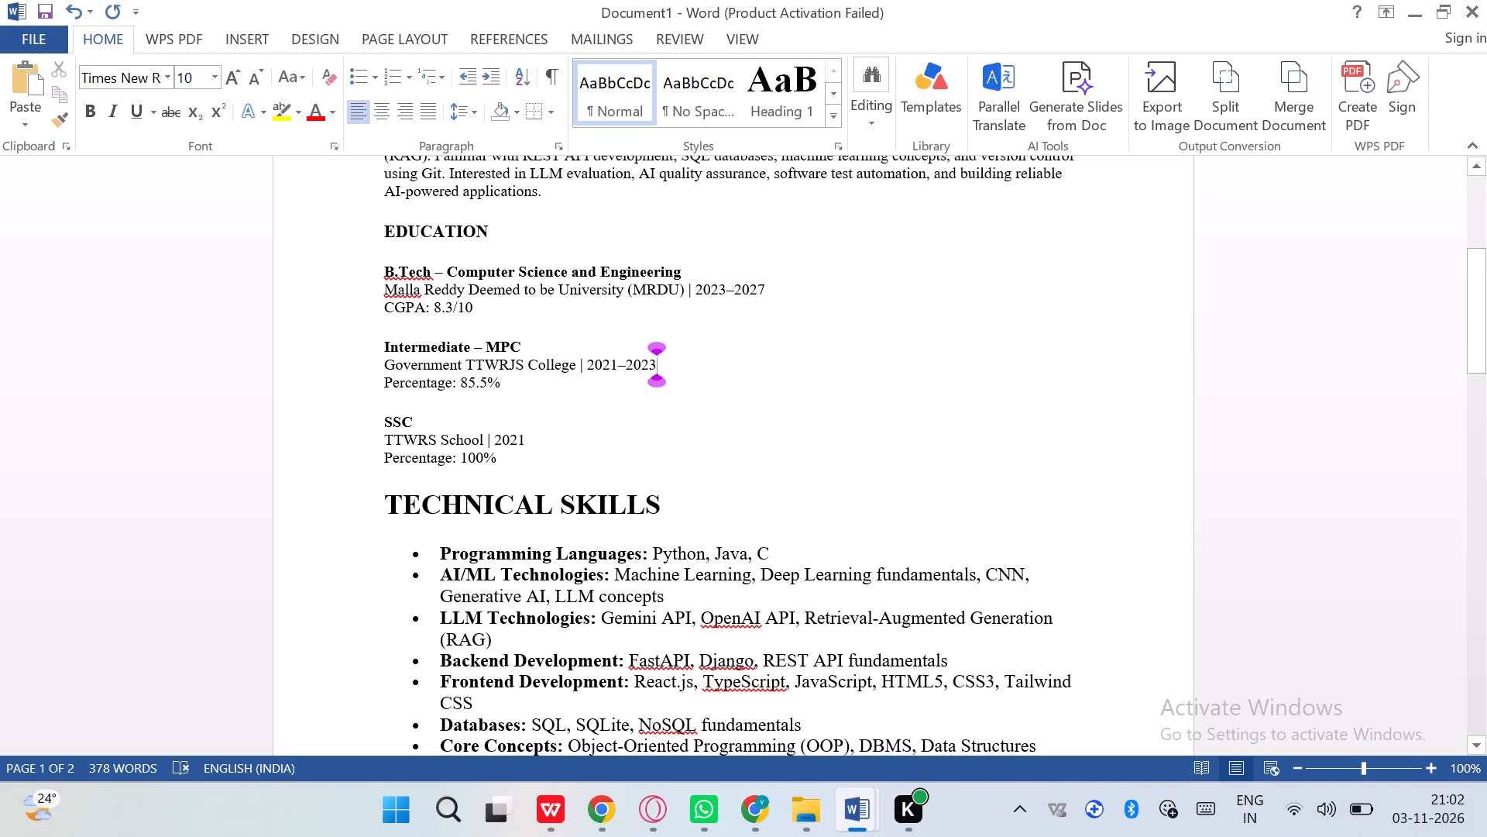
pyautogui.click(382, 461)
# Set the TECHNICAL SKILLS heading's font size to 11.
pyautogui.scroll(-1, 709, 411)
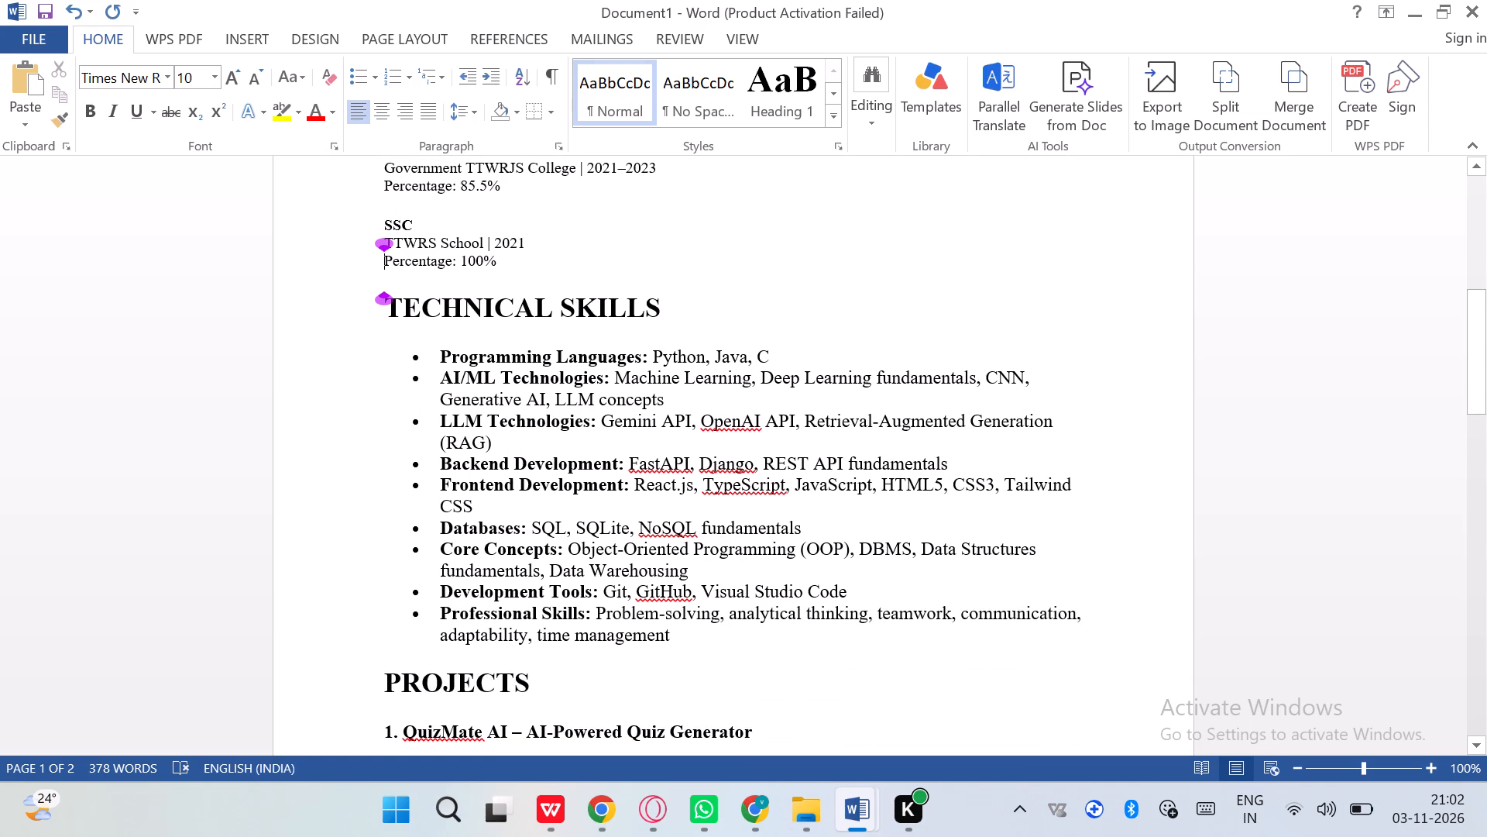
pyautogui.moveTo(382, 304); pyautogui.dragTo(630, 308)
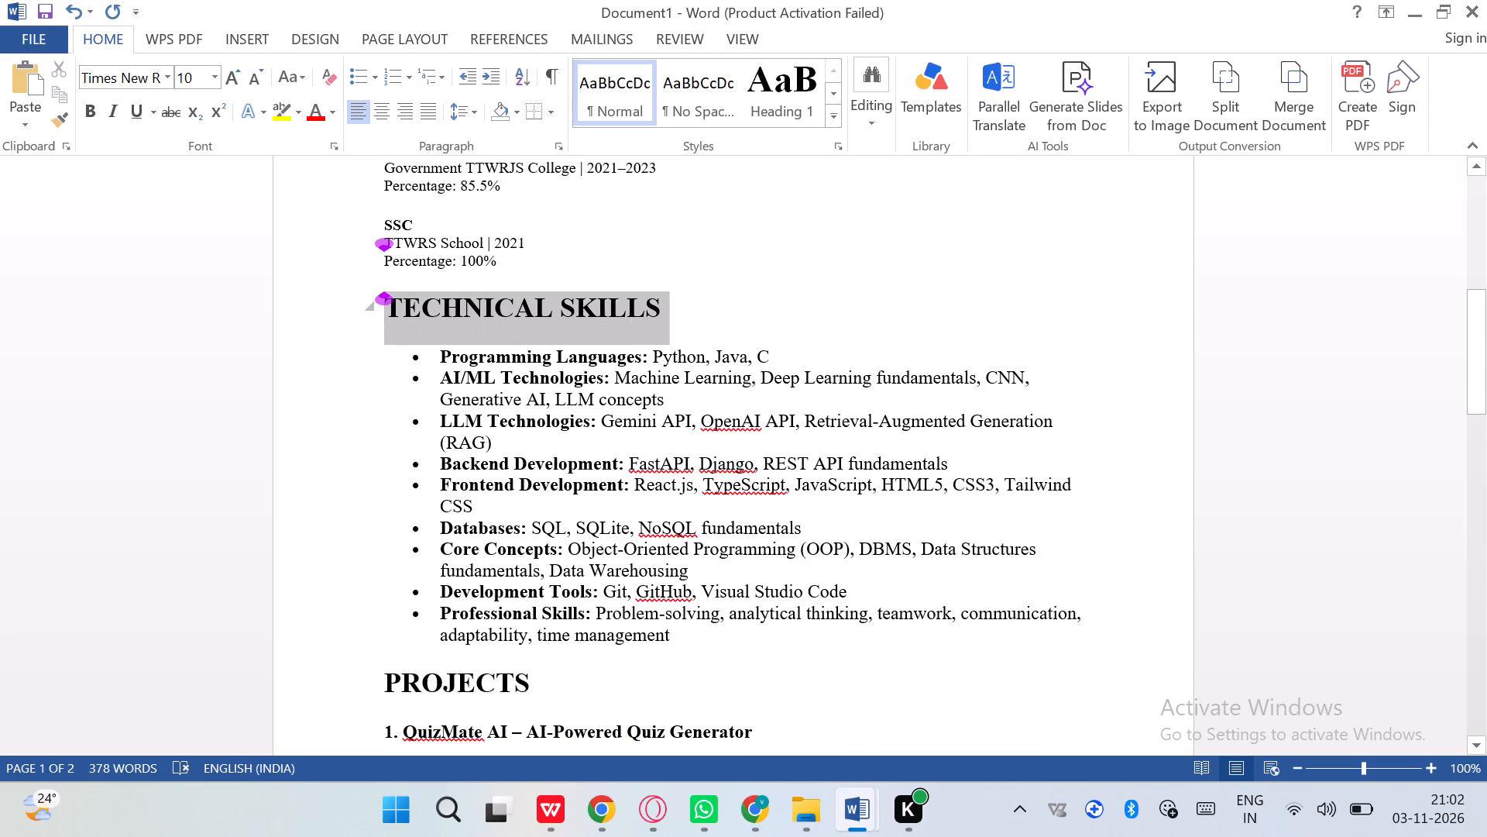
pyautogui.moveTo(630, 308); pyautogui.dragTo(670, 306)
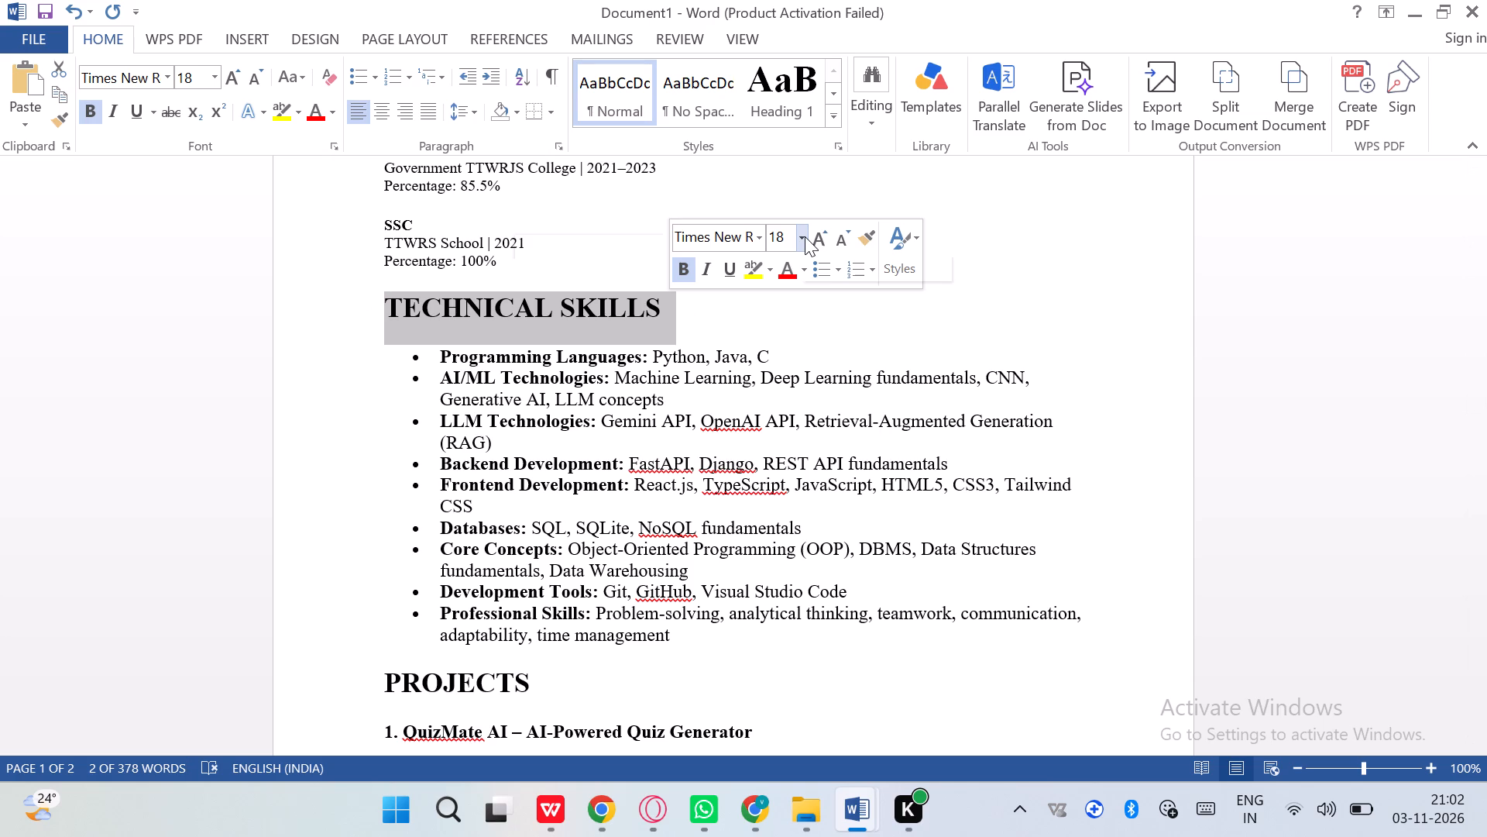
pyautogui.click(805, 236)
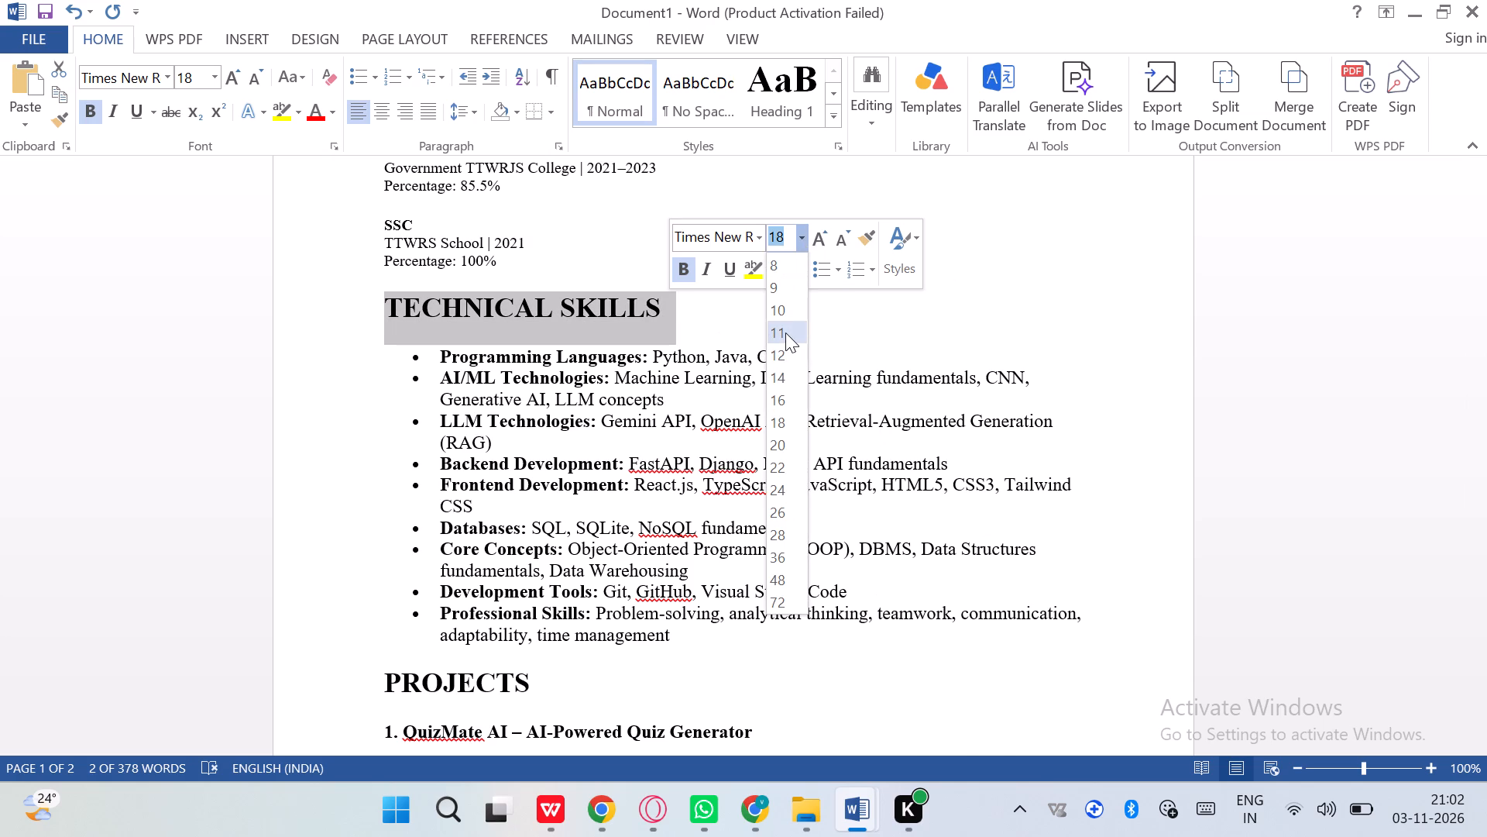
pyautogui.click(785, 332)
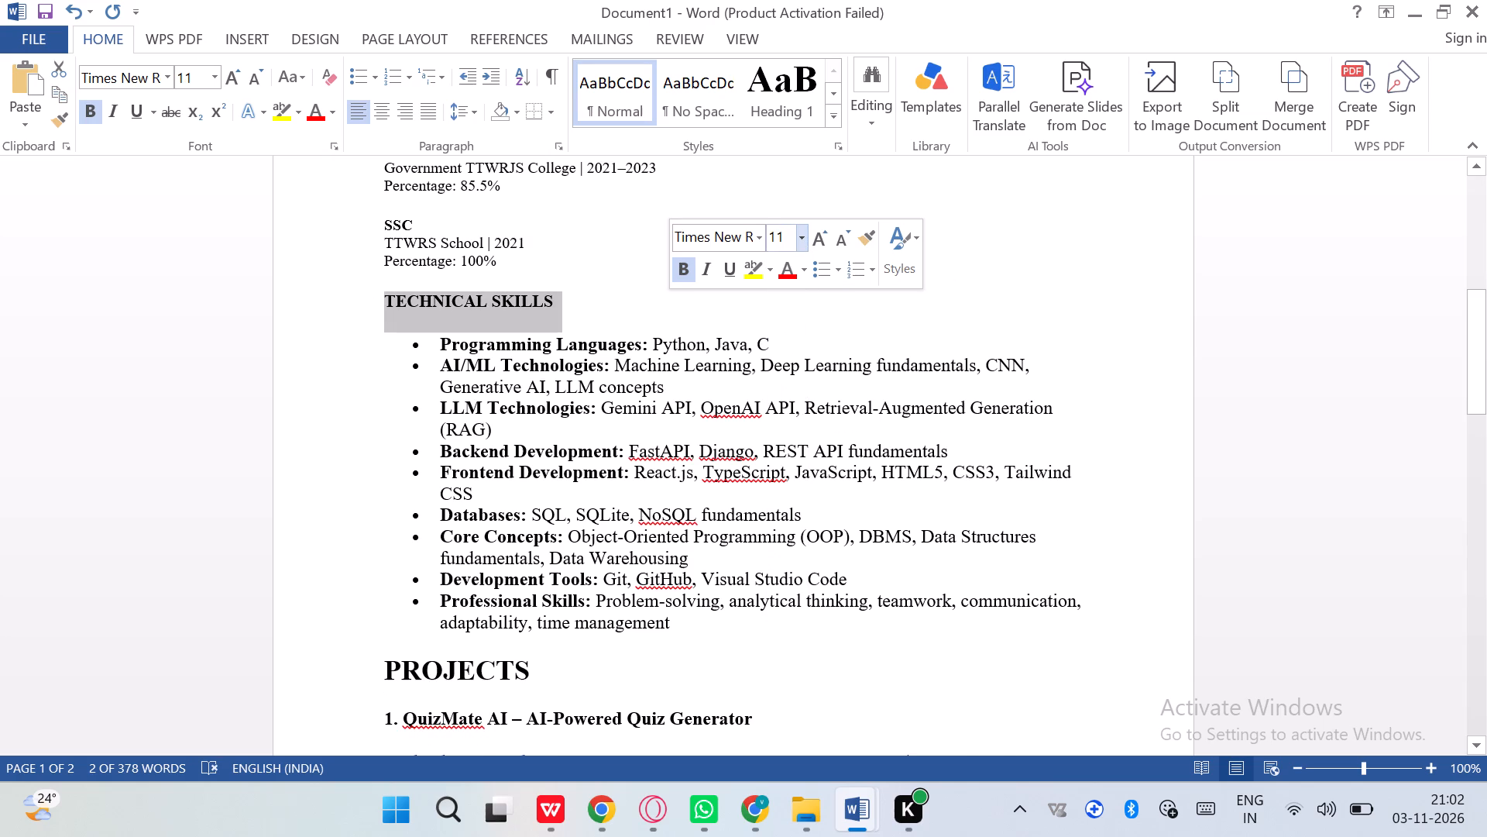
# Set the font size of all bullets under TECHNICAL SKILLS, from Programming Languages through Professional Skills, to 10.
pyautogui.moveTo(438, 346); pyautogui.dragTo(754, 643)
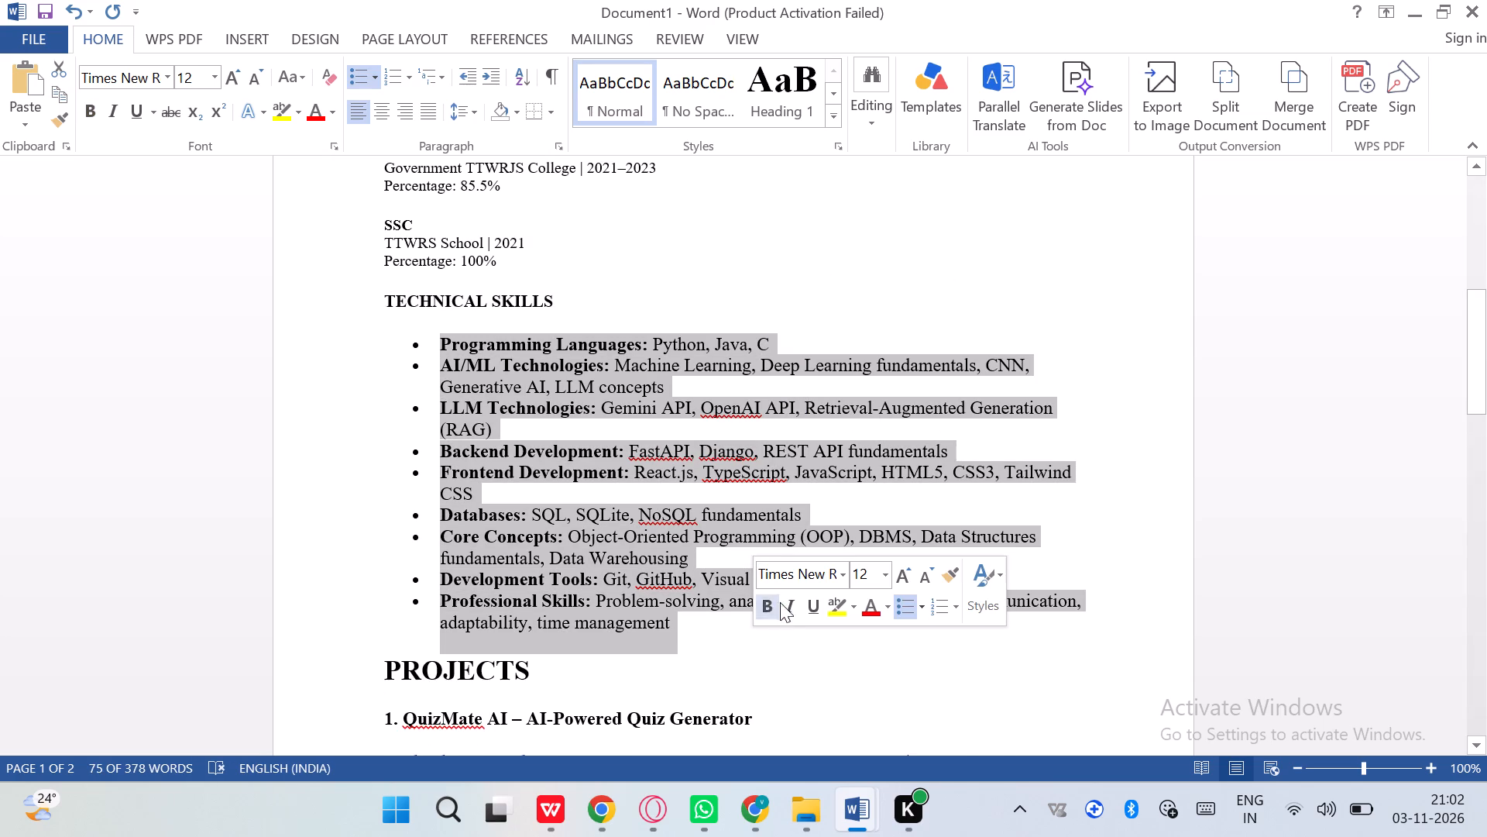
pyautogui.click(888, 584)
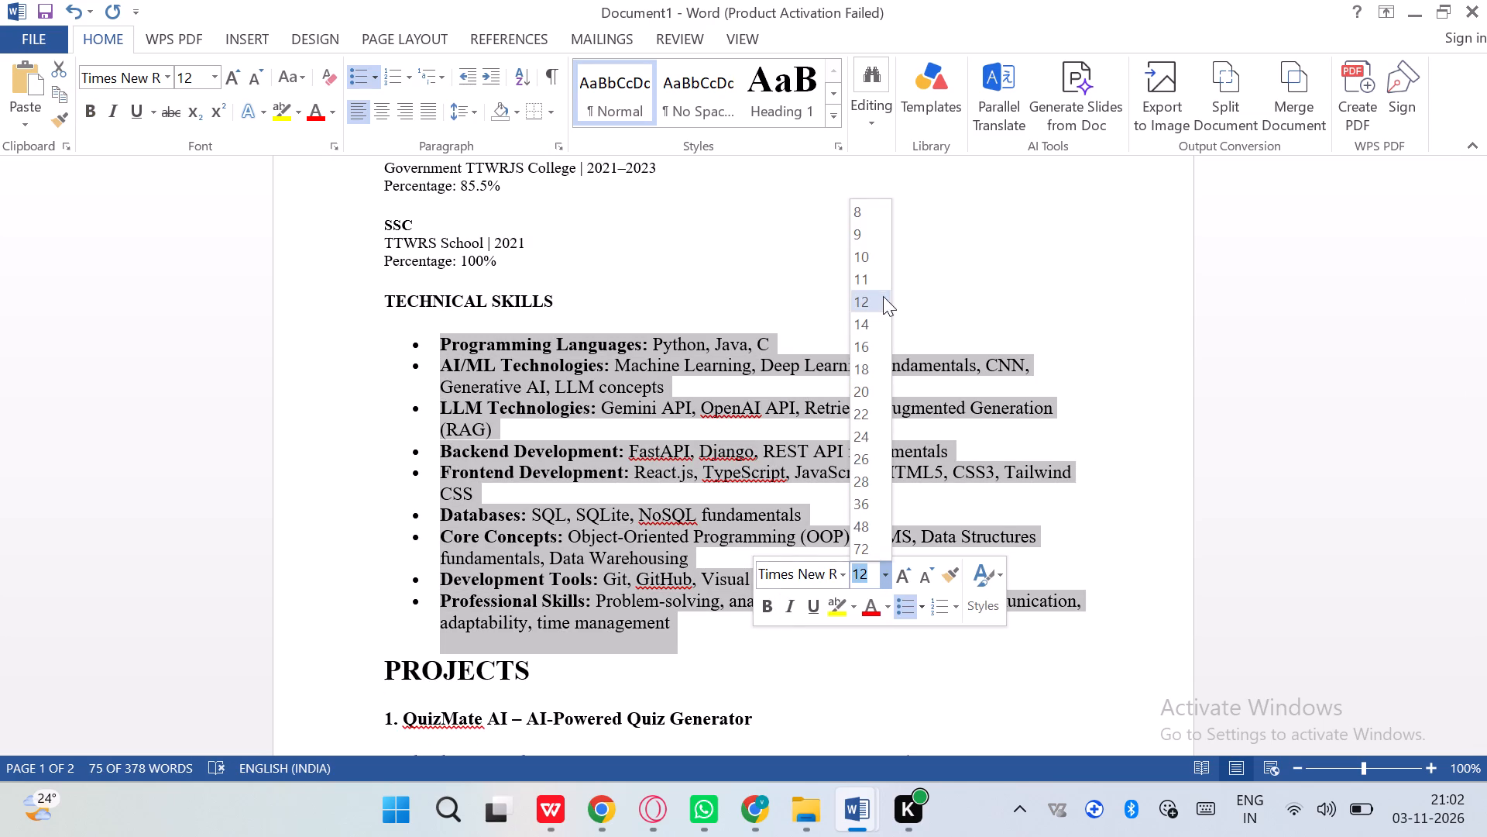
pyautogui.click(865, 267)
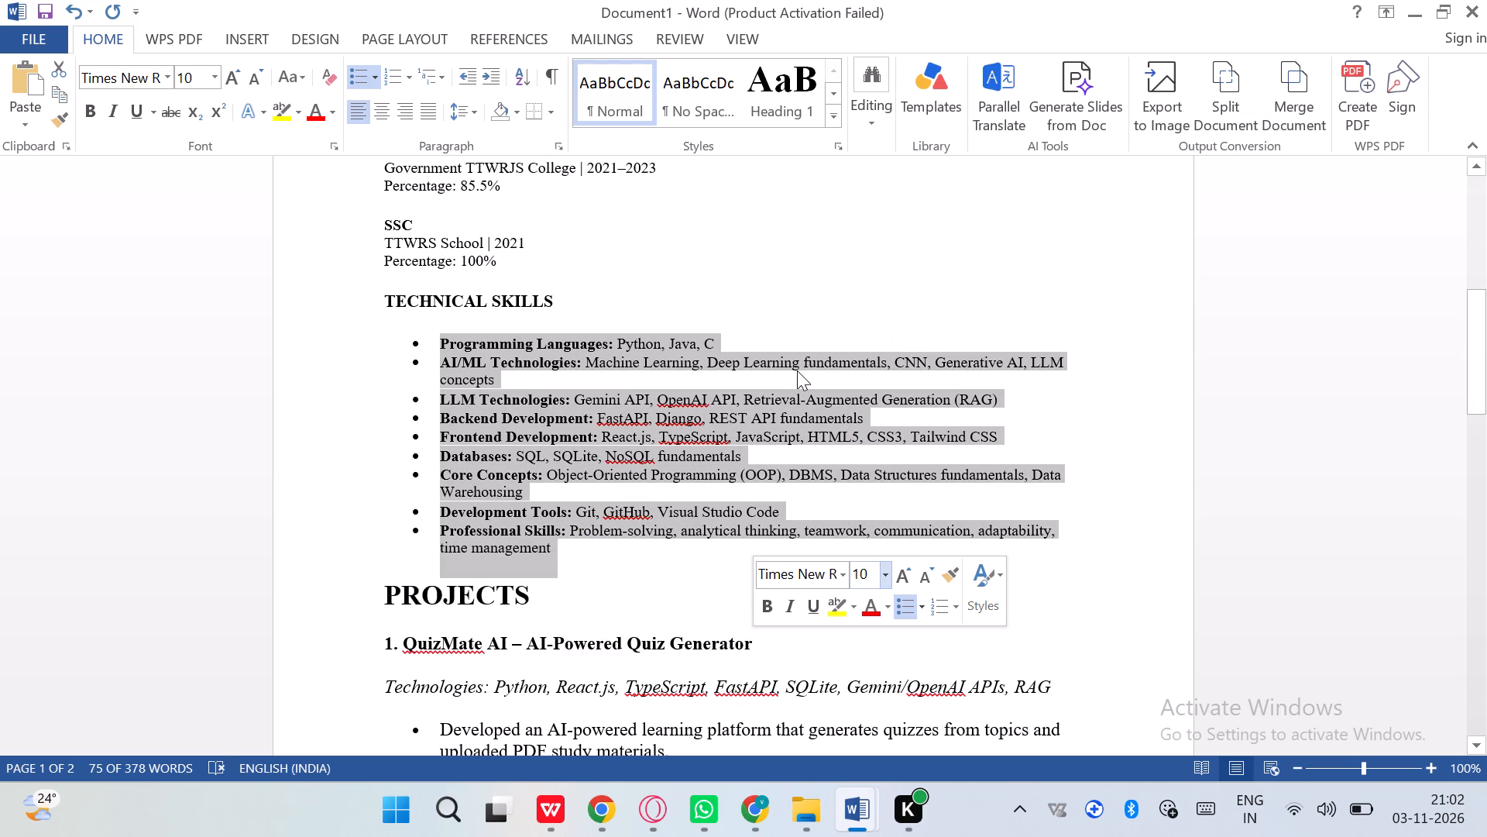
pyautogui.click(797, 370)
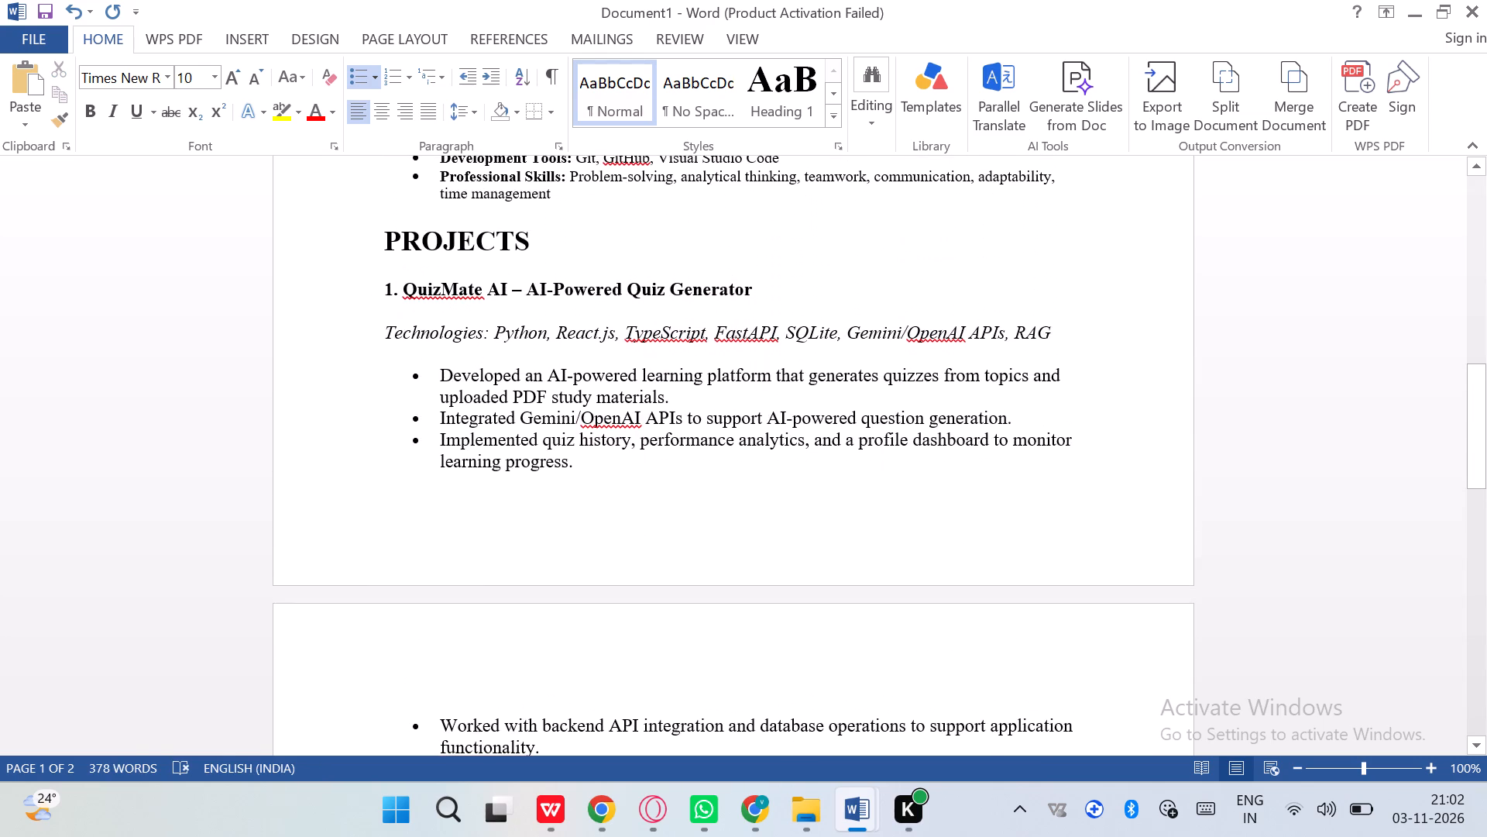
# Set the PROJECTS heading's font size to 11.
pyautogui.scroll(1, 718, 425)
pyautogui.moveTo(558, 399); pyautogui.dragTo(377, 381)
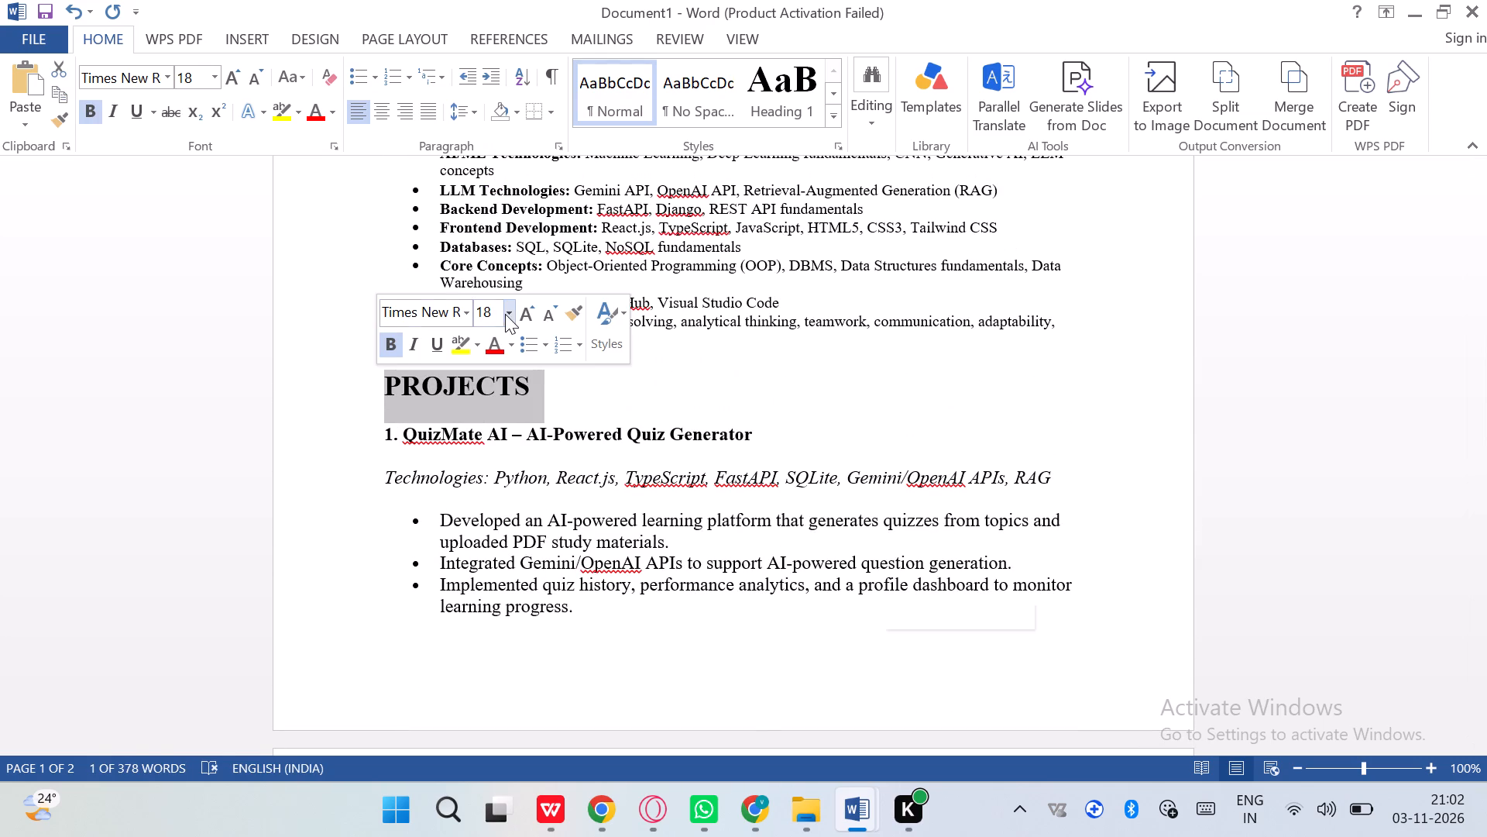
pyautogui.click(505, 314)
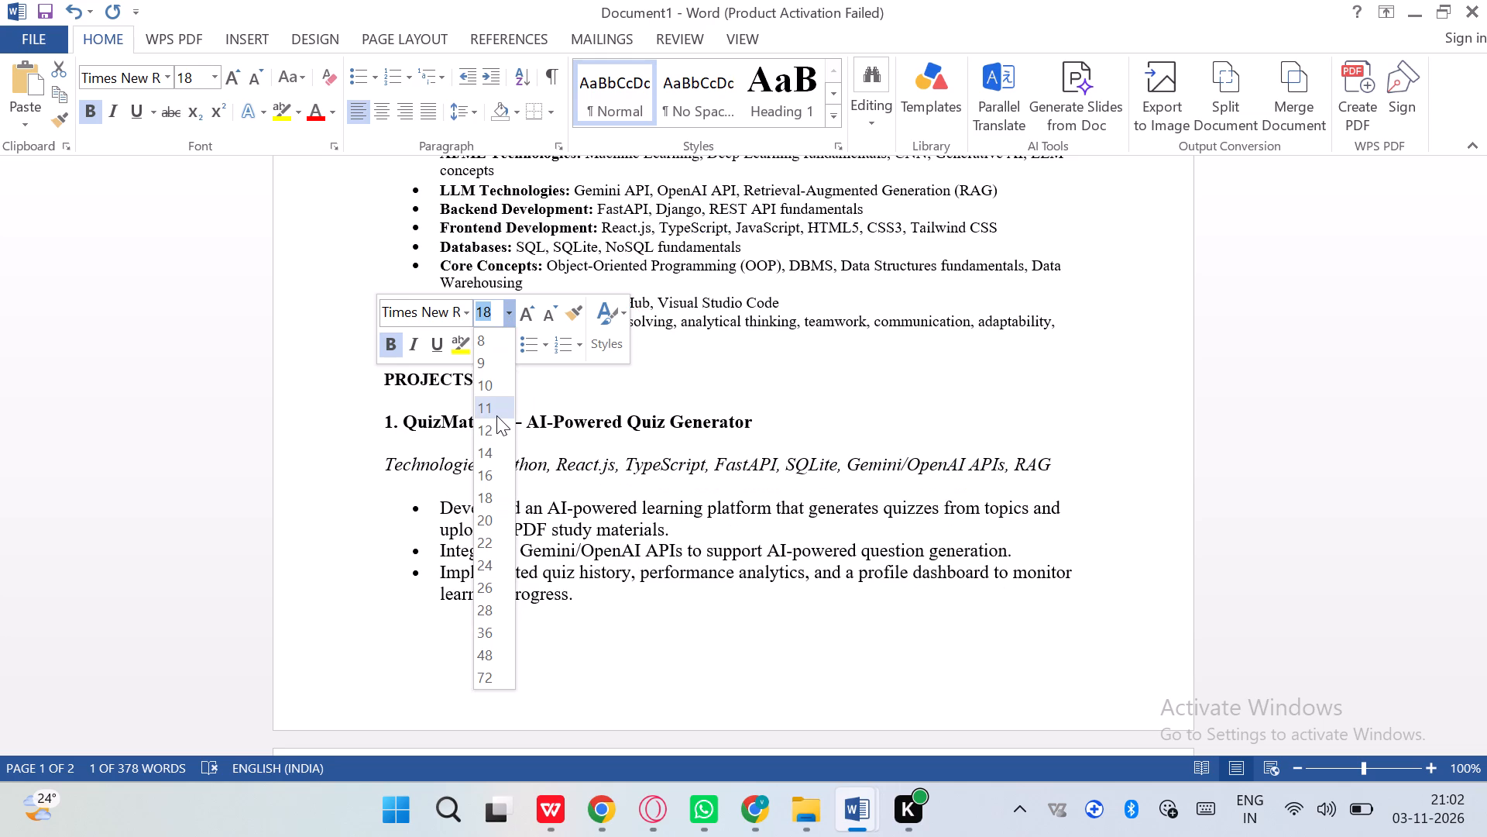
pyautogui.click(496, 415)
pyautogui.click(703, 395)
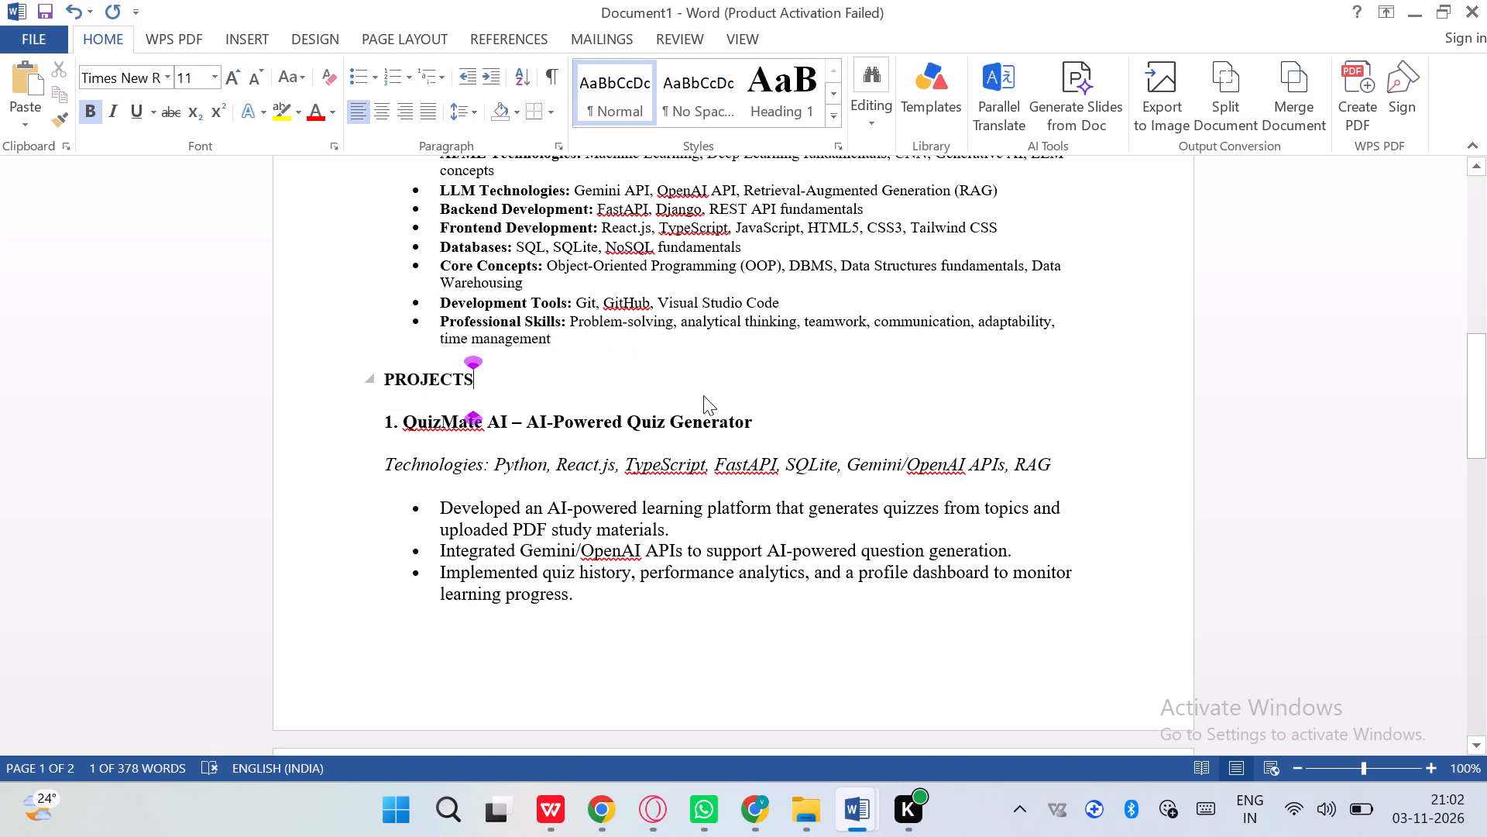
# Set the font size of both project entries, QuizMate AI and Image Classification, including their technologies and bullets, to 10.
pyautogui.scroll(-1, 703, 395)
pyautogui.moveTo(375, 223); pyautogui.dragTo(564, 381)
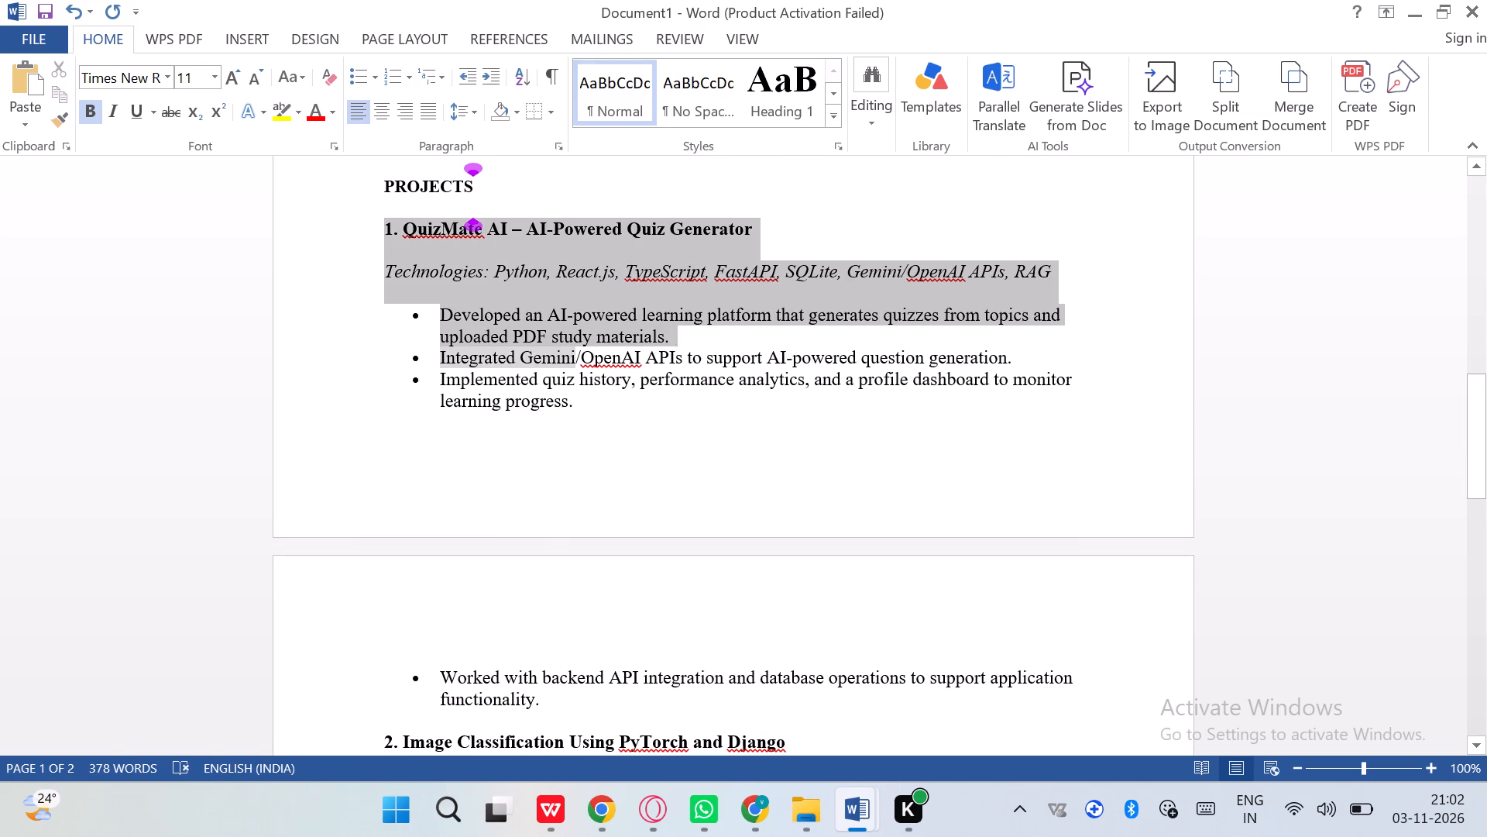
pyautogui.moveTo(564, 381); pyautogui.dragTo(723, 743)
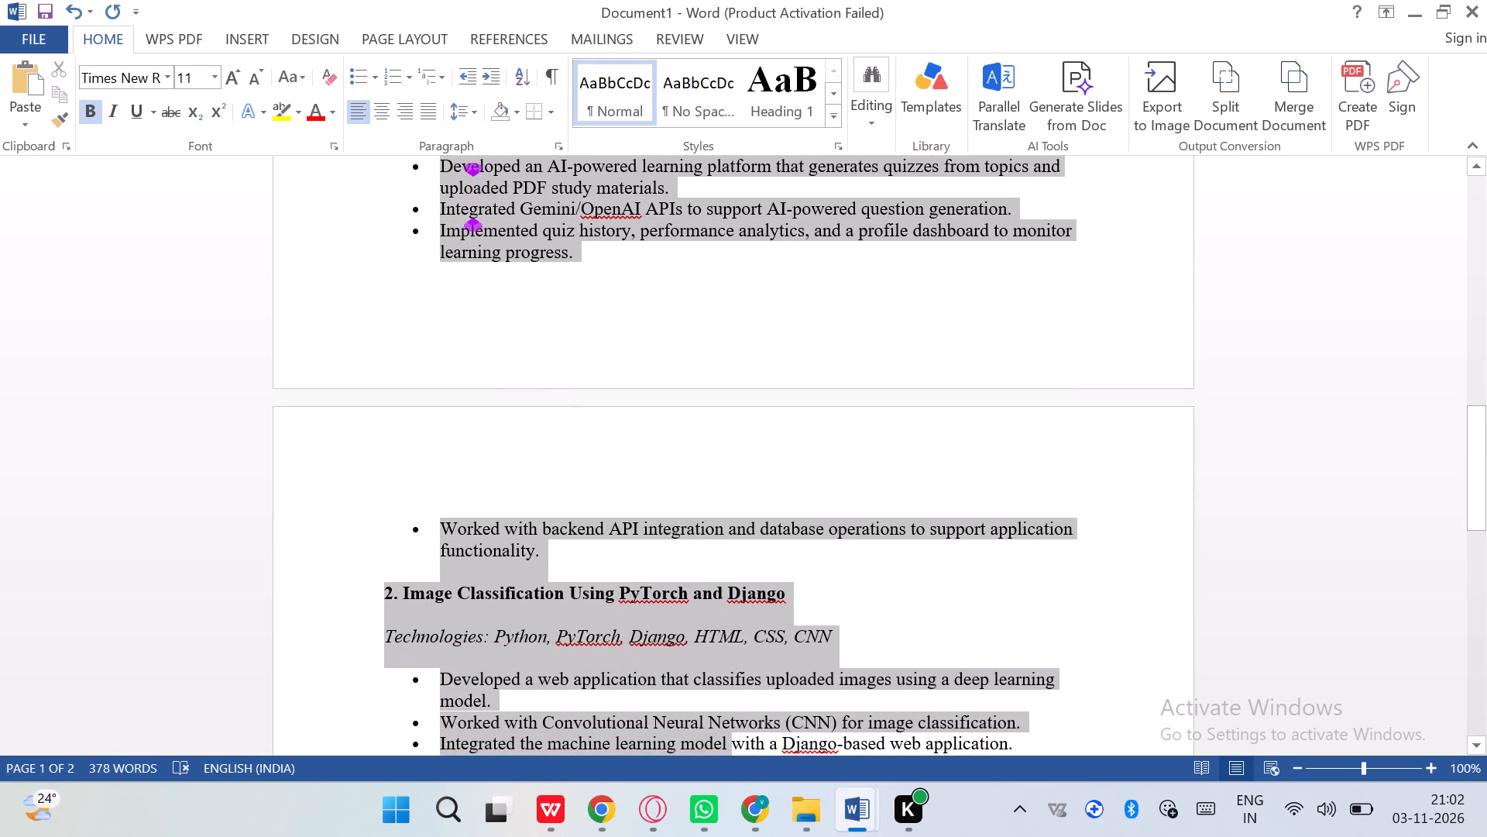
pyautogui.moveTo(723, 743); pyautogui.dragTo(1064, 550)
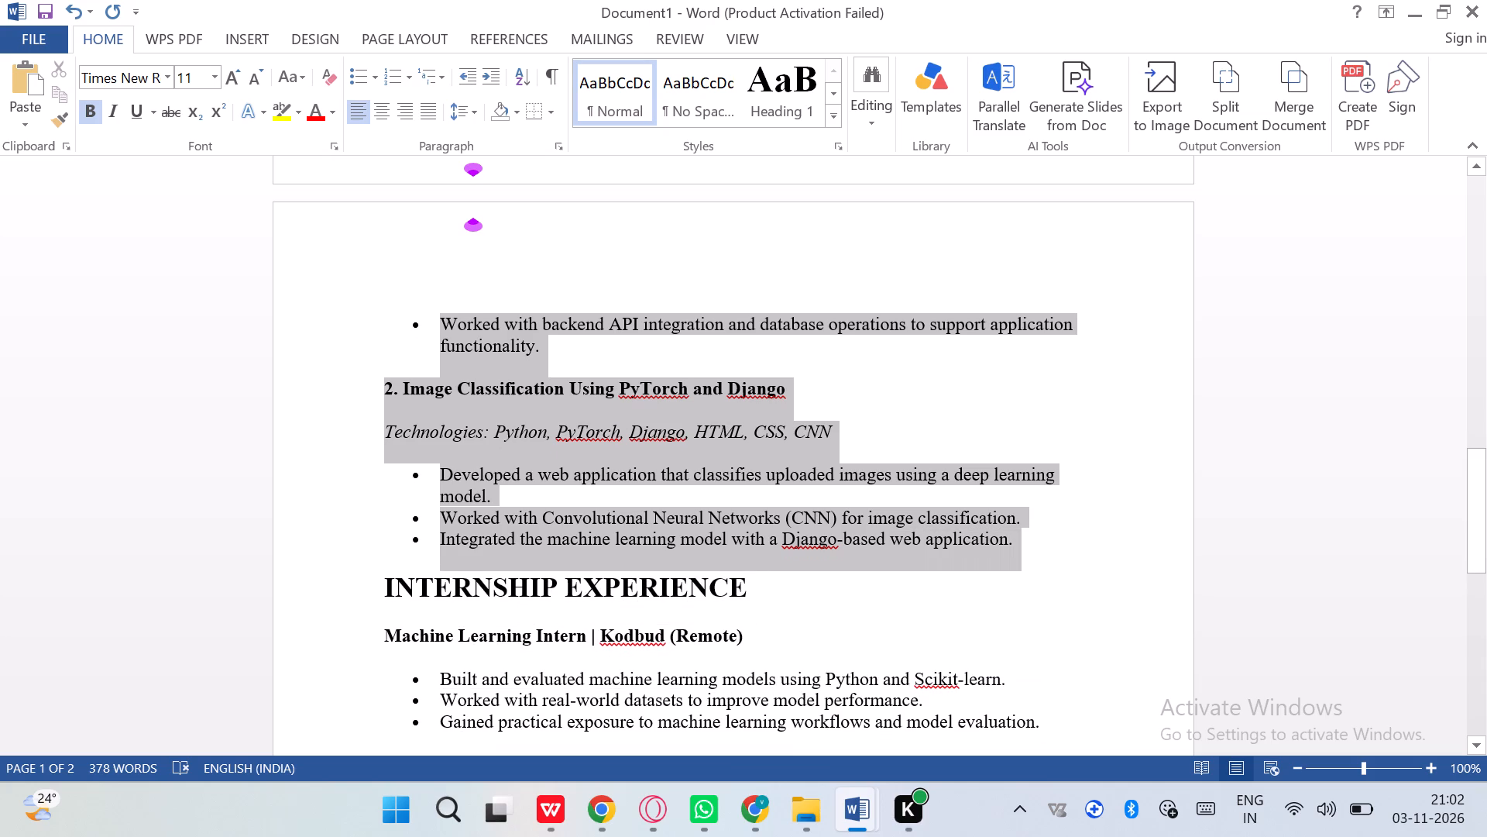
pyautogui.moveTo(1064, 550); pyautogui.dragTo(1134, 542)
pyautogui.click(1266, 476)
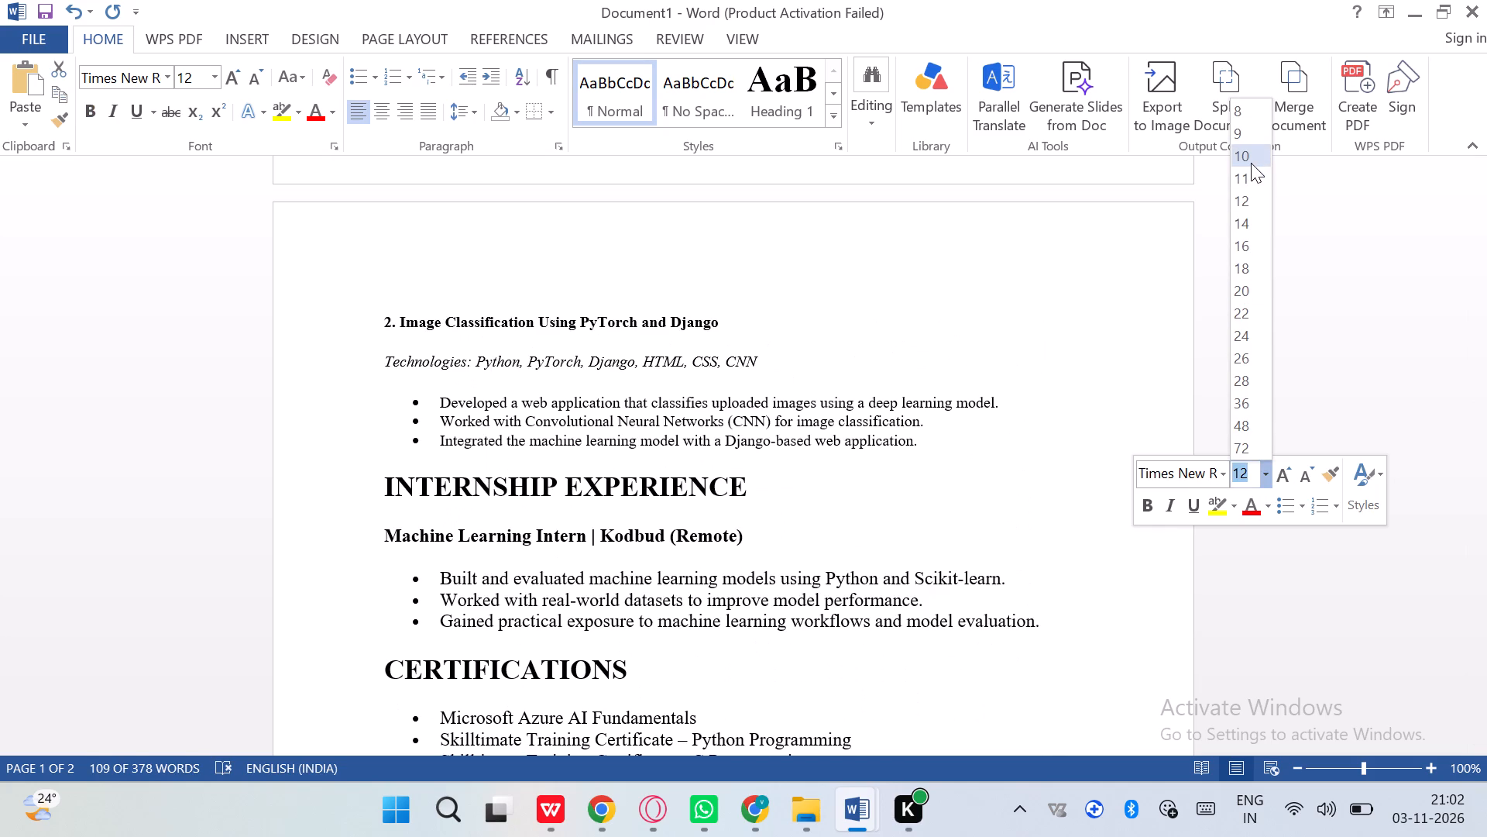
pyautogui.click(1251, 163)
pyautogui.click(982, 450)
# Join the B.Tech entry's CGPA onto the university and years line, separated by a spaced vertical bar "|".
pyautogui.scroll(2, 982, 450)
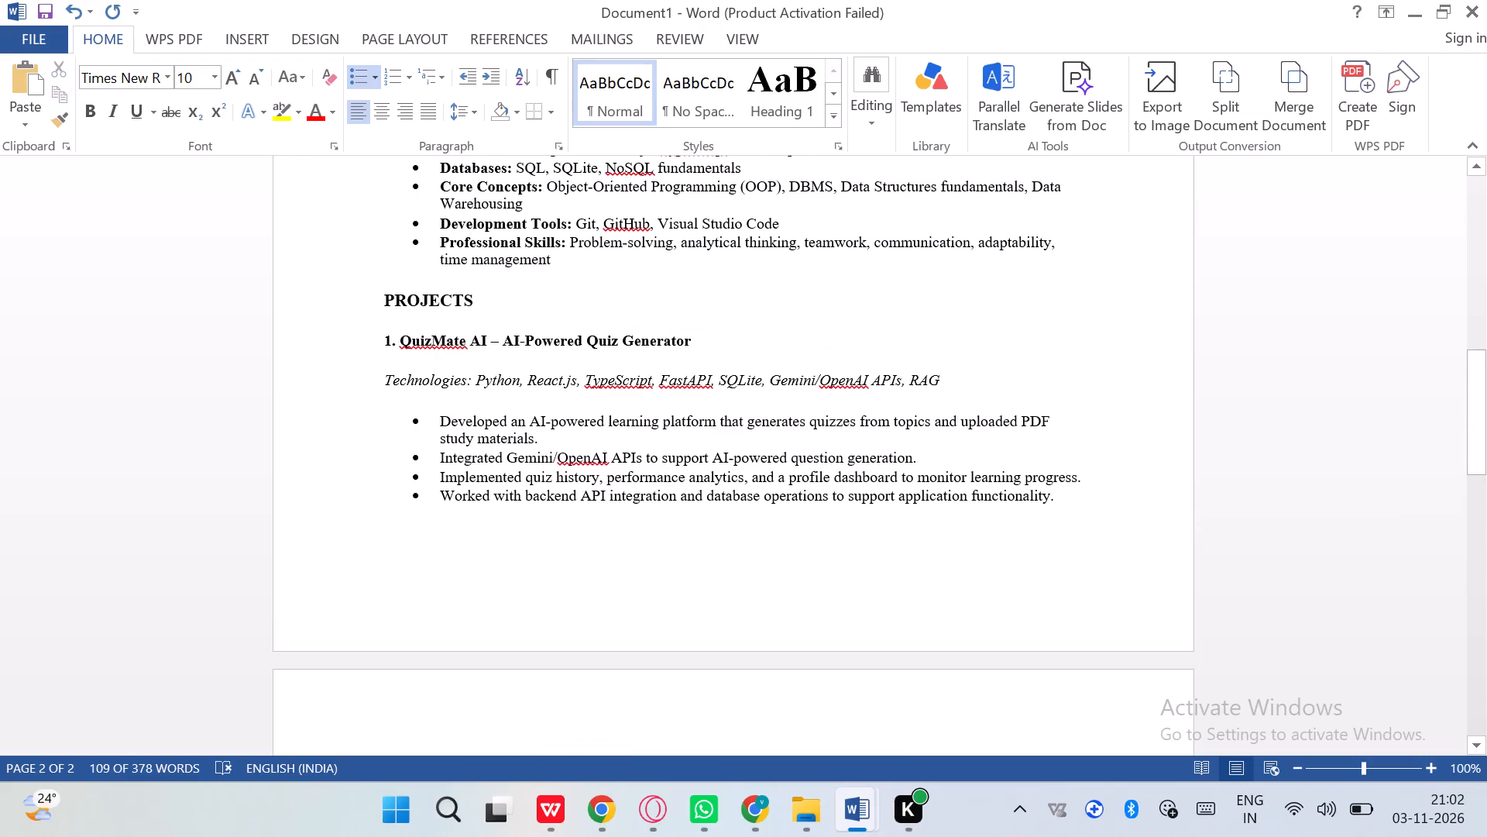
pyautogui.scroll(4, 982, 450)
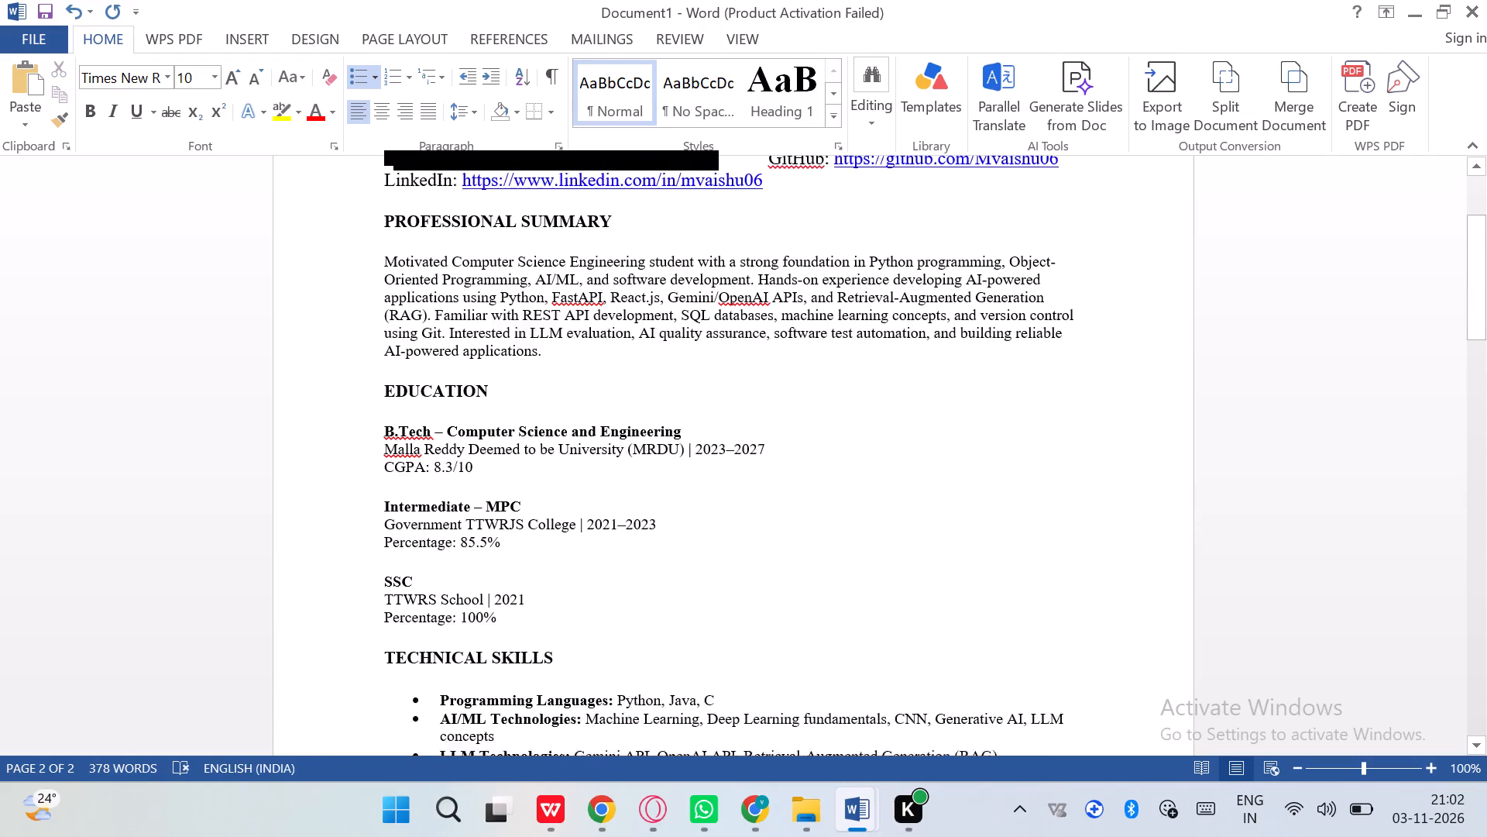
pyautogui.scroll(2, 982, 450)
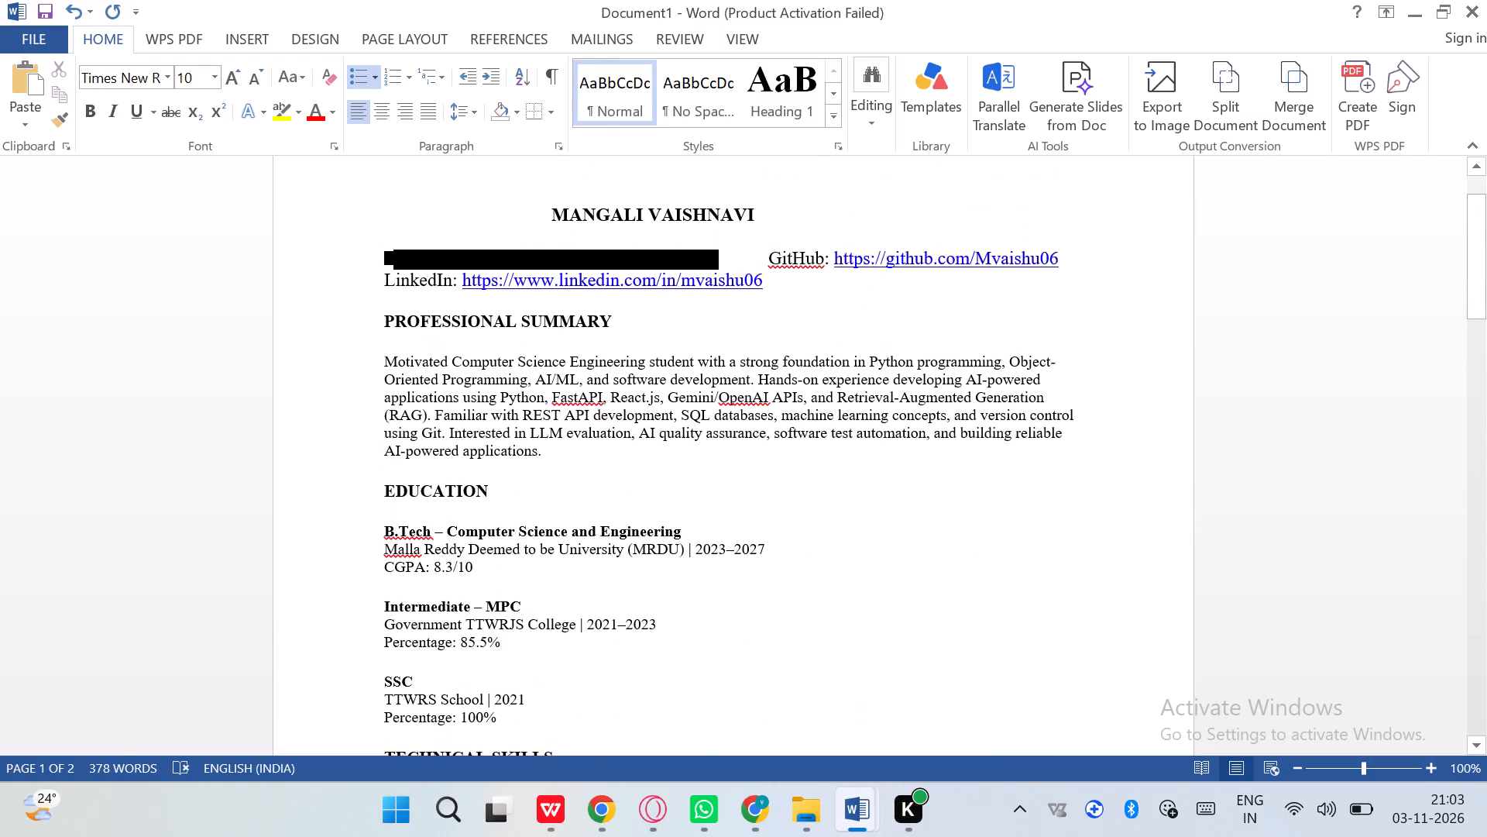
pyautogui.click(380, 567)
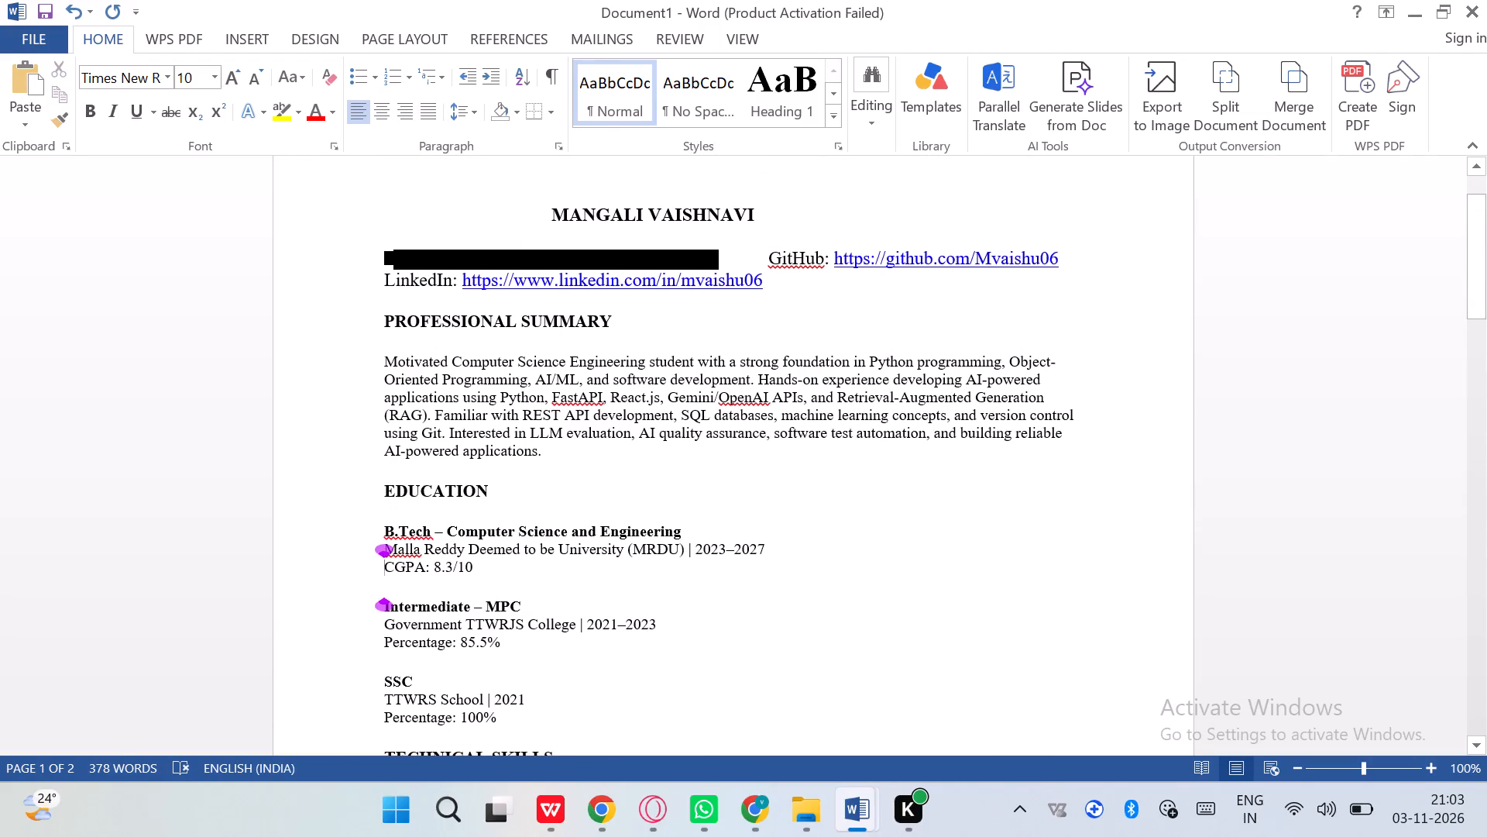
pyautogui.press('BackSpace')
pyautogui.press('space')
pyautogui.press('space')
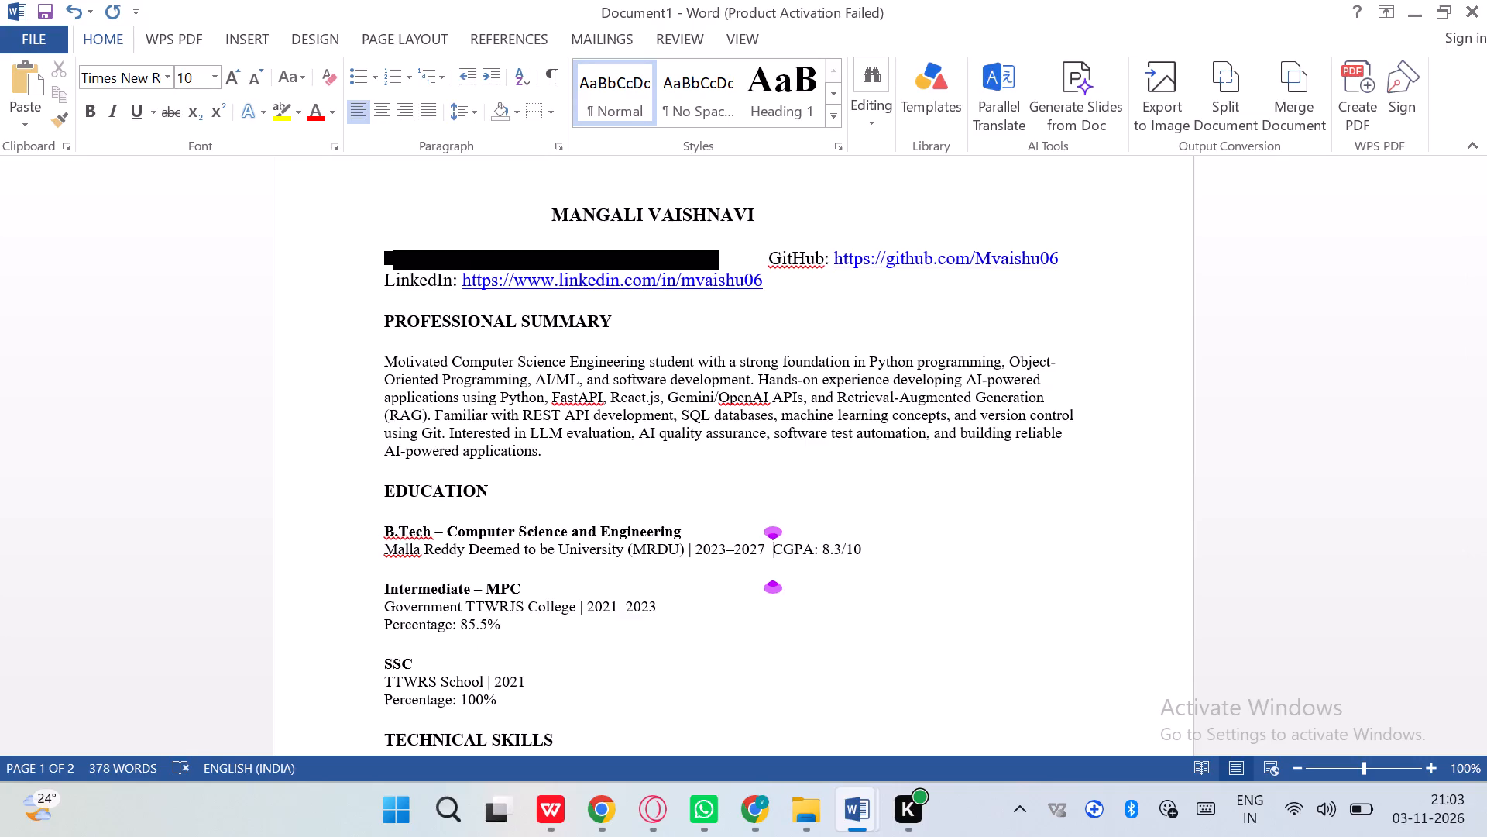
pyautogui.press('space')
pyautogui.write('\\')
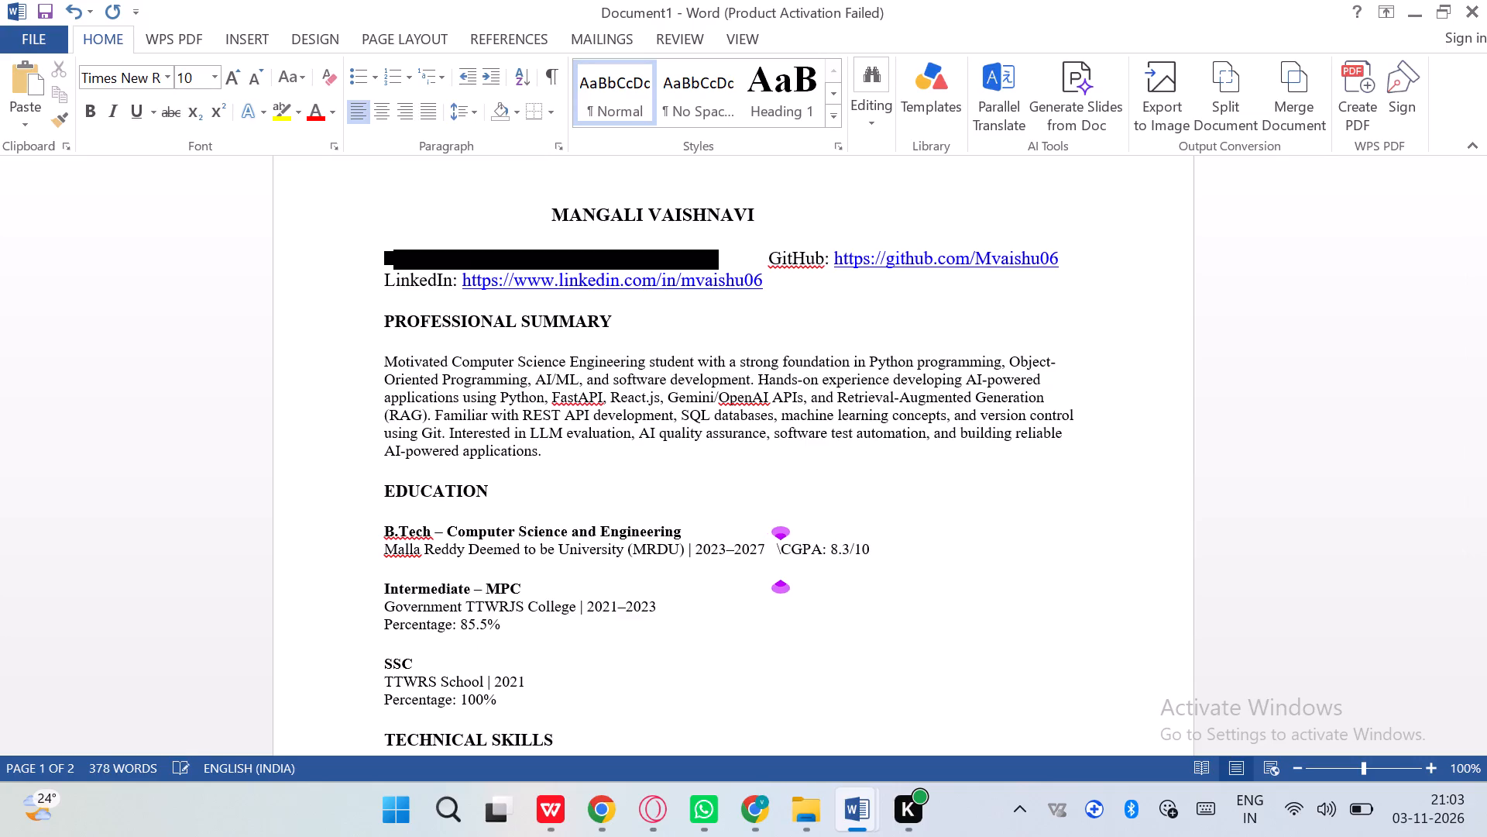
pyautogui.press('BackSpace')
pyautogui.write('|')
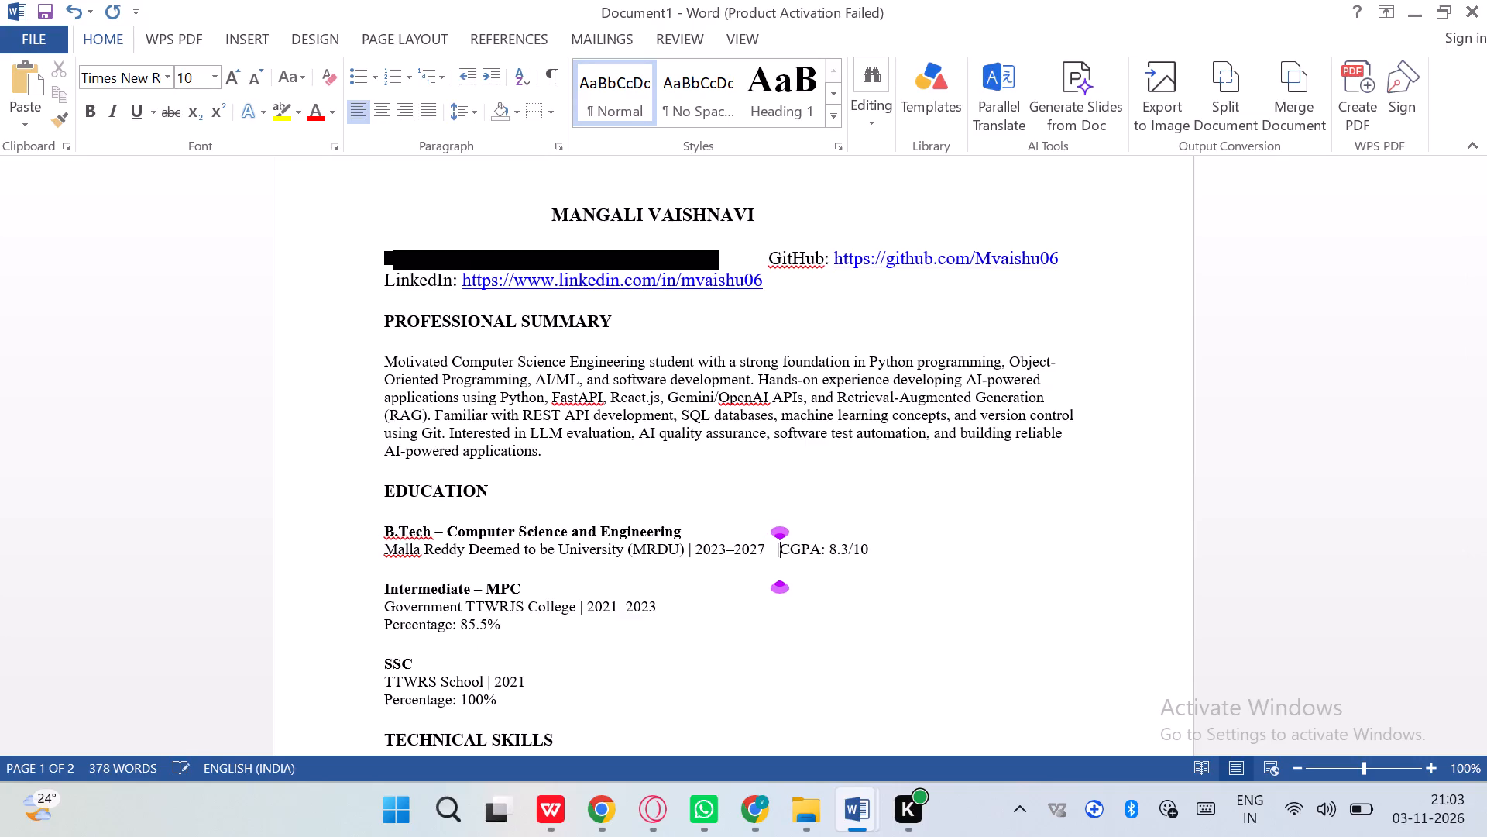
pyautogui.press('space')
pyautogui.press('space')
pyautogui.press('space')
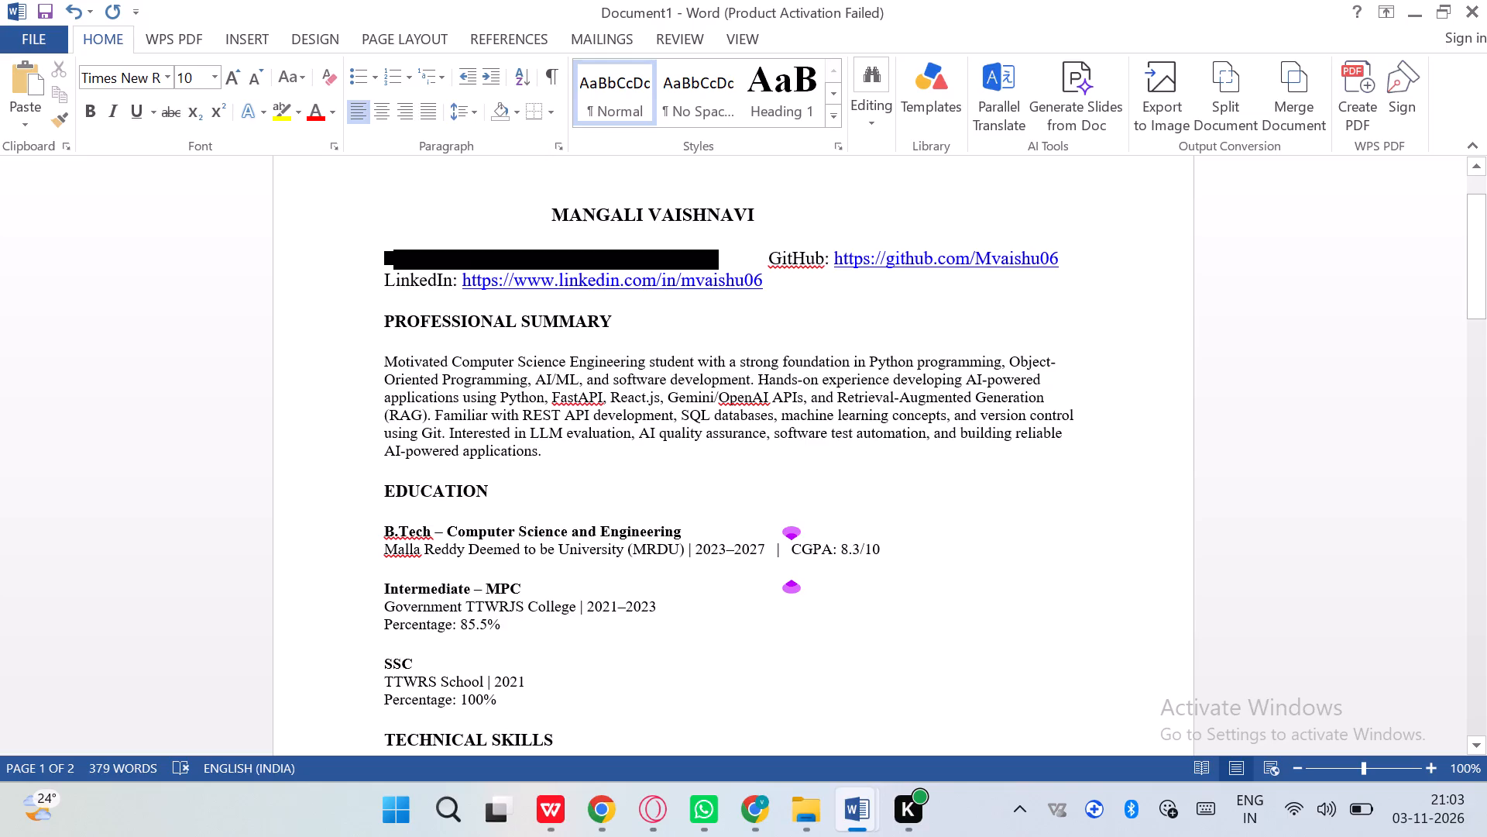
# Join the Intermediate – MPC entry's percentage onto the college and years line, separated by a vertical bar "|".
pyautogui.click(384, 623)
pyautogui.press('BackSpace')
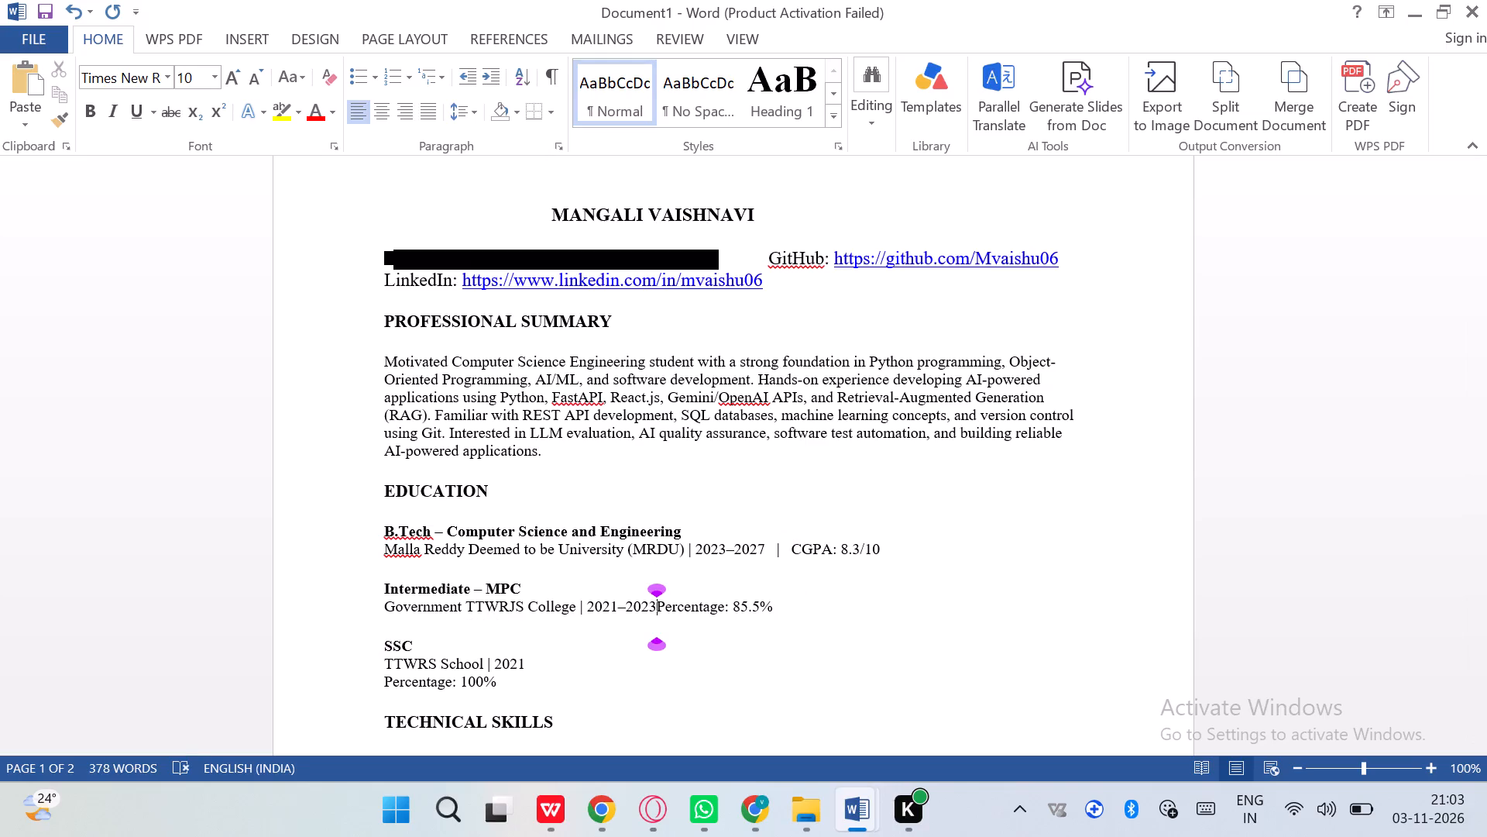
pyautogui.press('space')
pyautogui.press('space')
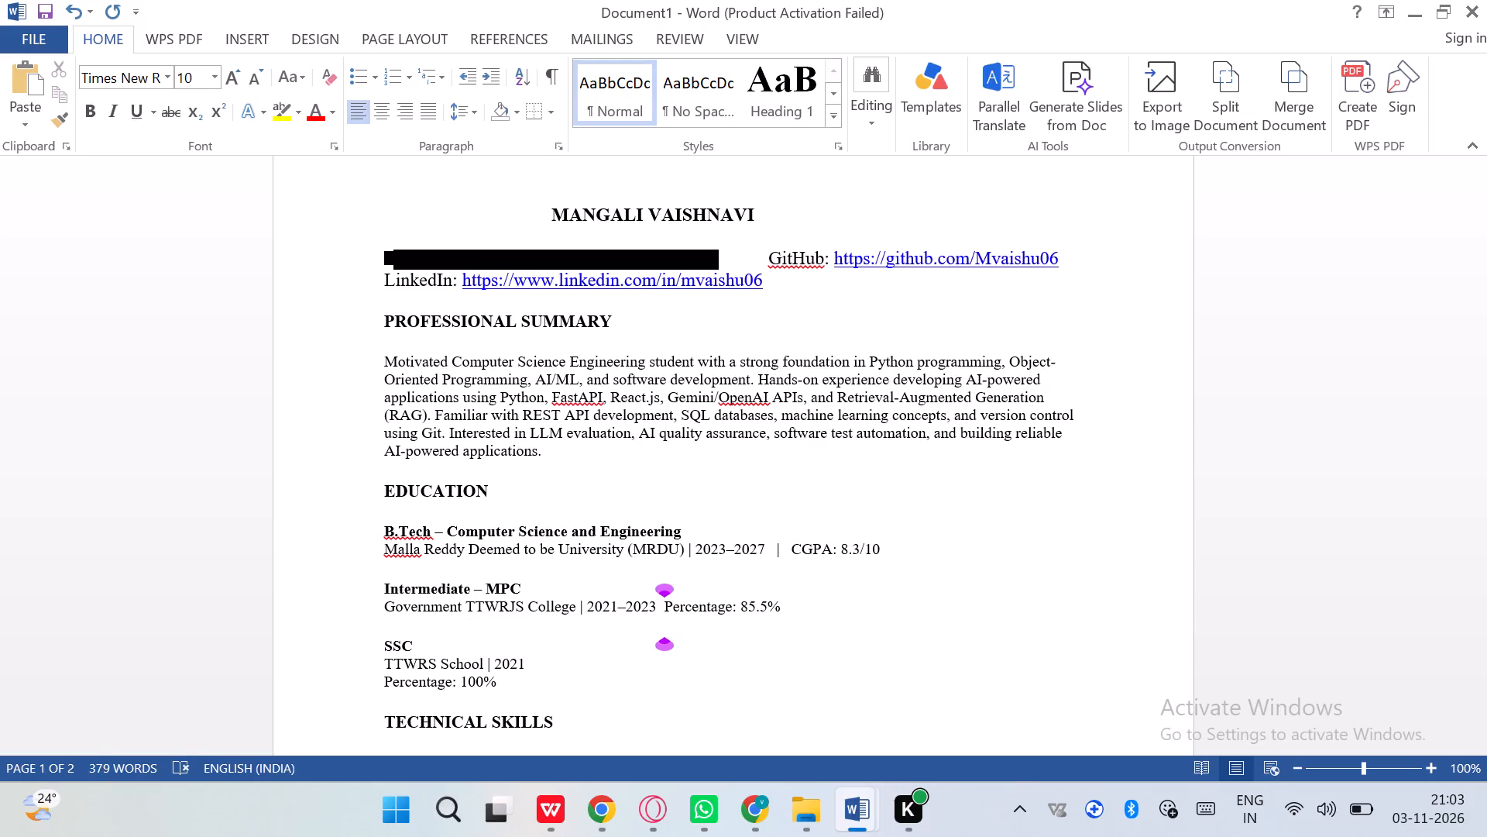
pyautogui.write('|')
pyautogui.press('space')
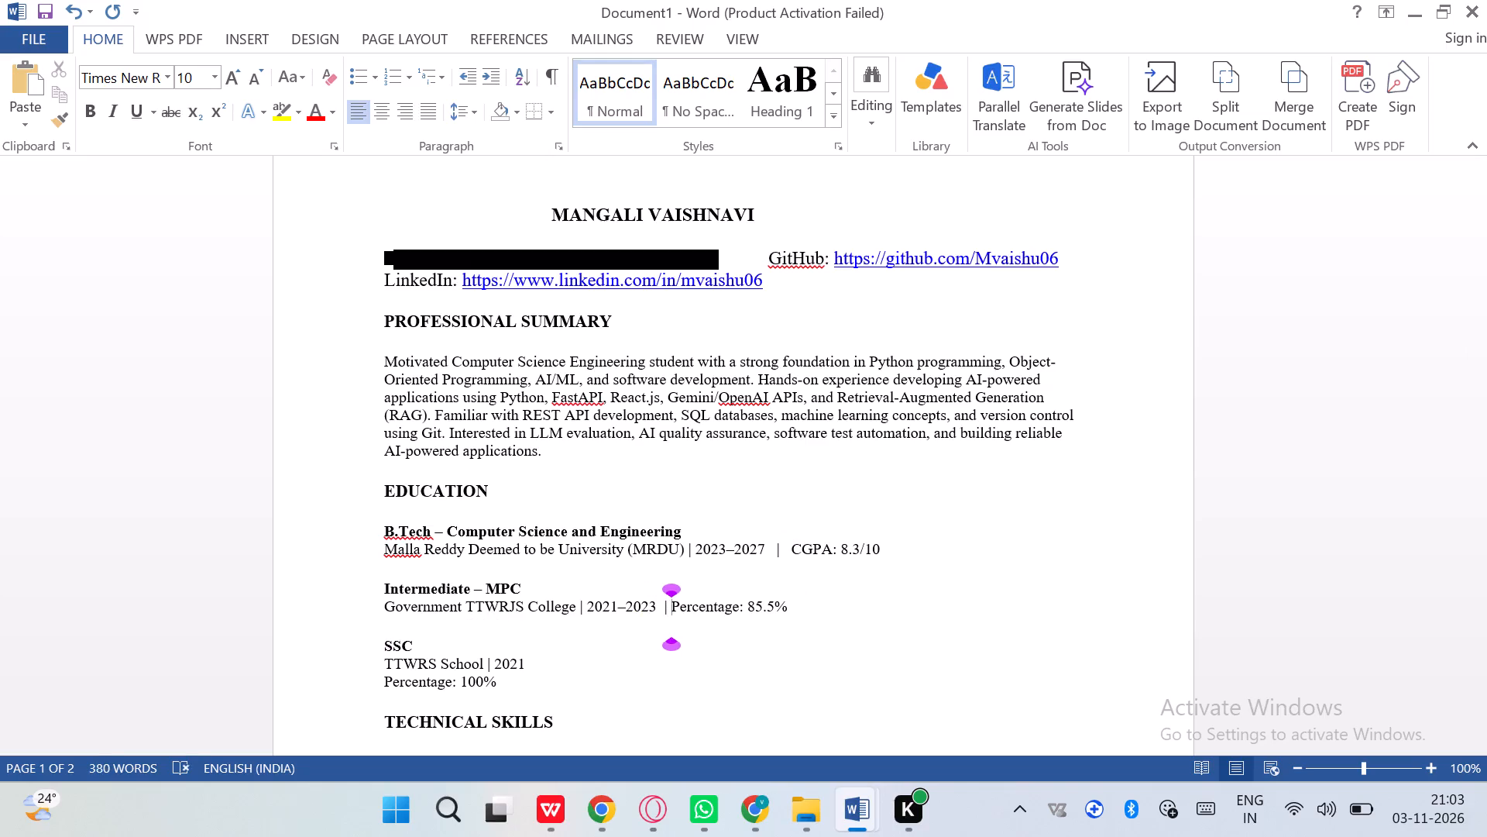
# Join the SSC entry's percentage onto the school and year line, separated by a spaced vertical bar "|".
pyautogui.click(385, 680)
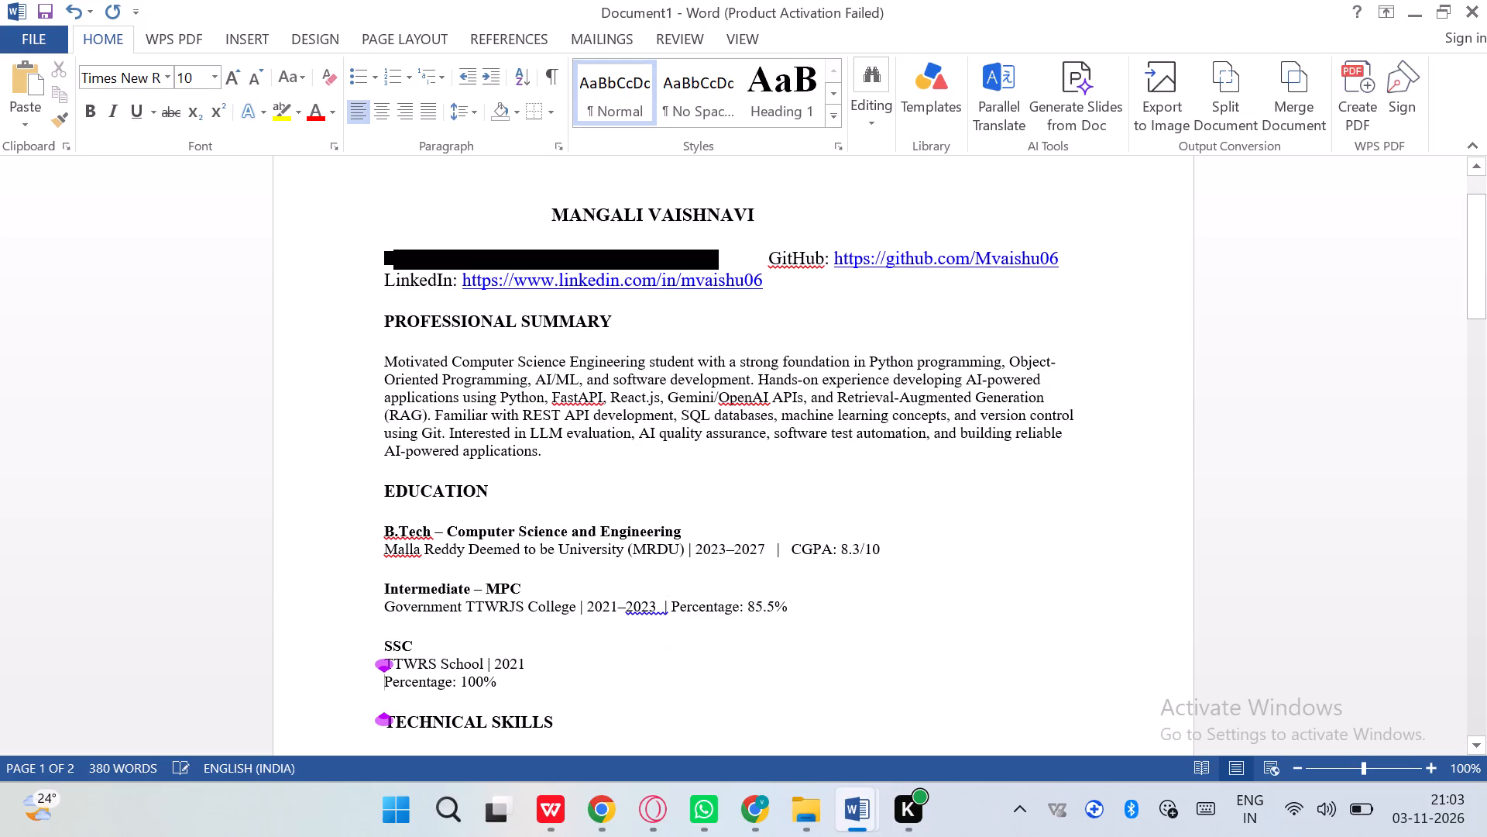
pyautogui.press('BackSpace')
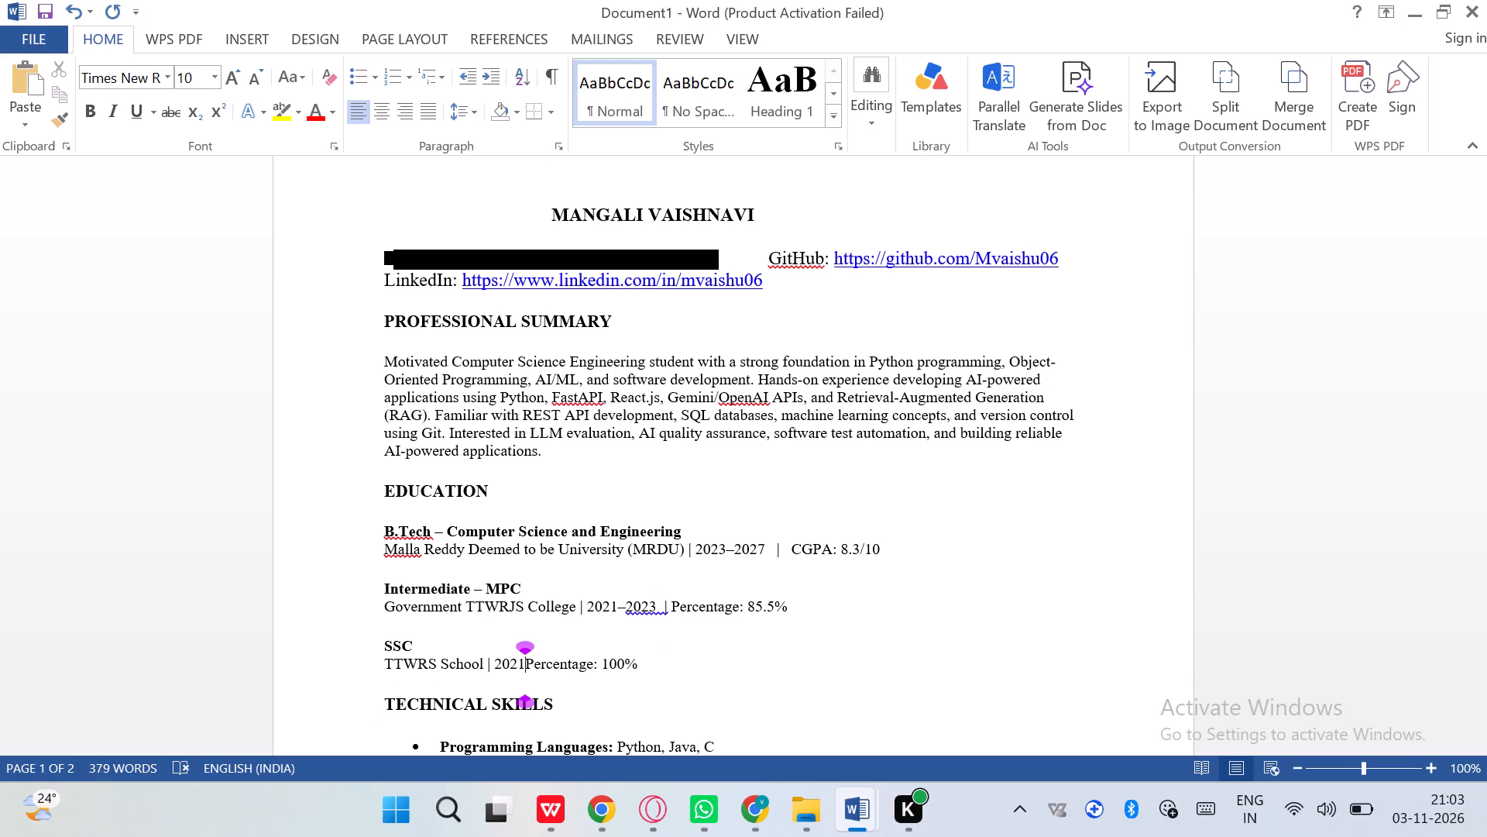
pyautogui.press('space')
pyautogui.press('space')
pyautogui.write('|')
pyautogui.press('space')
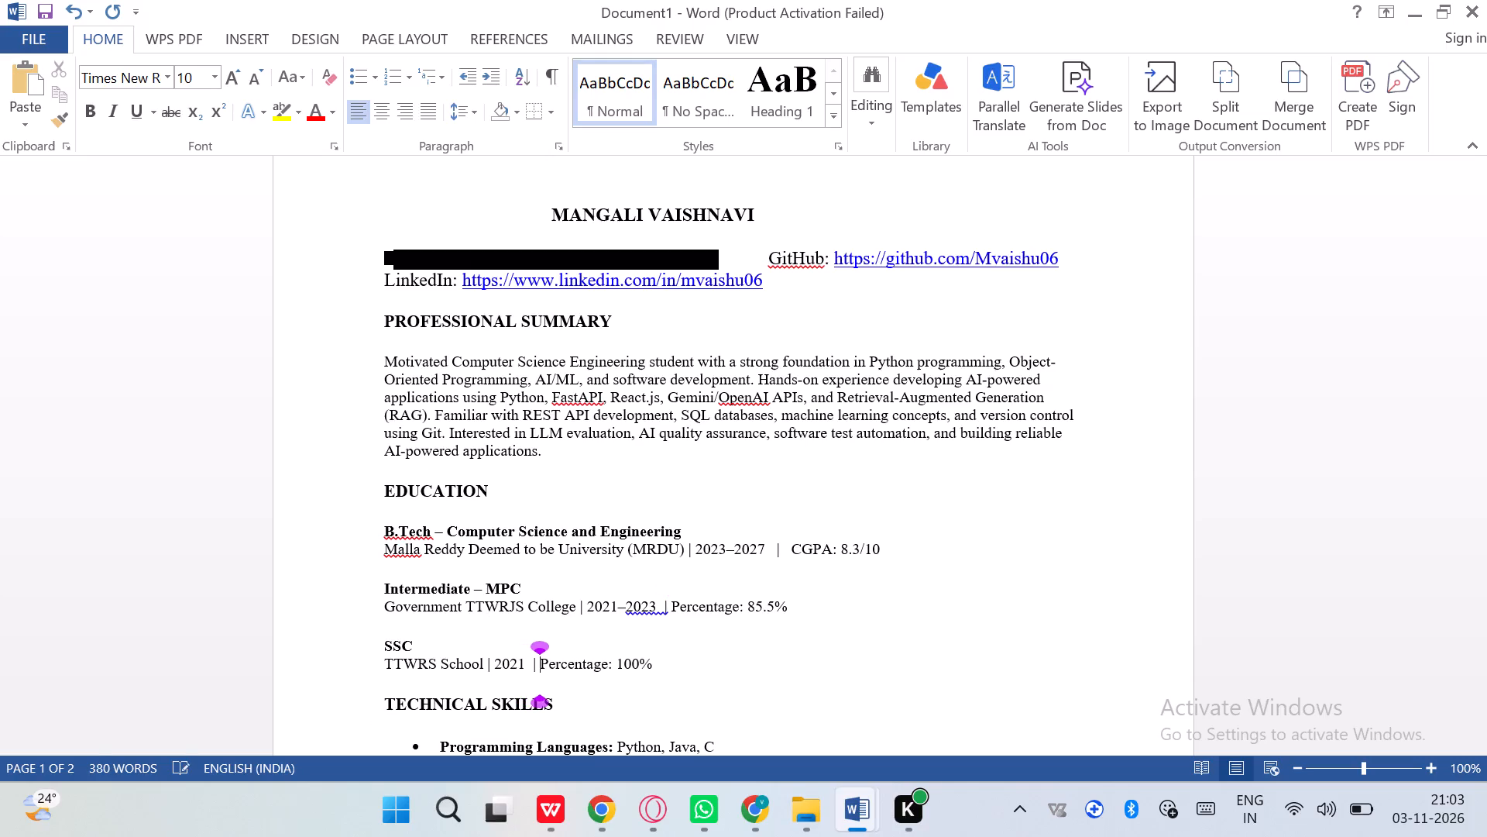
pyautogui.press('space')
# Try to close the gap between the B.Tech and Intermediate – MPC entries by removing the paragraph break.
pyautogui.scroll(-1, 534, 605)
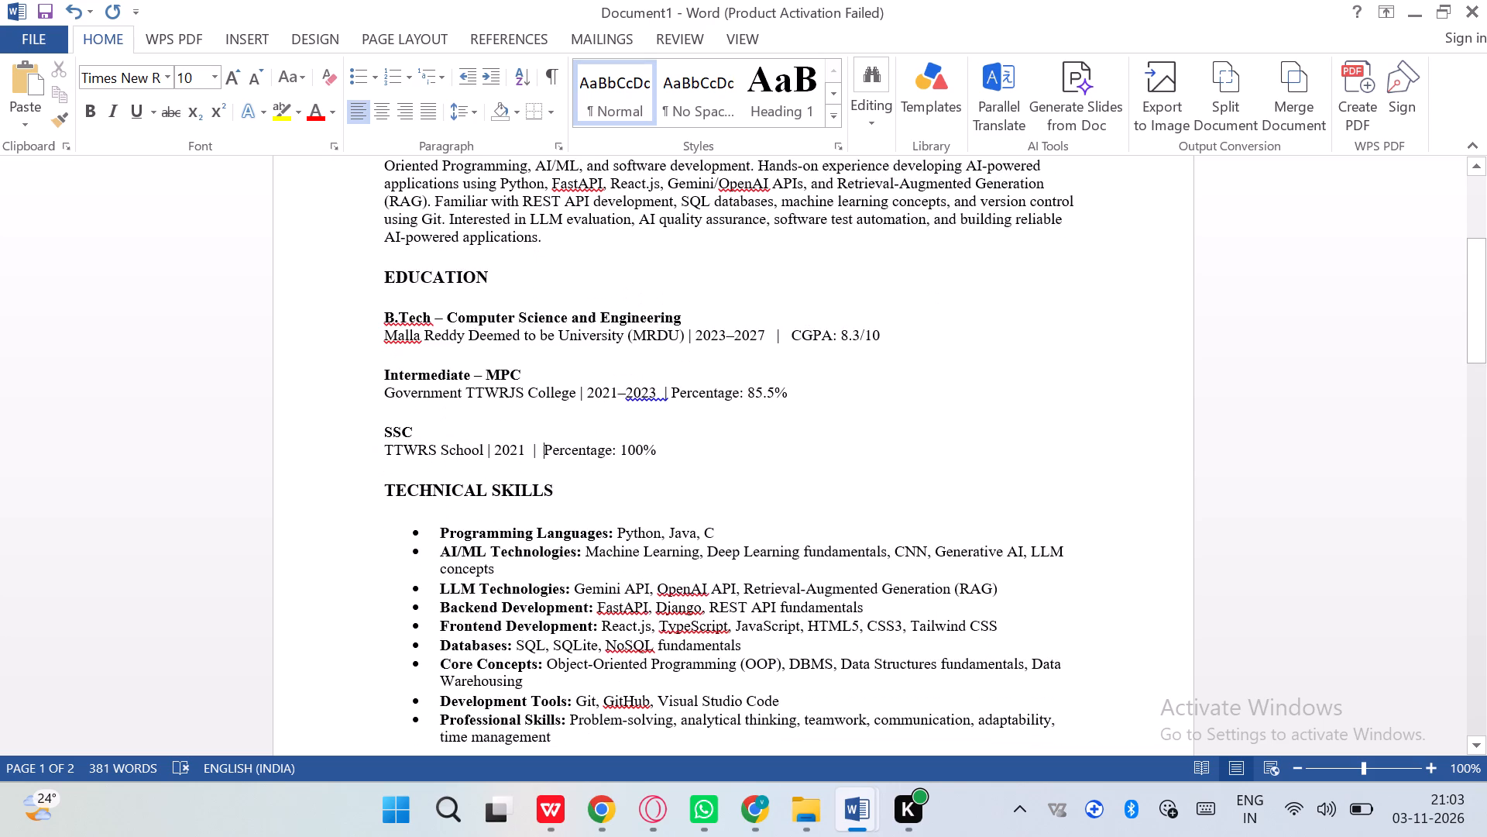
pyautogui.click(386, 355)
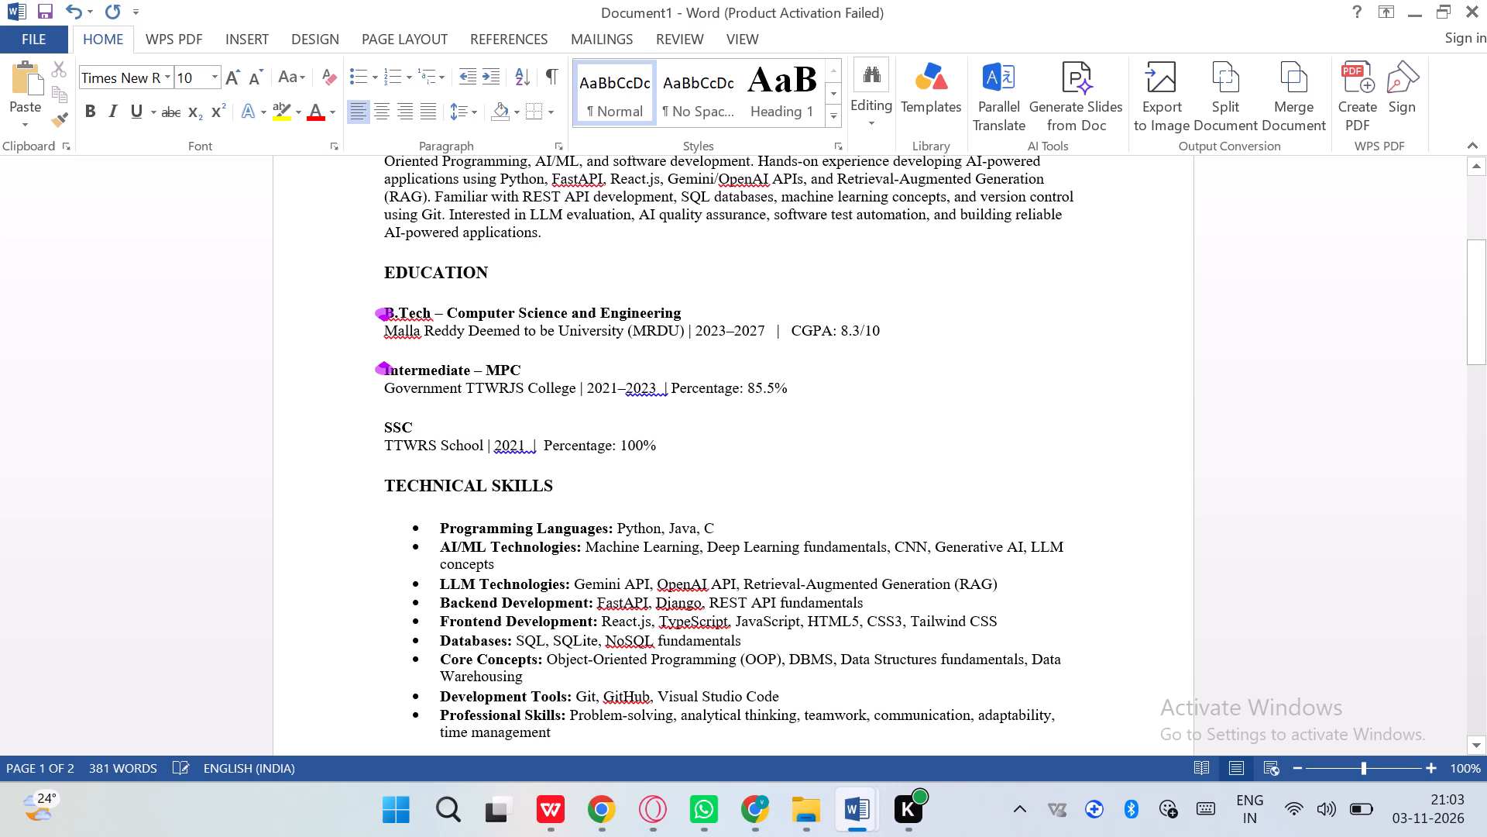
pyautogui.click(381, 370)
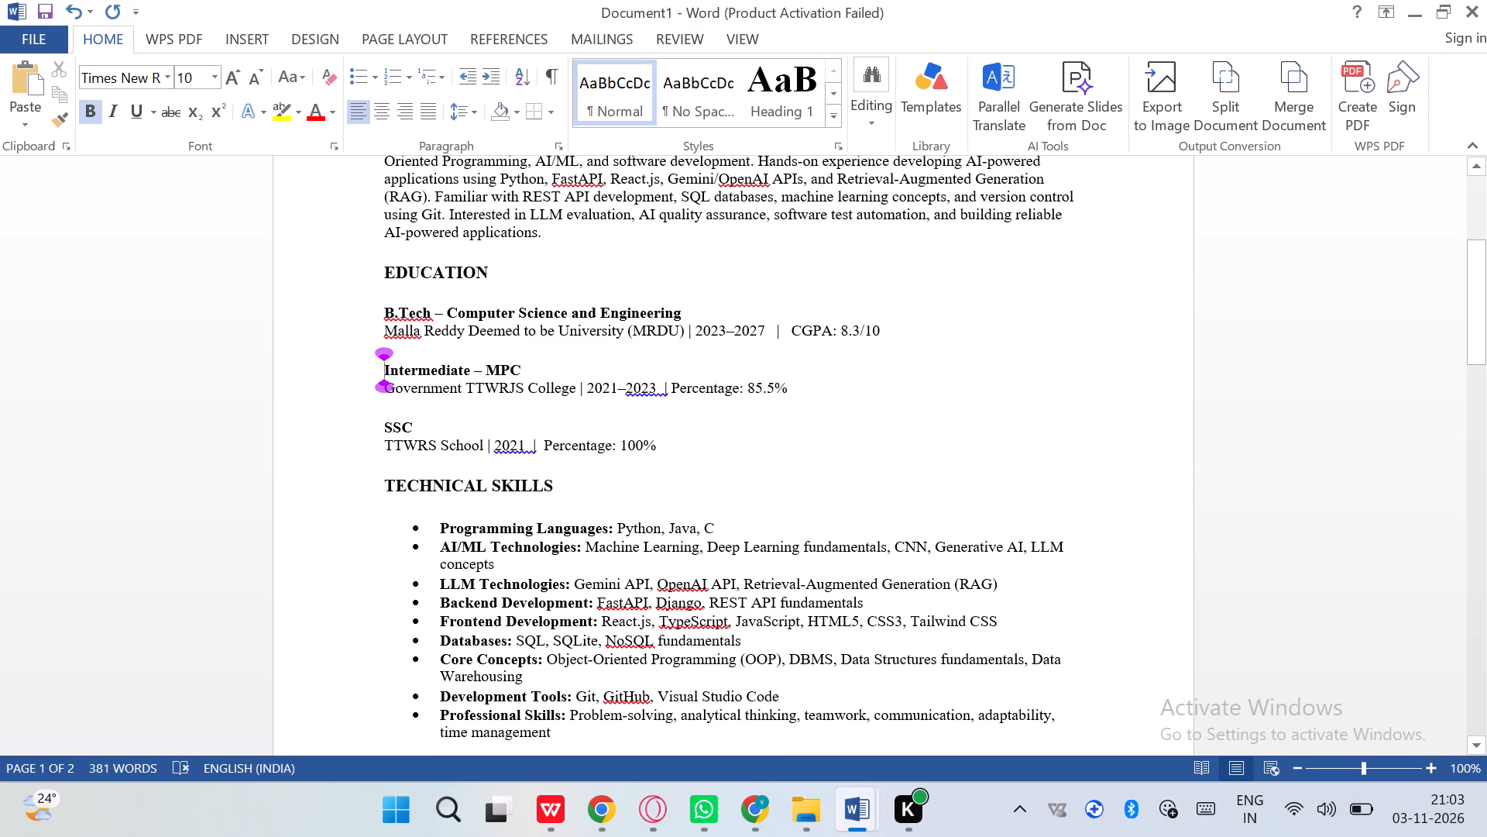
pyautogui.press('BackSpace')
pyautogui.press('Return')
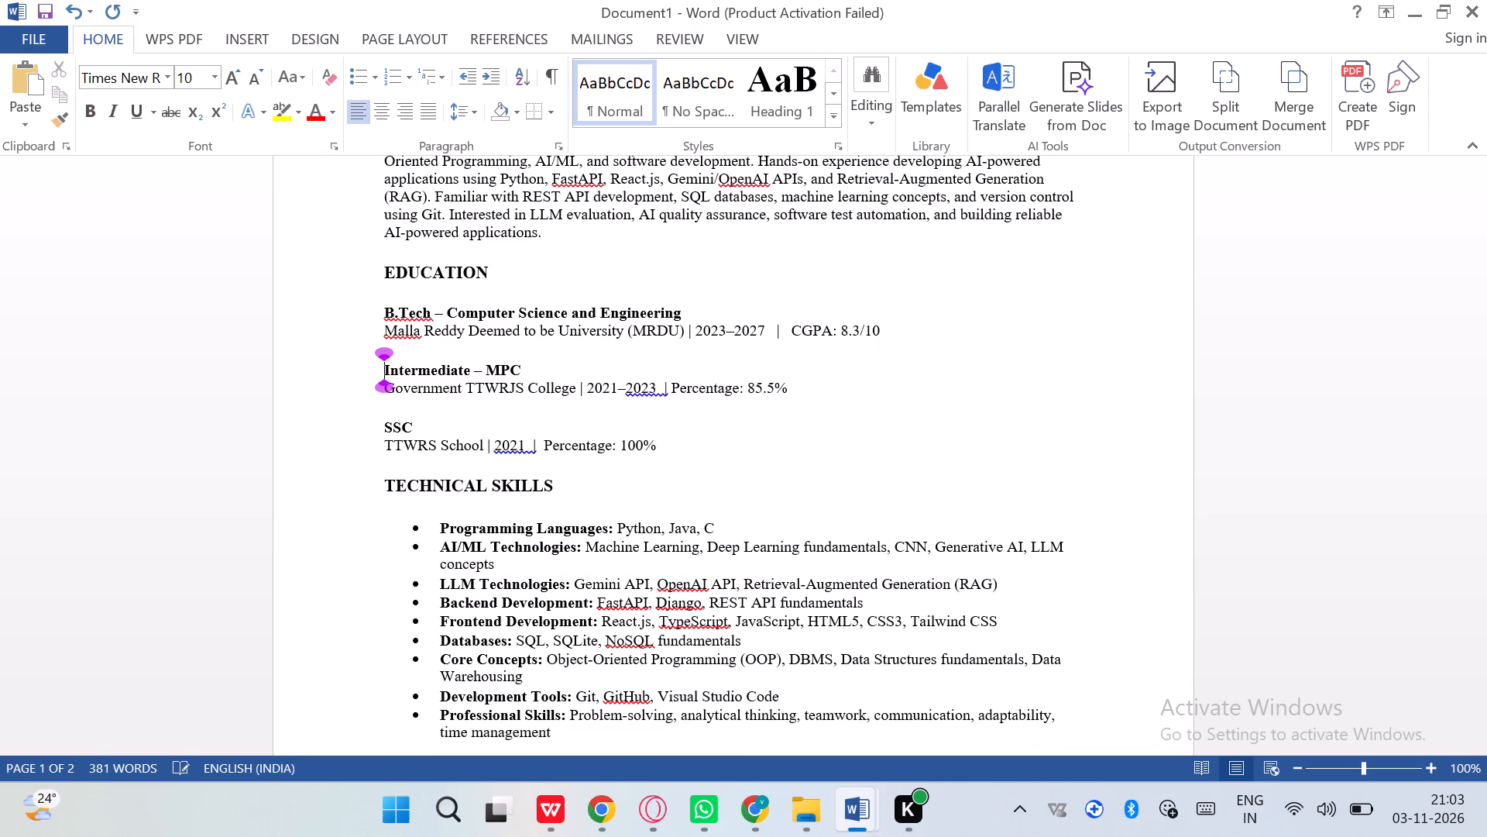
# Review the resume's layout across both pages, checking the page break and the sections still in larger text.
pyautogui.scroll(-2, 548, 384)
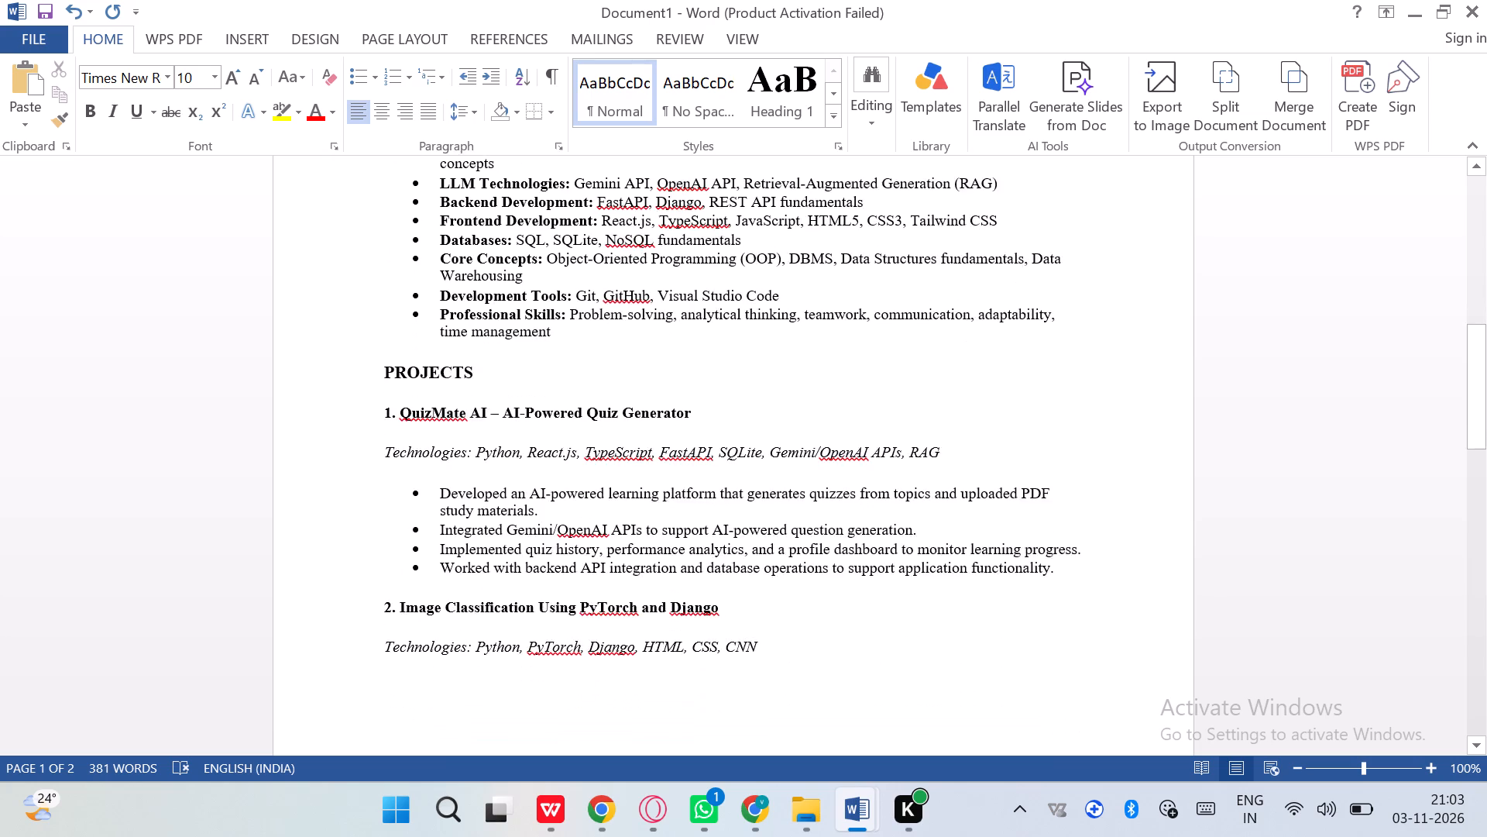
pyautogui.scroll(-2, 548, 384)
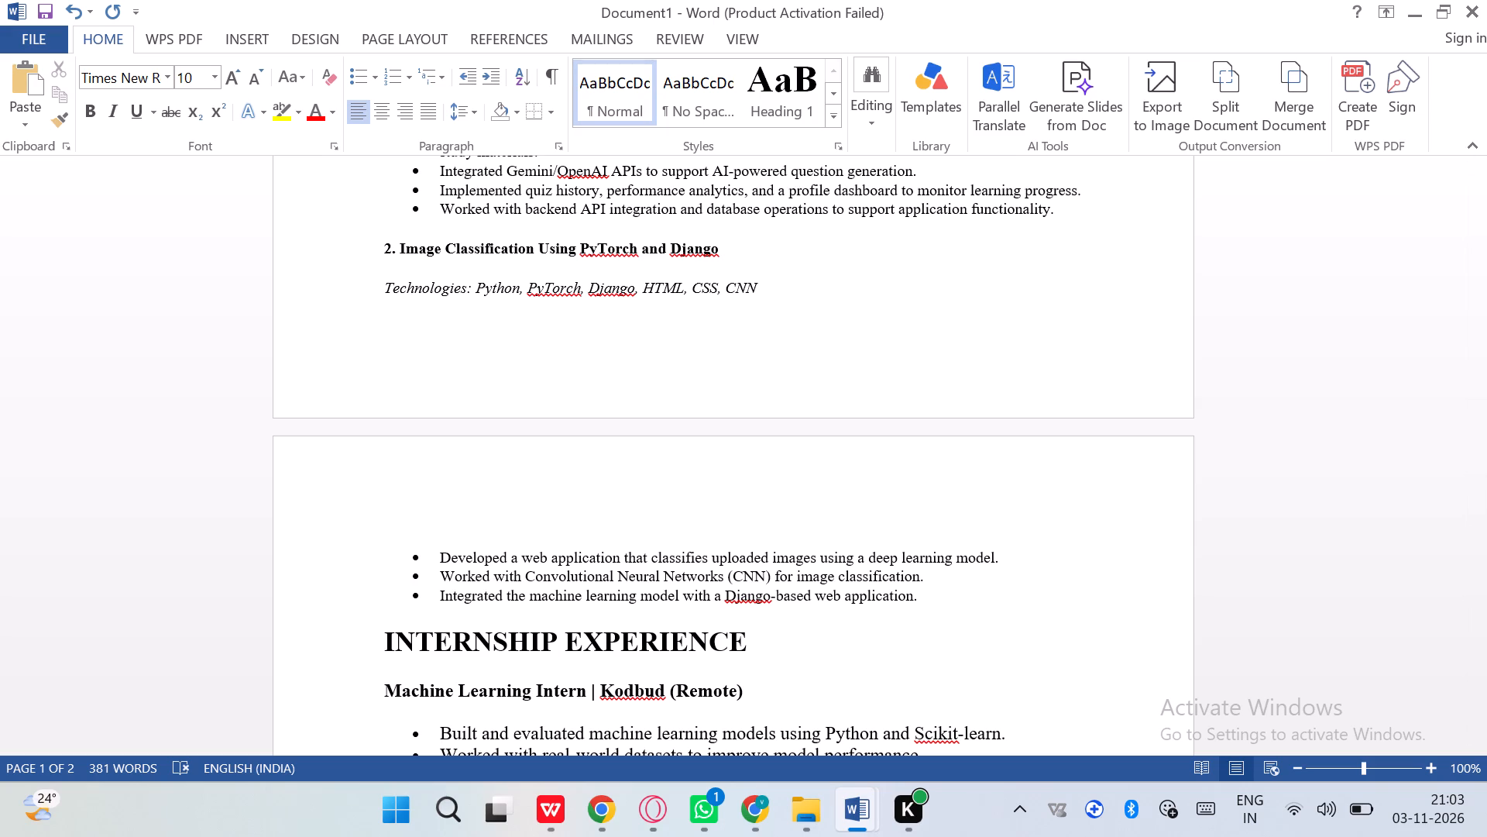
pyautogui.scroll(-2, 902, 533)
pyautogui.scroll(2, 902, 533)
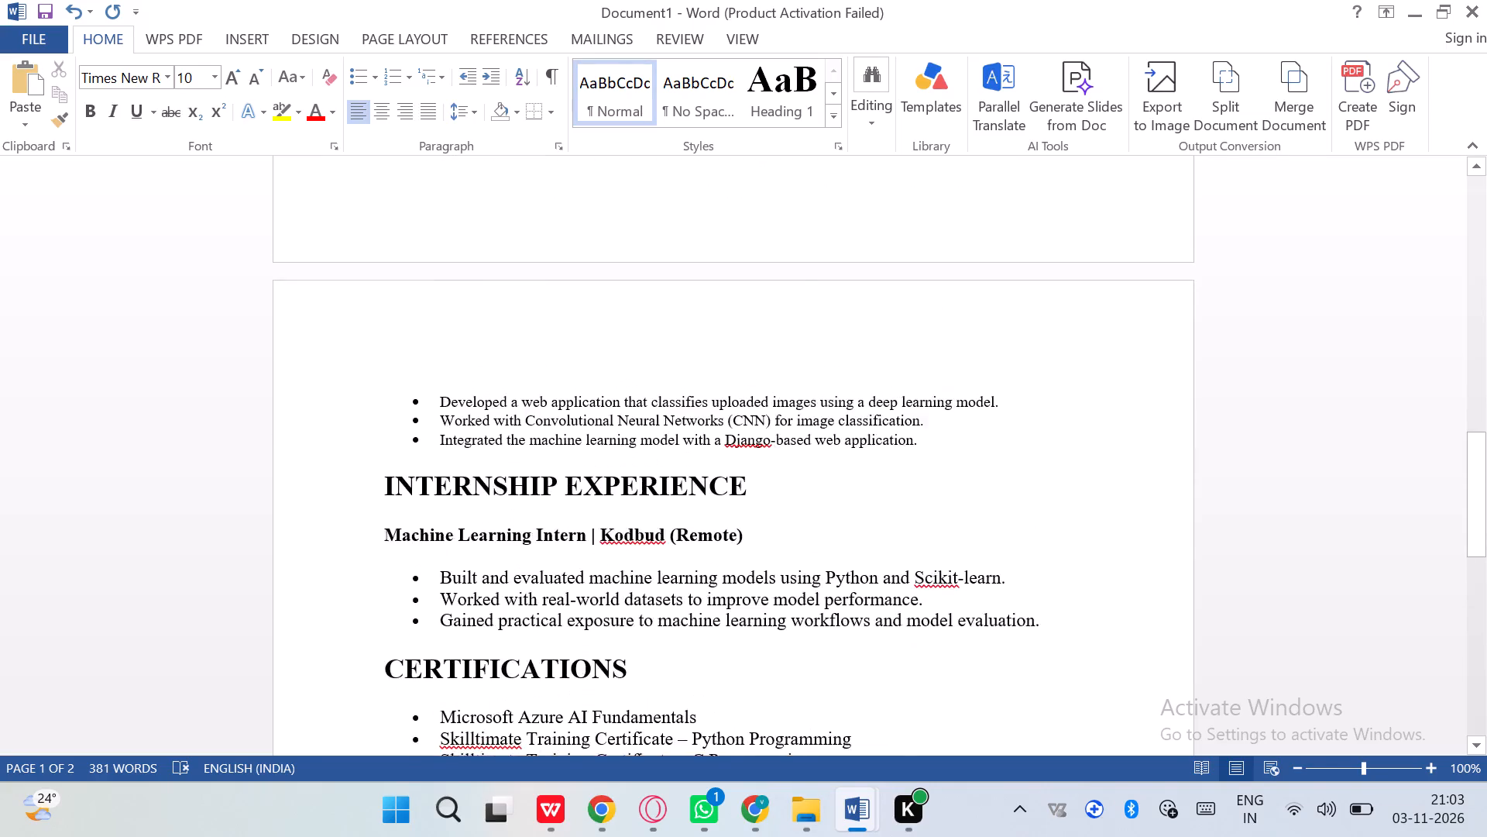
pyautogui.scroll(3, 902, 533)
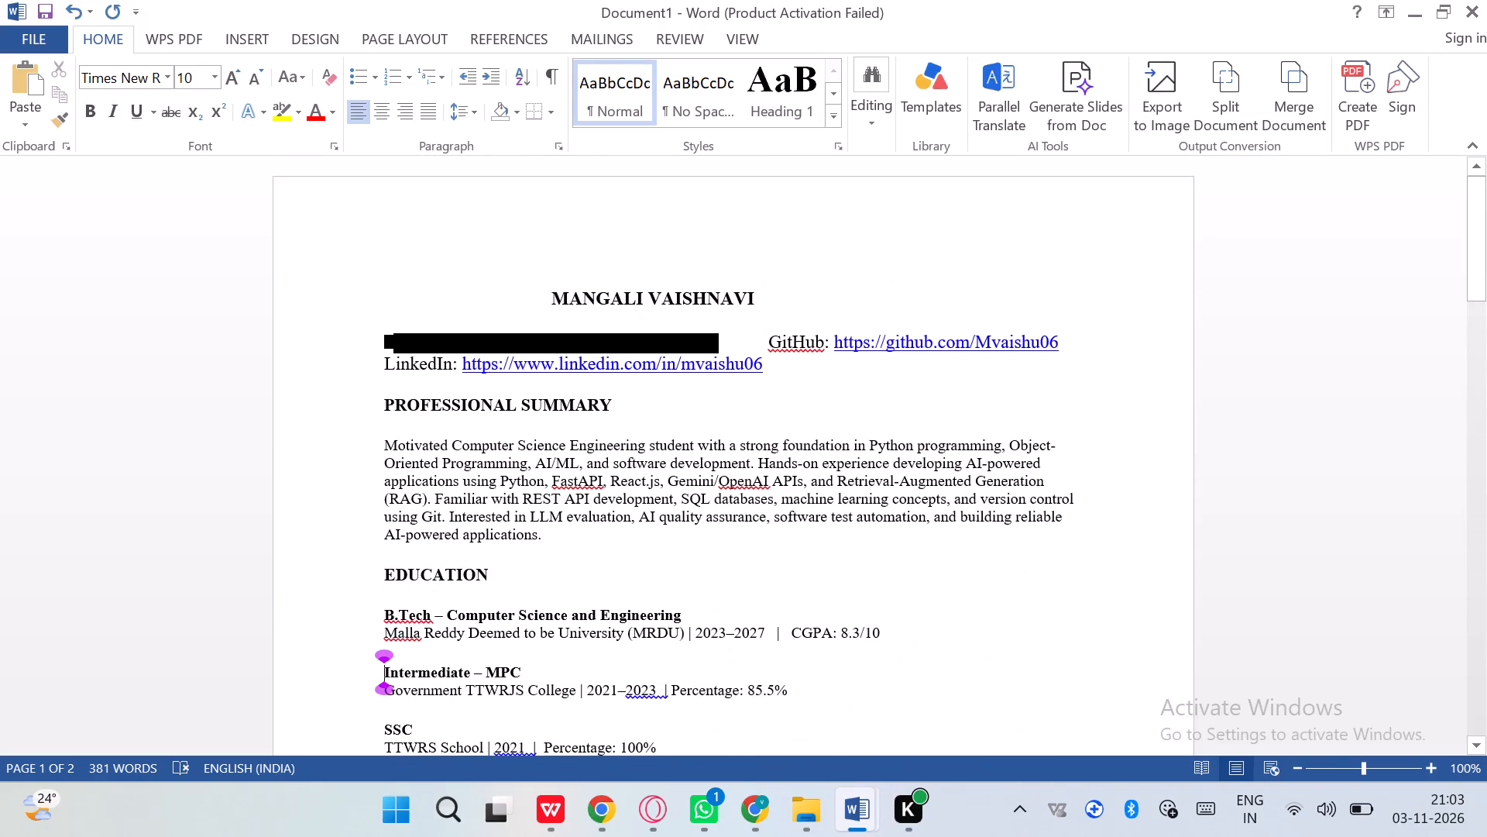
pyautogui.scroll(-1, 902, 533)
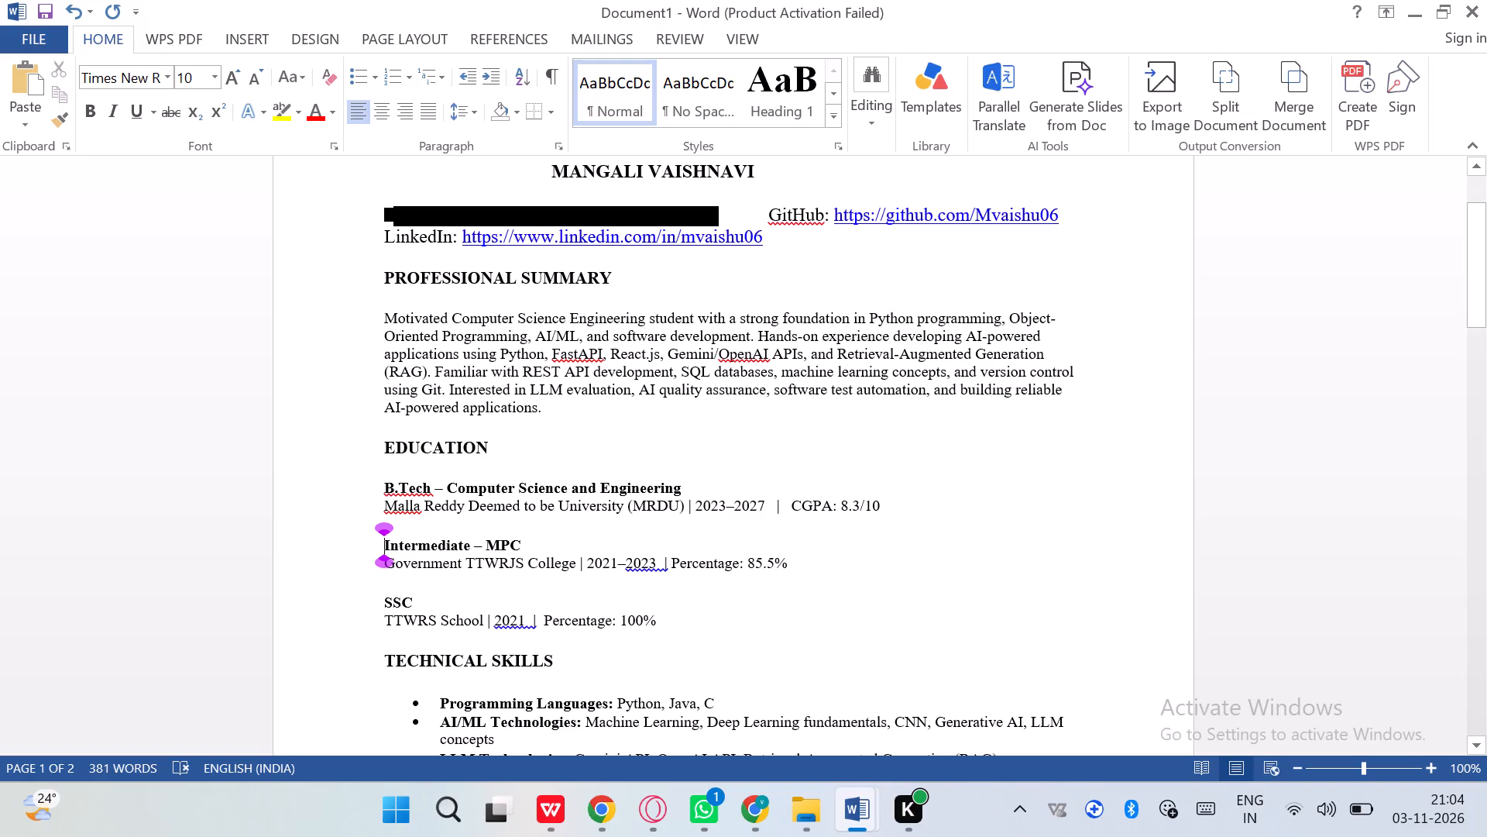
# Shorten the Professional Summary by deleting everything after "RAG" and the parenthesis before it, ending with "Retrieval-Augmented Generation RAG".
pyautogui.moveTo(433, 367); pyautogui.dragTo(561, 412)
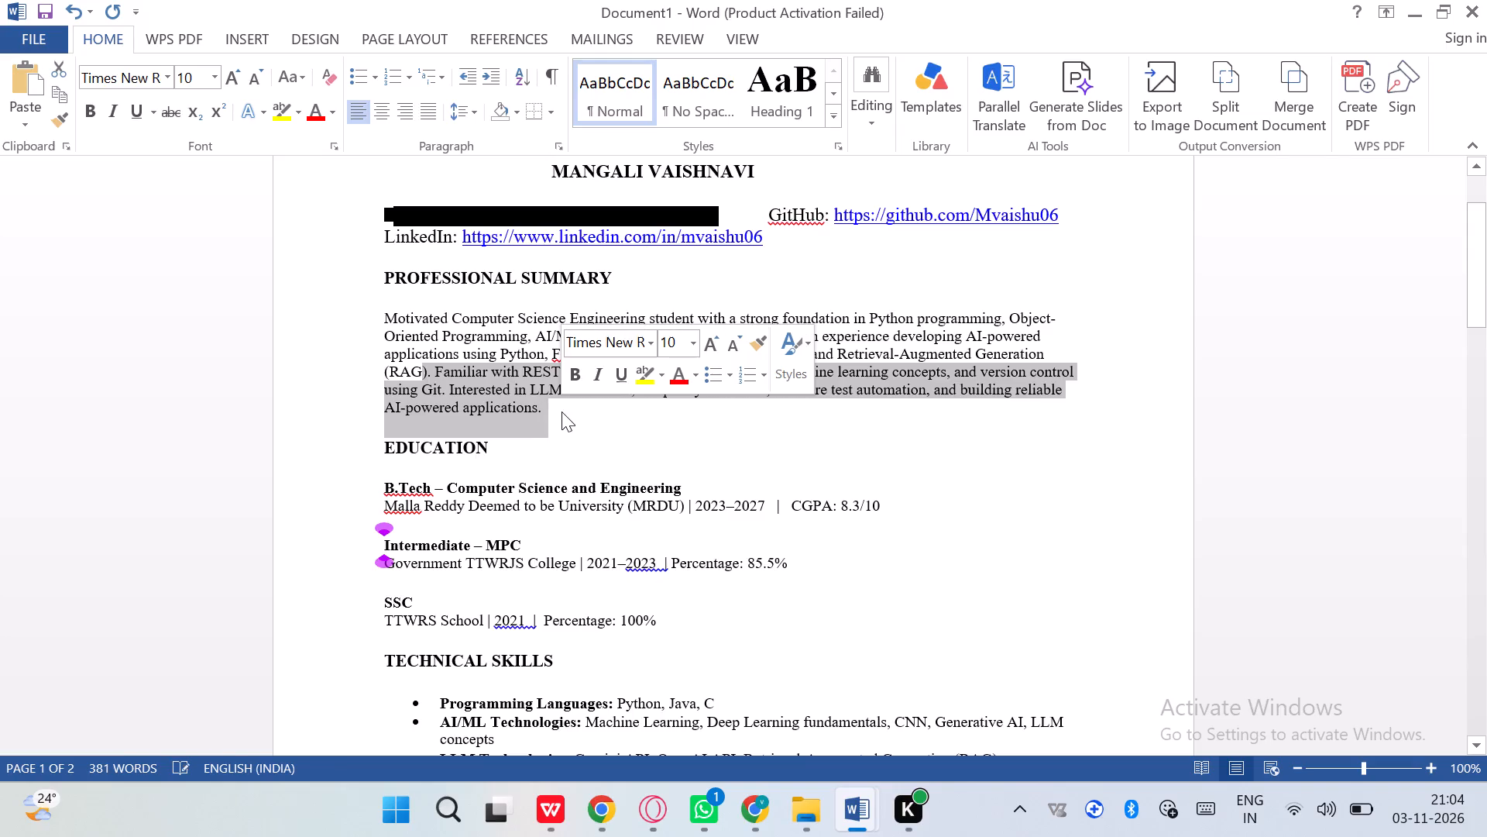
pyautogui.press('BackSpace')
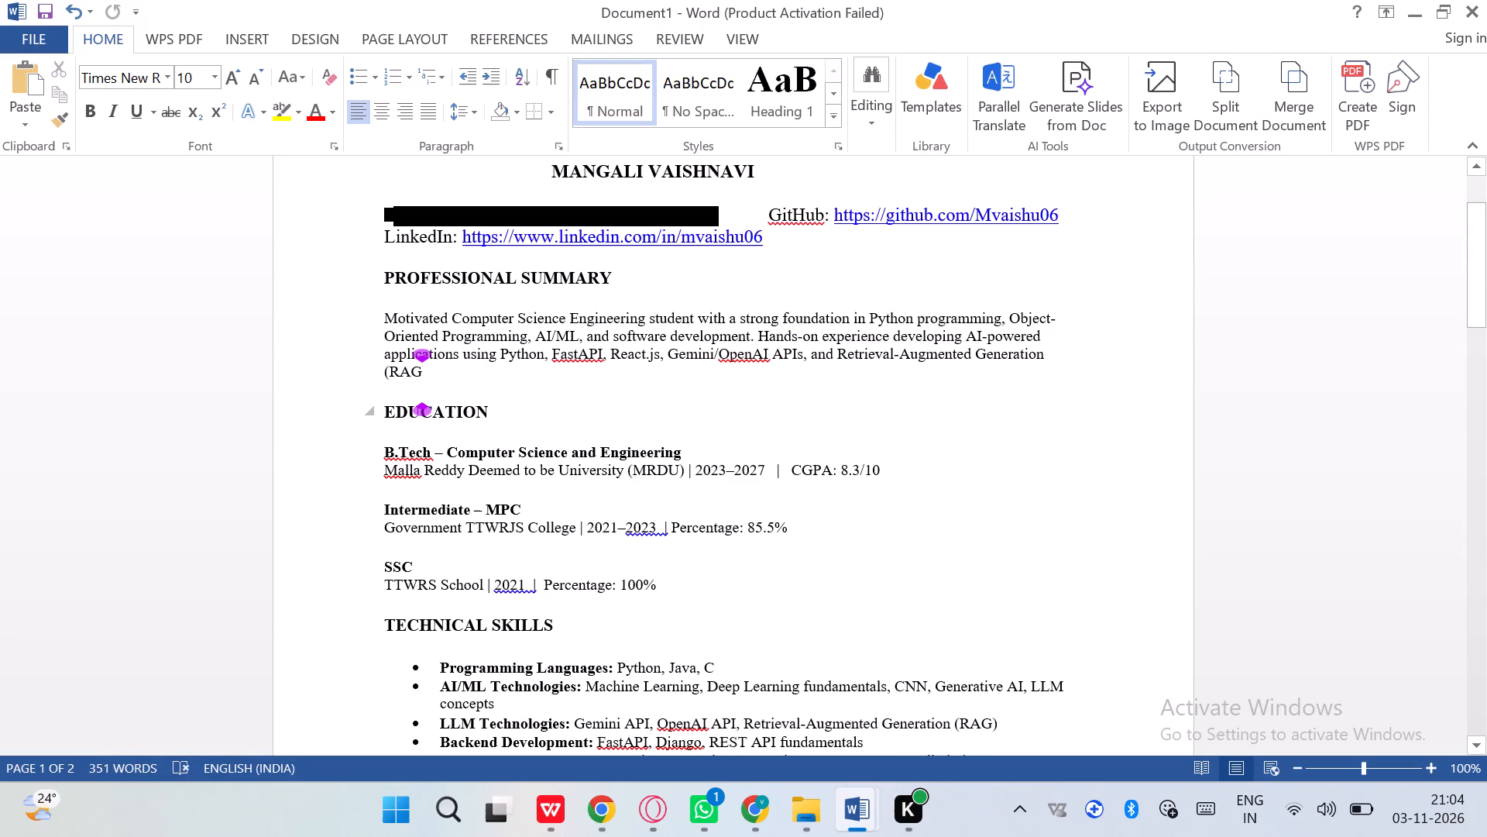
pyautogui.press('Left')
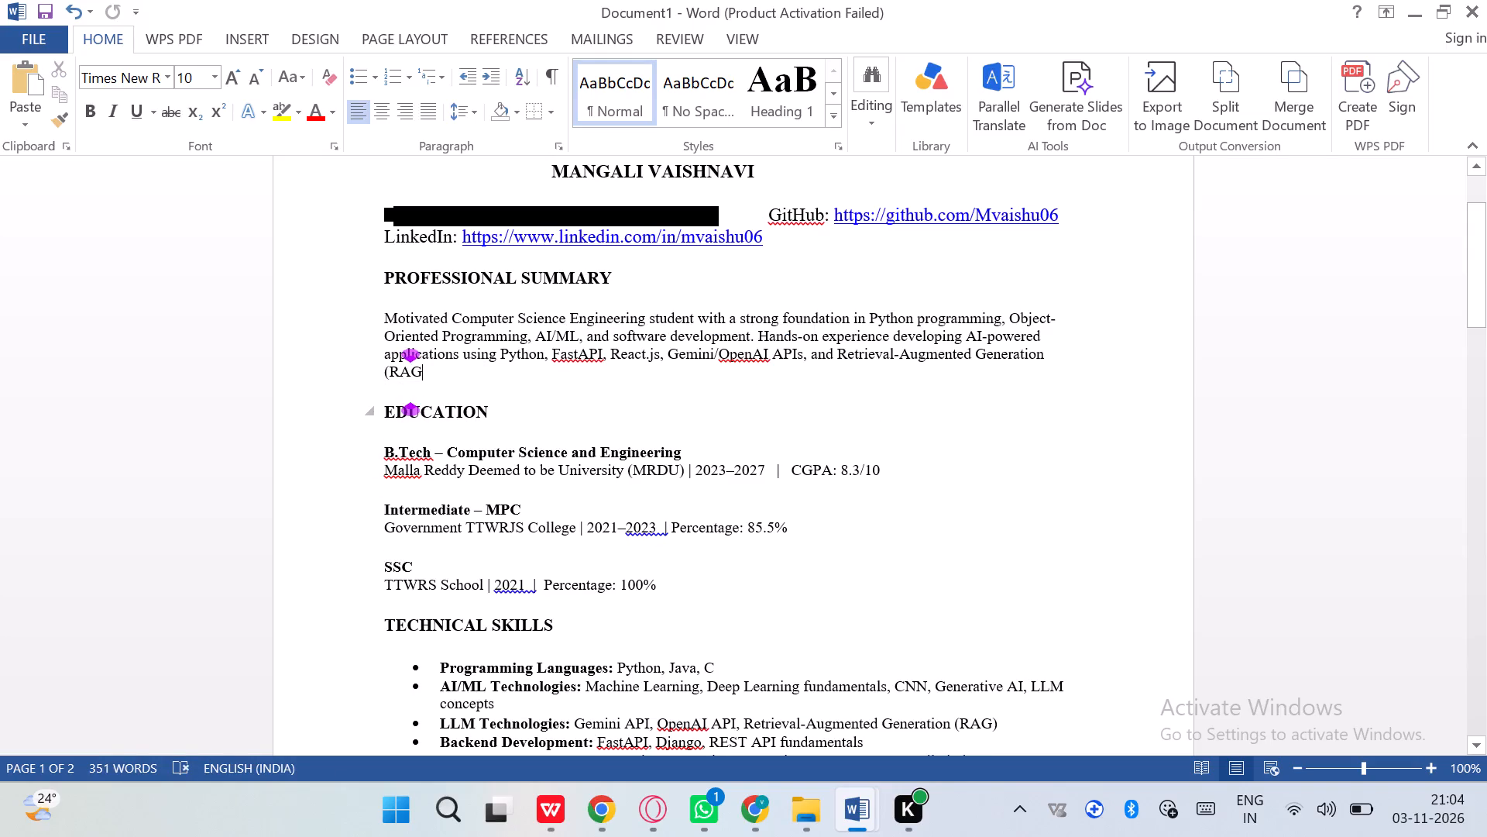
pyautogui.press('Left')
pyautogui.press('Left')
pyautogui.press('BackSpace')
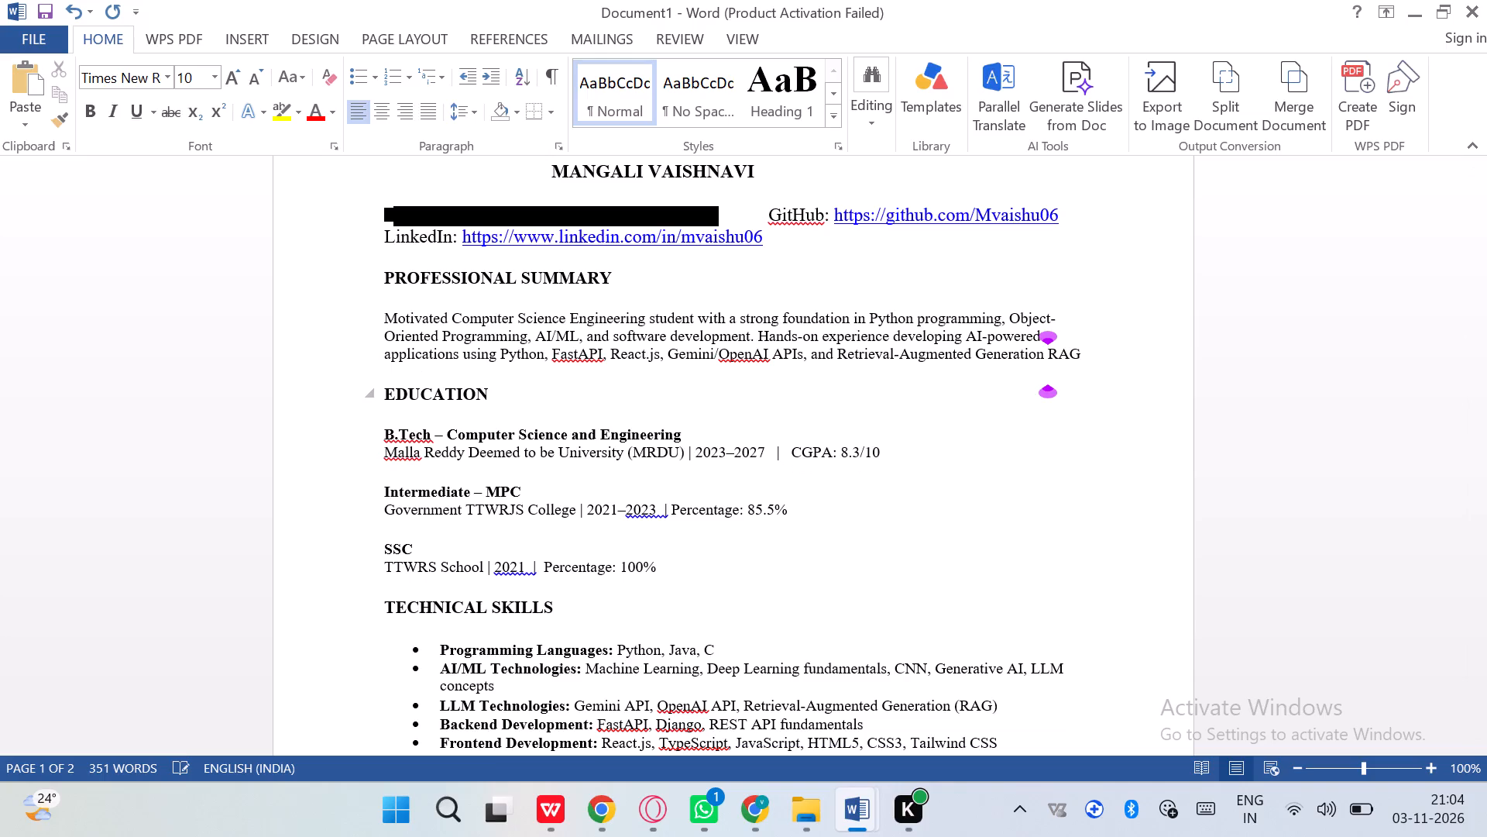
pyautogui.press('Right')
pyautogui.press('Right')
pyautogui.press('Right')
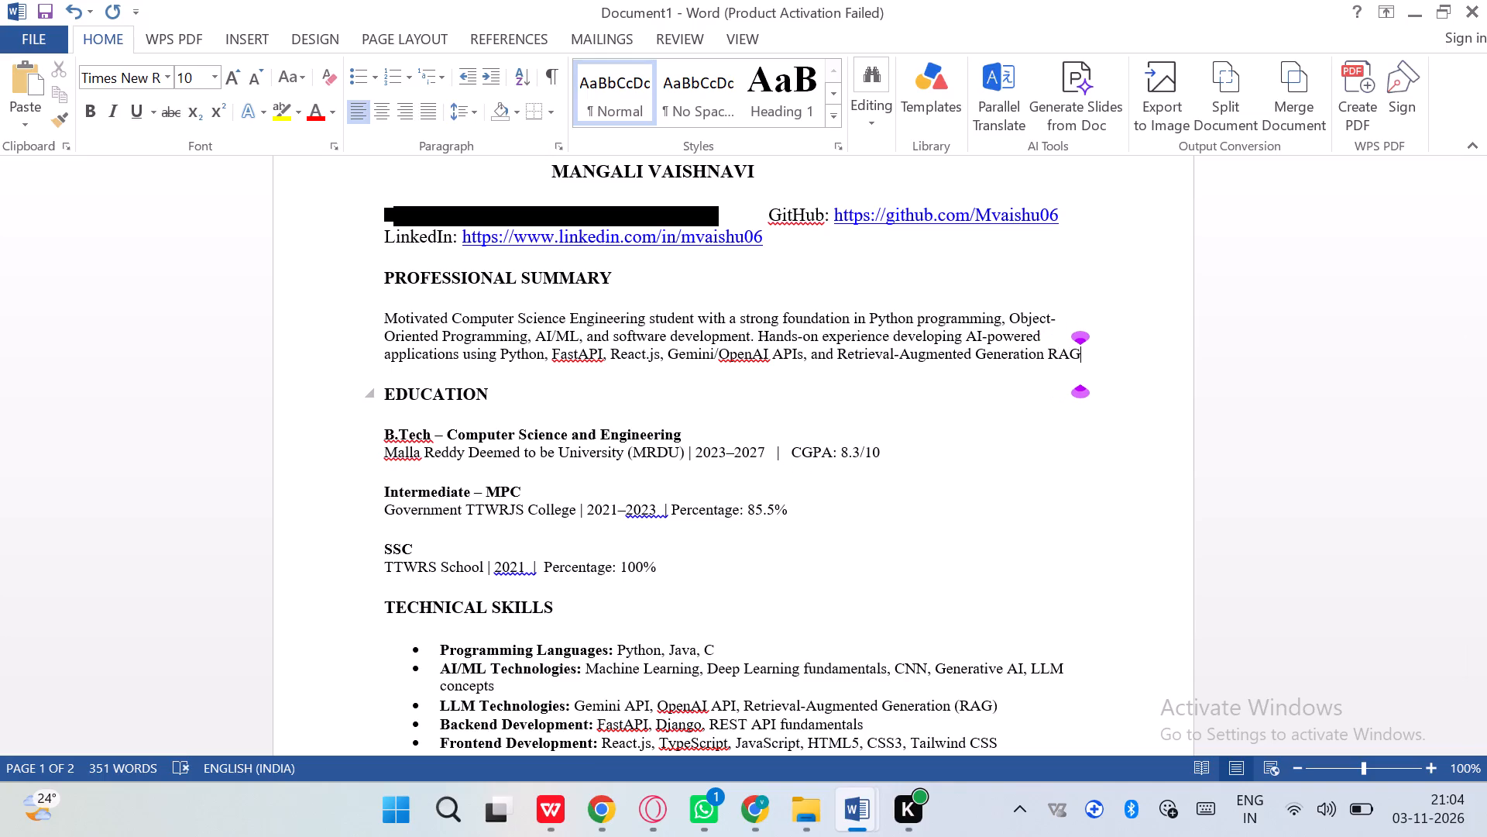
pyautogui.press('.')
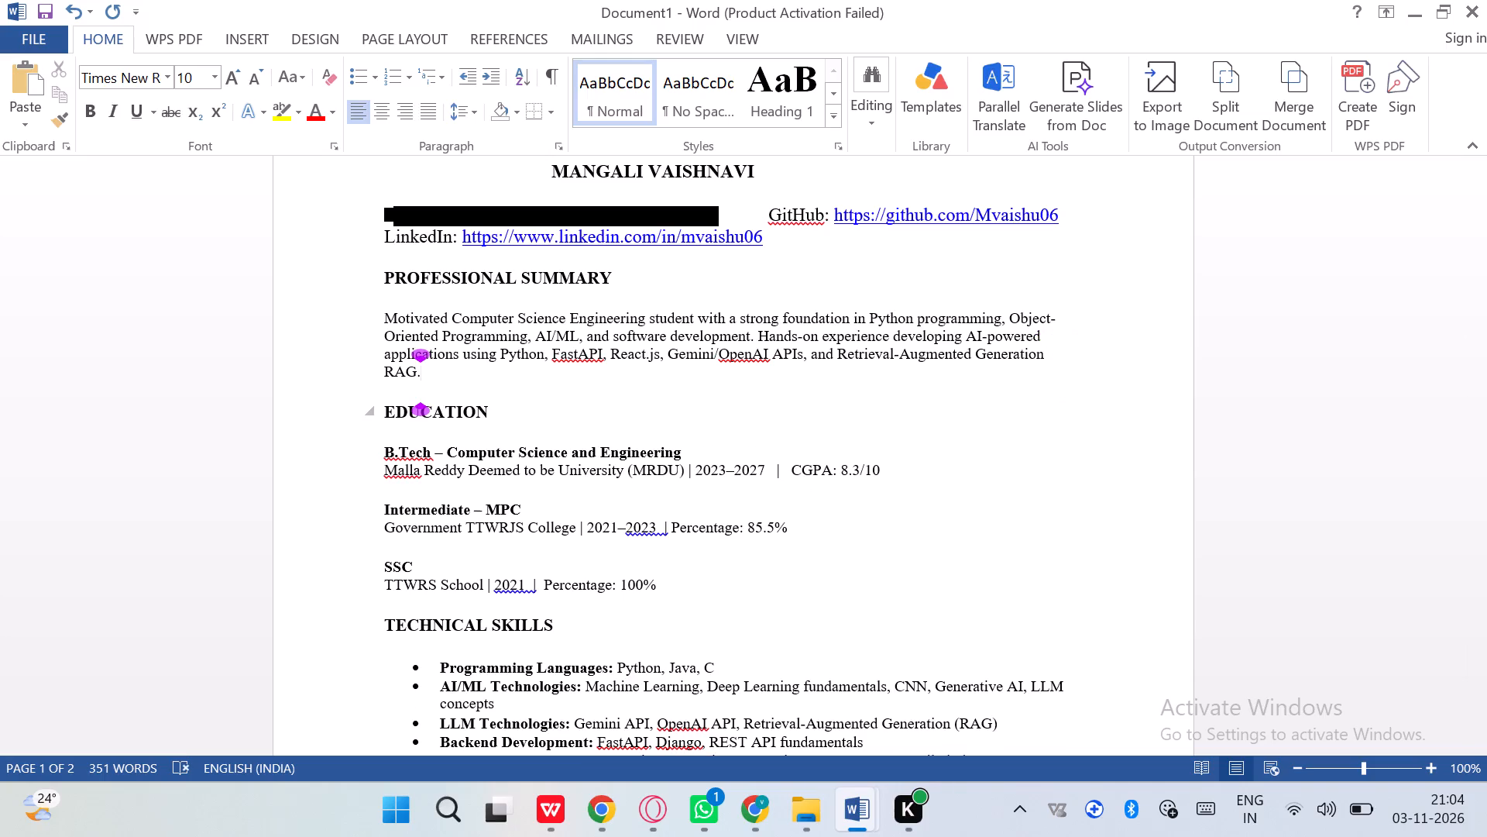
pyautogui.press('BackSpace')
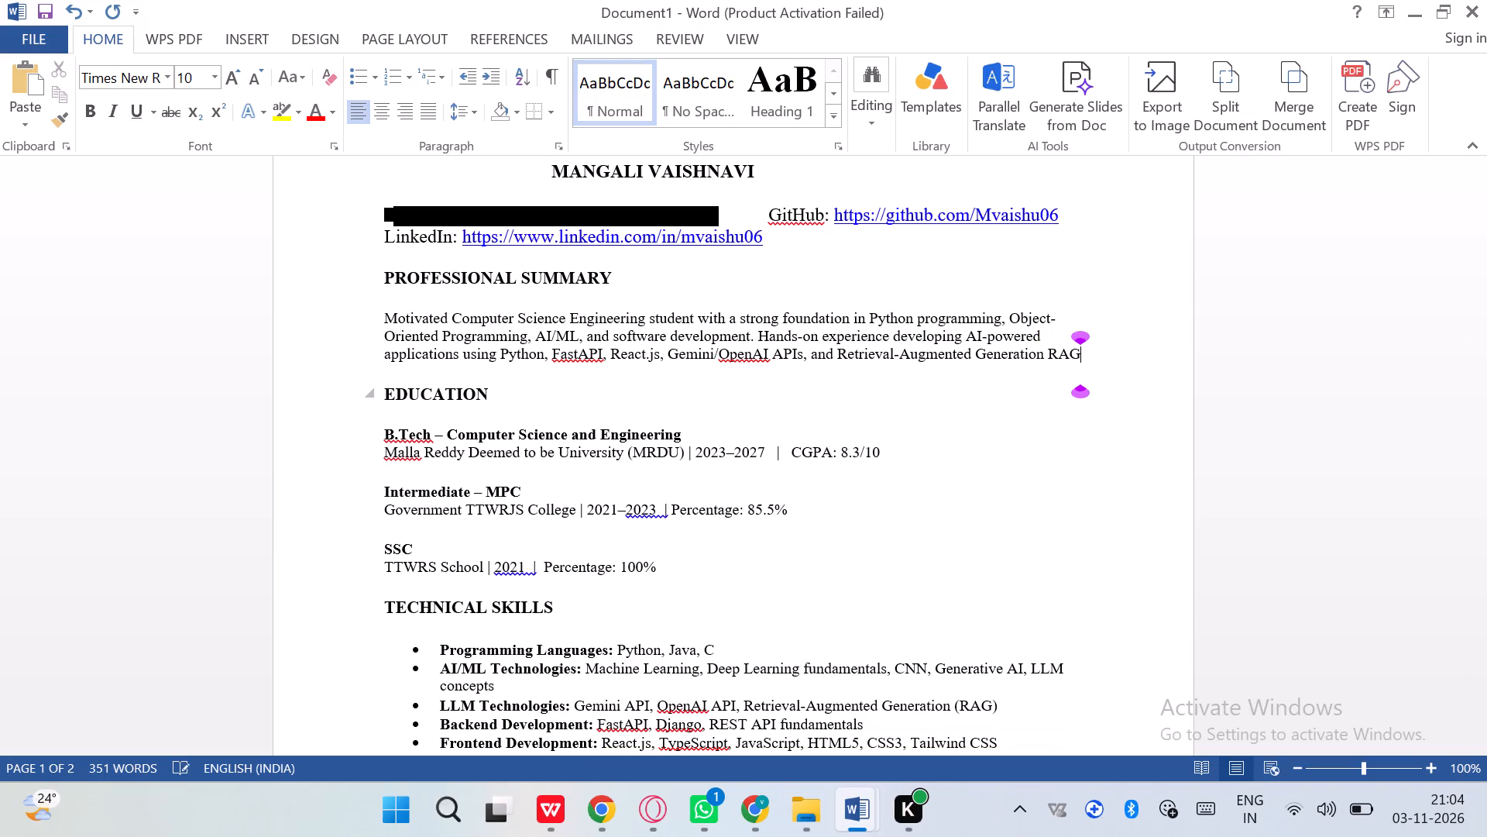
# Join the QuizMate AI project's Technologies line onto its title line, separated by a colon ":".
pyautogui.scroll(-2, 527, 442)
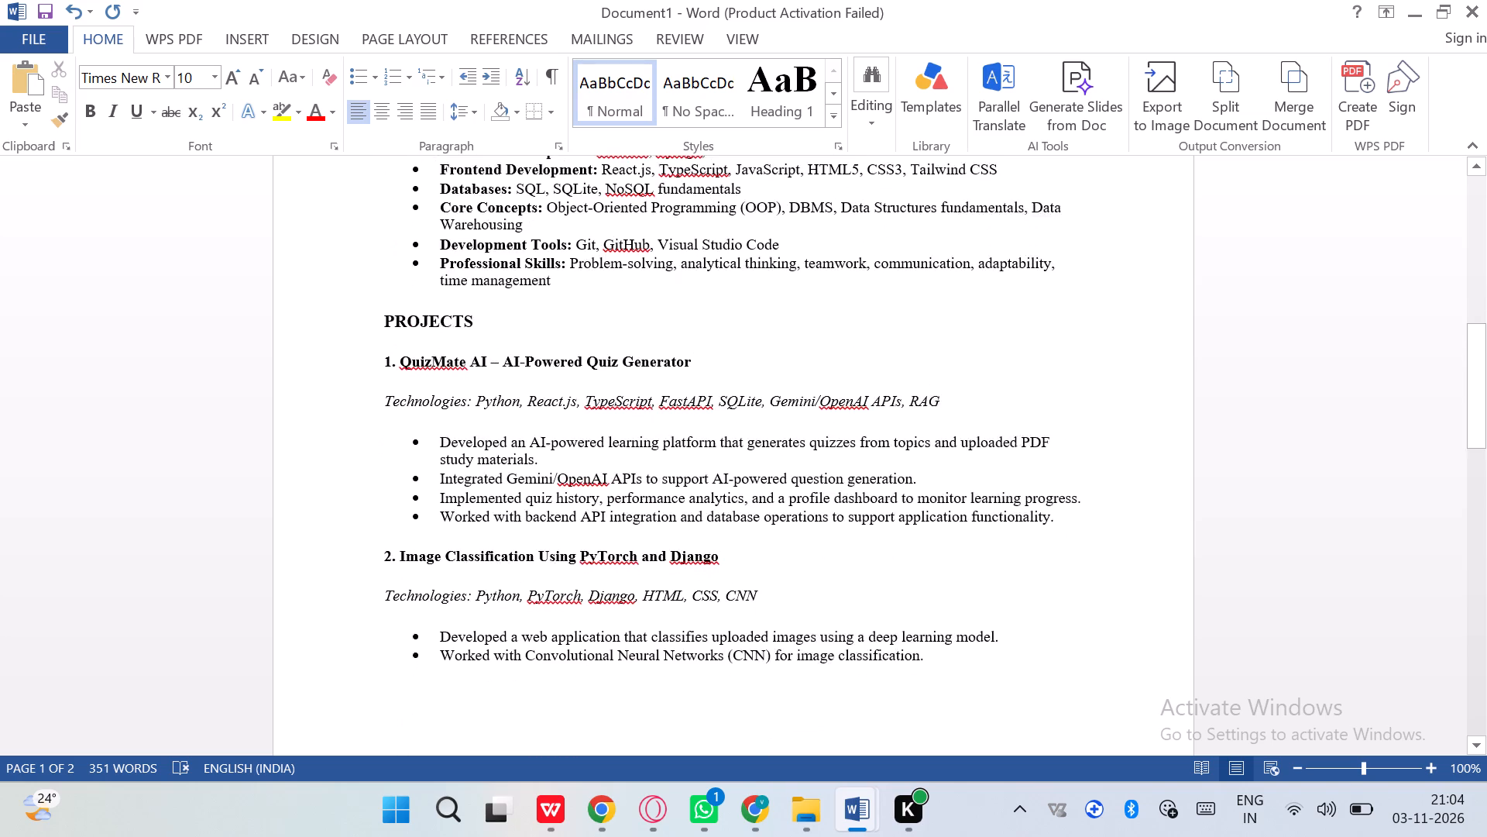
pyautogui.scroll(-3, 527, 442)
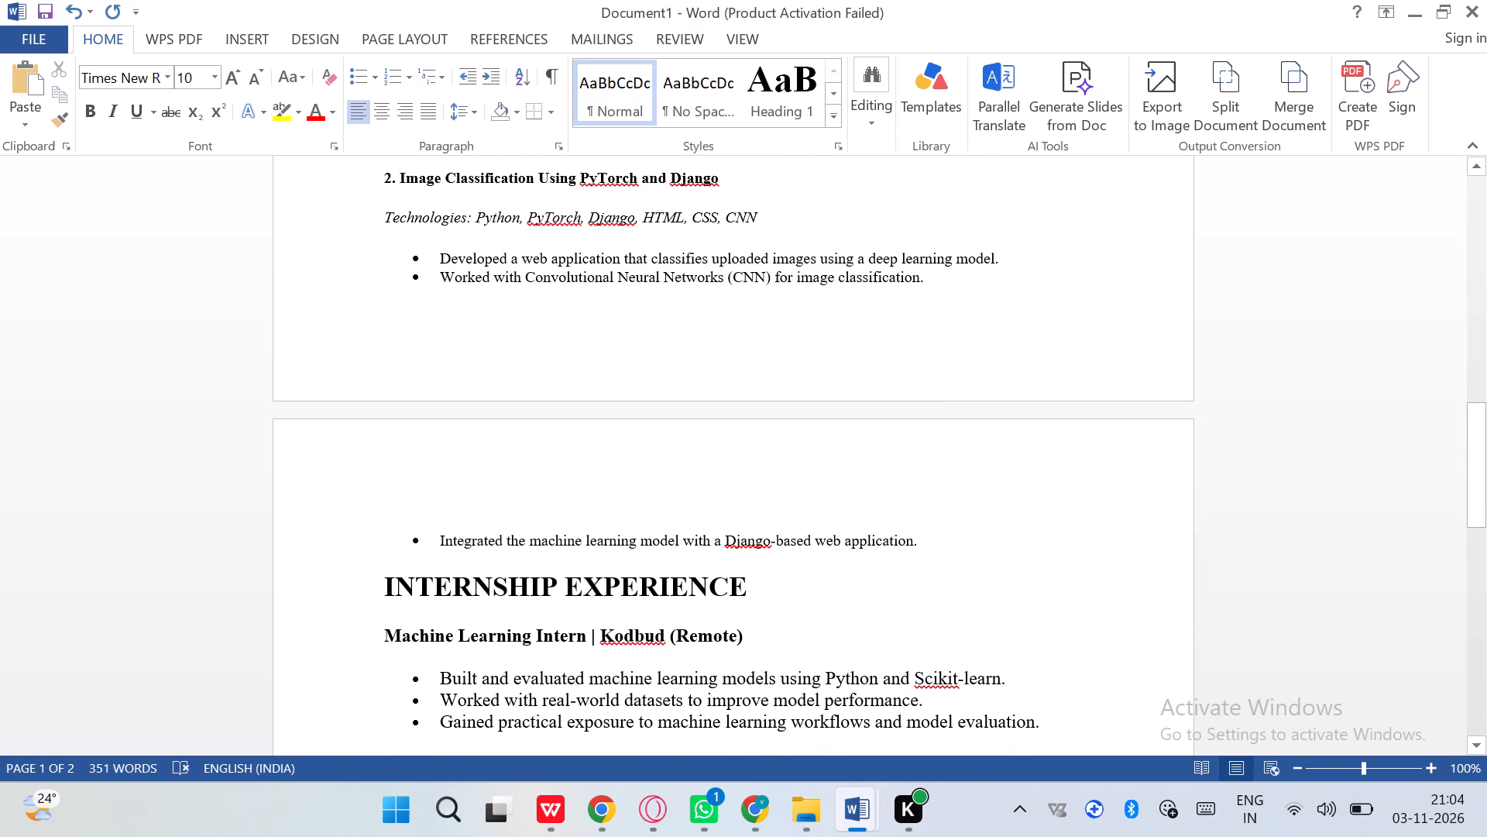
pyautogui.scroll(2, 633, 500)
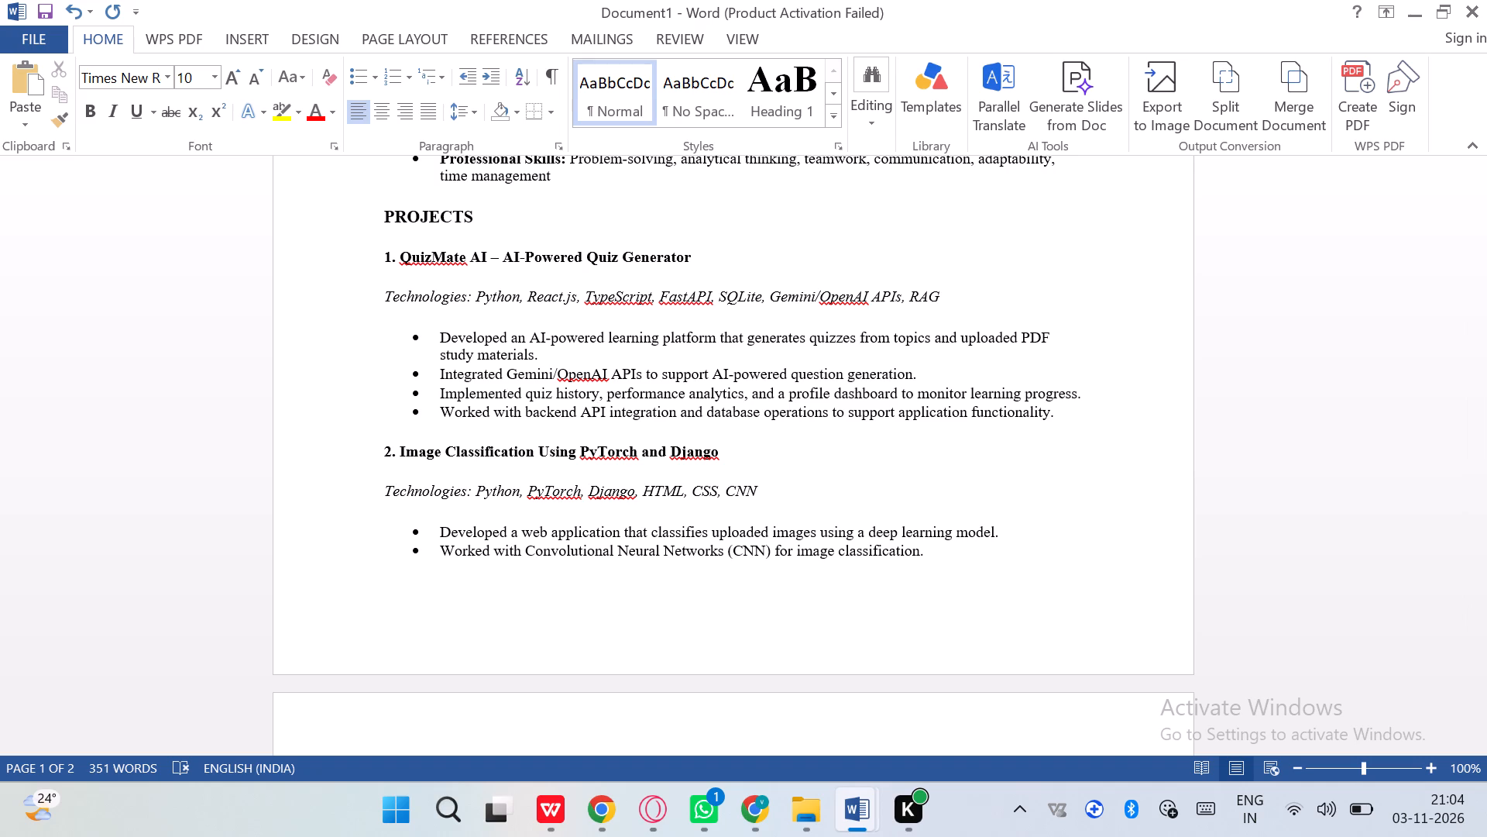
pyautogui.click(383, 290)
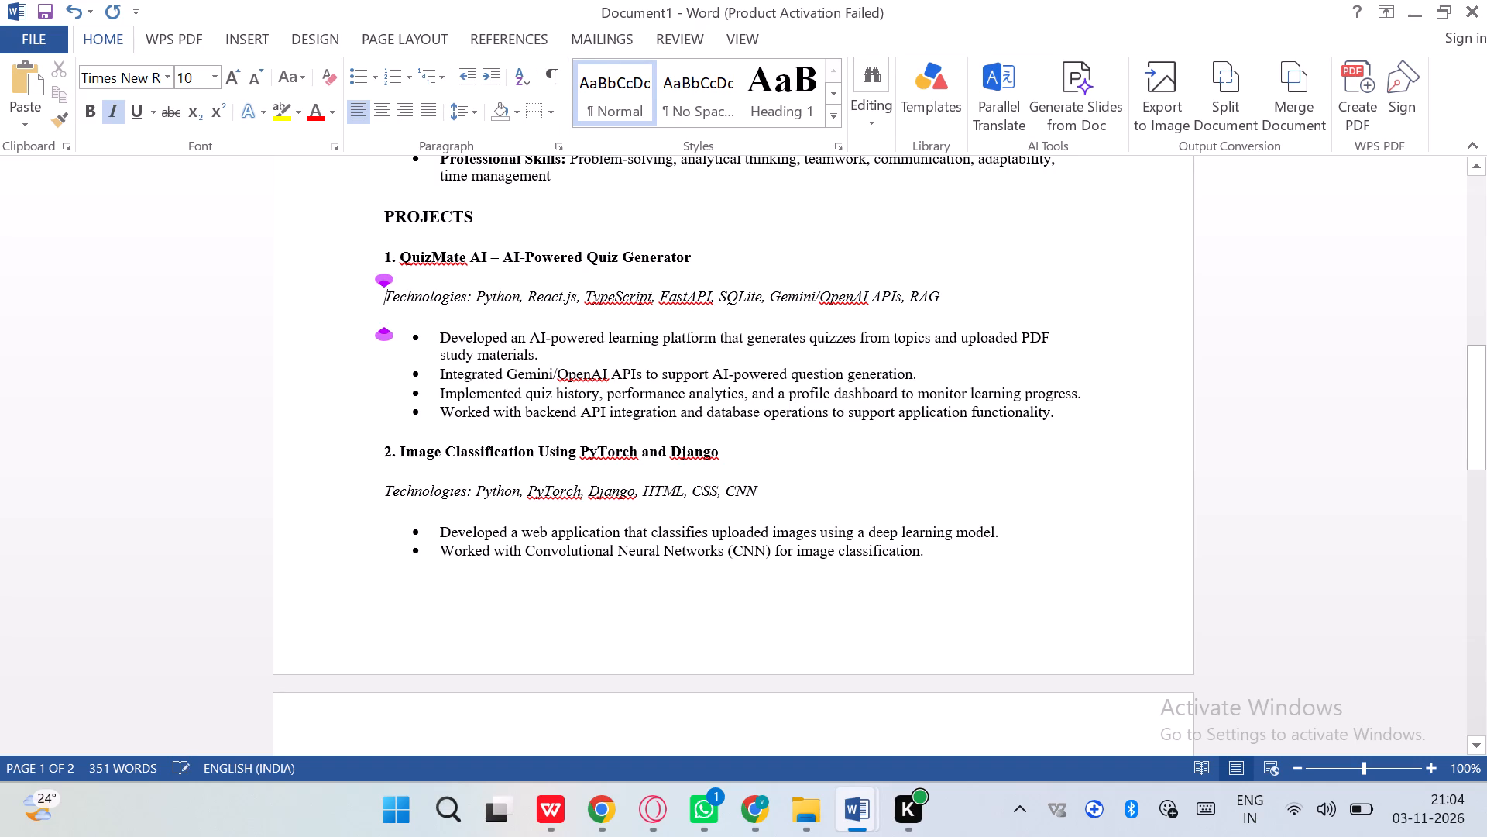
pyautogui.press('BackSpace')
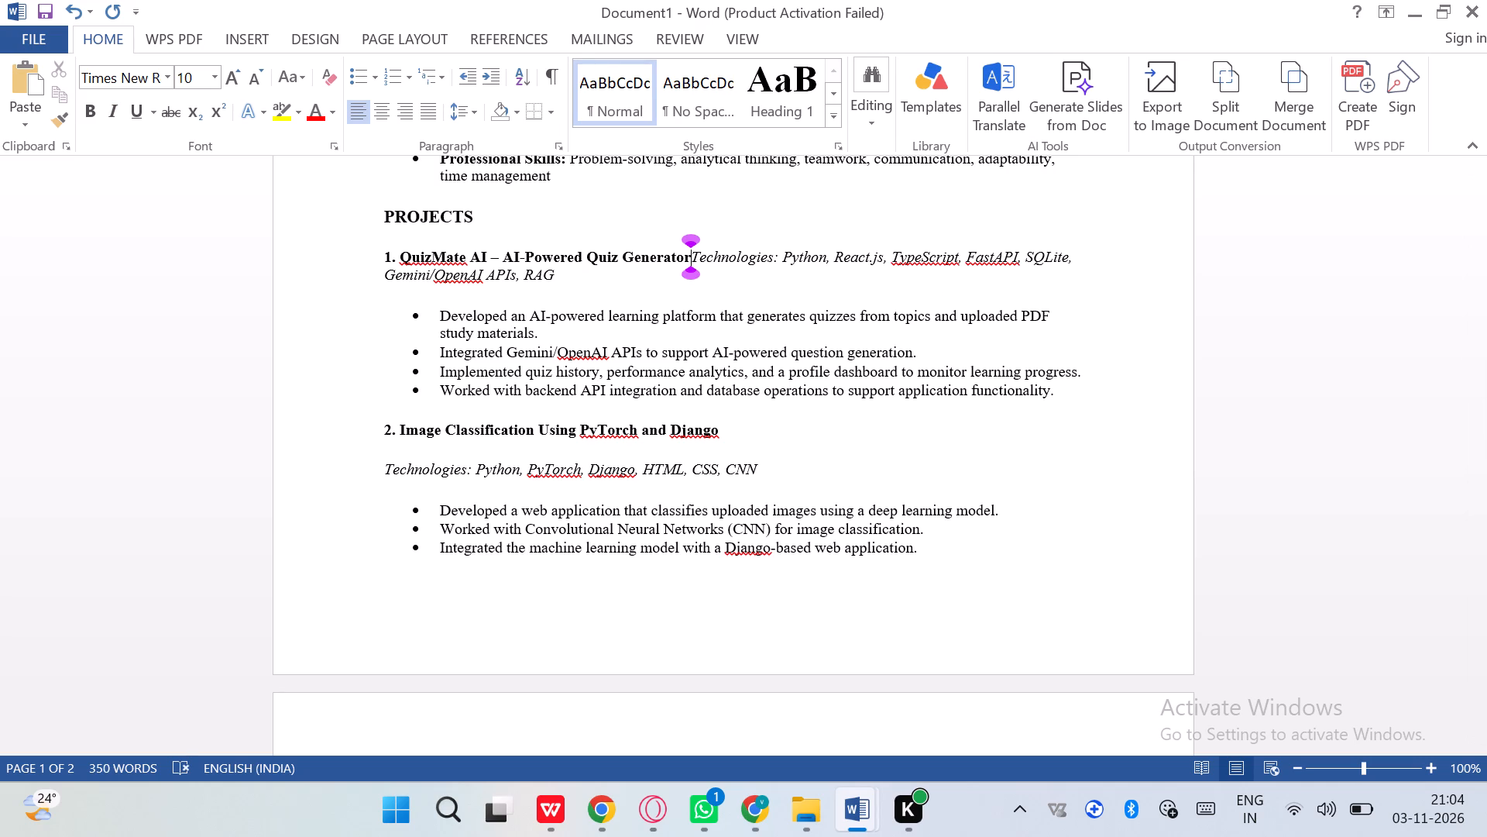
pyautogui.hotkey('shift', ':')
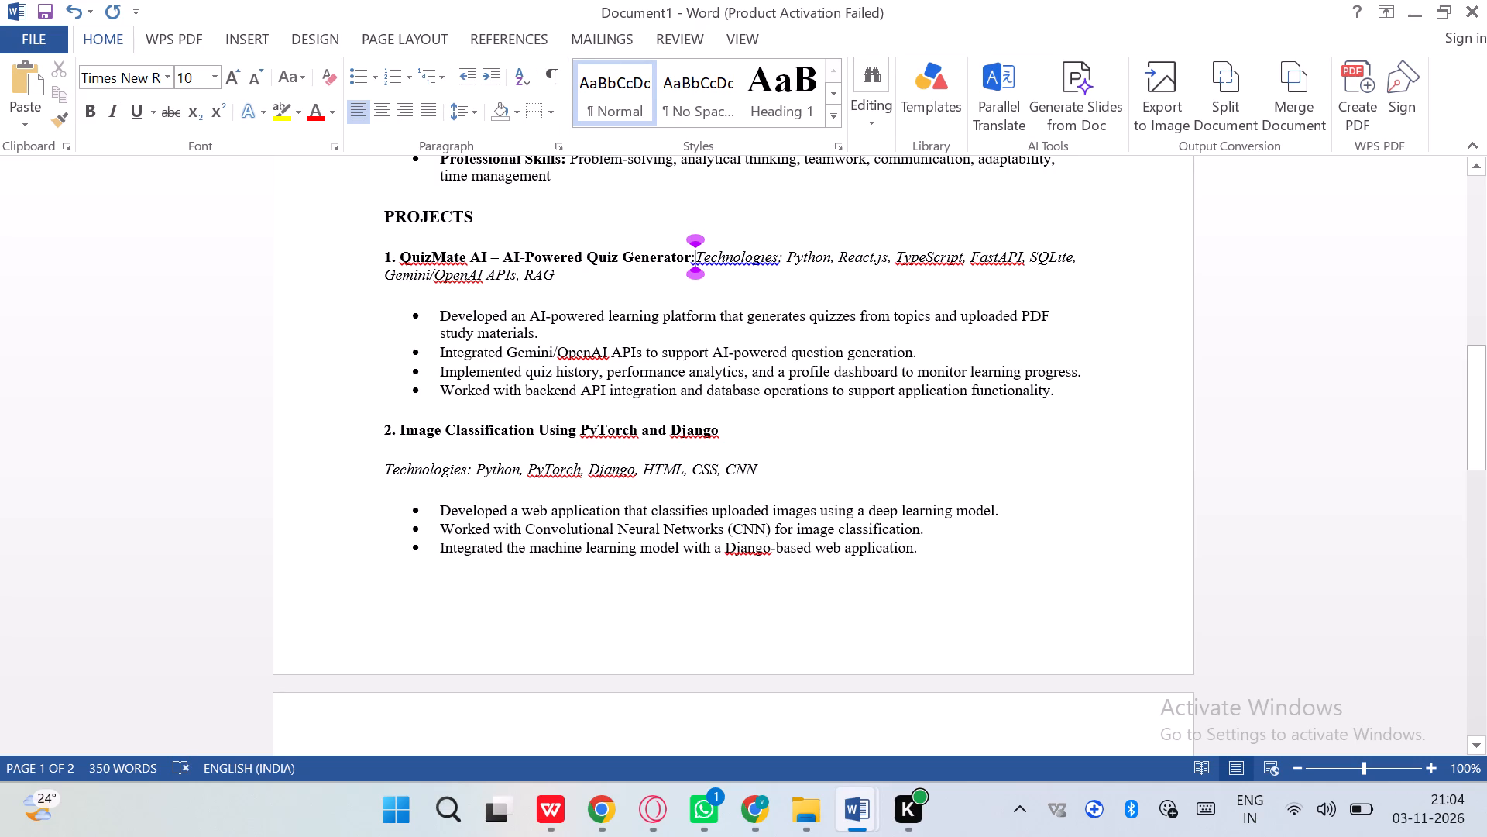
# Apply the Times New Roman font to the Technologies text on the QuizMate AI title line.
pyautogui.moveTo(695, 257); pyautogui.dragTo(889, 278)
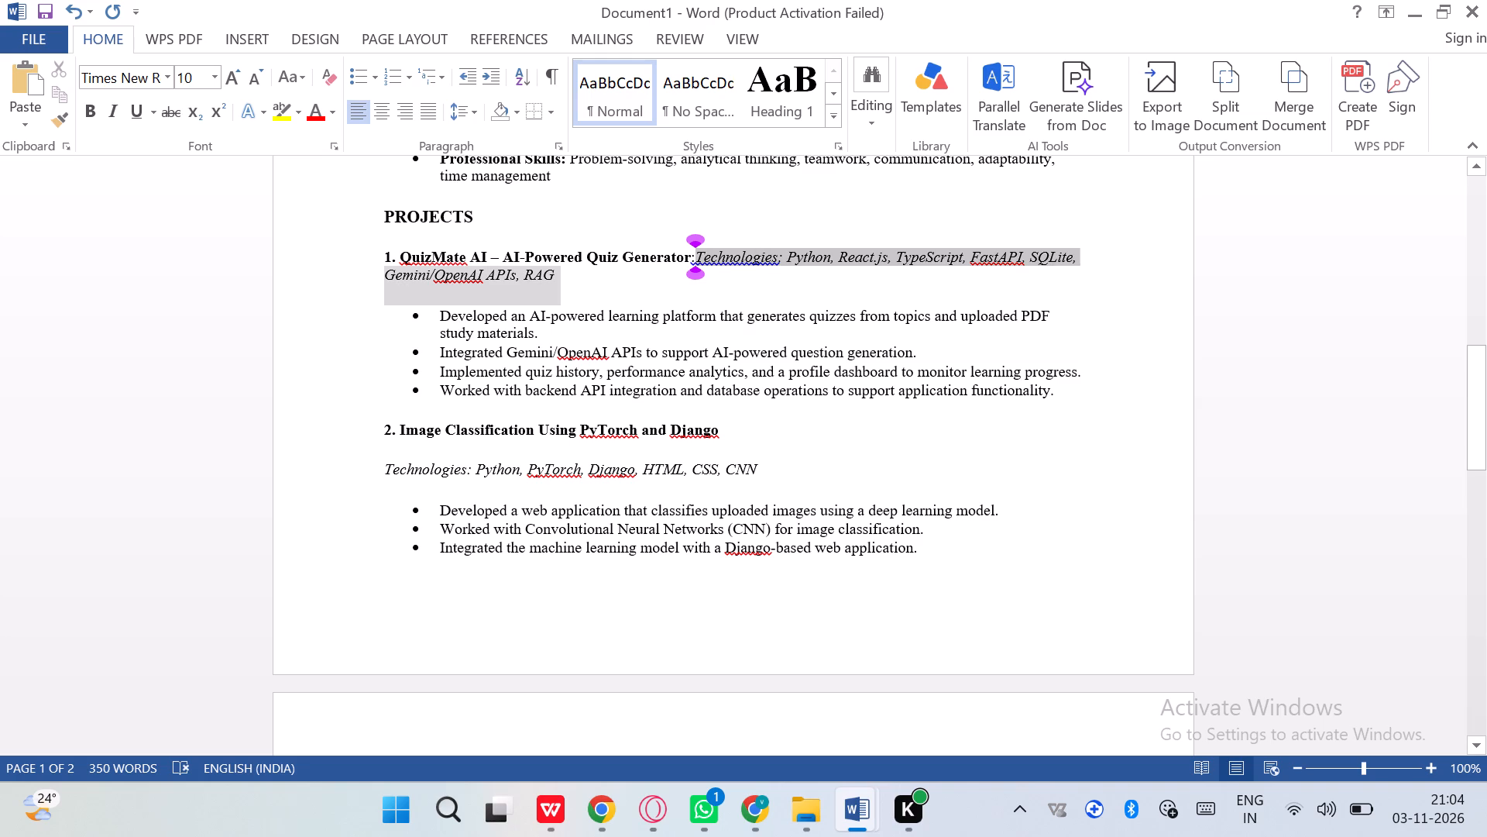
pyautogui.moveTo(889, 278); pyautogui.dragTo(931, 277)
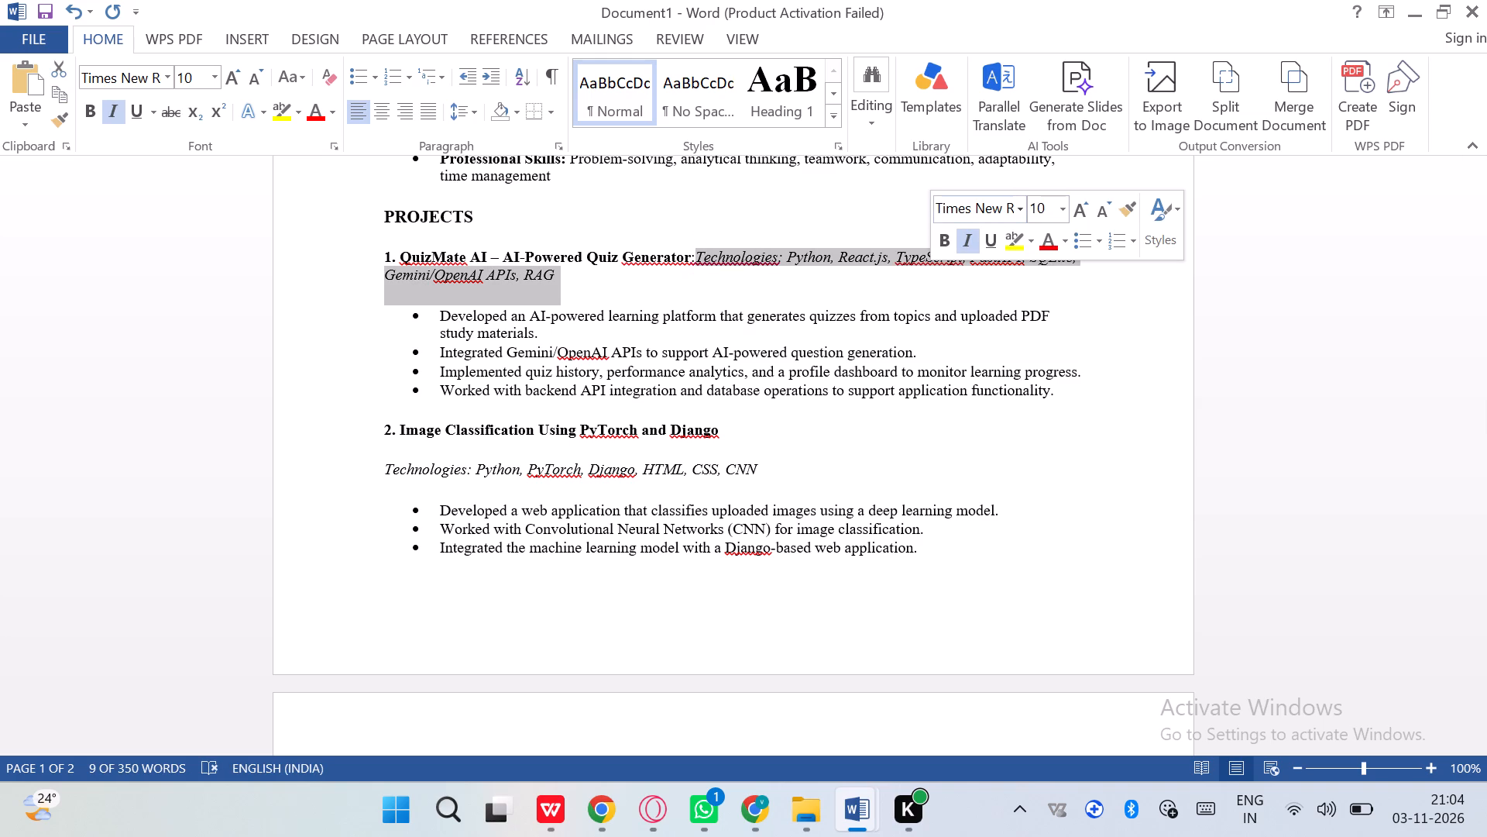
pyautogui.click(1020, 211)
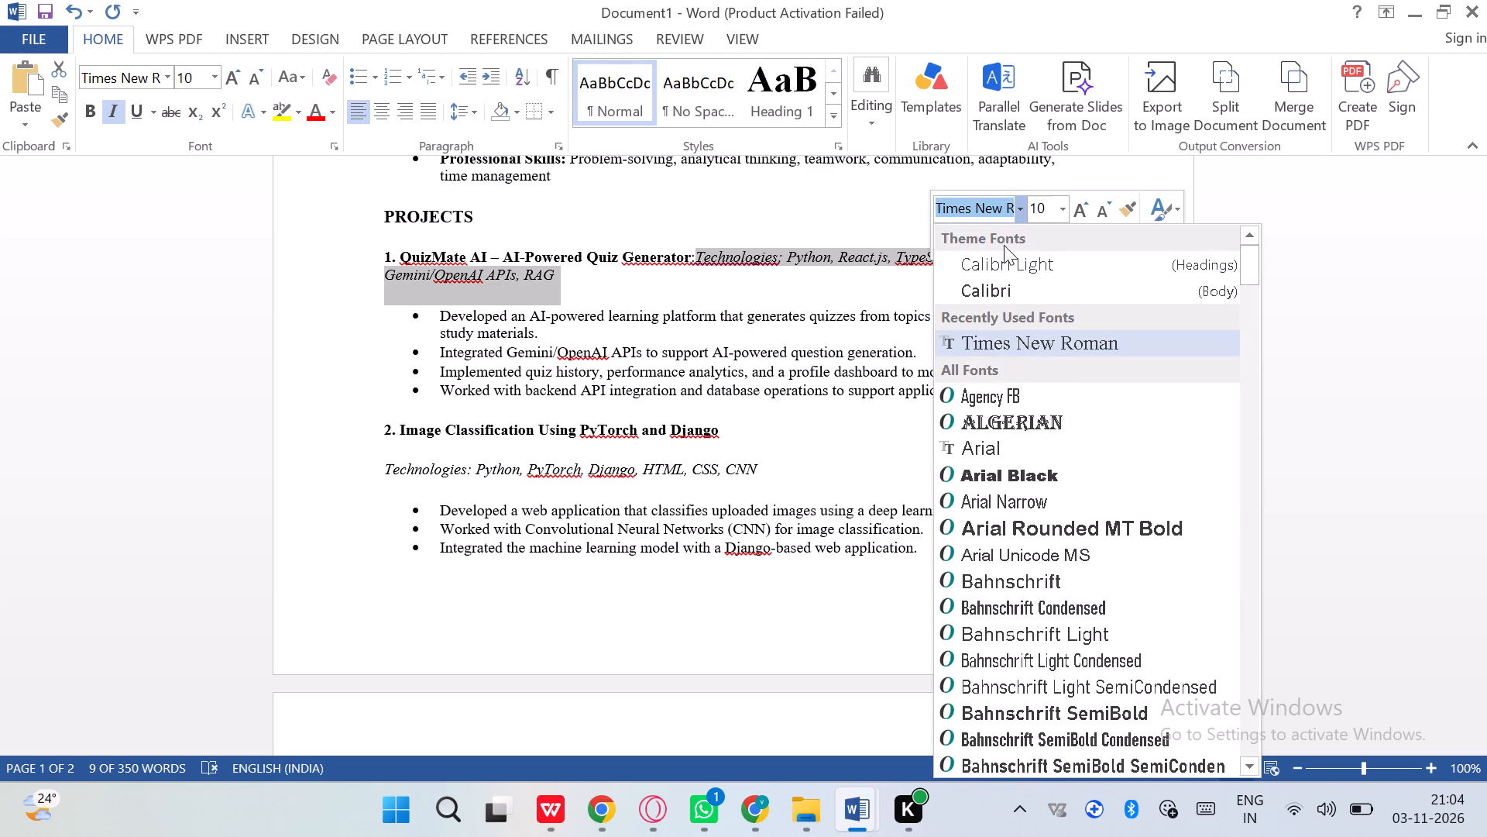
pyautogui.click(995, 338)
pyautogui.click(1060, 439)
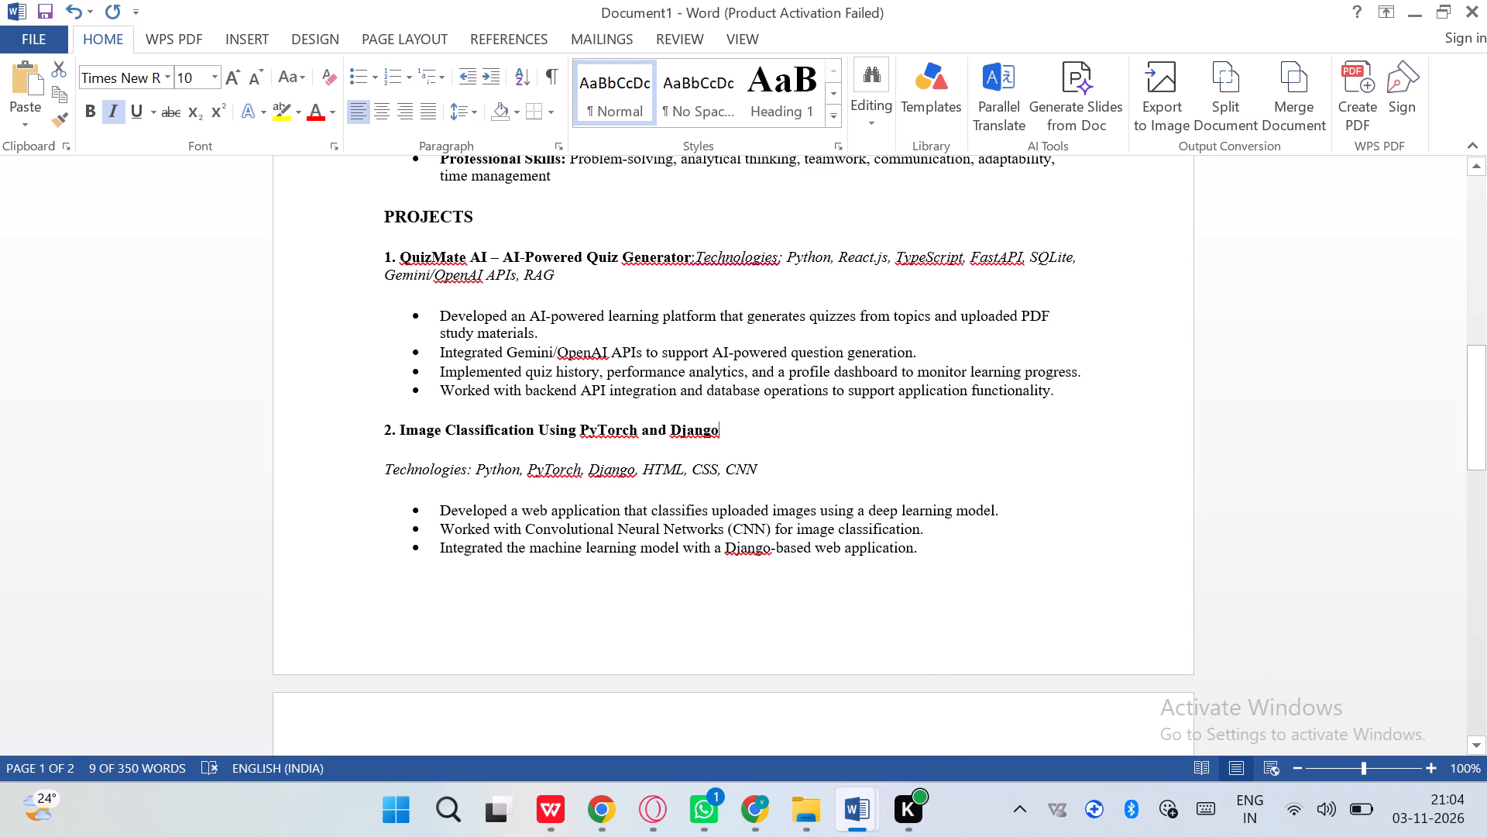
# Join the Image Classification project's Technologies line onto its title line, separated by a colon ":".
pyautogui.click(381, 472)
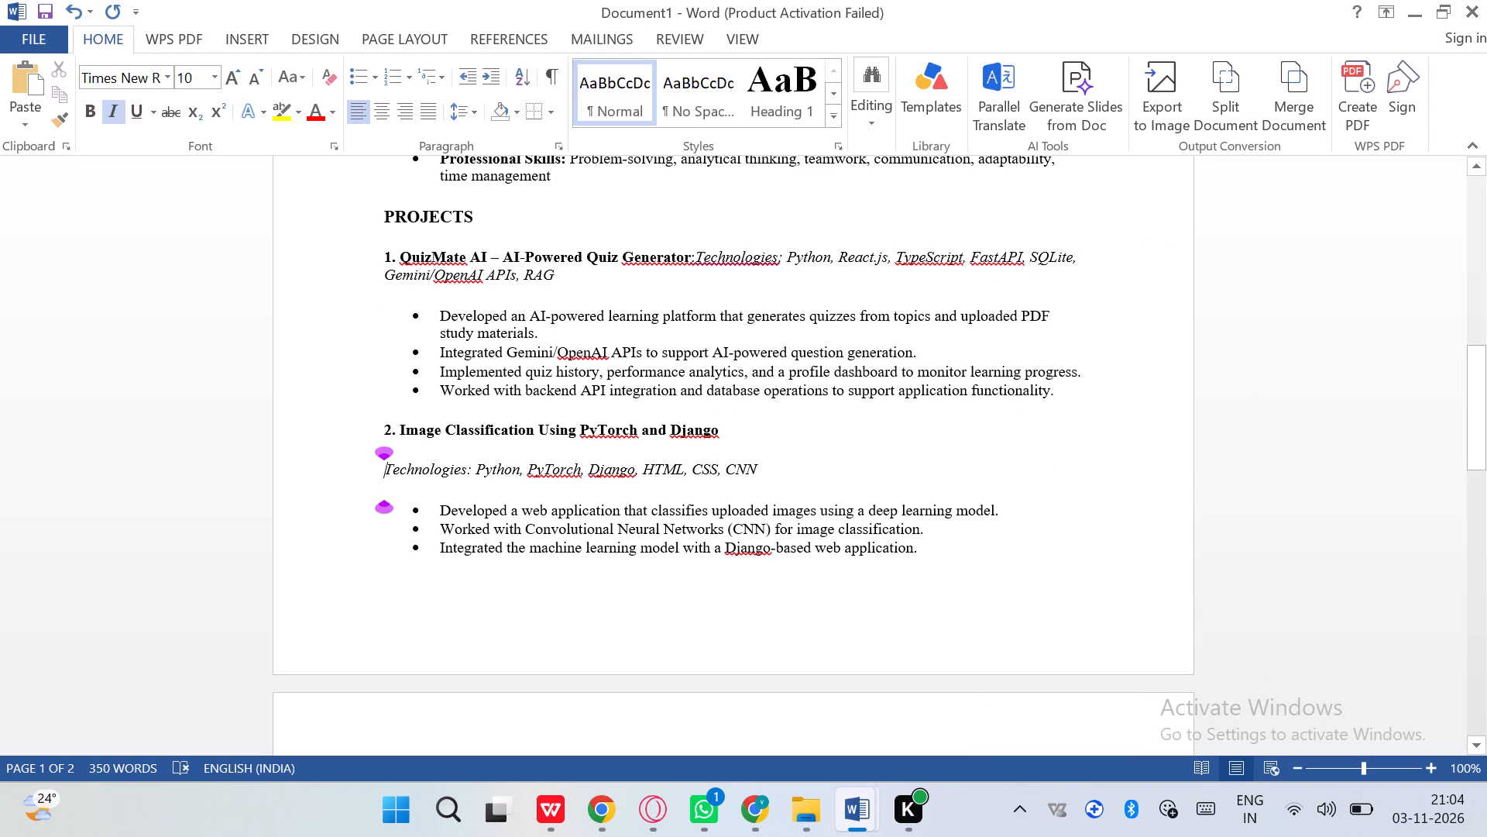
pyautogui.press('BackSpace')
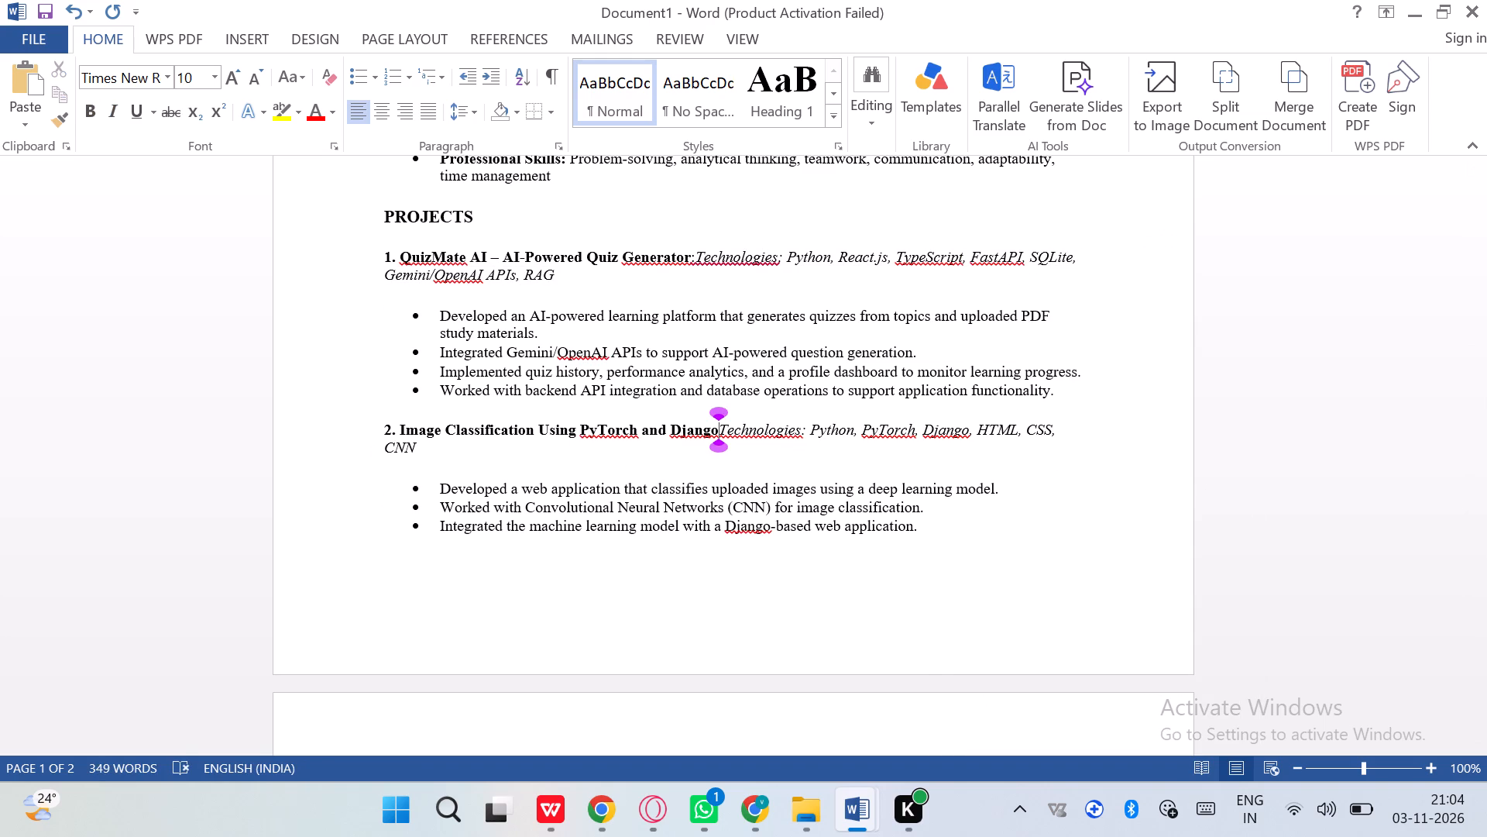
pyautogui.write('::')
pyautogui.press('BackSpace')
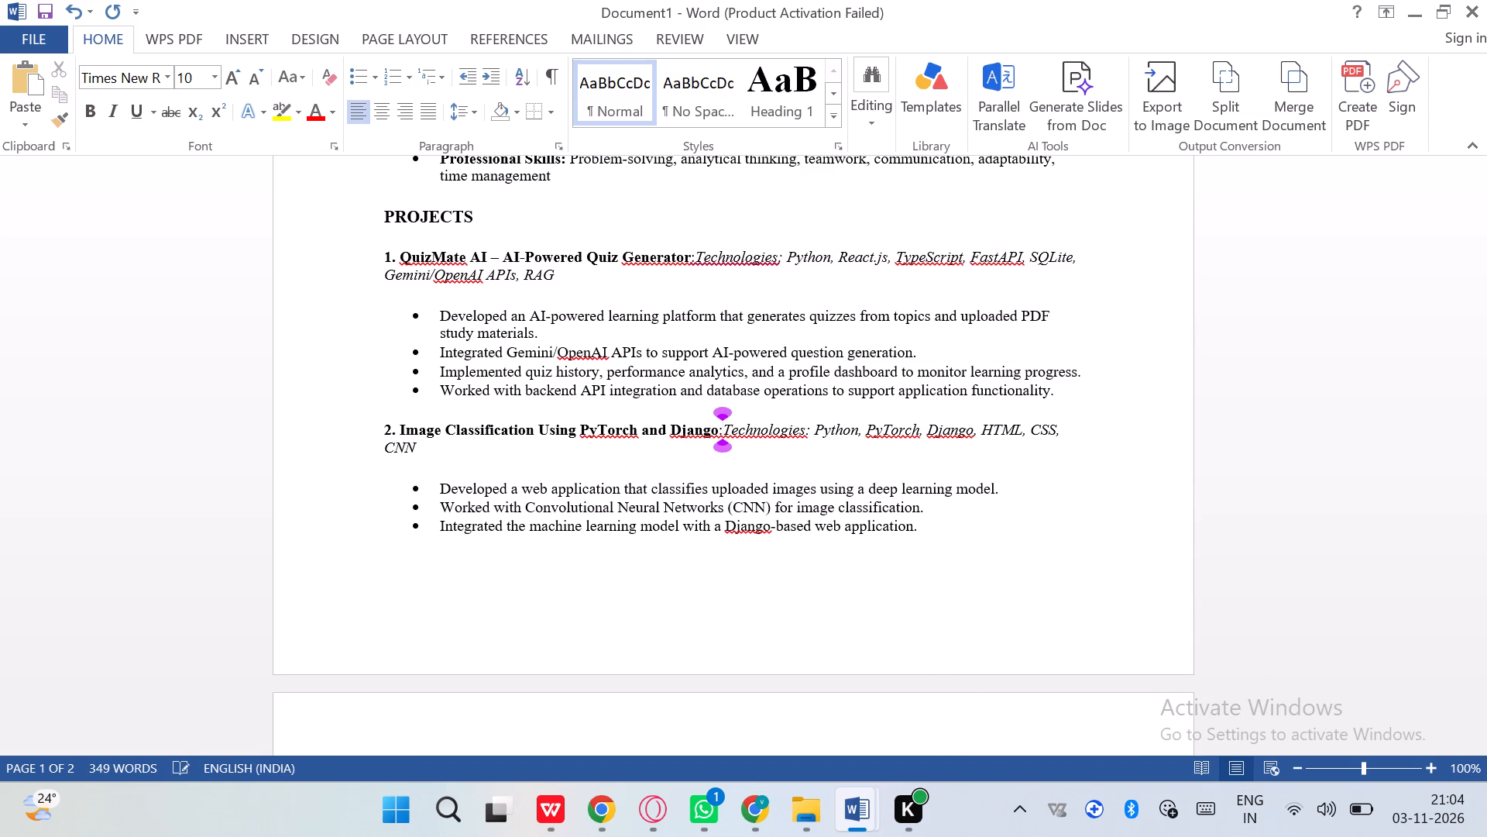
# Delete "Data Warehousing" from the Core Concepts bullet in Technical Skills, keeping the space after the preceding comma.
pyautogui.scroll(-2, 579, 504)
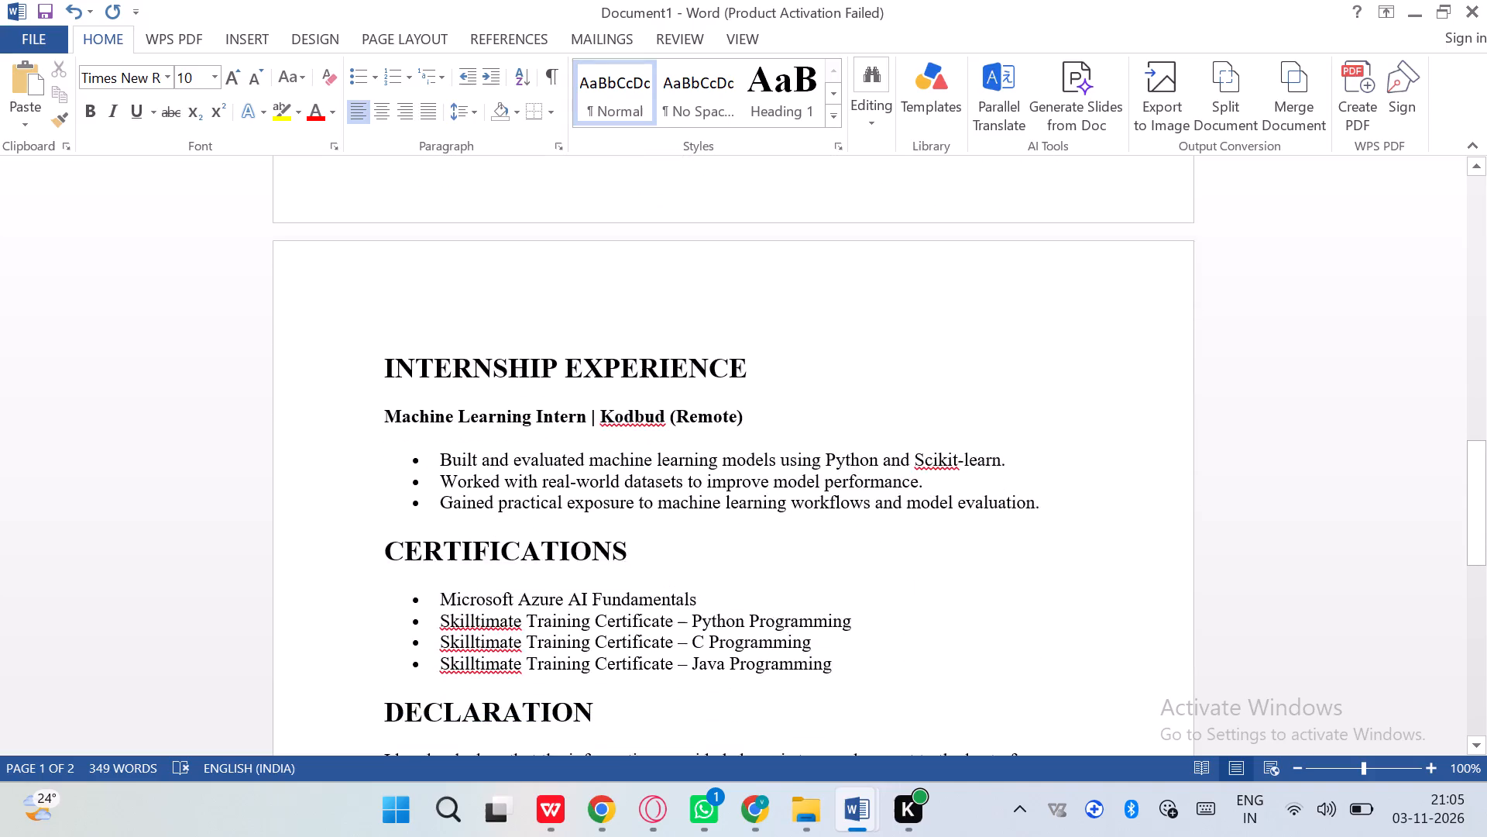
pyautogui.scroll(-1, 579, 504)
pyautogui.scroll(4, 579, 504)
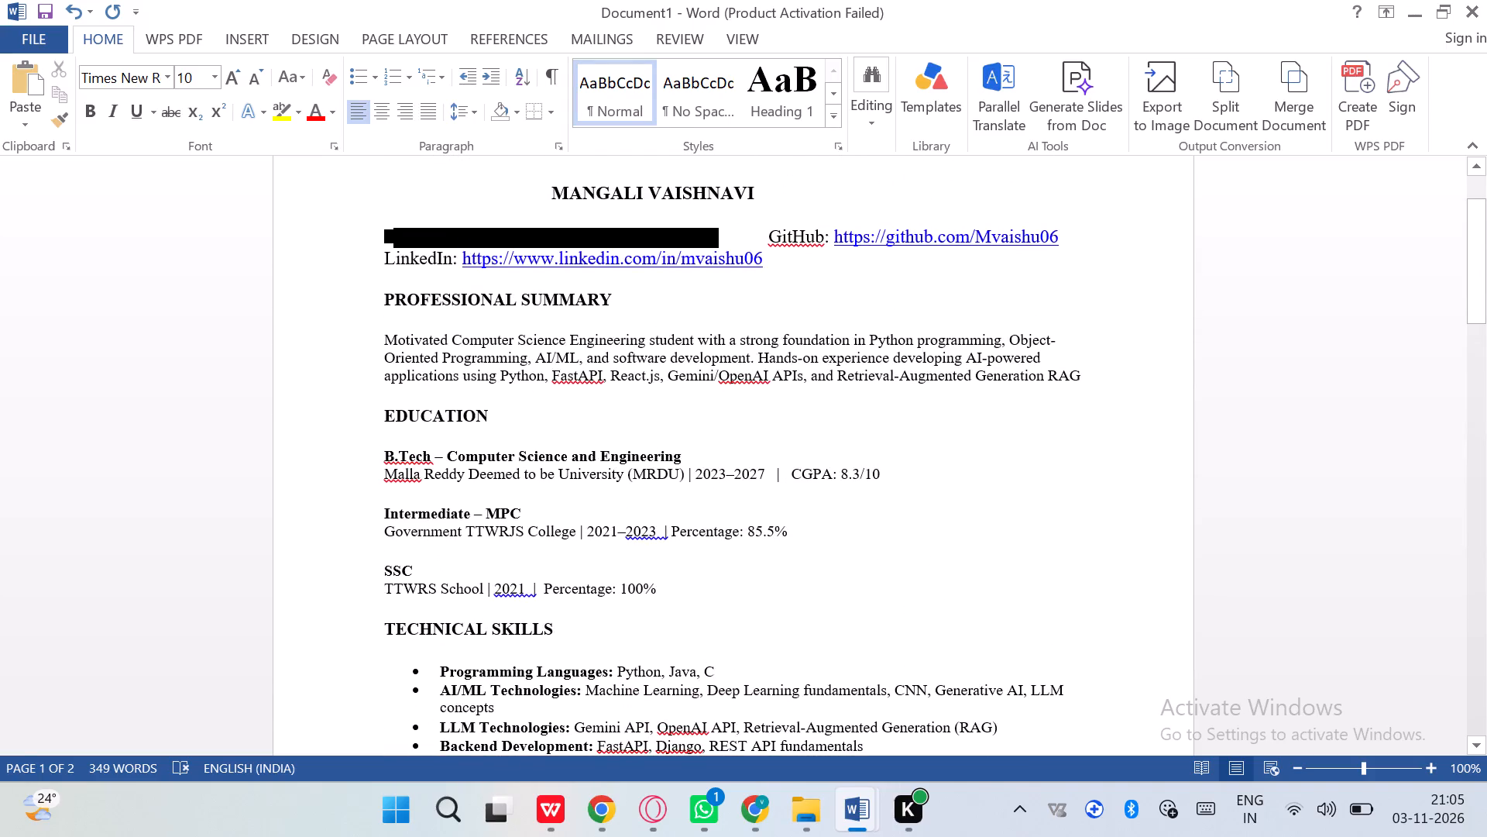
pyautogui.scroll(-2, 579, 504)
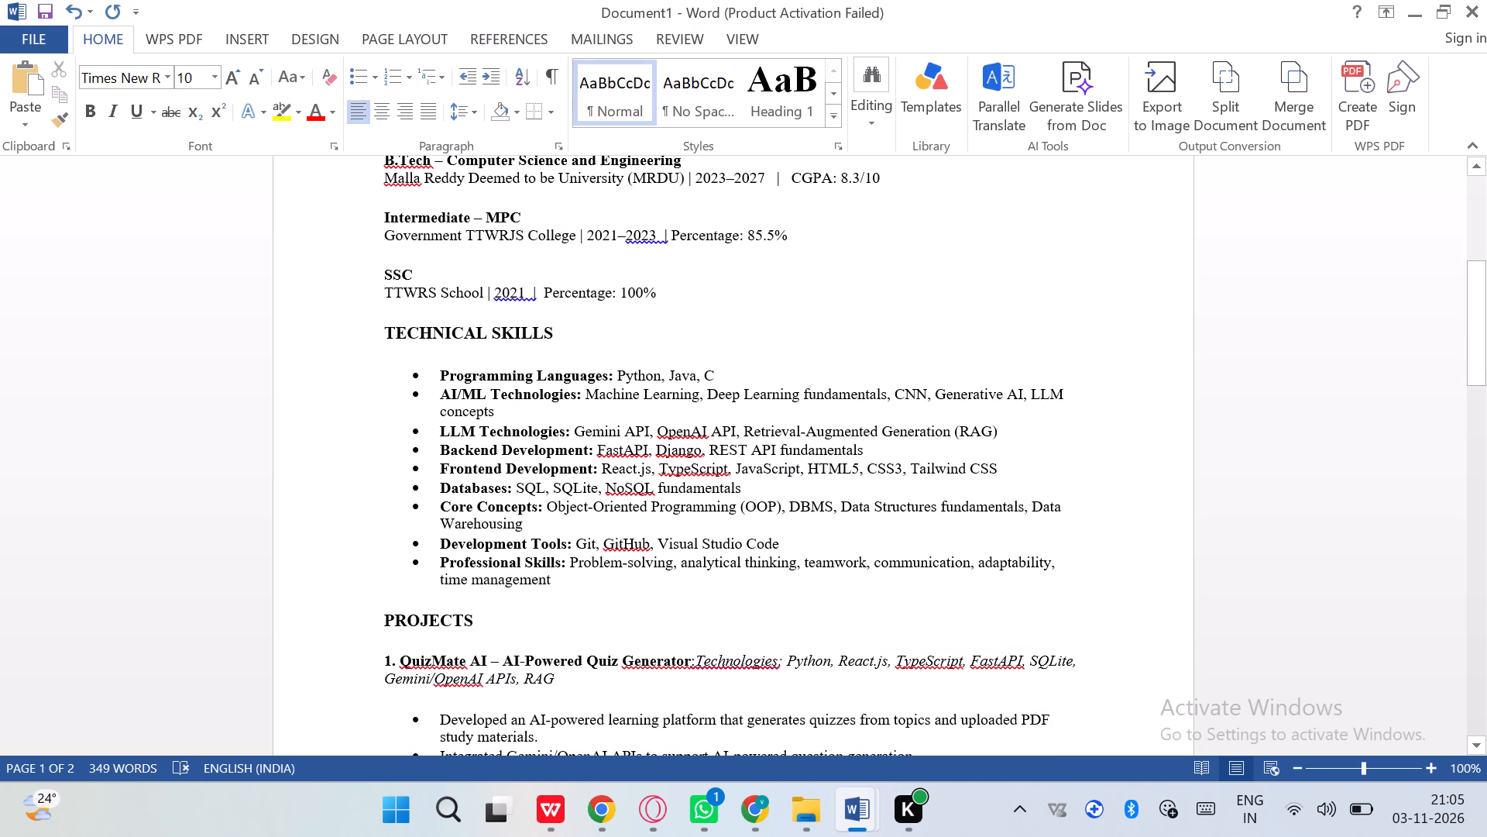
pyautogui.moveTo(1034, 506); pyautogui.dragTo(1039, 505)
pyautogui.moveTo(1039, 505); pyautogui.dragTo(860, 528)
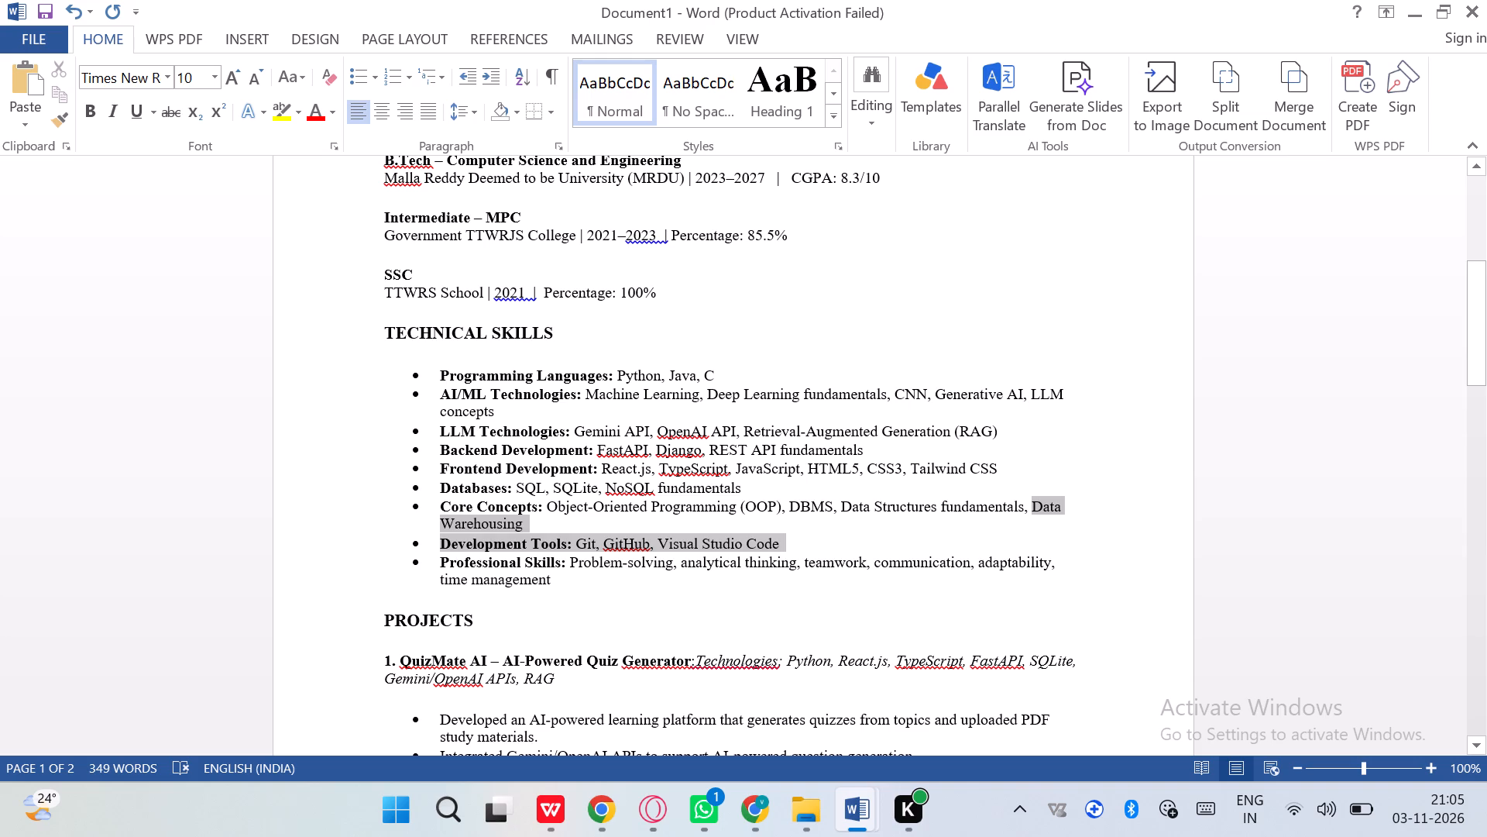
pyautogui.moveTo(860, 528); pyautogui.dragTo(556, 527)
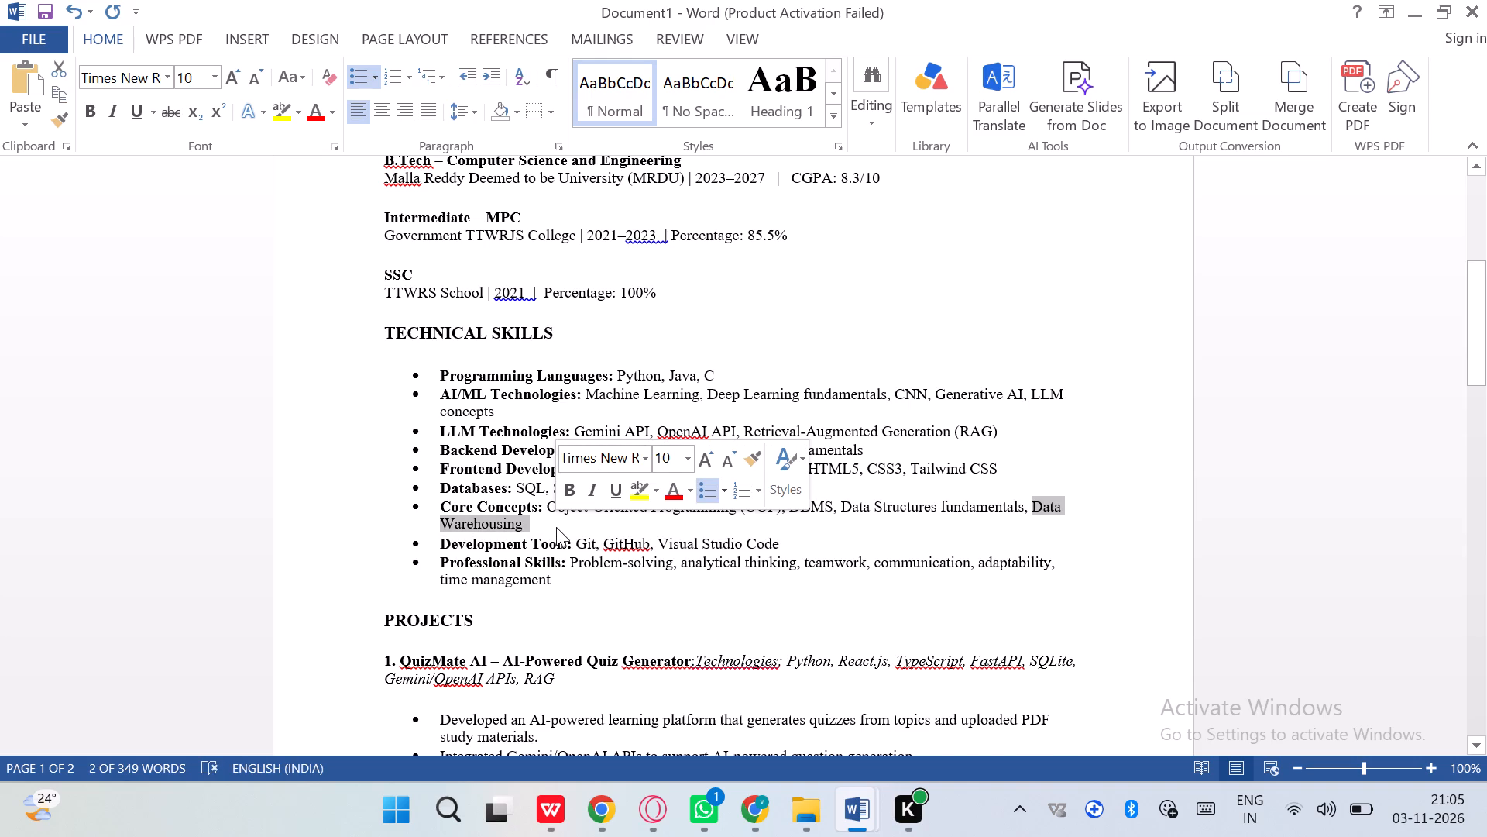
pyautogui.press('BackSpace')
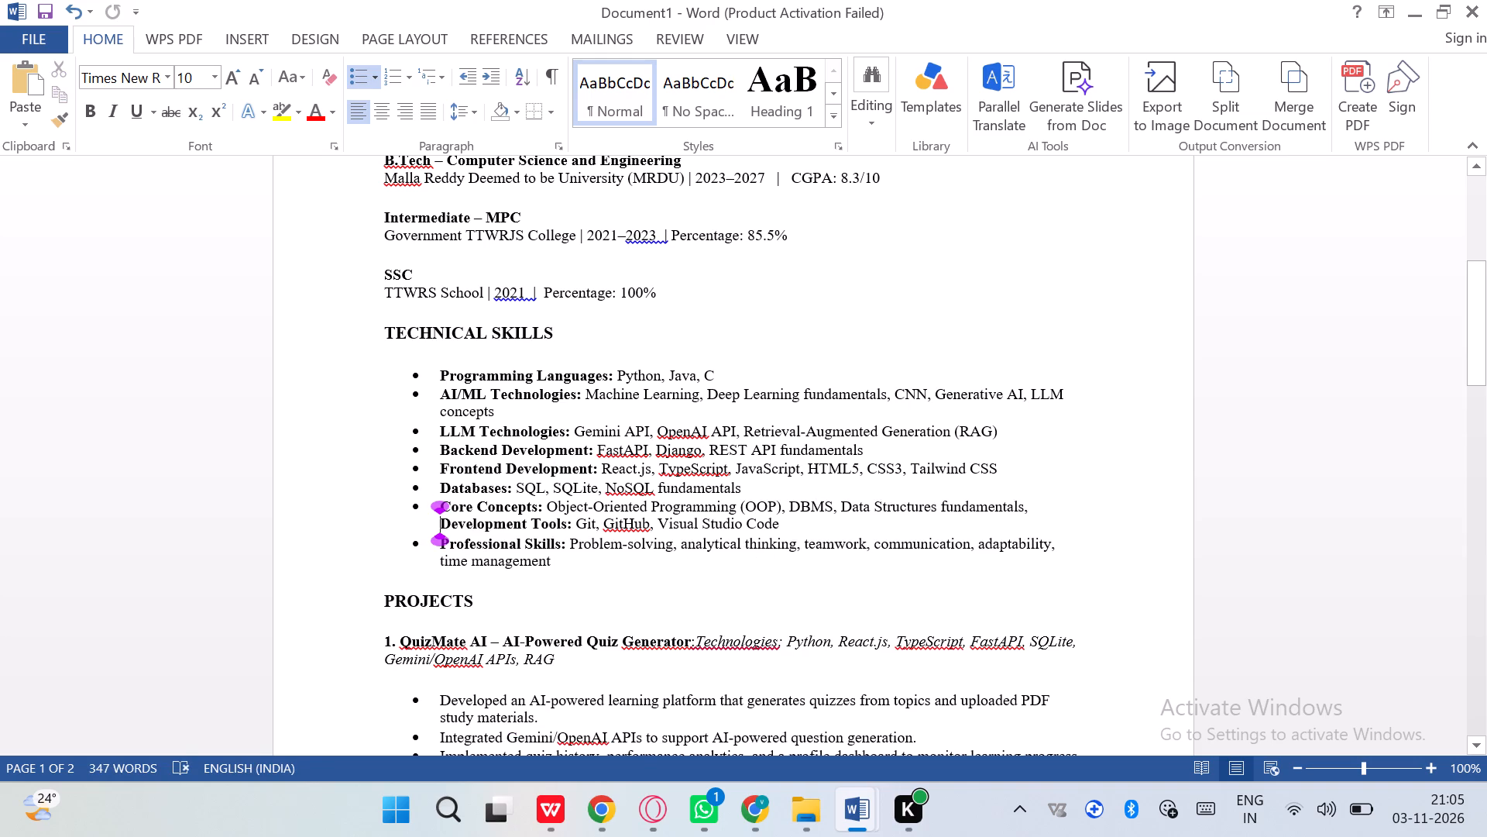
pyautogui.press('BackSpace')
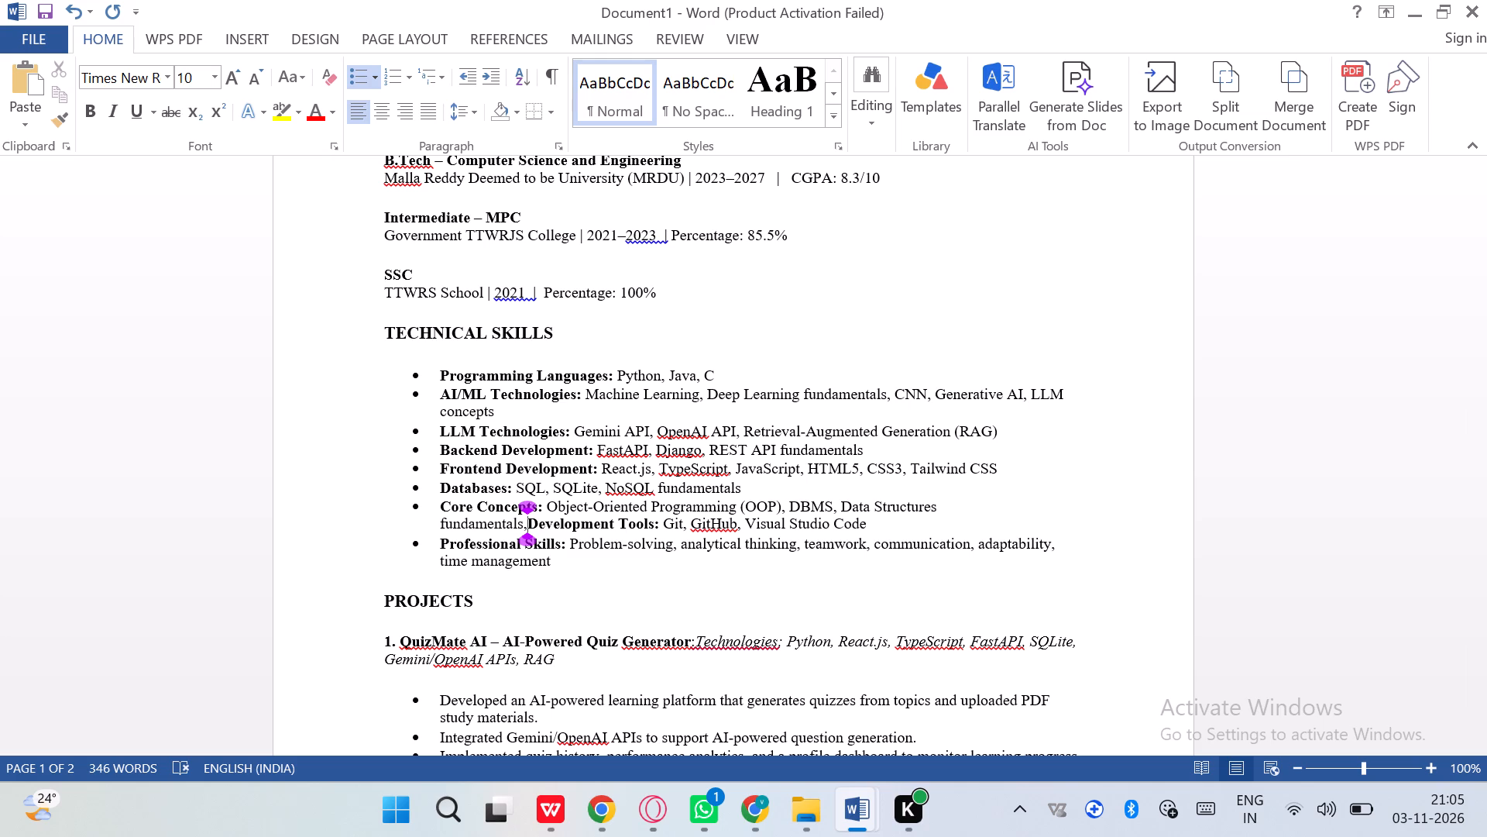
pyautogui.hotkey('ctrl', 'z')
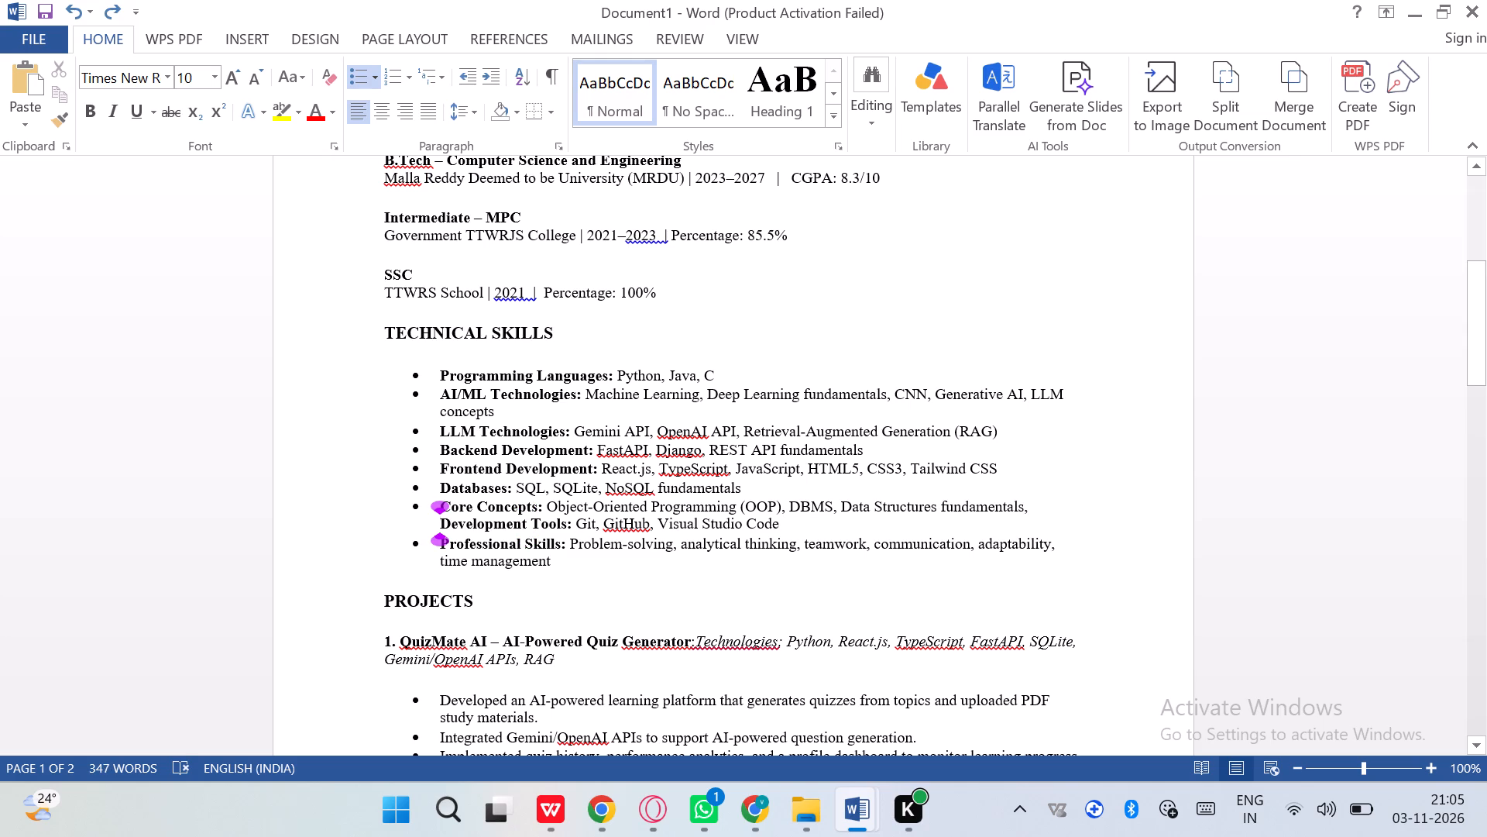
# Remove and reapply the bullet formatting on the whole Technical Skills list.
pyautogui.moveTo(409, 369); pyautogui.dragTo(561, 579)
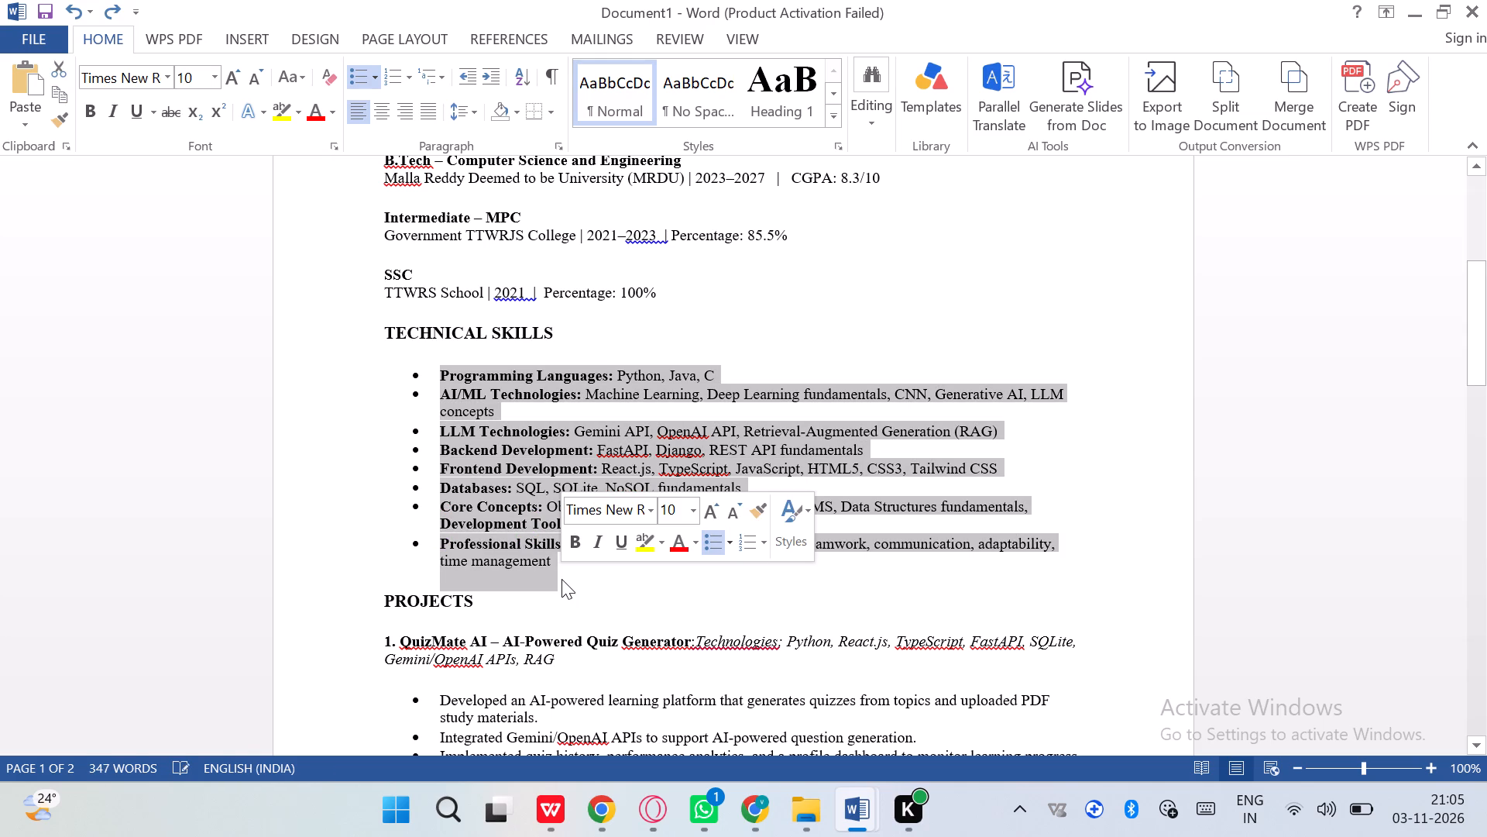
pyautogui.click(702, 546)
pyautogui.click(702, 546)
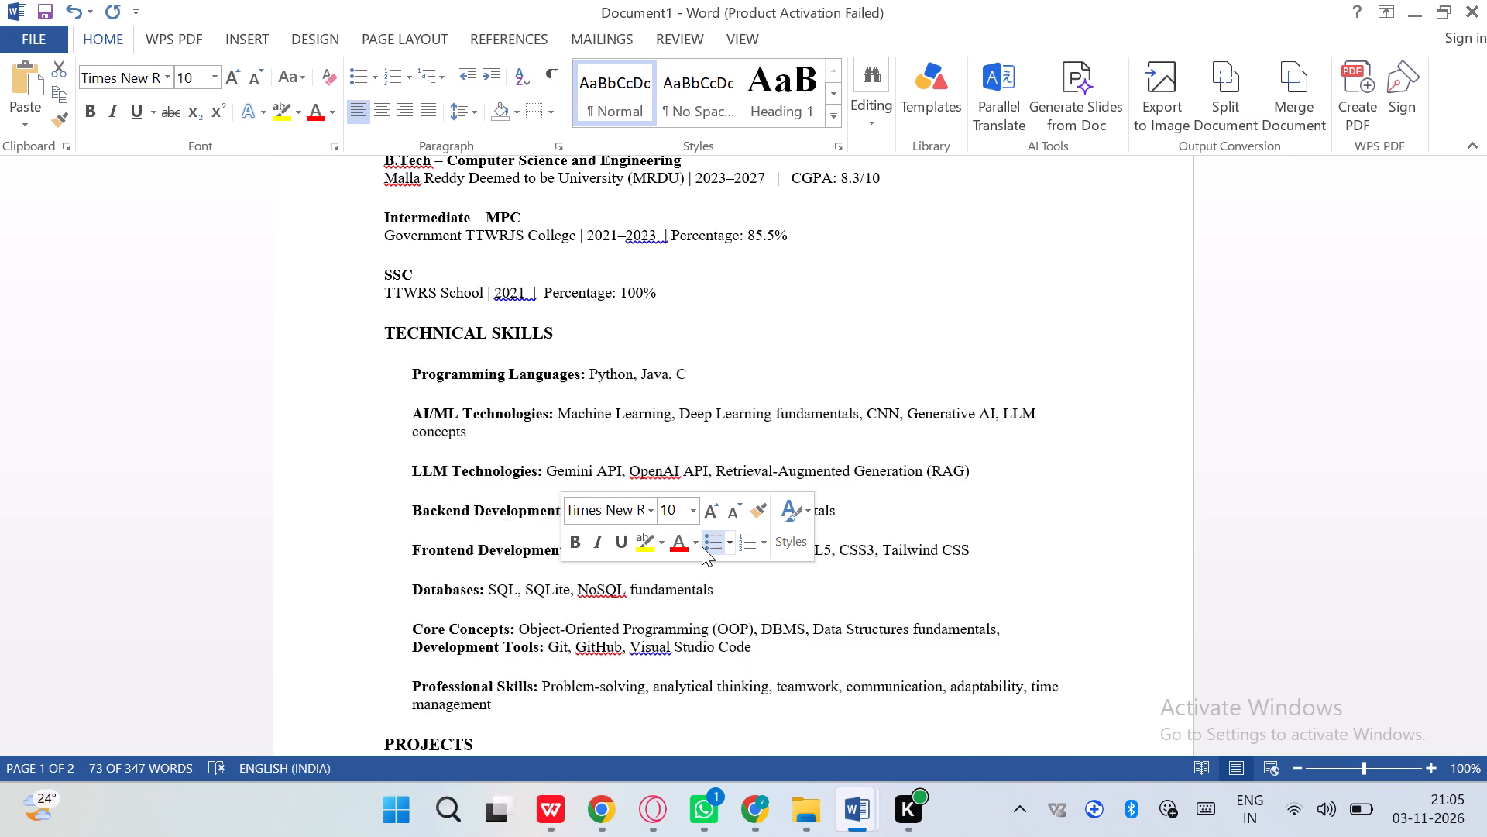
pyautogui.click(746, 615)
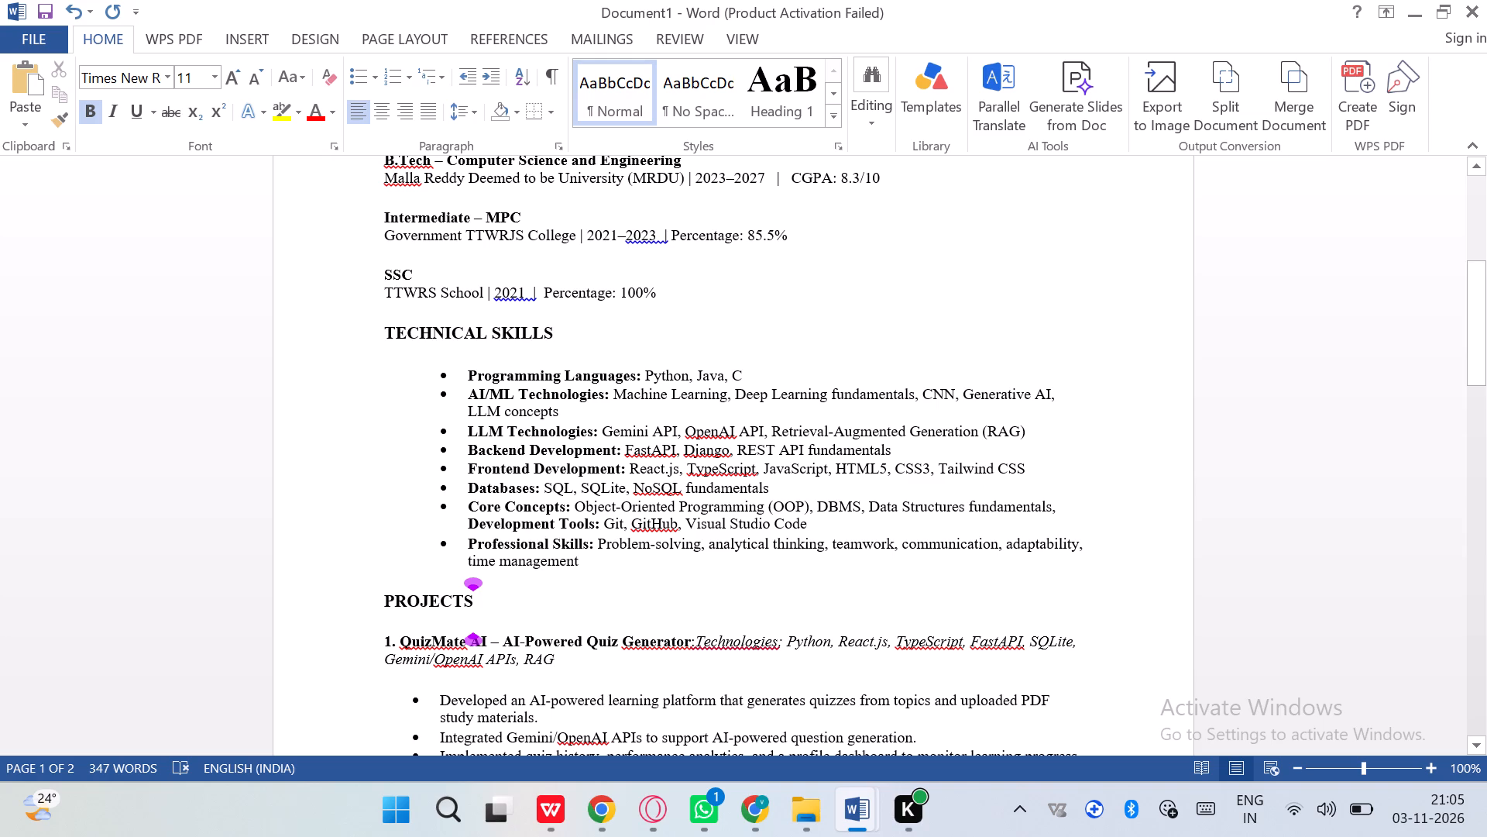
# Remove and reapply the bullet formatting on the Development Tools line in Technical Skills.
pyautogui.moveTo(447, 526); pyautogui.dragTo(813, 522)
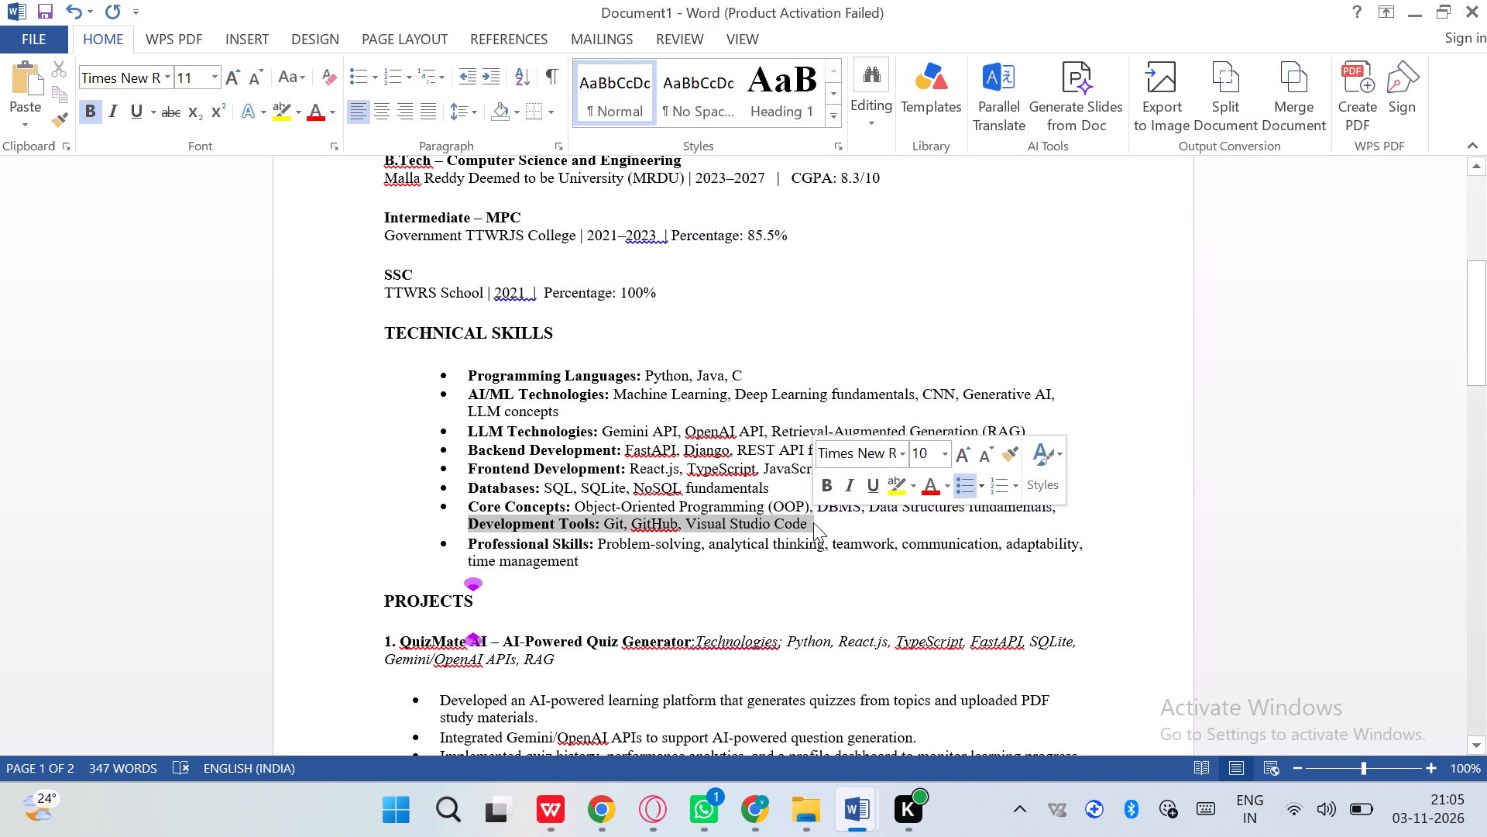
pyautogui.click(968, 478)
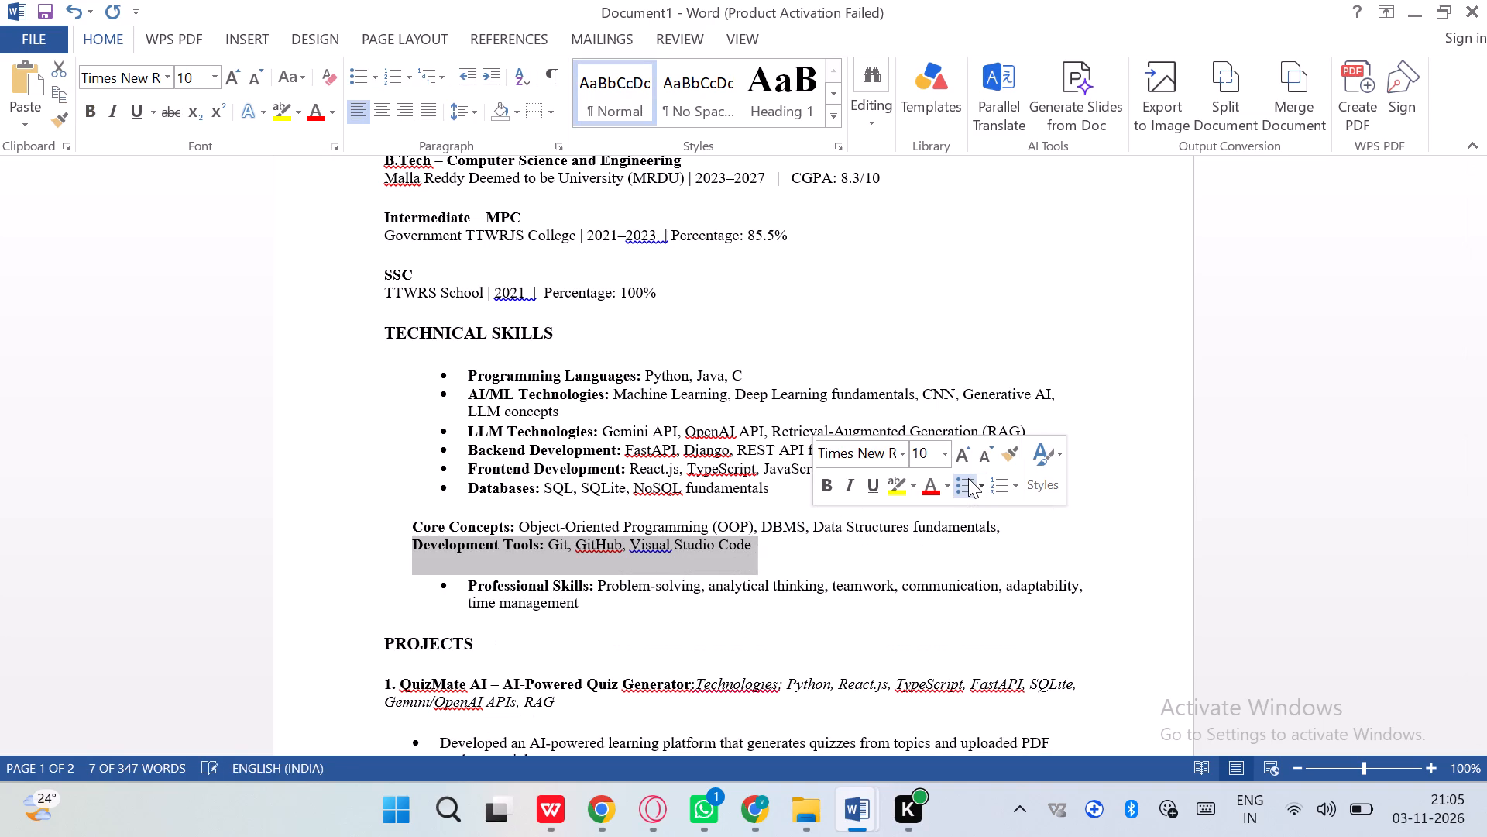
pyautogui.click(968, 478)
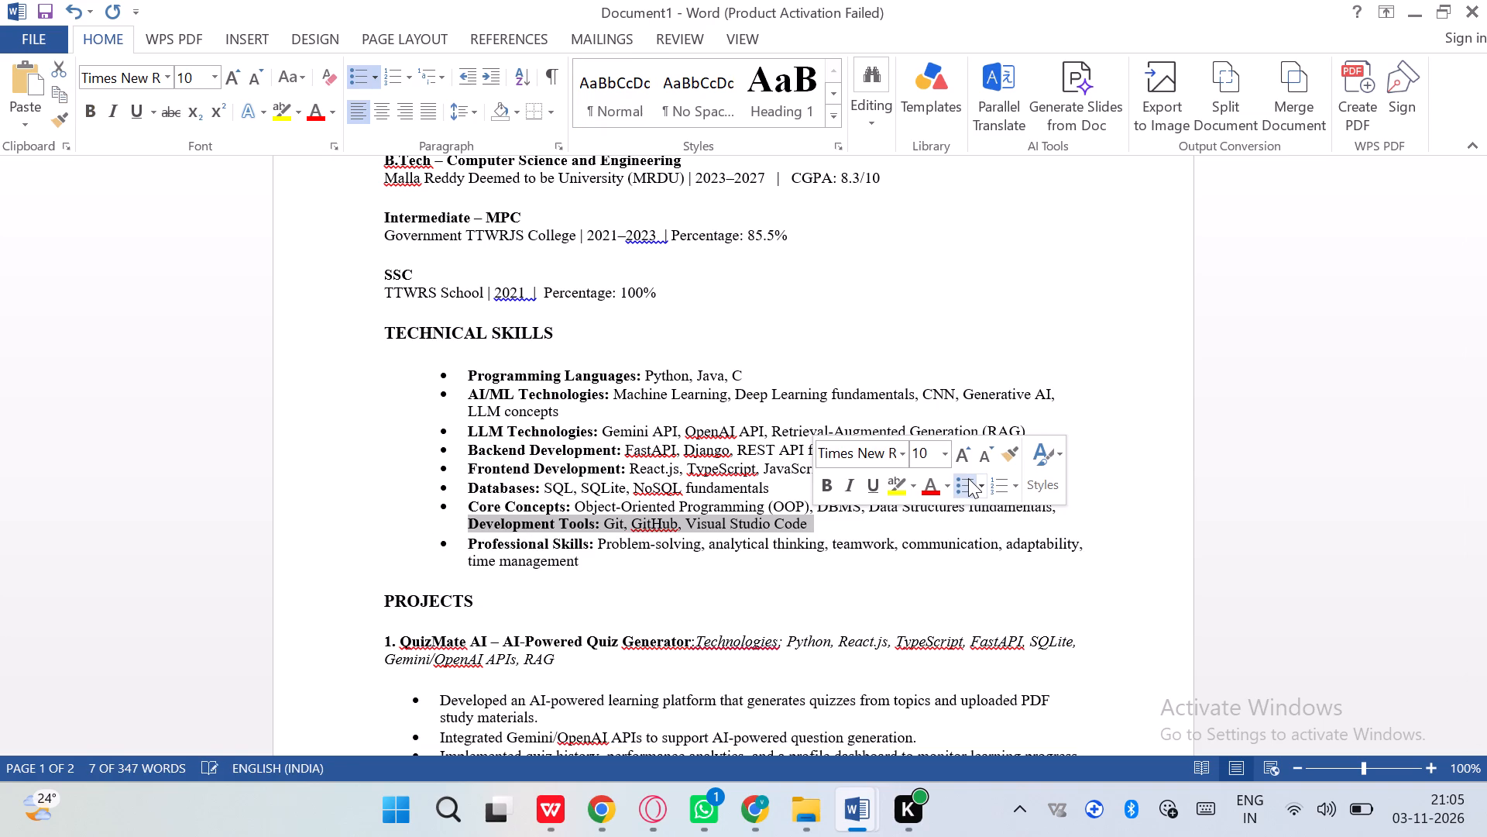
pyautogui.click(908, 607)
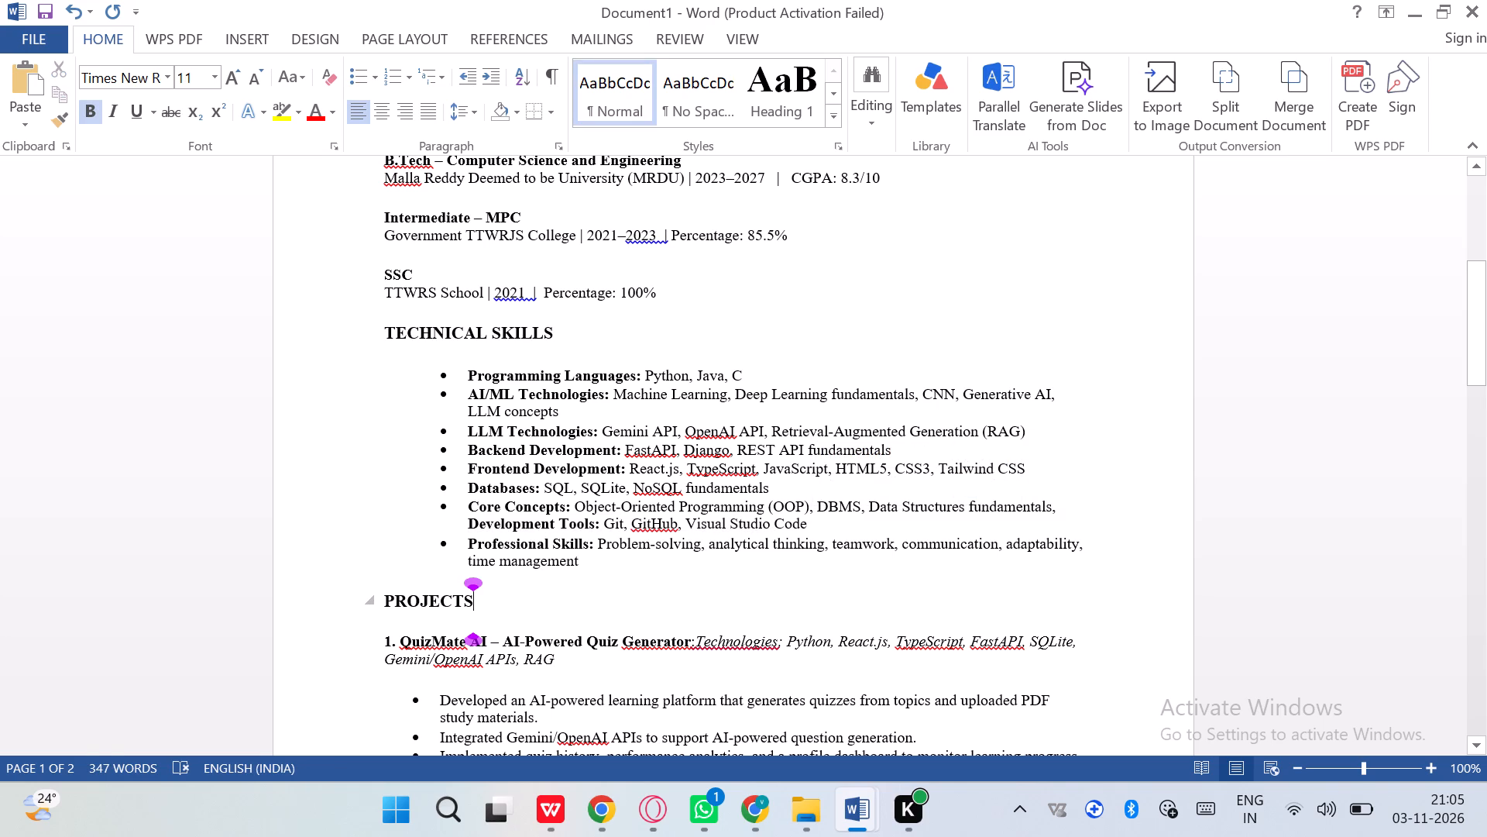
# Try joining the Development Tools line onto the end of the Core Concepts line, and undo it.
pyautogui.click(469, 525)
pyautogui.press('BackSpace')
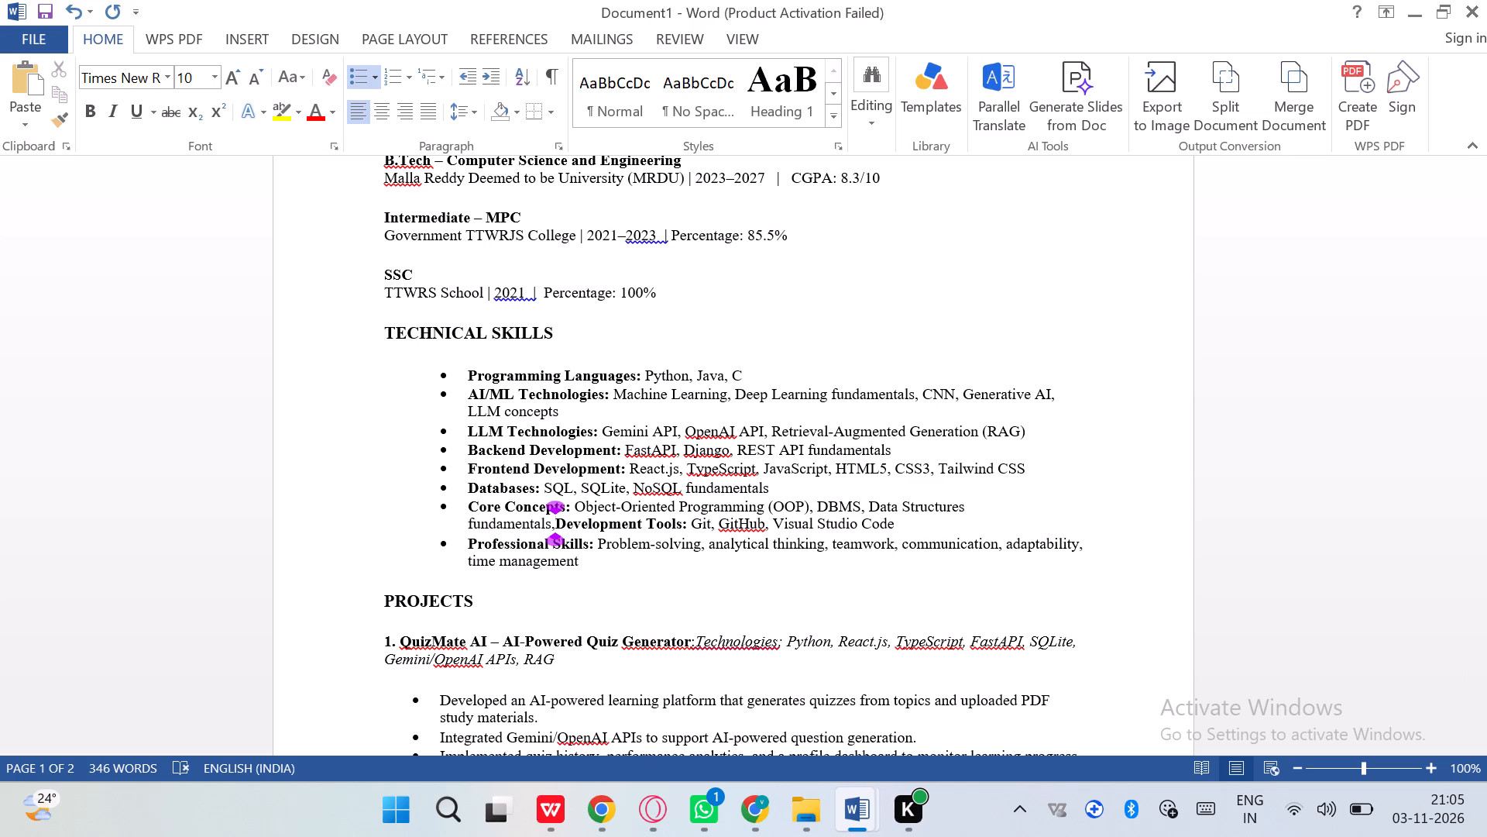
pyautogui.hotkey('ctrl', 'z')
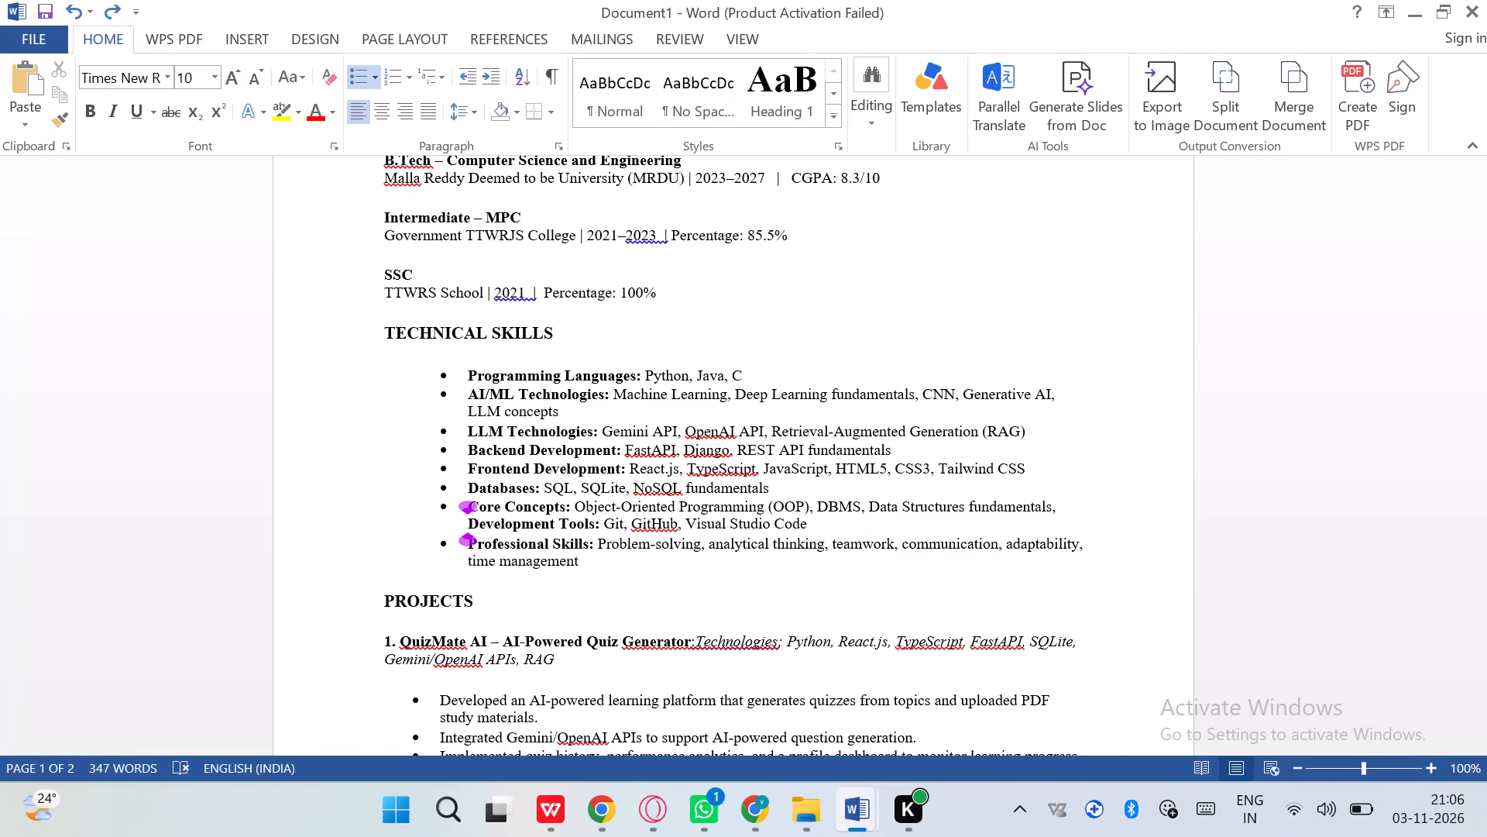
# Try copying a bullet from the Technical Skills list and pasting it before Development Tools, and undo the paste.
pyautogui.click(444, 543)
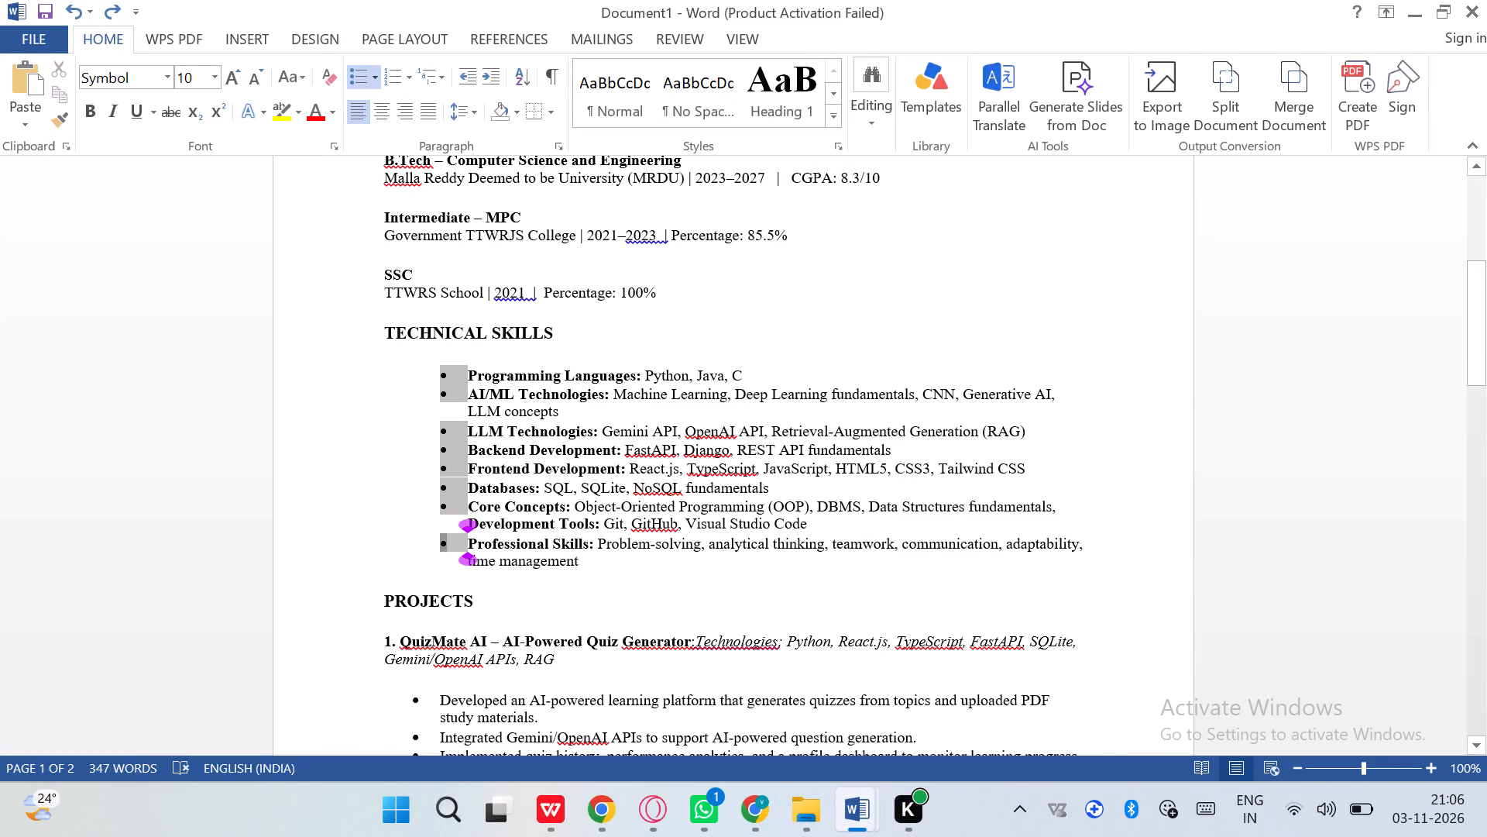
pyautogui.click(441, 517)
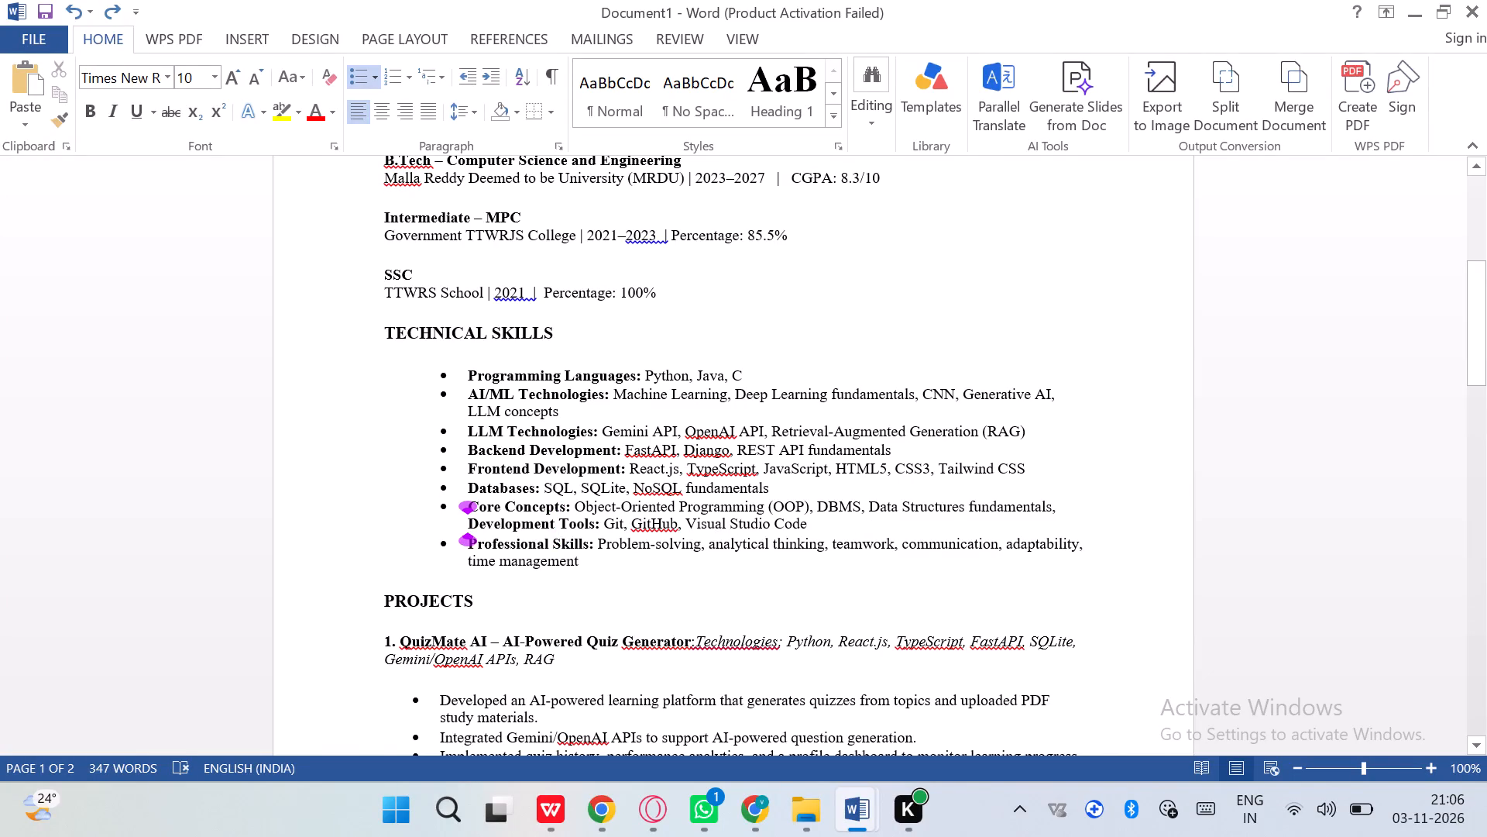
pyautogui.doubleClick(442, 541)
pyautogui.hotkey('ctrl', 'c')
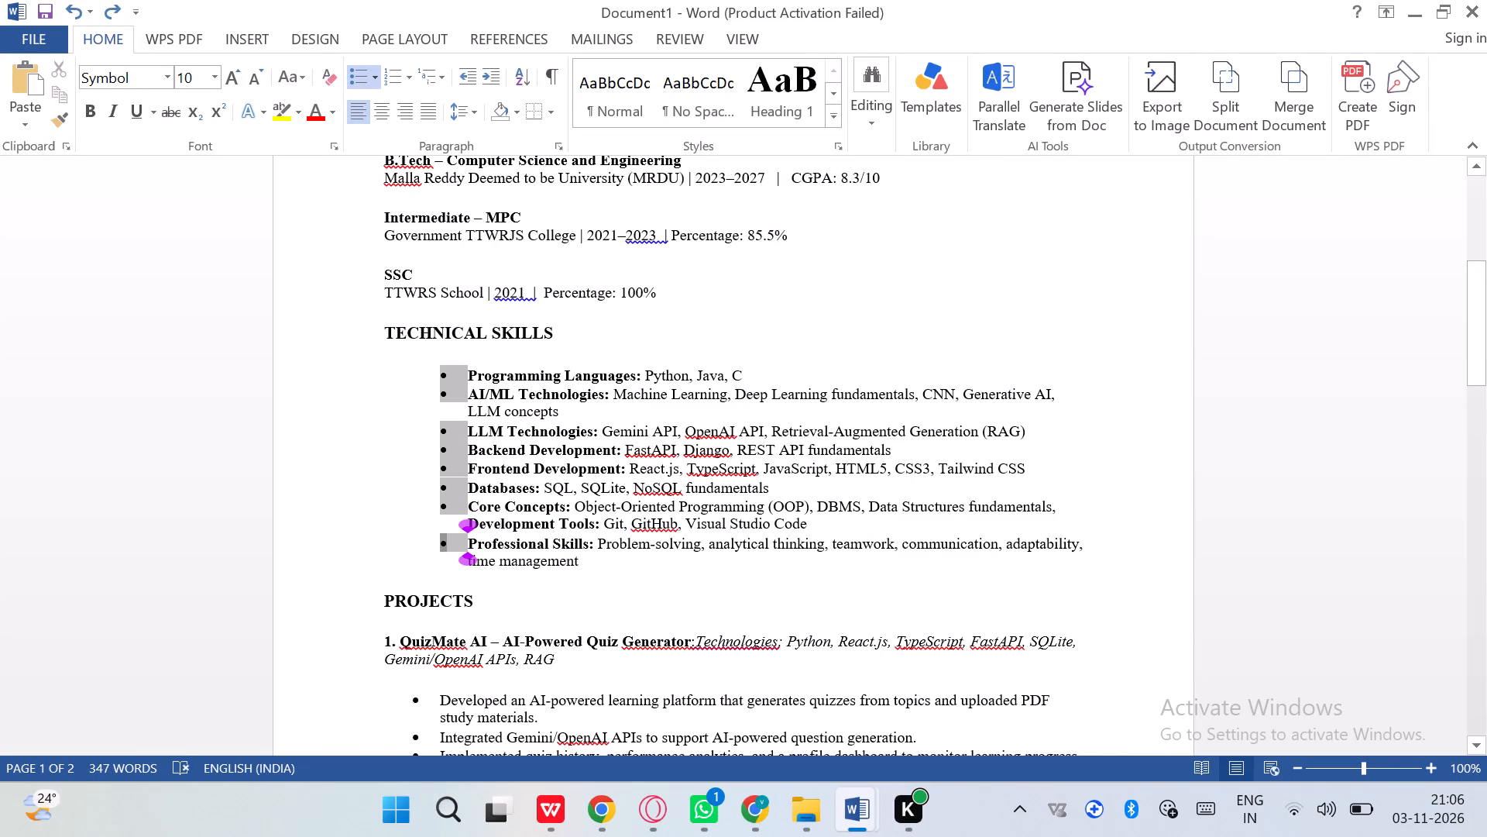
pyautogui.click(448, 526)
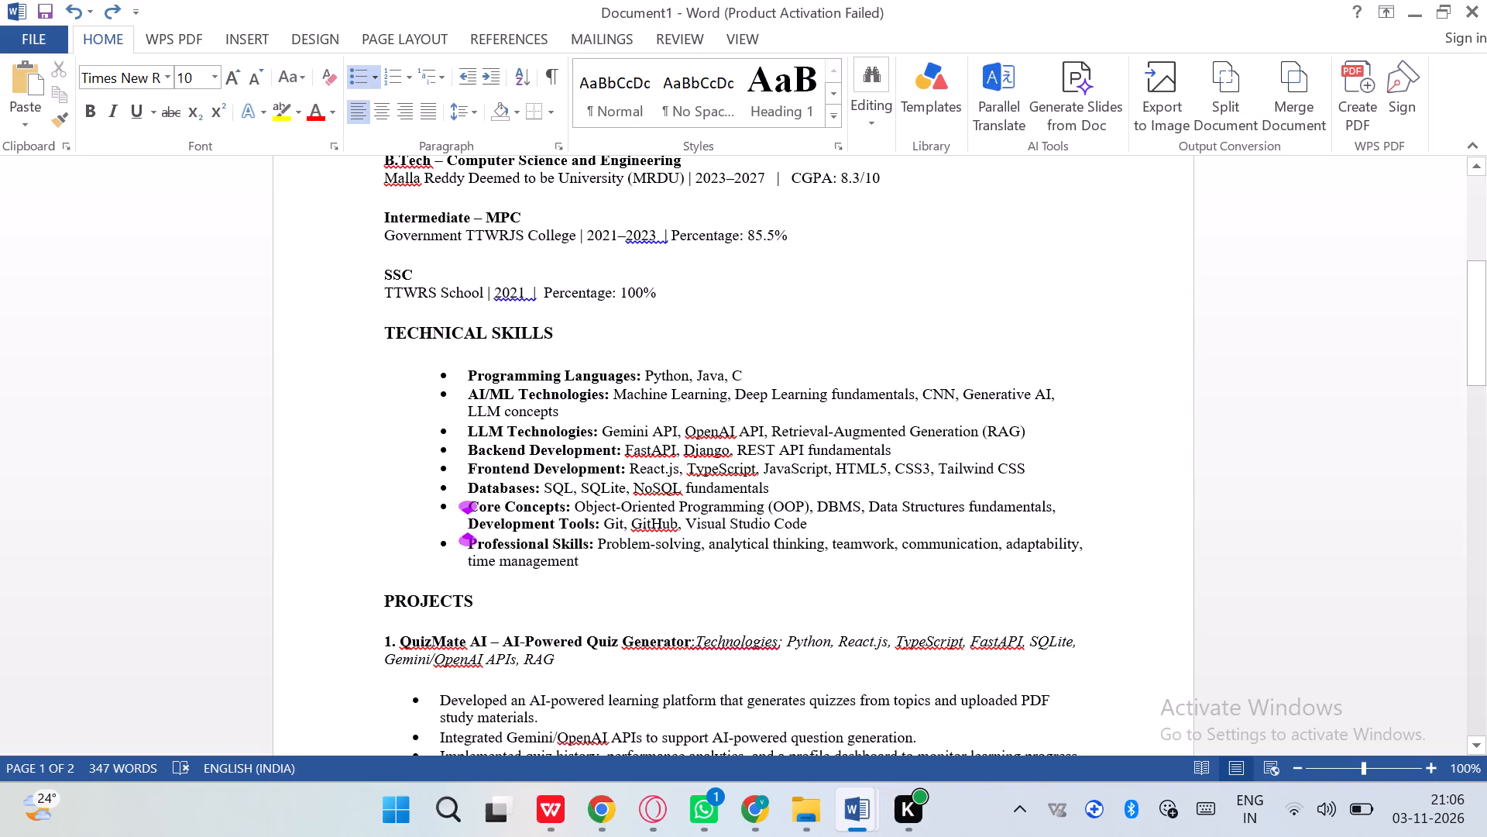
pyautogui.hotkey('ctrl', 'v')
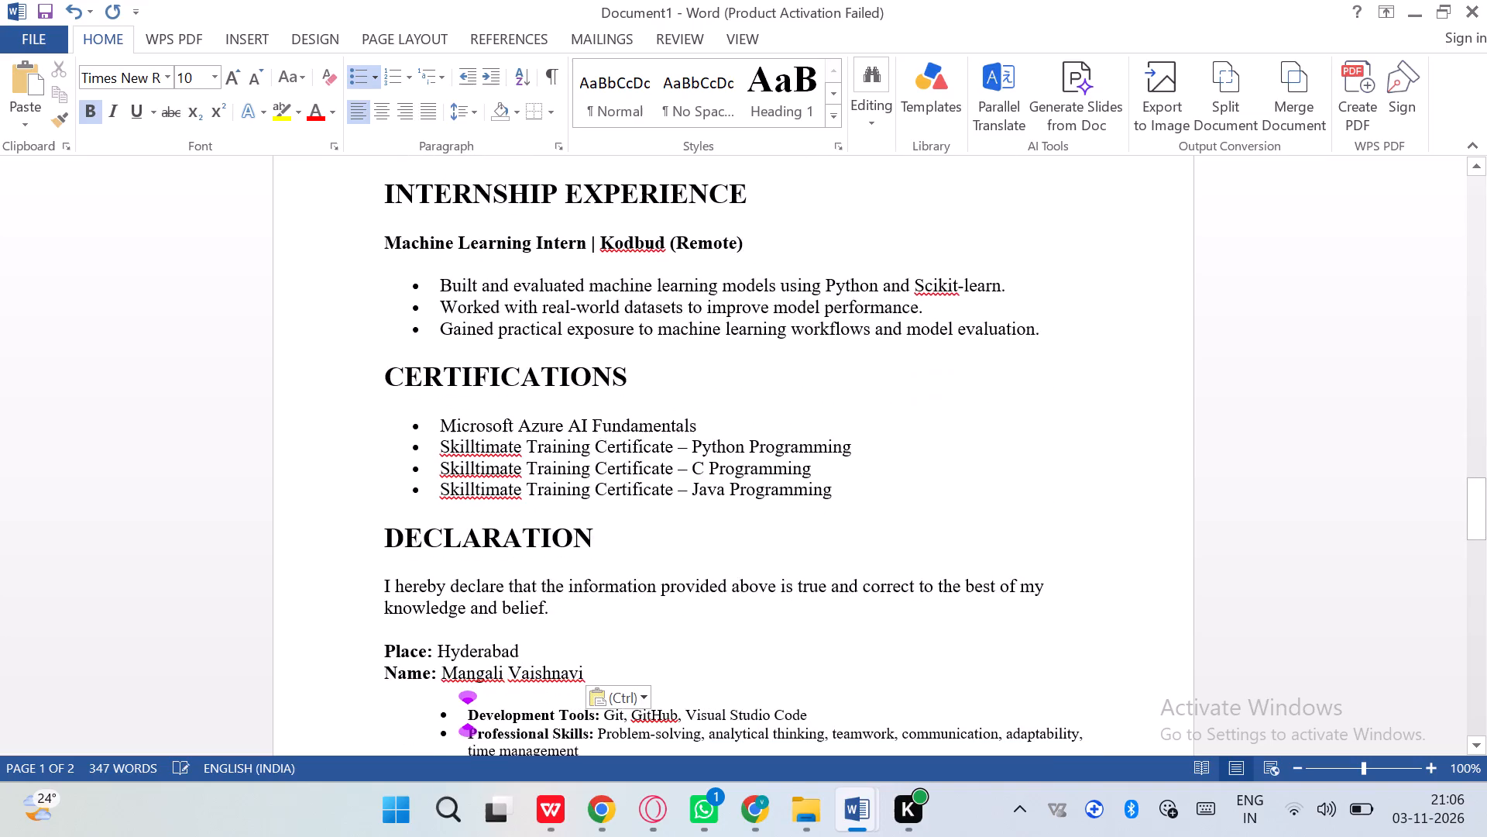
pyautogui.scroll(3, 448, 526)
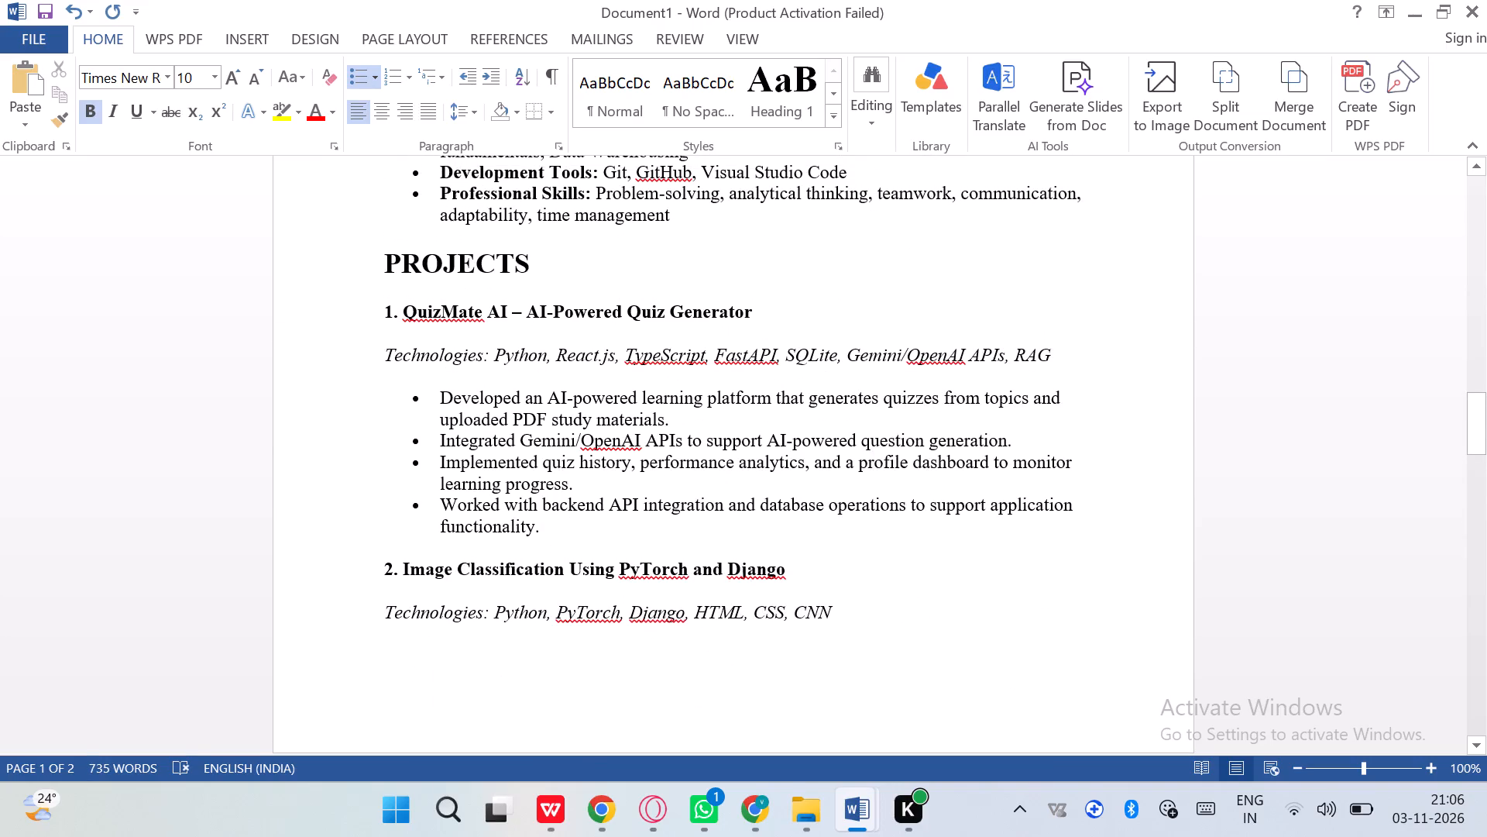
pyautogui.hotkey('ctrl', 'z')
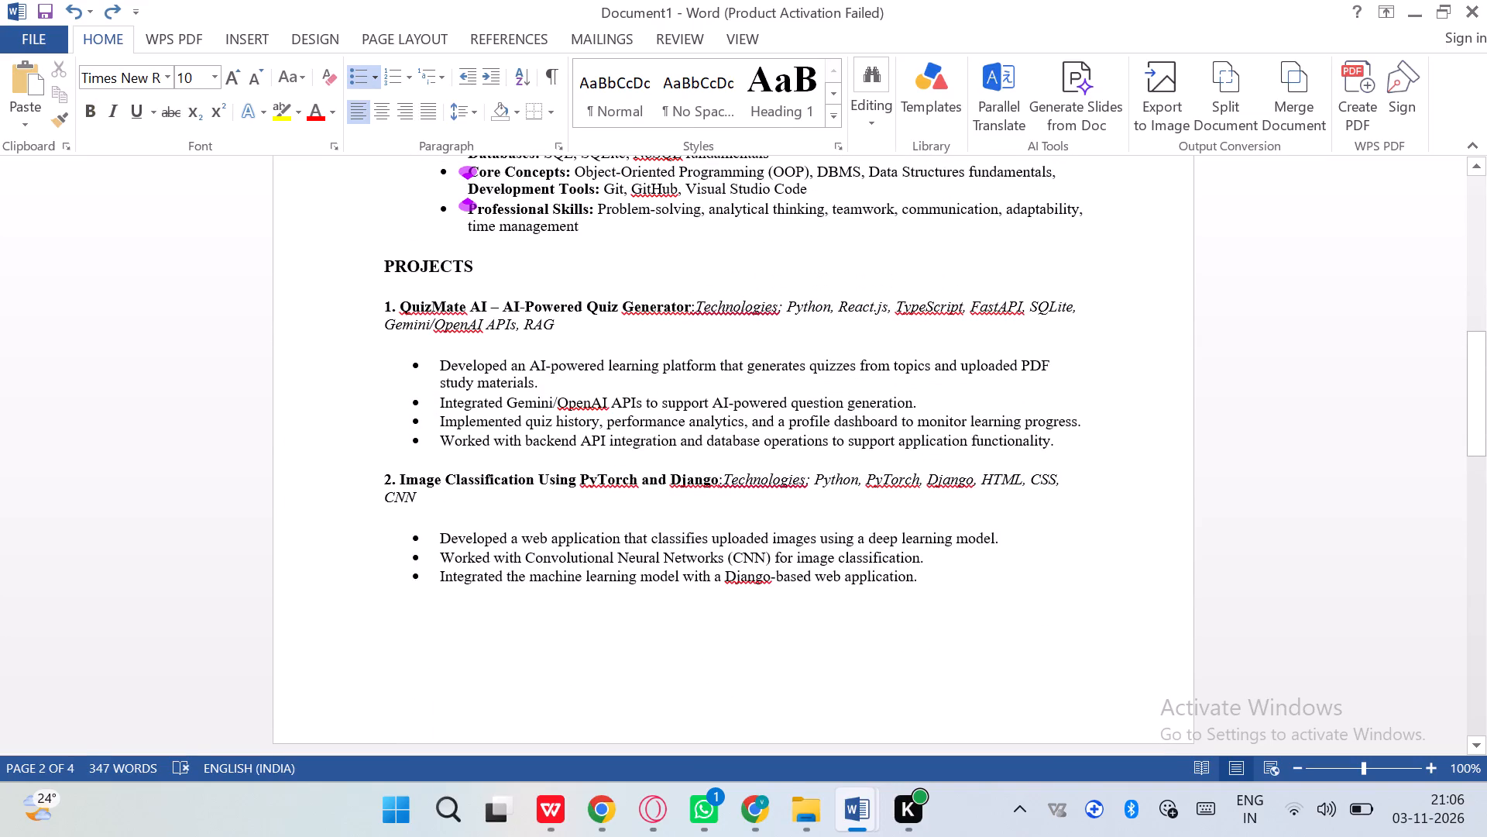
# Delete the Development Tools line, "Git, GitHub, Visual Studio Code", from the Core Concepts bullet in Technical Skills.
pyautogui.scroll(2, 599, 410)
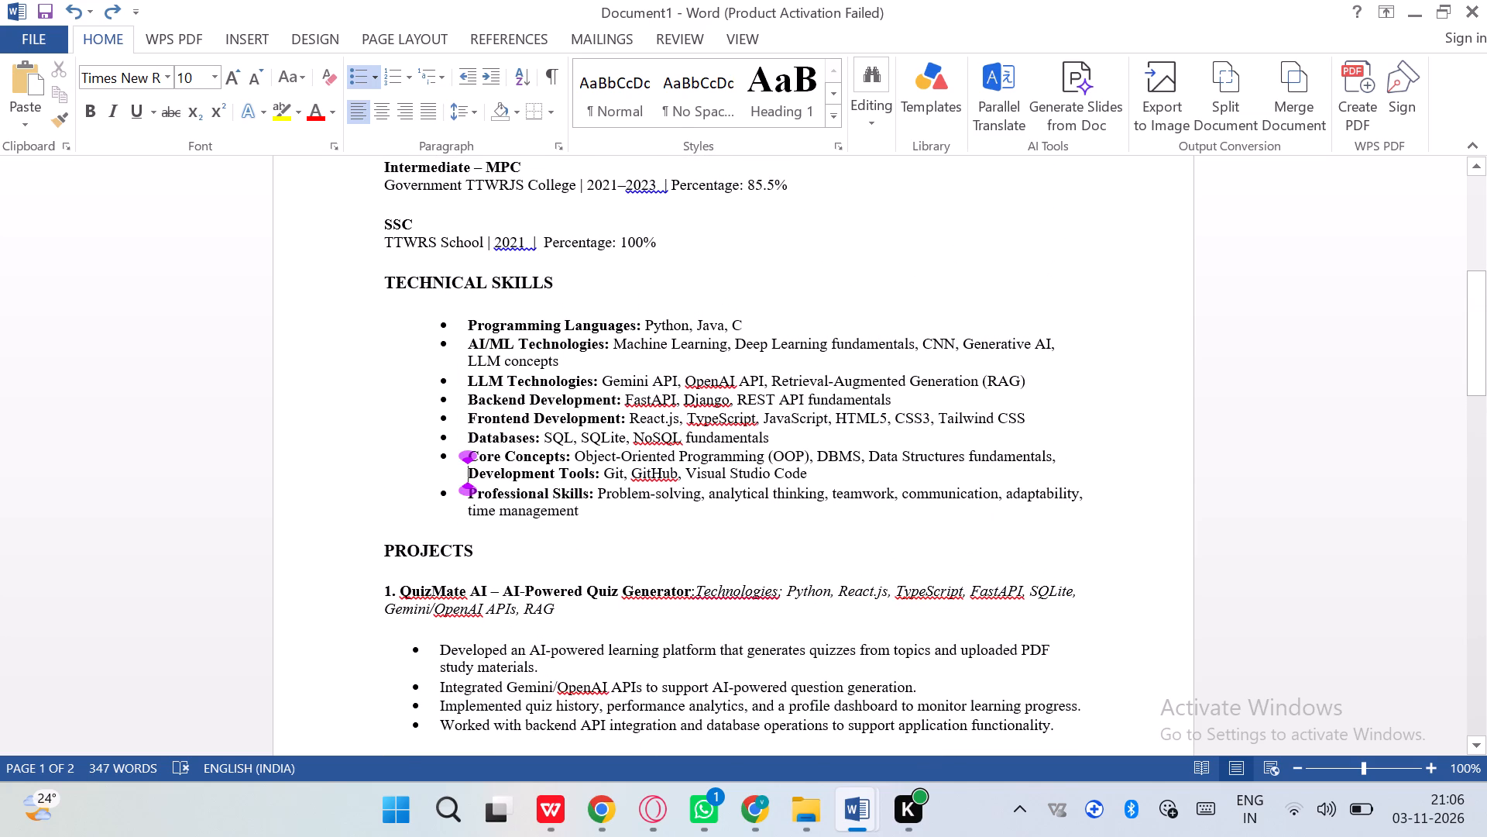
pyautogui.moveTo(821, 472); pyautogui.dragTo(469, 470)
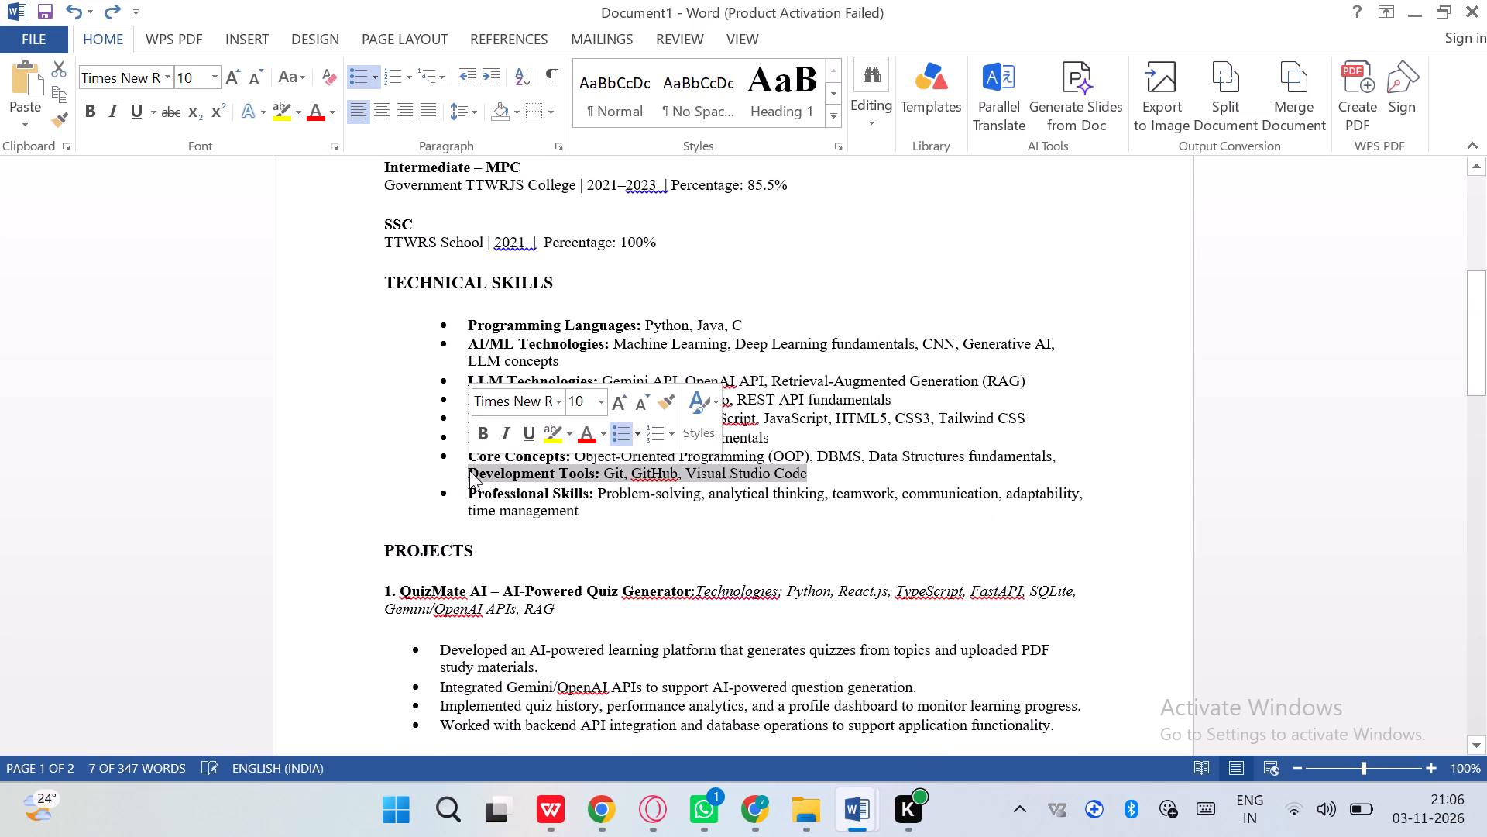
pyautogui.press('BackSpace')
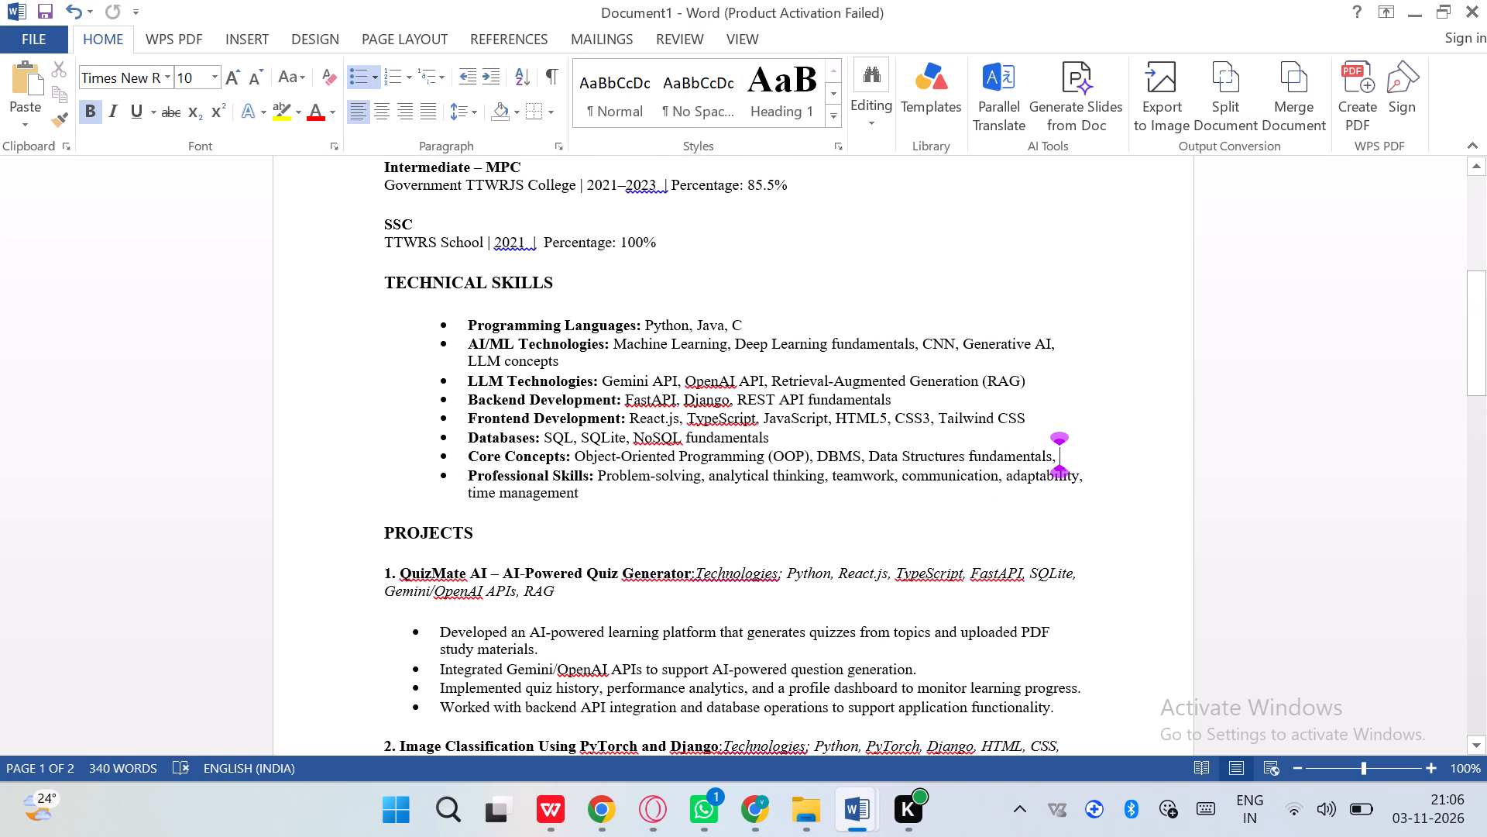
# Set the INTERNSHIP EXPERIENCE heading's font size to 10.
pyautogui.scroll(-3, 624, 469)
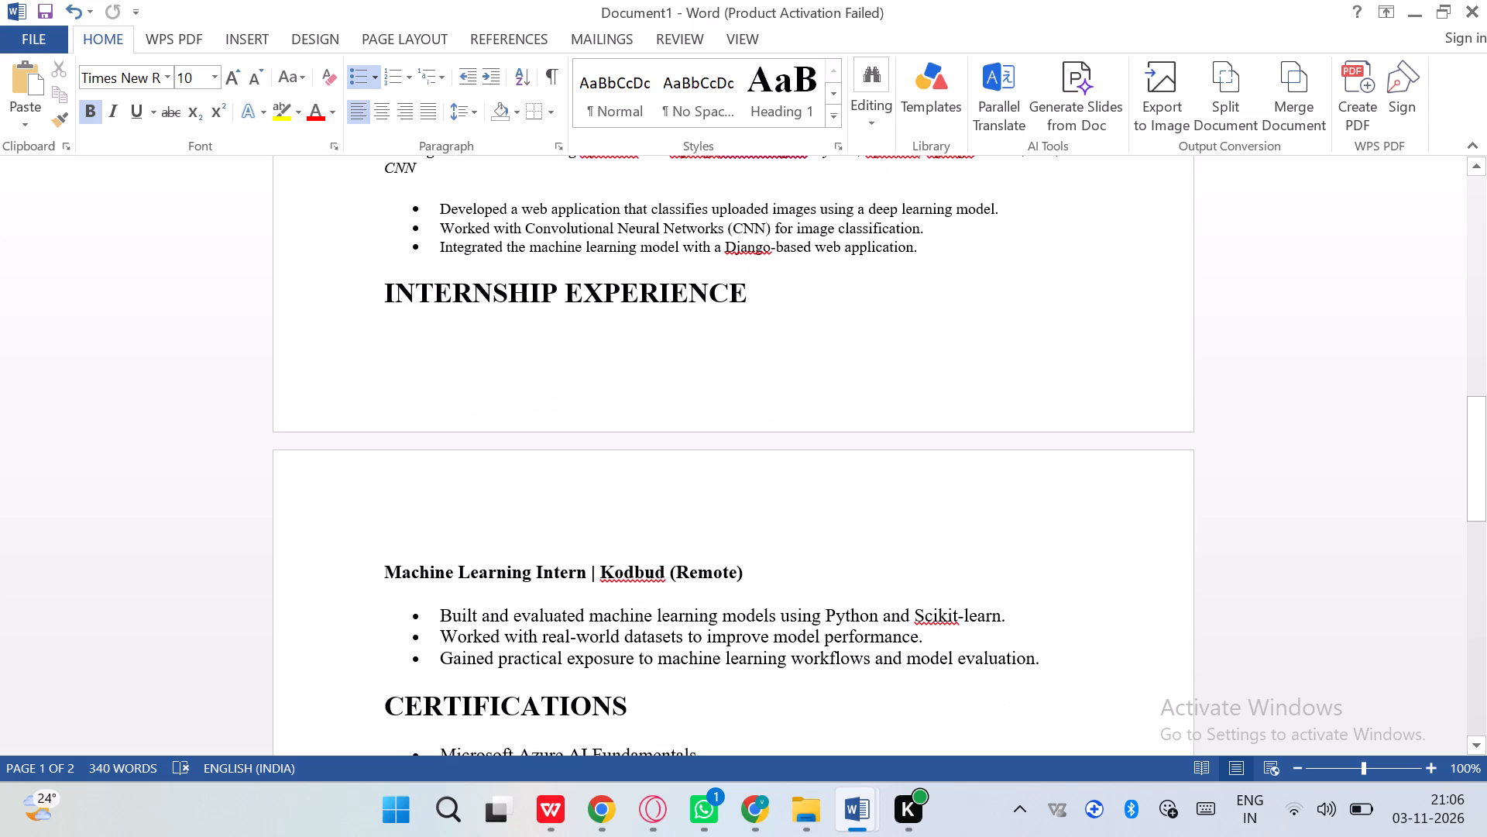
pyautogui.moveTo(764, 287); pyautogui.dragTo(372, 282)
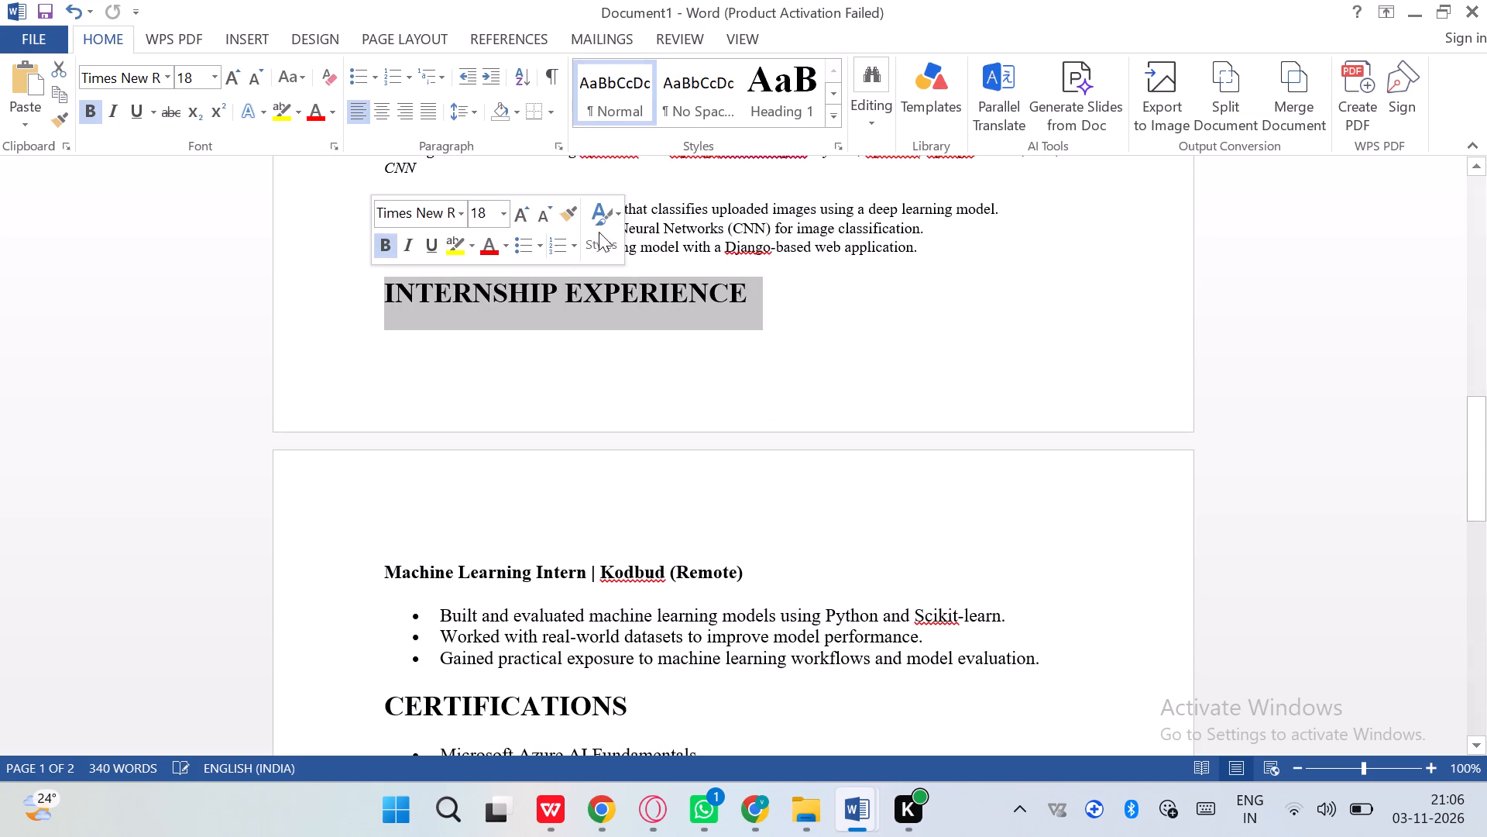
pyautogui.click(500, 215)
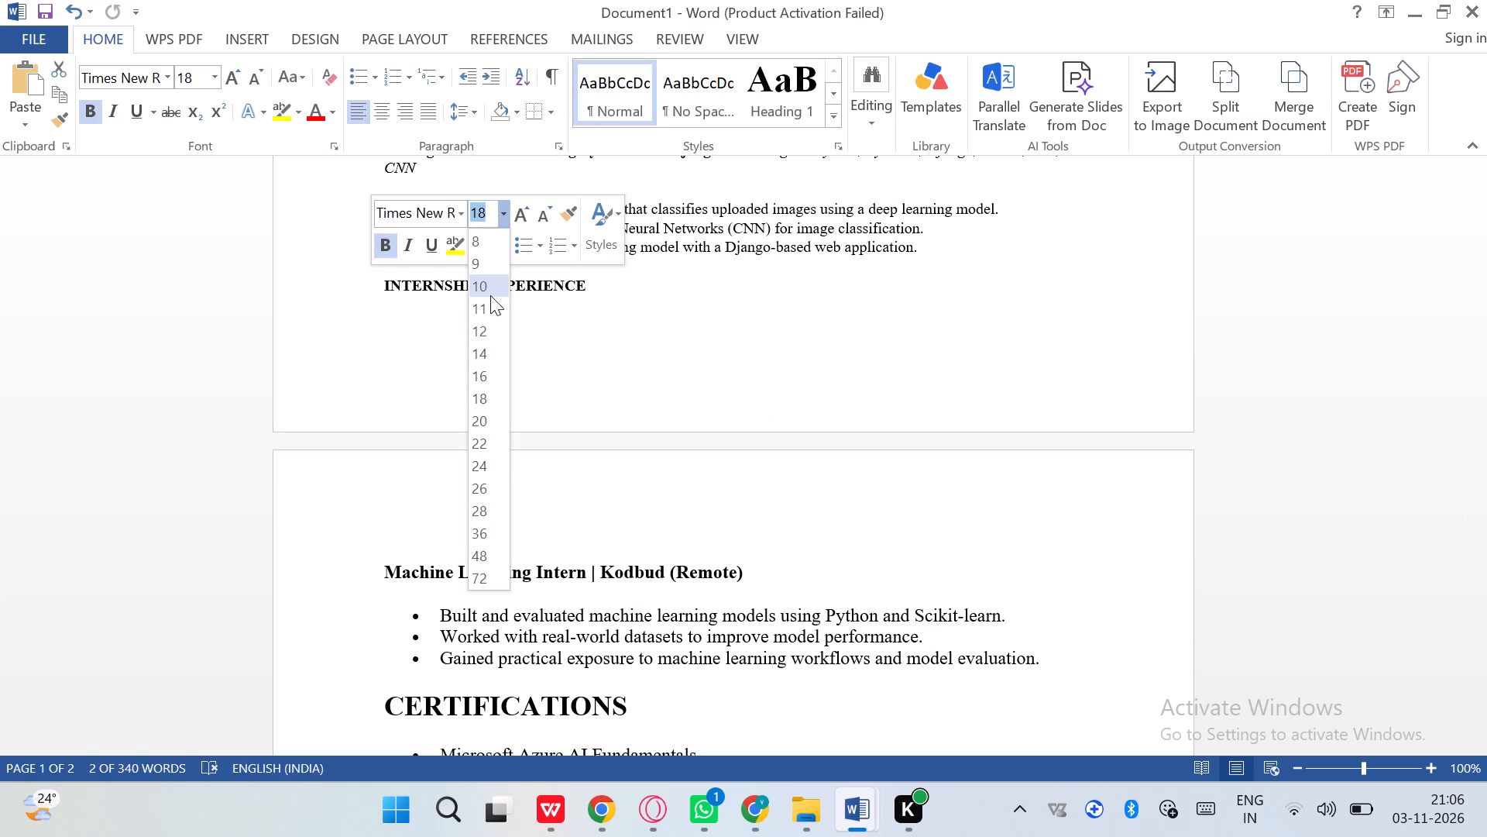
pyautogui.click(490, 295)
pyautogui.click(569, 371)
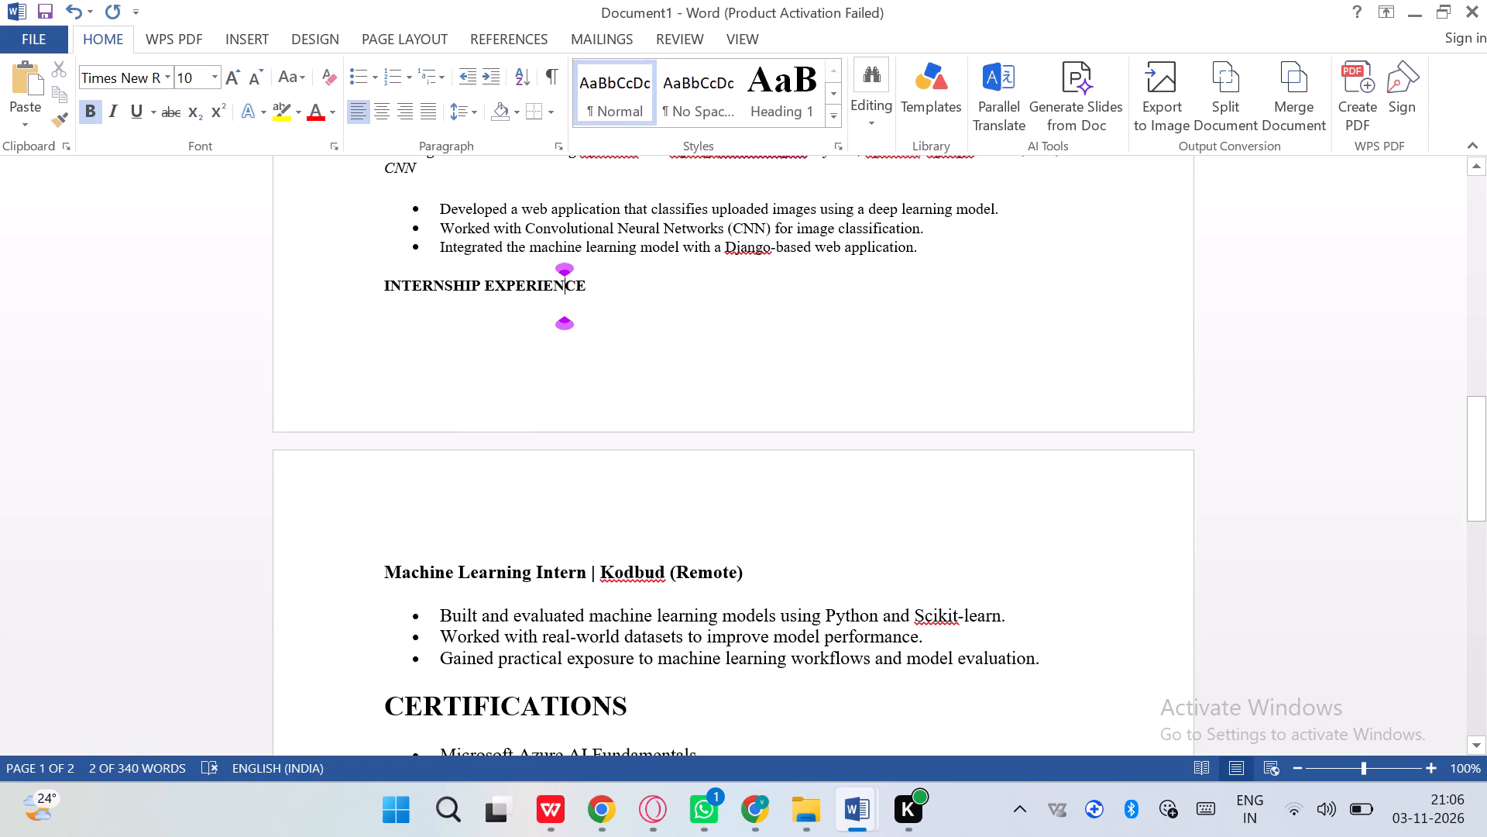
# Set the font size of the Machine Learning Intern title line and its three bullets to 10.
pyautogui.scroll(-1, 424, 525)
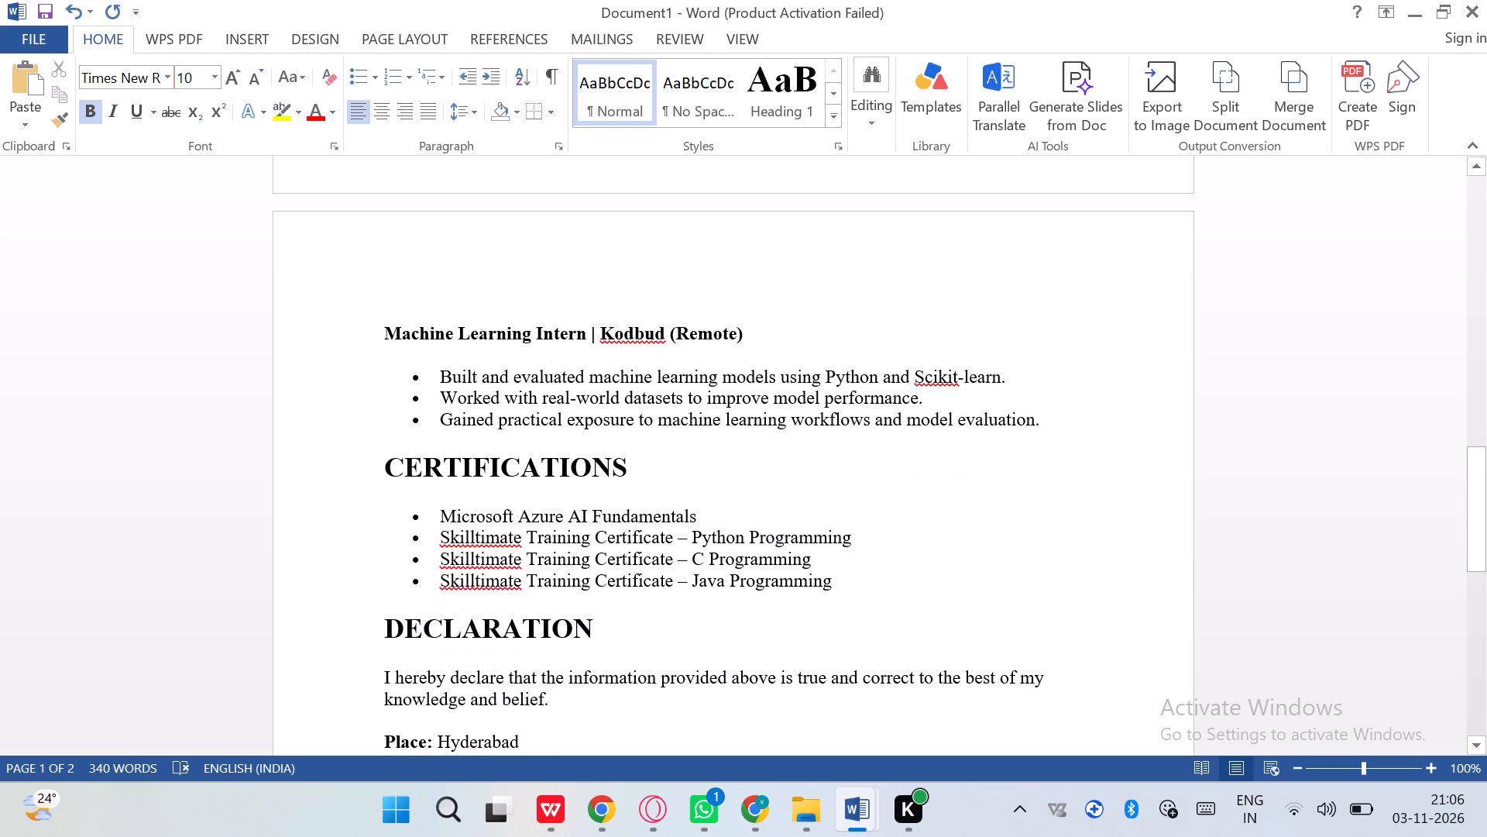
pyautogui.moveTo(383, 337); pyautogui.dragTo(849, 424)
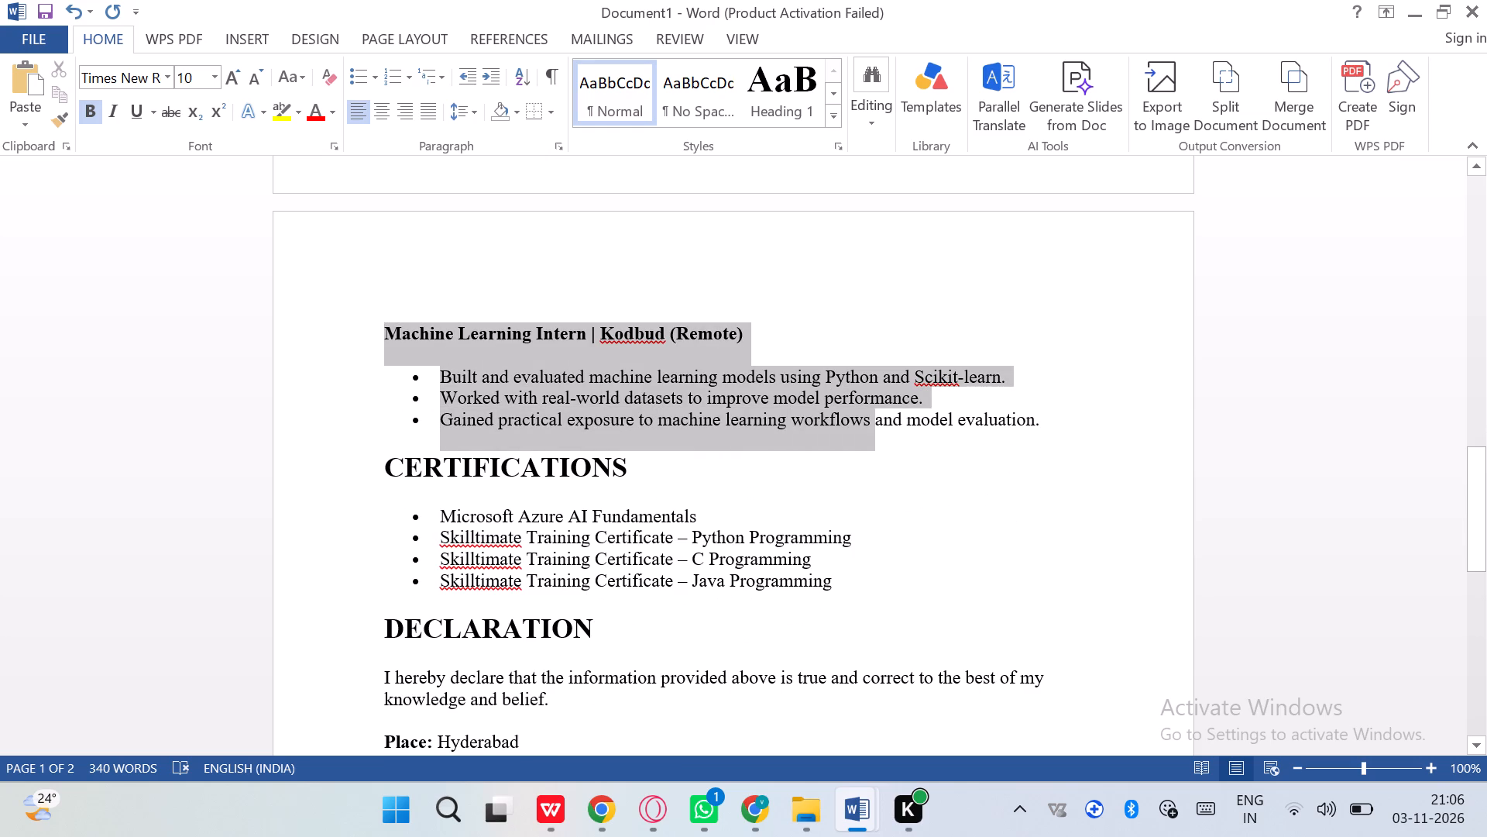
pyautogui.moveTo(849, 424); pyautogui.dragTo(1070, 429)
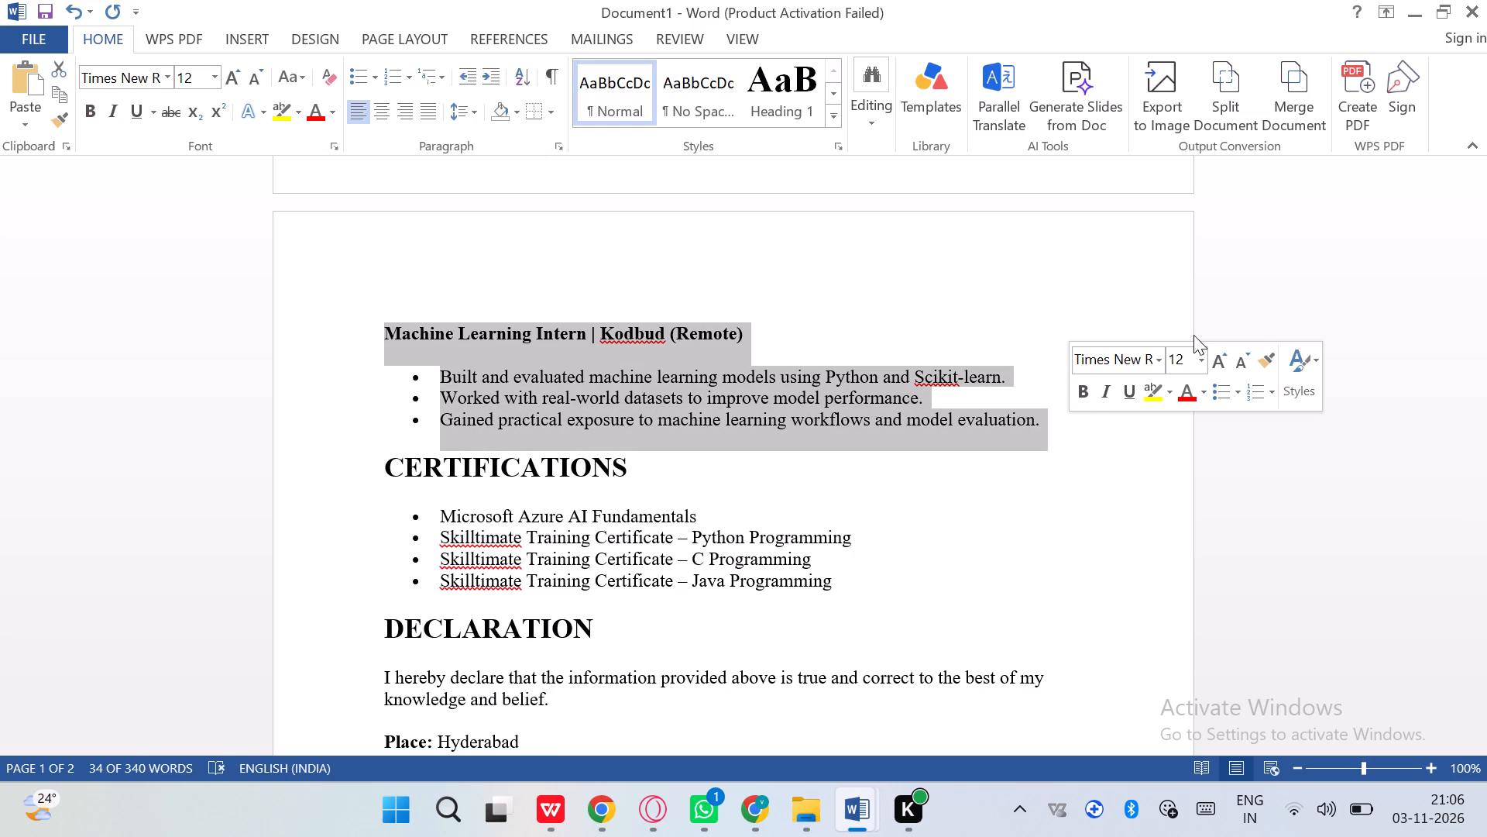
pyautogui.click(1207, 355)
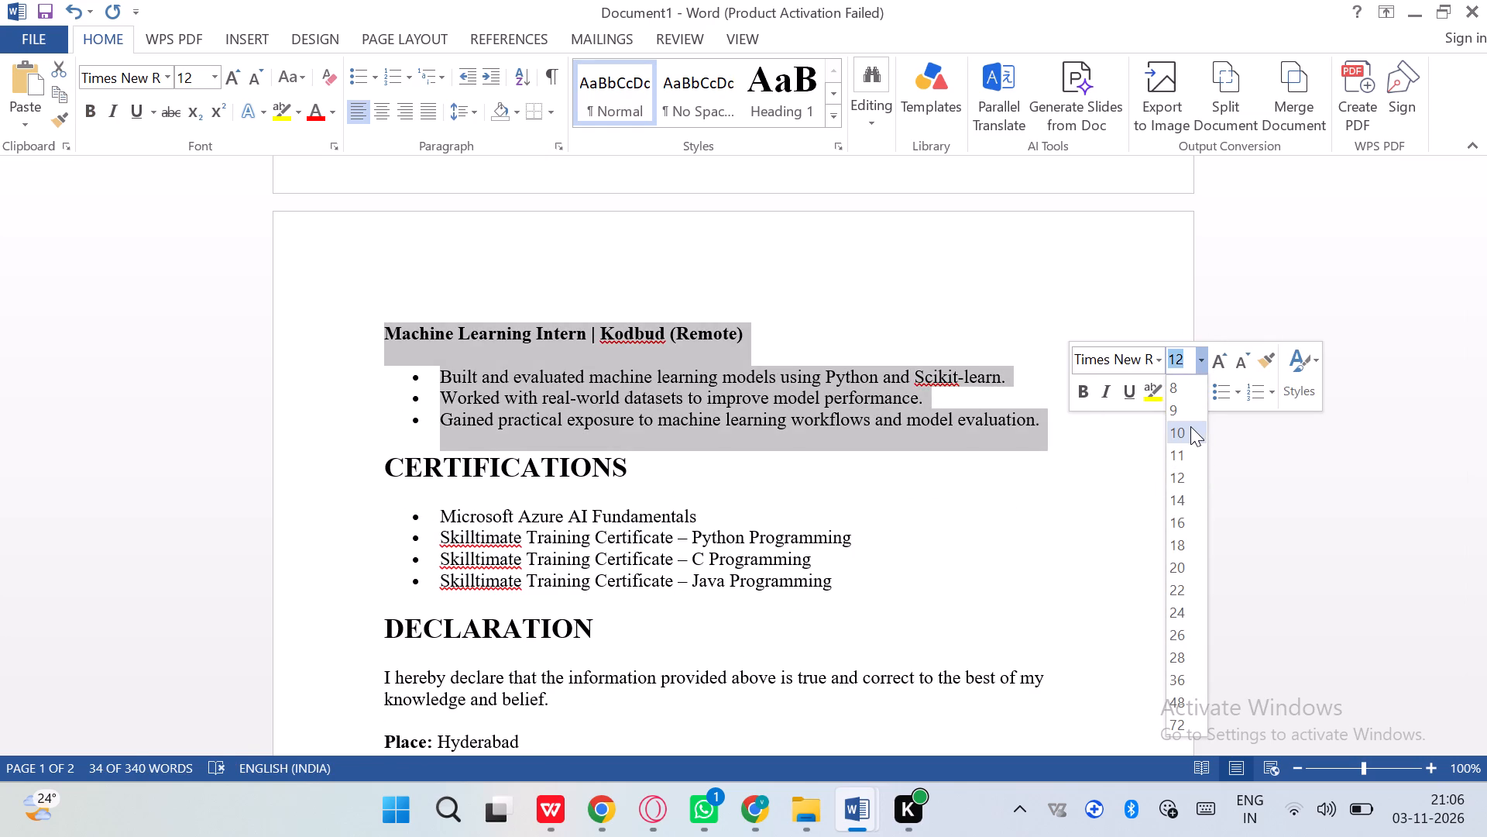
pyautogui.click(1189, 426)
pyautogui.click(984, 515)
# Set the PROFESSIONAL SUMMARY heading's font size to 10.
pyautogui.scroll(6, 984, 515)
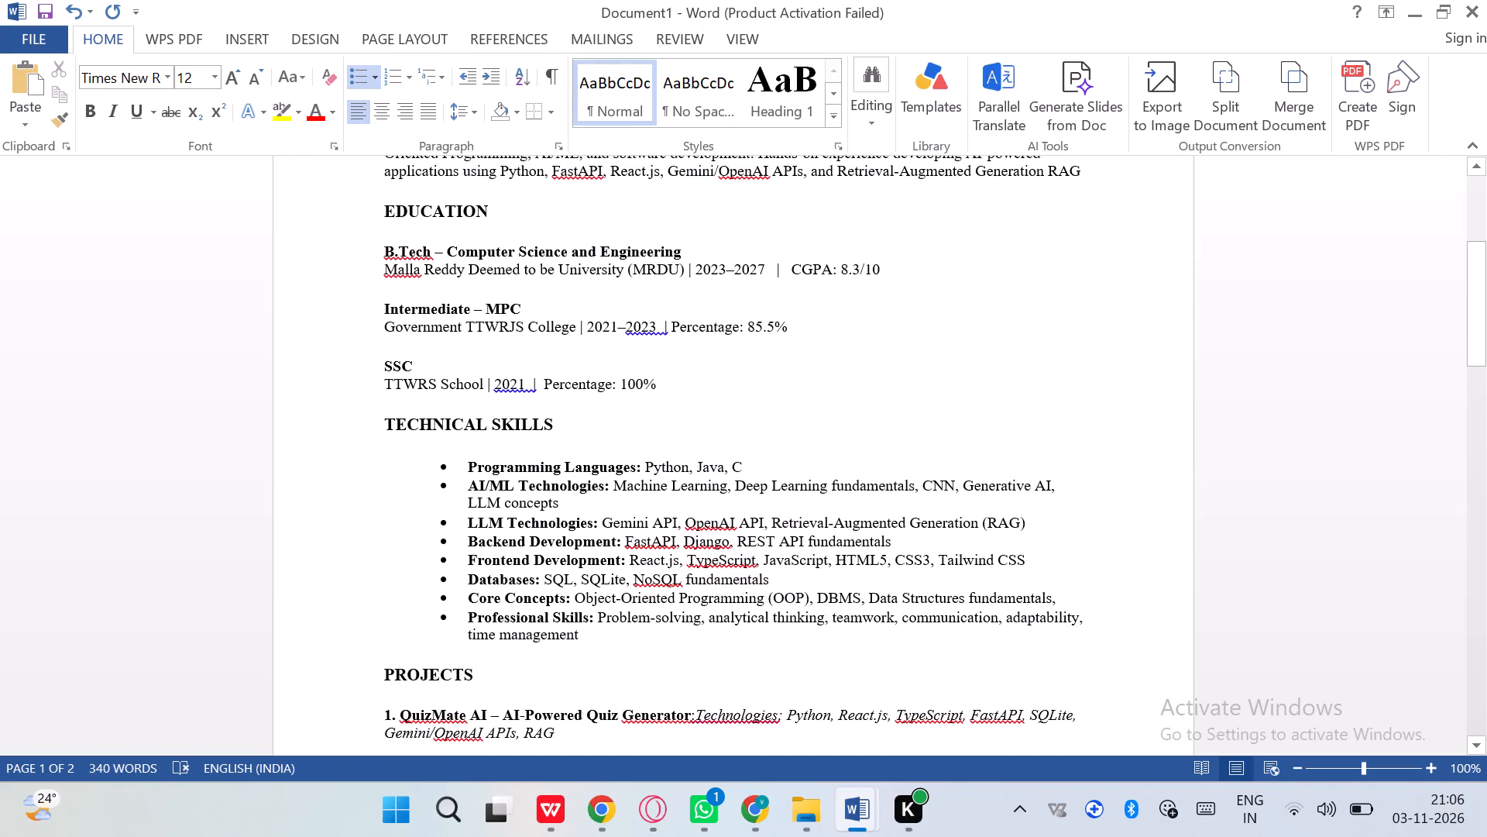
pyautogui.scroll(2, 686, 477)
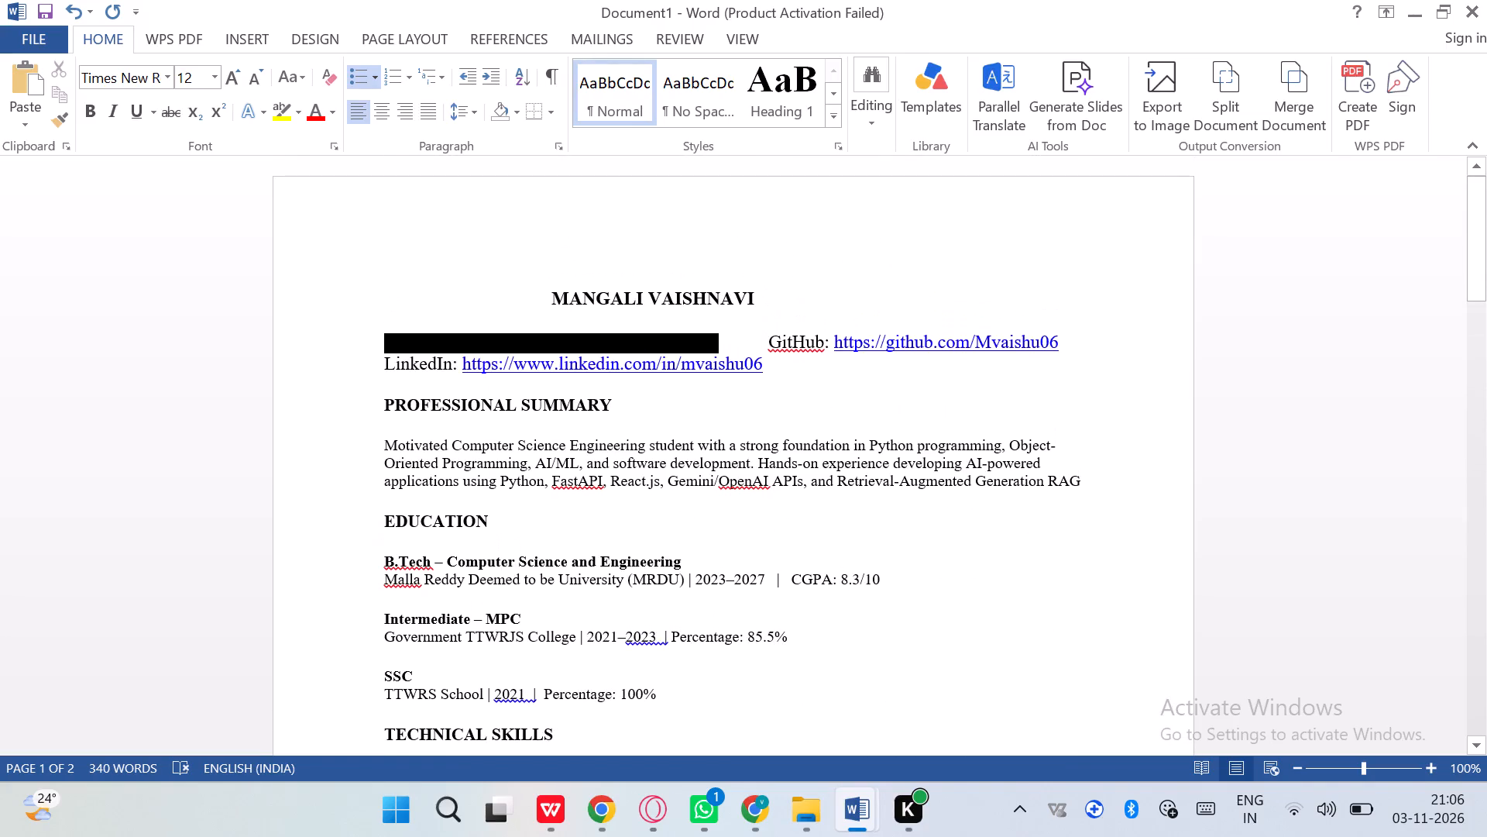
pyautogui.moveTo(624, 415); pyautogui.dragTo(412, 401)
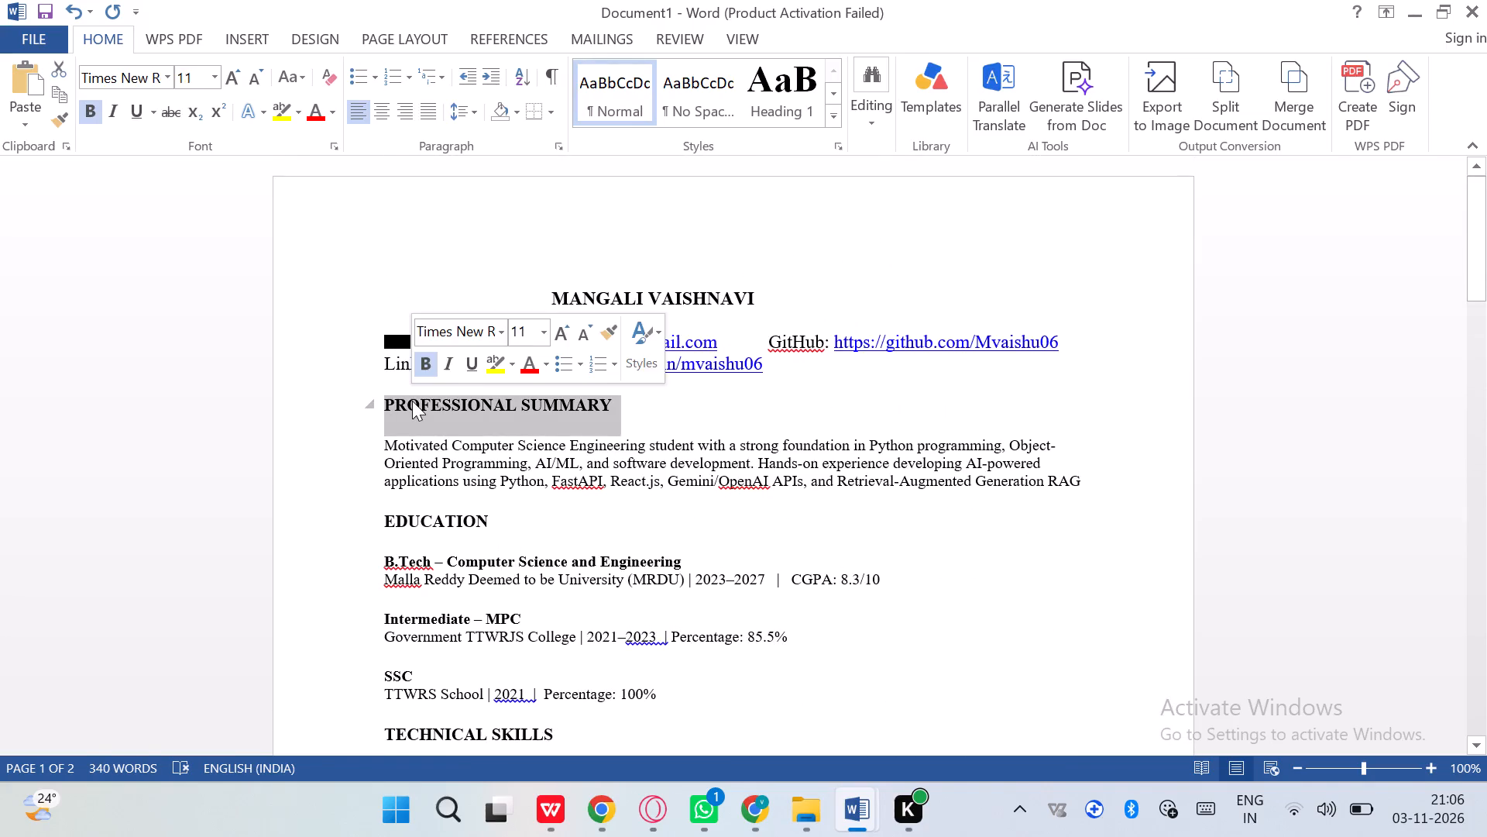
pyautogui.click(541, 328)
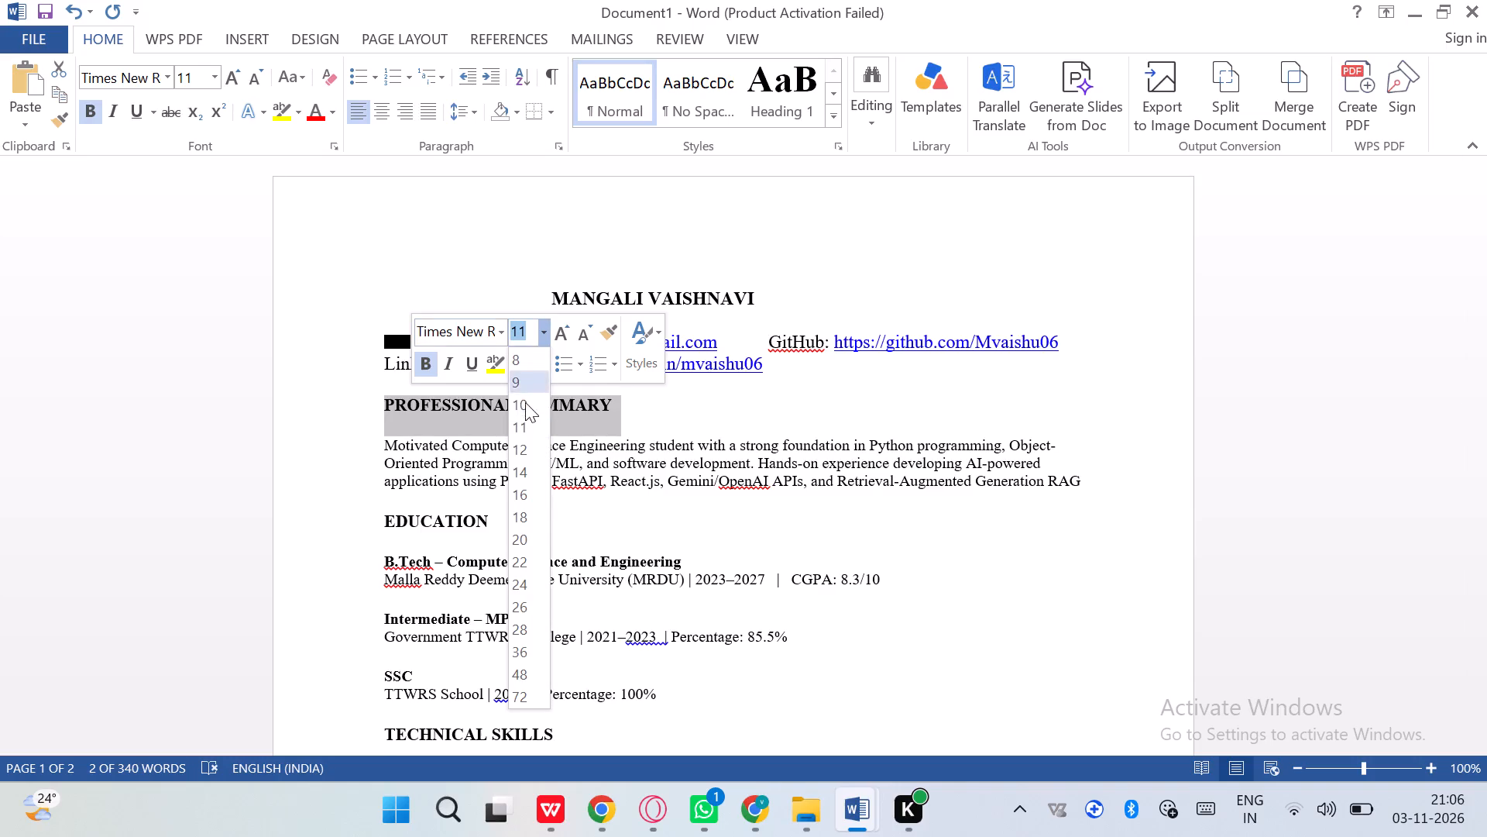
pyautogui.click(524, 406)
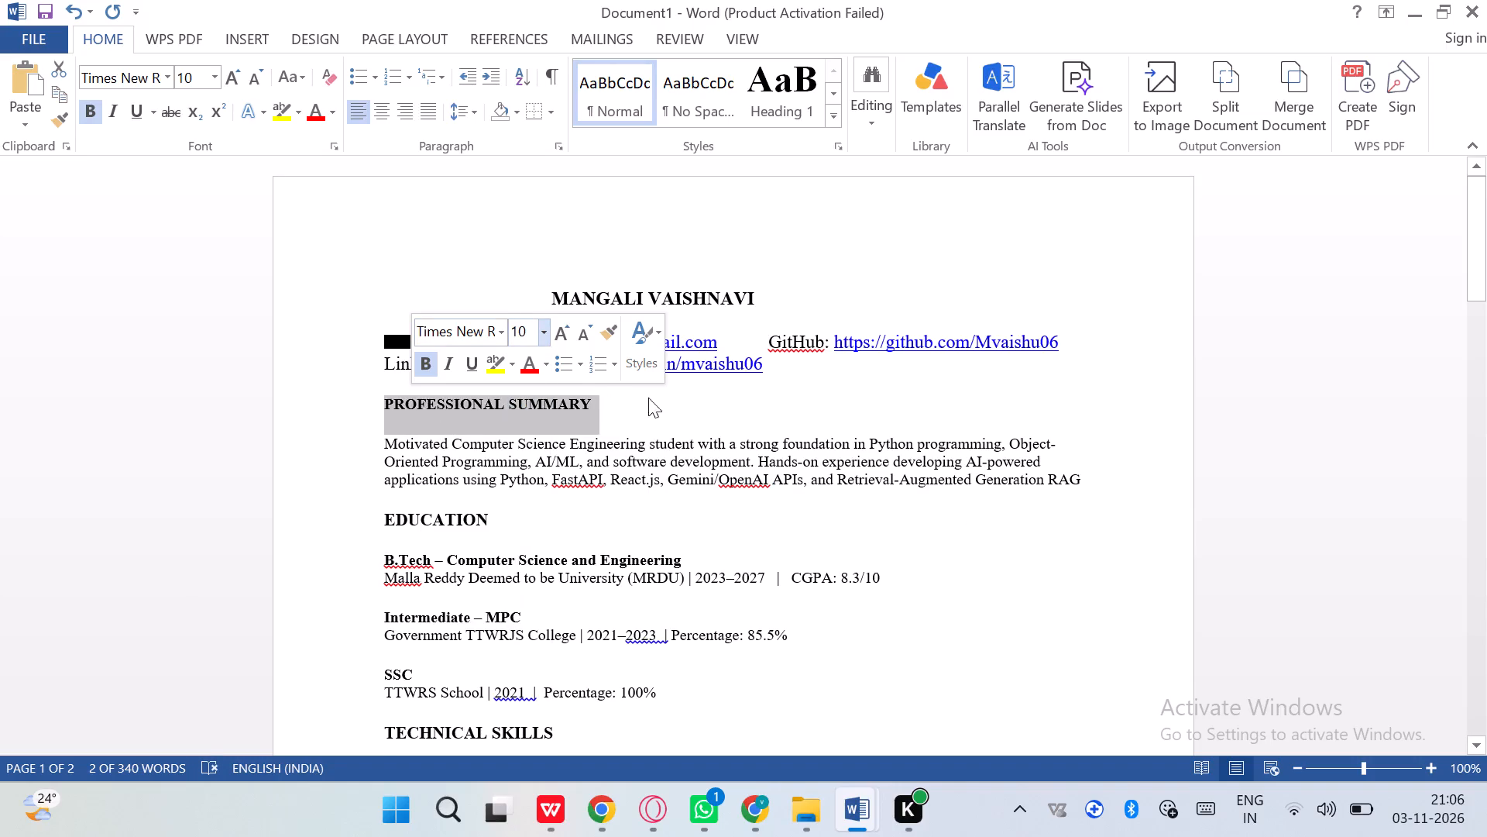
pyautogui.click(668, 401)
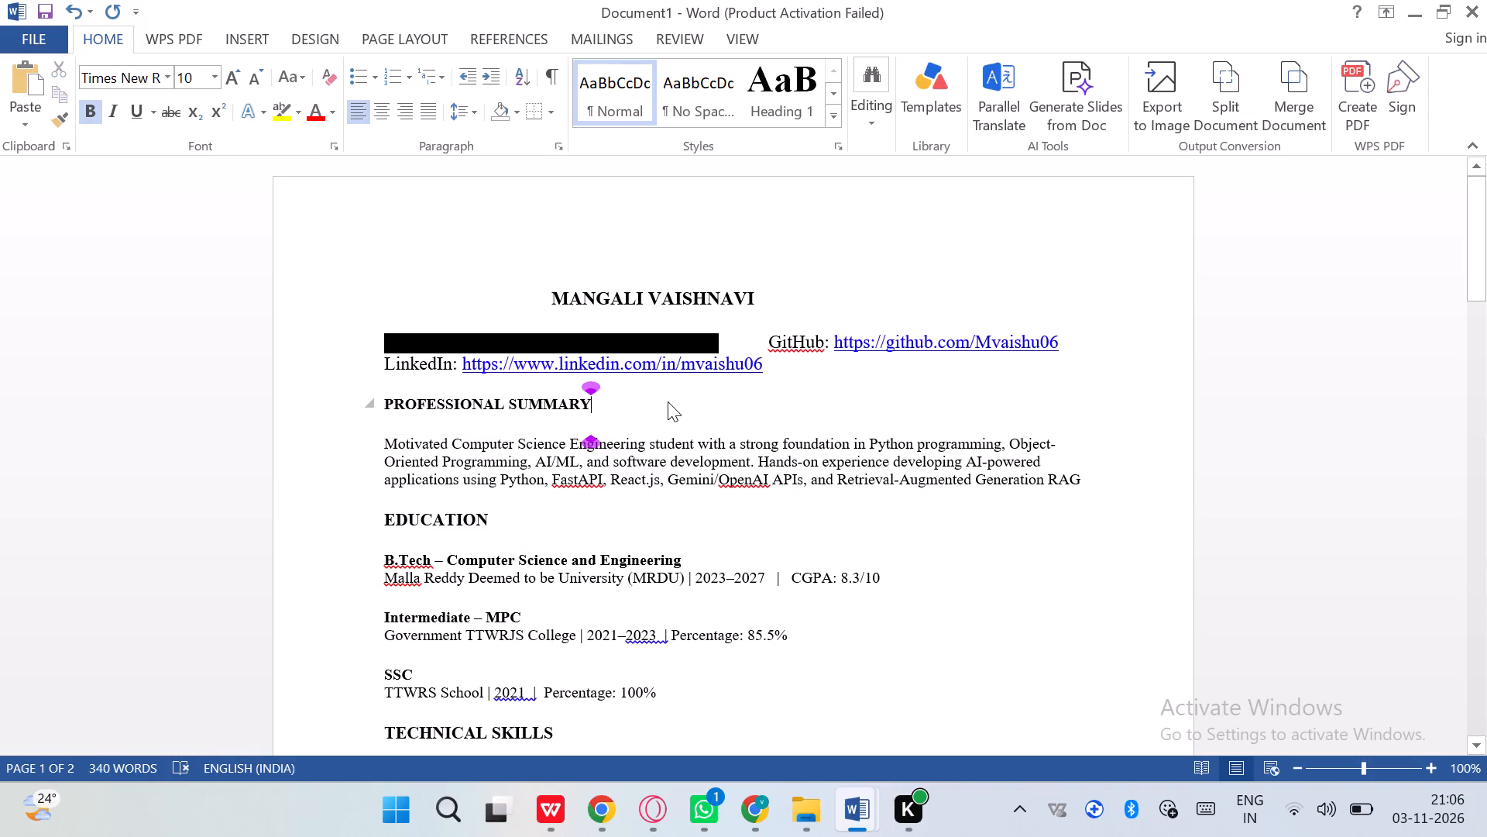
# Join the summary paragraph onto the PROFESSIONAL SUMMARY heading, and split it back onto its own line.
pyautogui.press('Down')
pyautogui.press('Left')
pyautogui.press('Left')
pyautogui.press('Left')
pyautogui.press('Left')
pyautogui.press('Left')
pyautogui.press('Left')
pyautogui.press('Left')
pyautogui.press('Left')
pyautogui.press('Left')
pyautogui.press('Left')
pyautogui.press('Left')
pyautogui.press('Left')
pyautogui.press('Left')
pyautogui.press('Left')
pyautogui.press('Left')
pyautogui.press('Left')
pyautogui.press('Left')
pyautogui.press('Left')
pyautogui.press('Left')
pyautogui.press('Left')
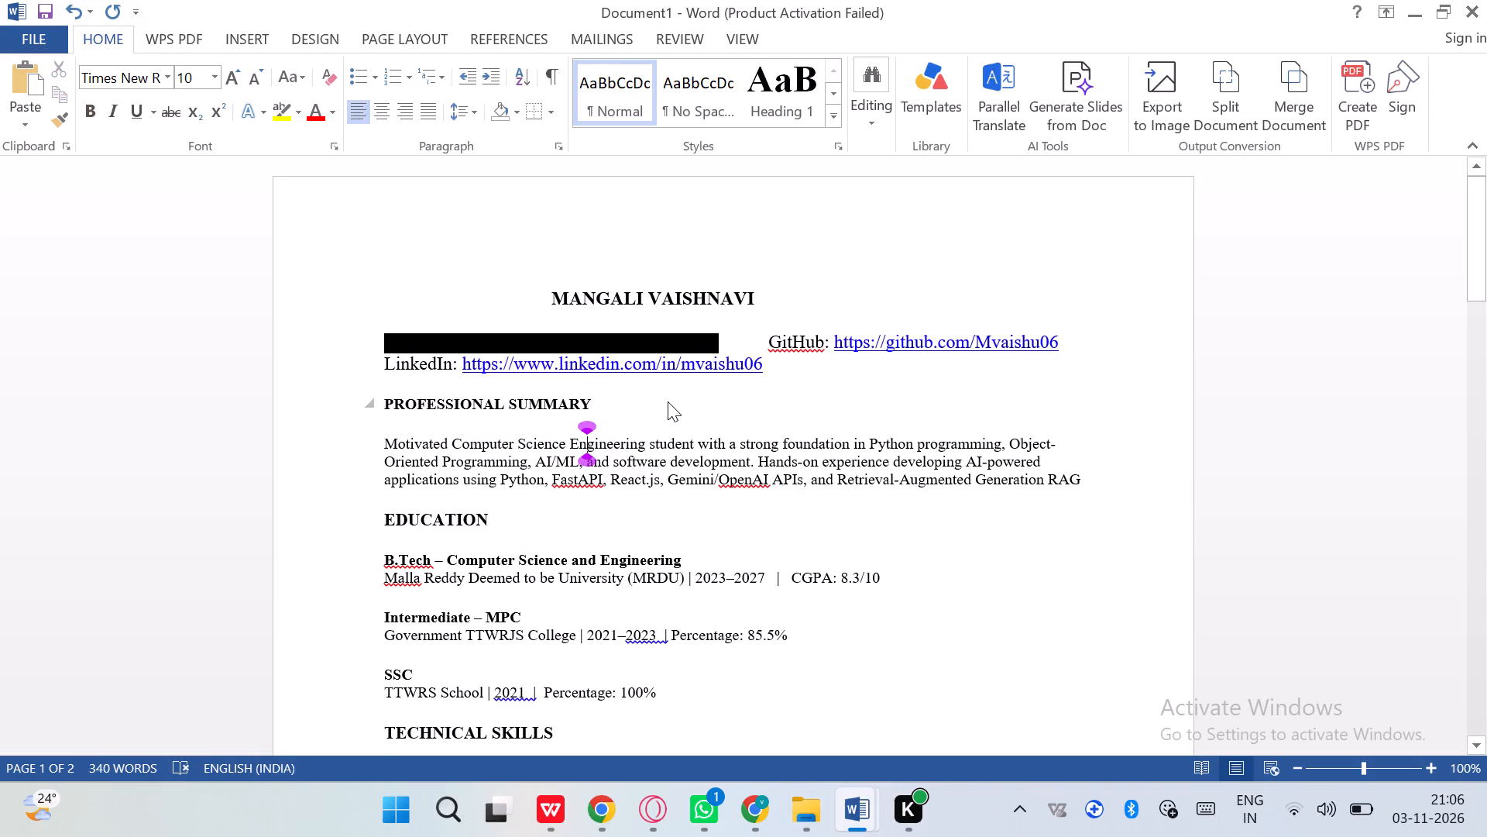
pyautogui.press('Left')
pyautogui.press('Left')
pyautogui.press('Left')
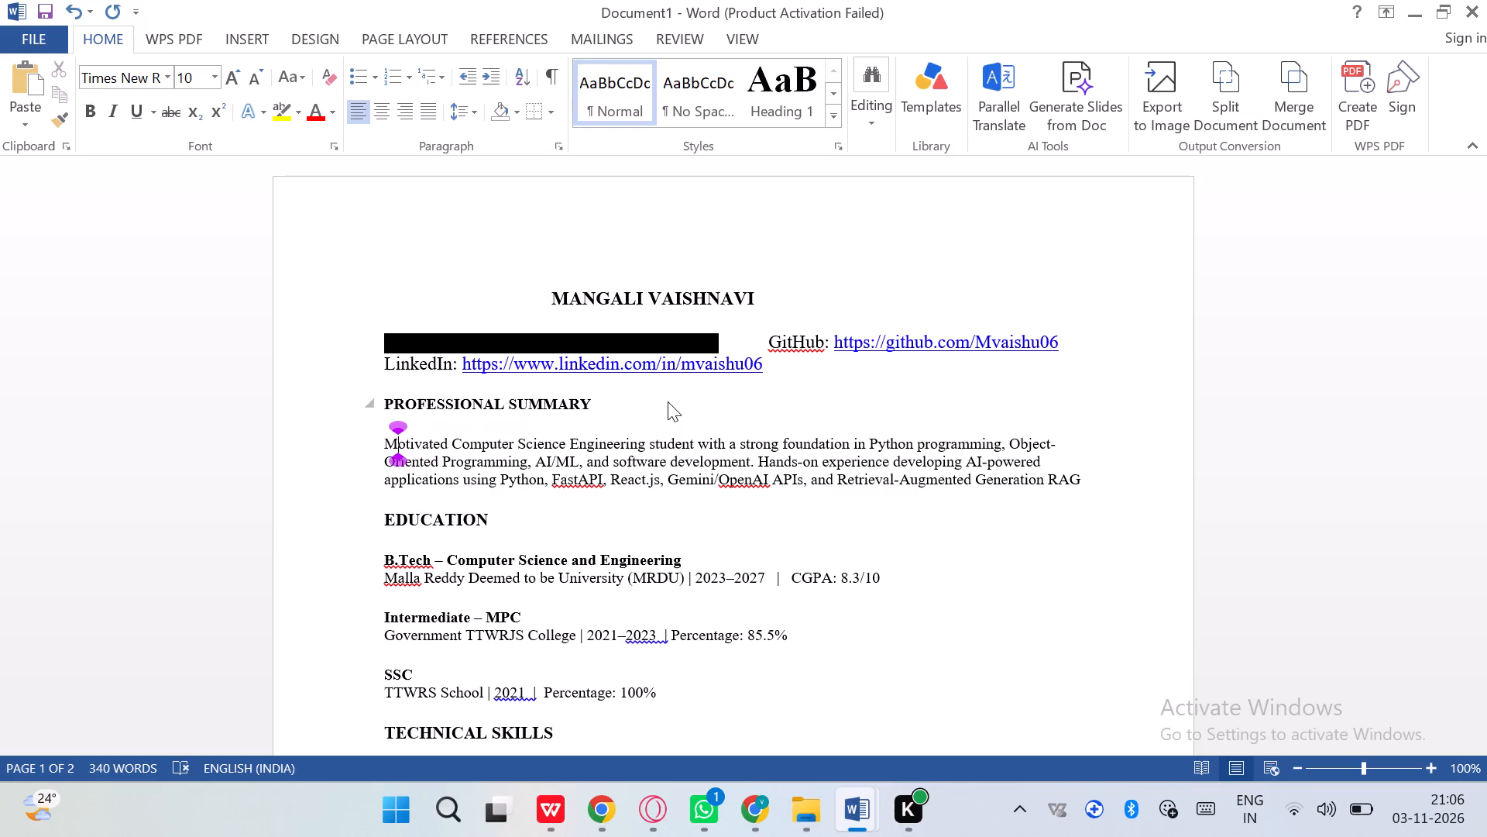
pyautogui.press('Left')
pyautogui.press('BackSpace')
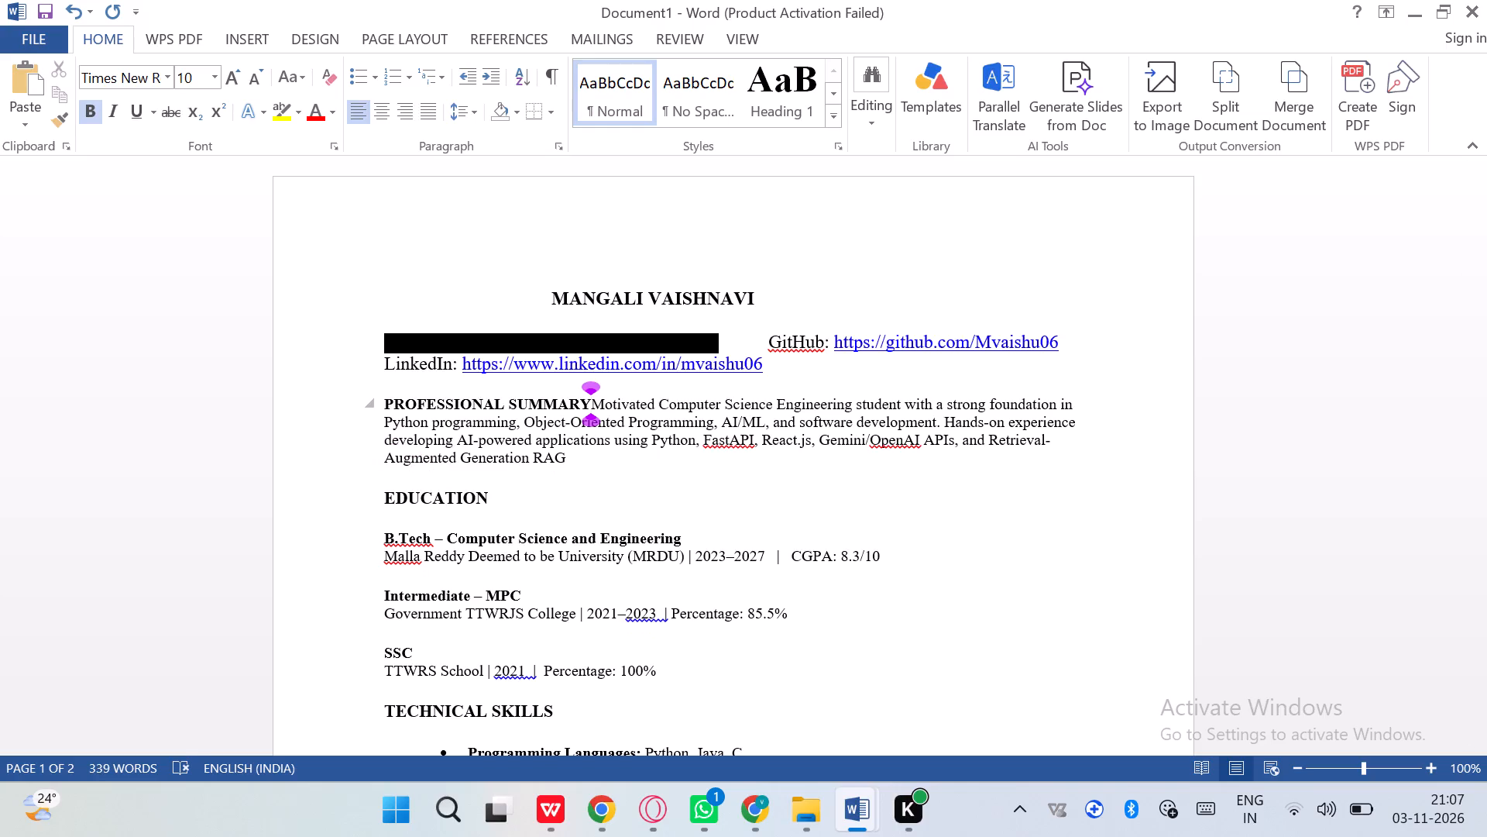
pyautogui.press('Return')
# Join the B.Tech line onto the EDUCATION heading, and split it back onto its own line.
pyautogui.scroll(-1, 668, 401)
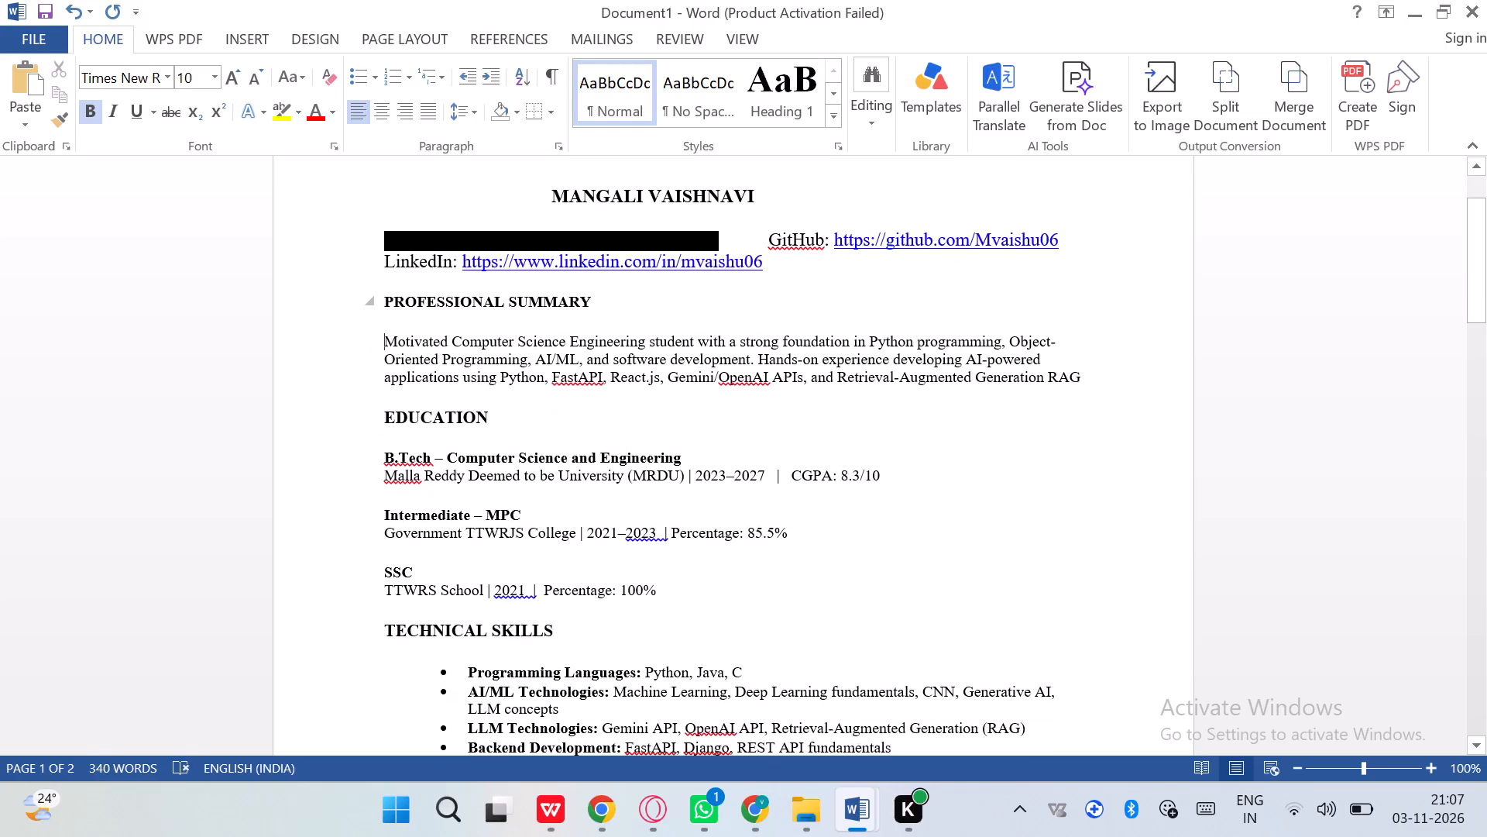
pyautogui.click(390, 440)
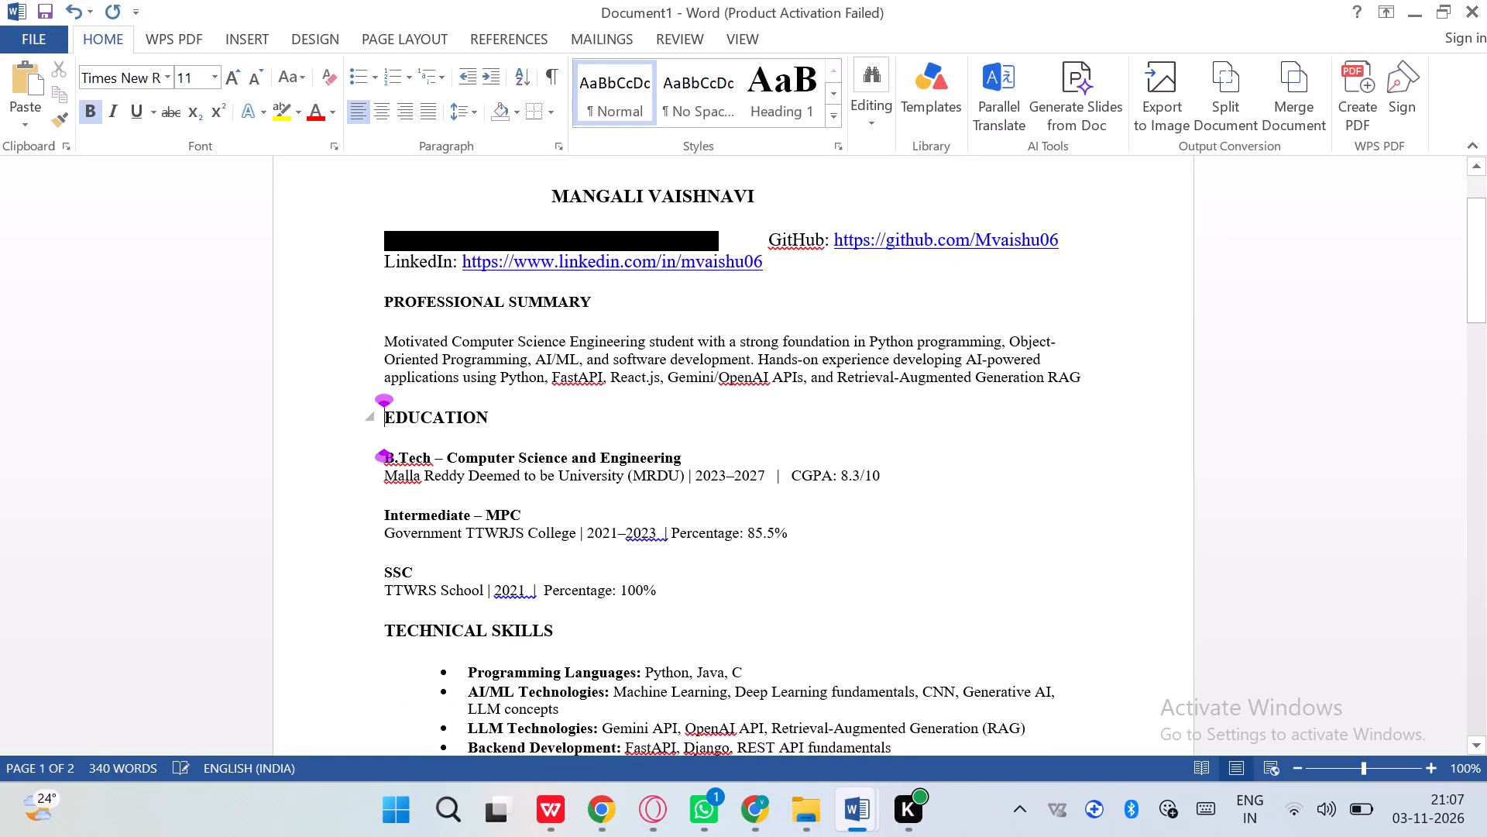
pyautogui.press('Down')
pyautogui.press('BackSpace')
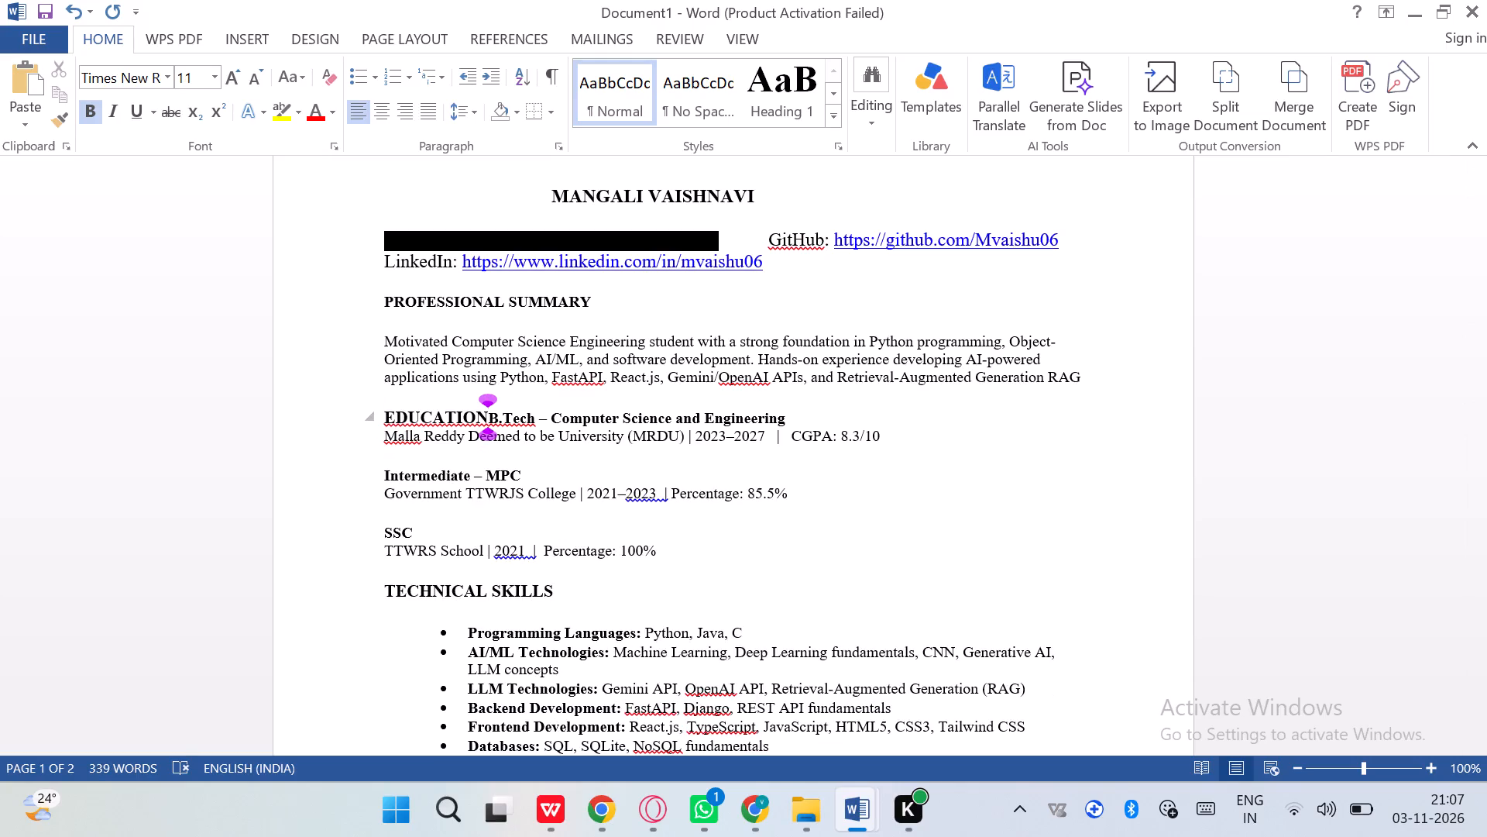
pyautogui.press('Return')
# Delete the Image Classification project's last bullet, about integrating the model with a Django-based web application, including its empty line.
pyautogui.scroll(-1, 390, 440)
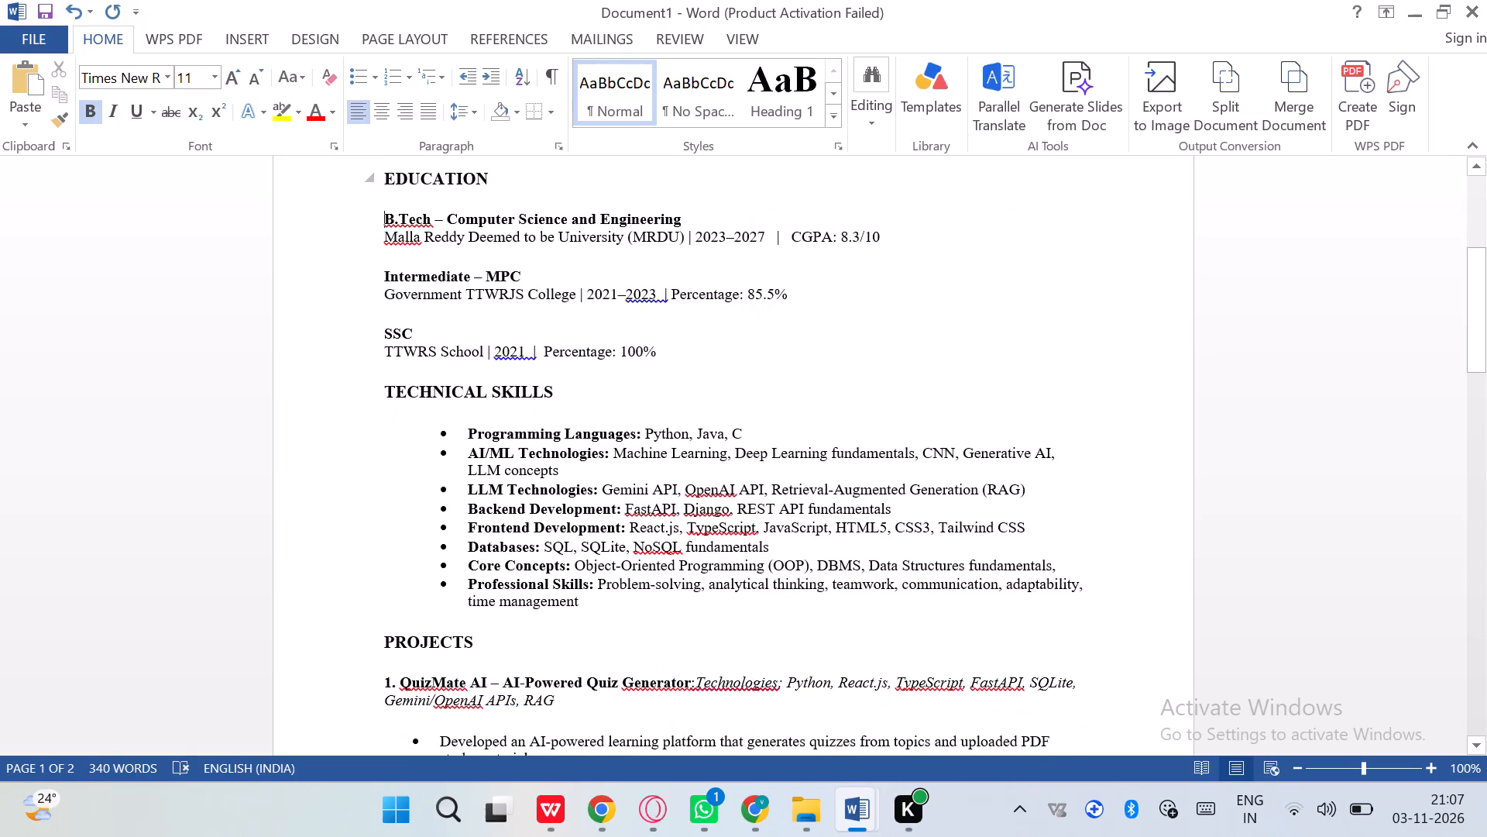
pyautogui.scroll(-2, 390, 440)
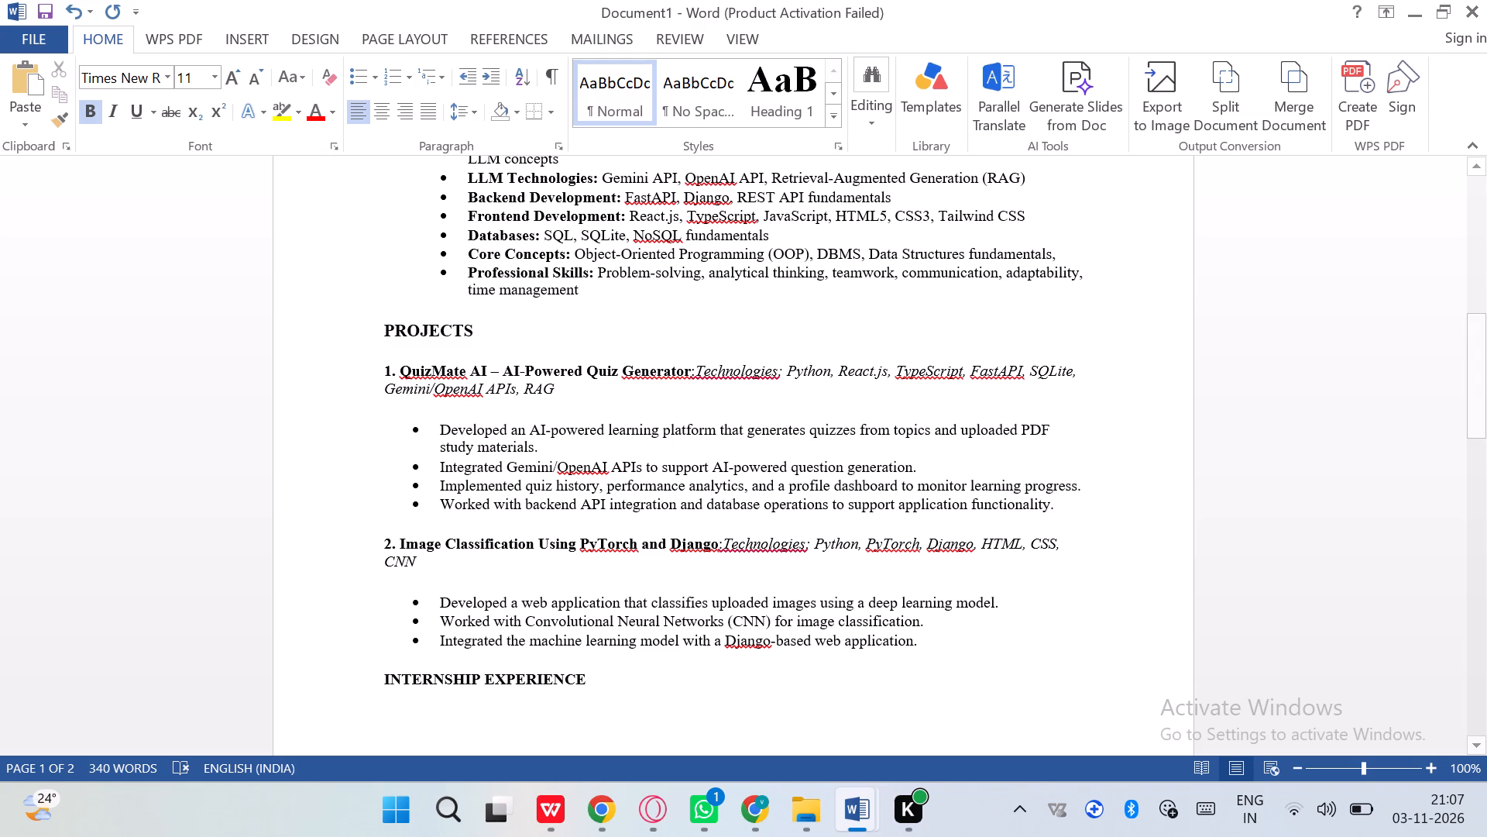
pyautogui.moveTo(914, 639); pyautogui.dragTo(395, 639)
pyautogui.press('BackSpace')
pyautogui.press('BackSpace')
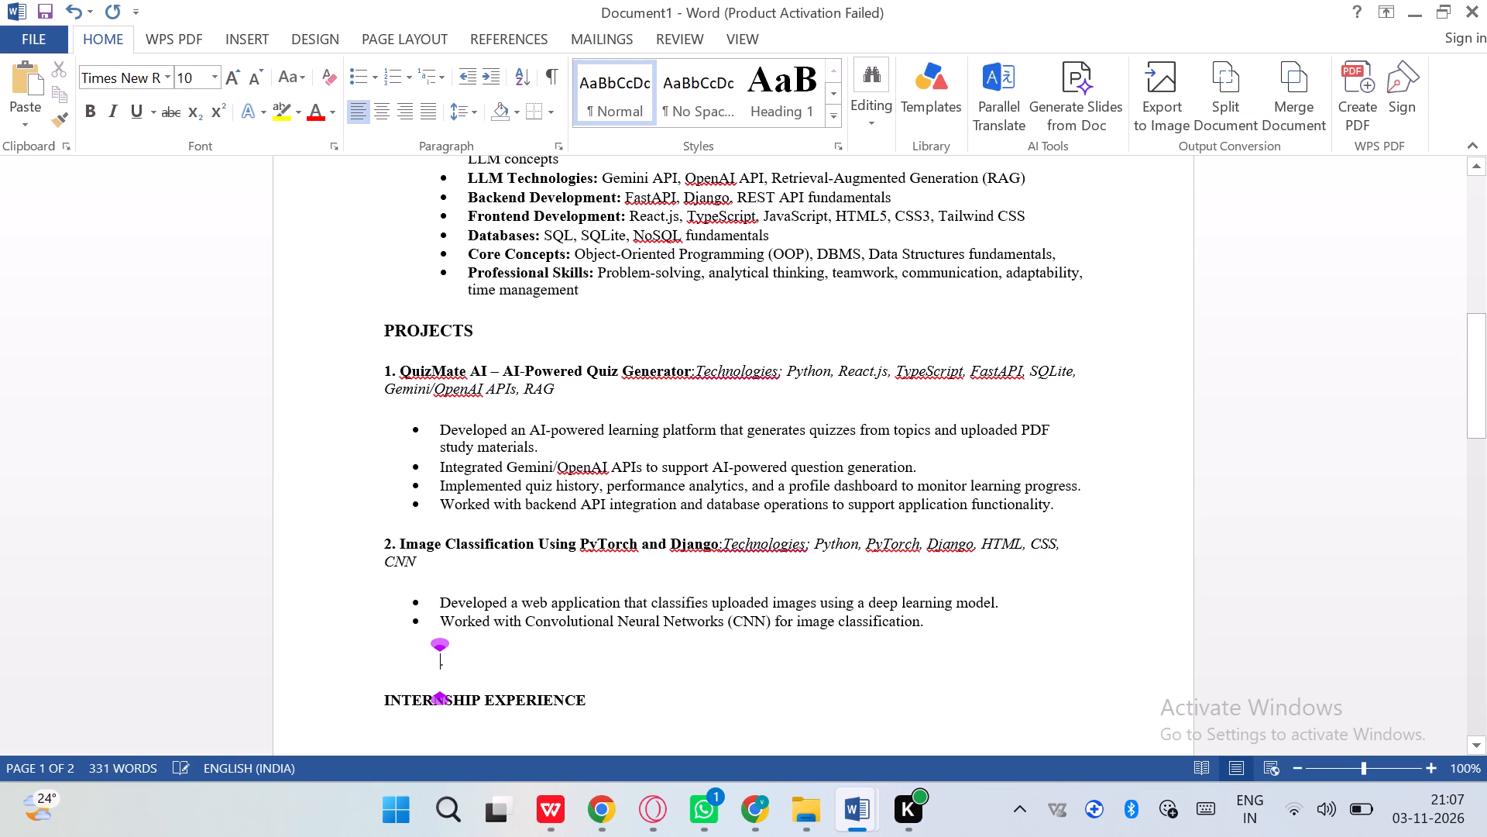
pyautogui.press('BackSpace')
pyautogui.press('BackSpace')
pyautogui.press('Right')
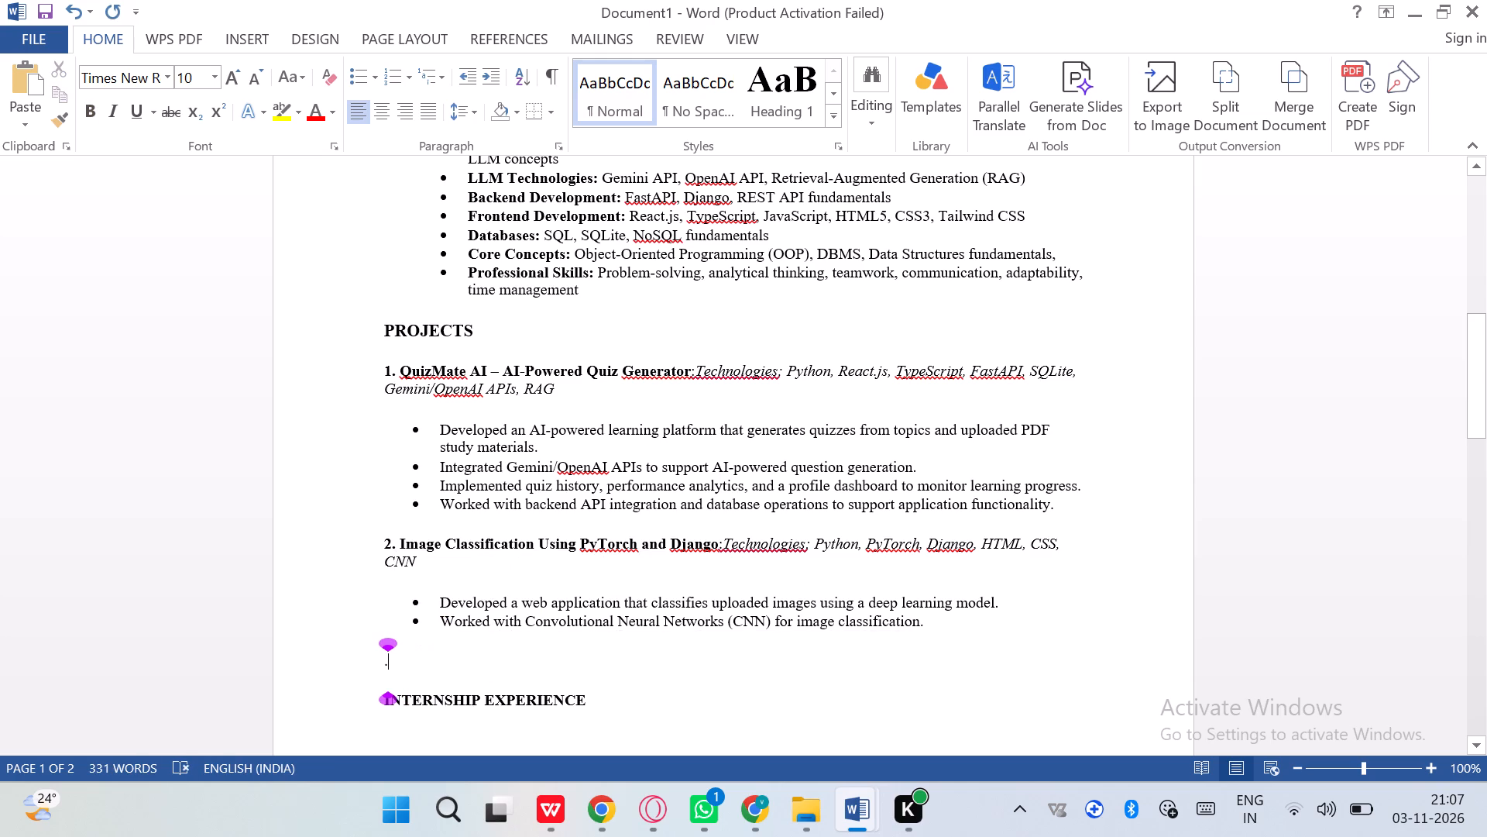
pyautogui.press('BackSpace')
pyautogui.press('BackSpace')
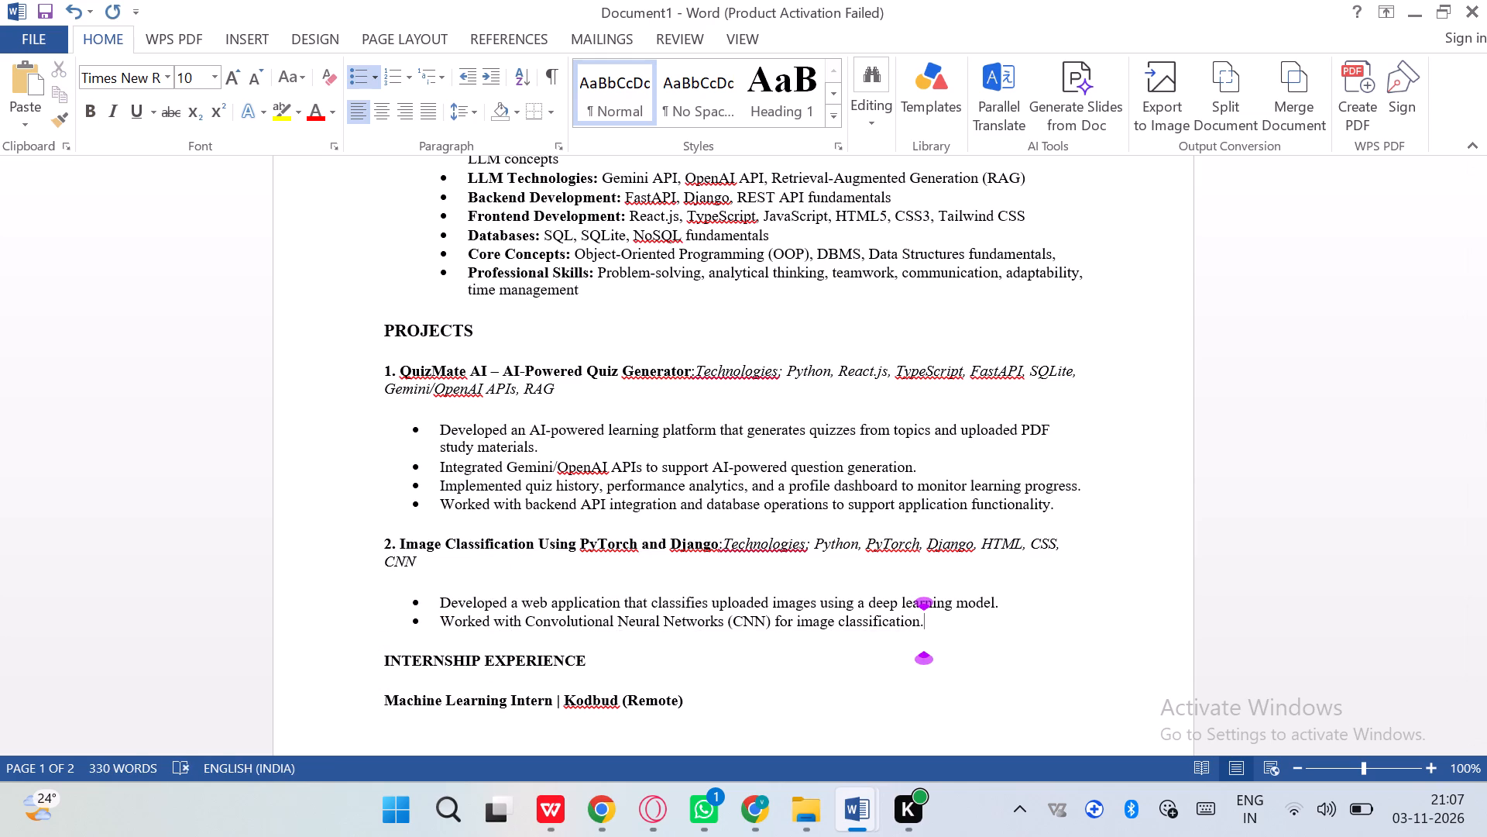
# Set the font size of all resume text from the contact line down to the end of the declaration to 9.
pyautogui.scroll(1, 661, 556)
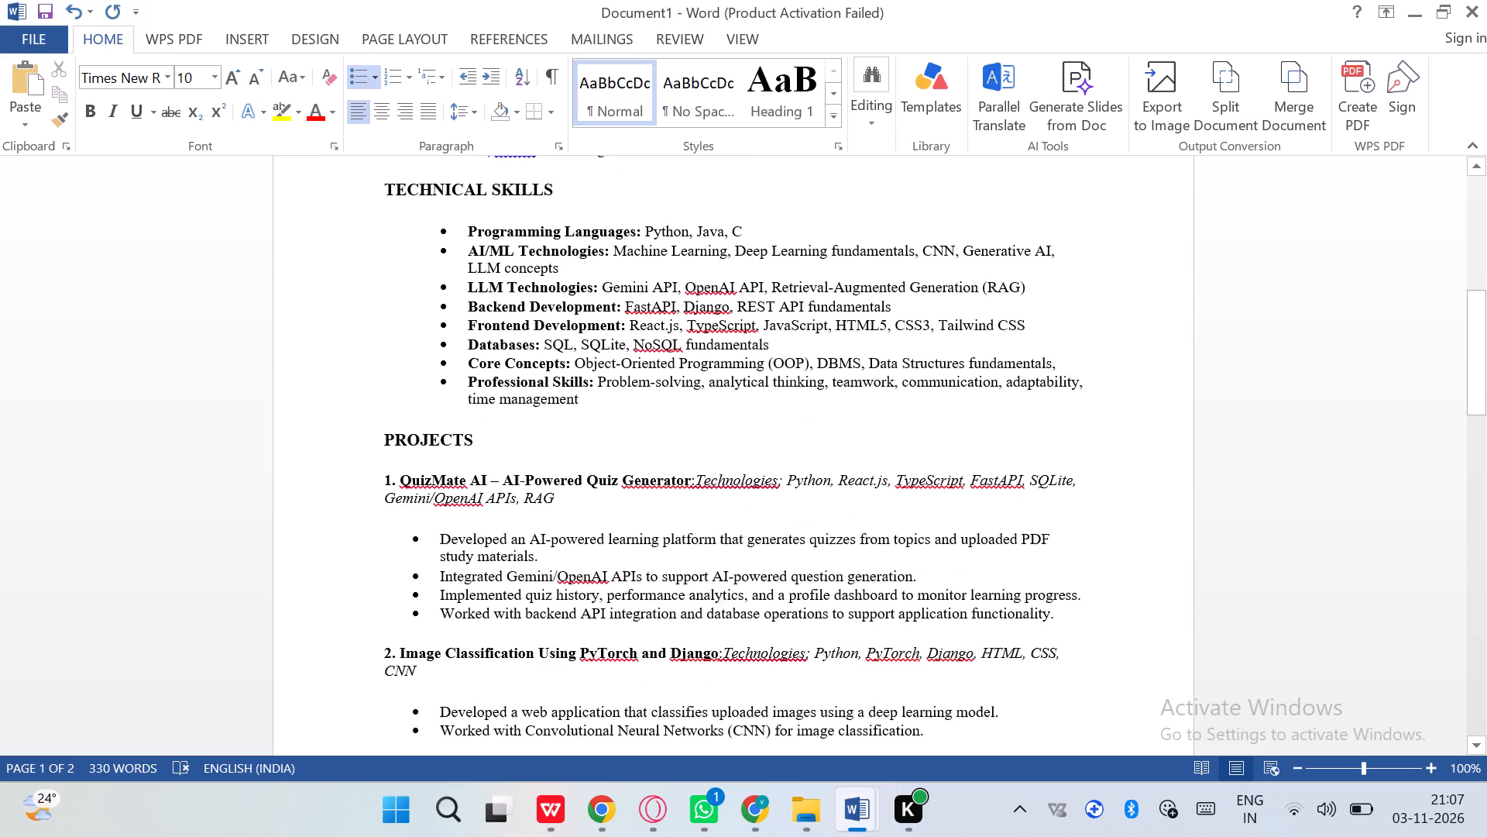
pyautogui.scroll(4, 661, 556)
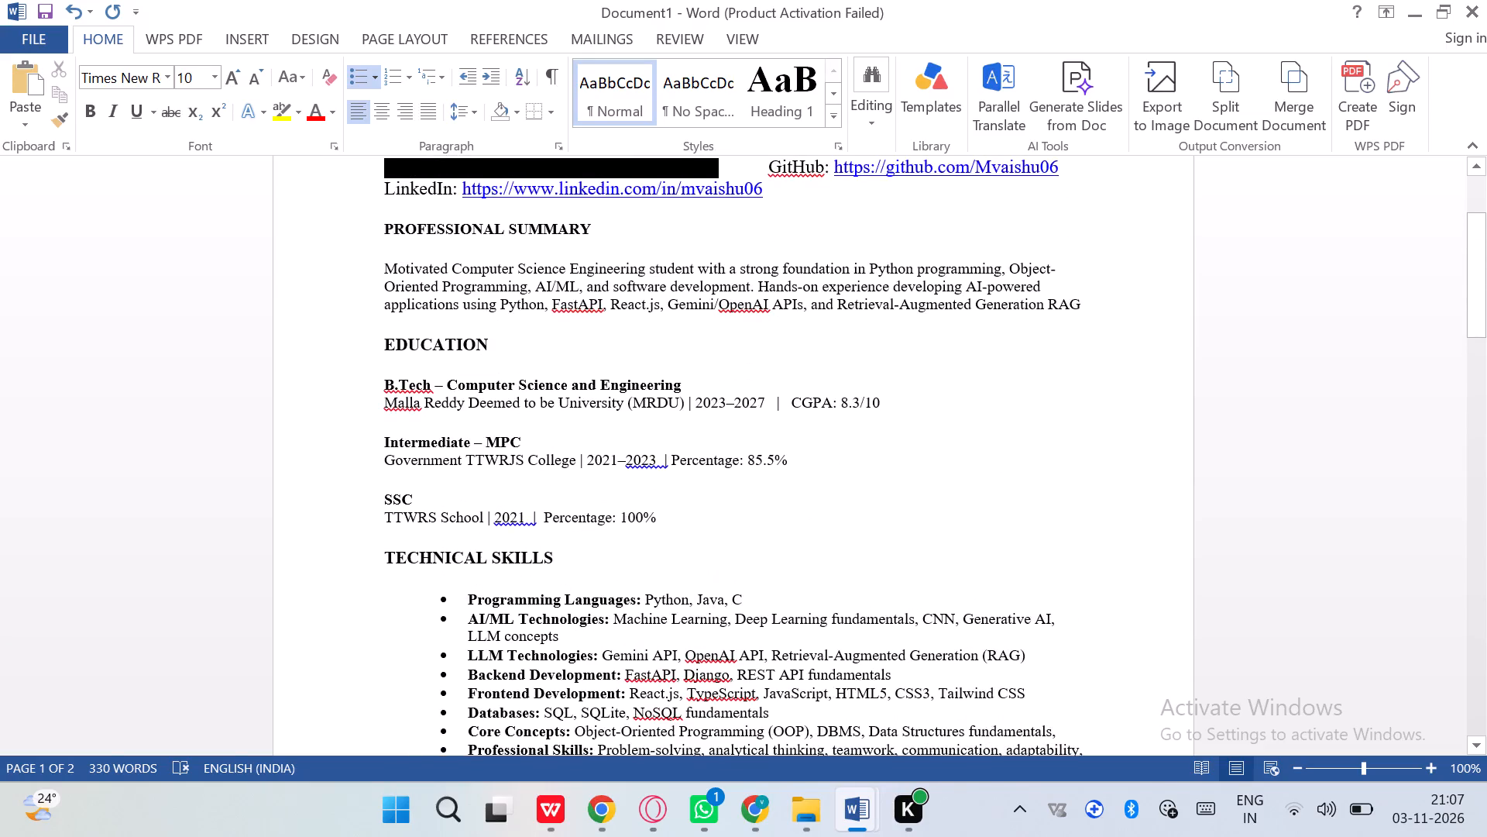
pyautogui.scroll(1, 661, 556)
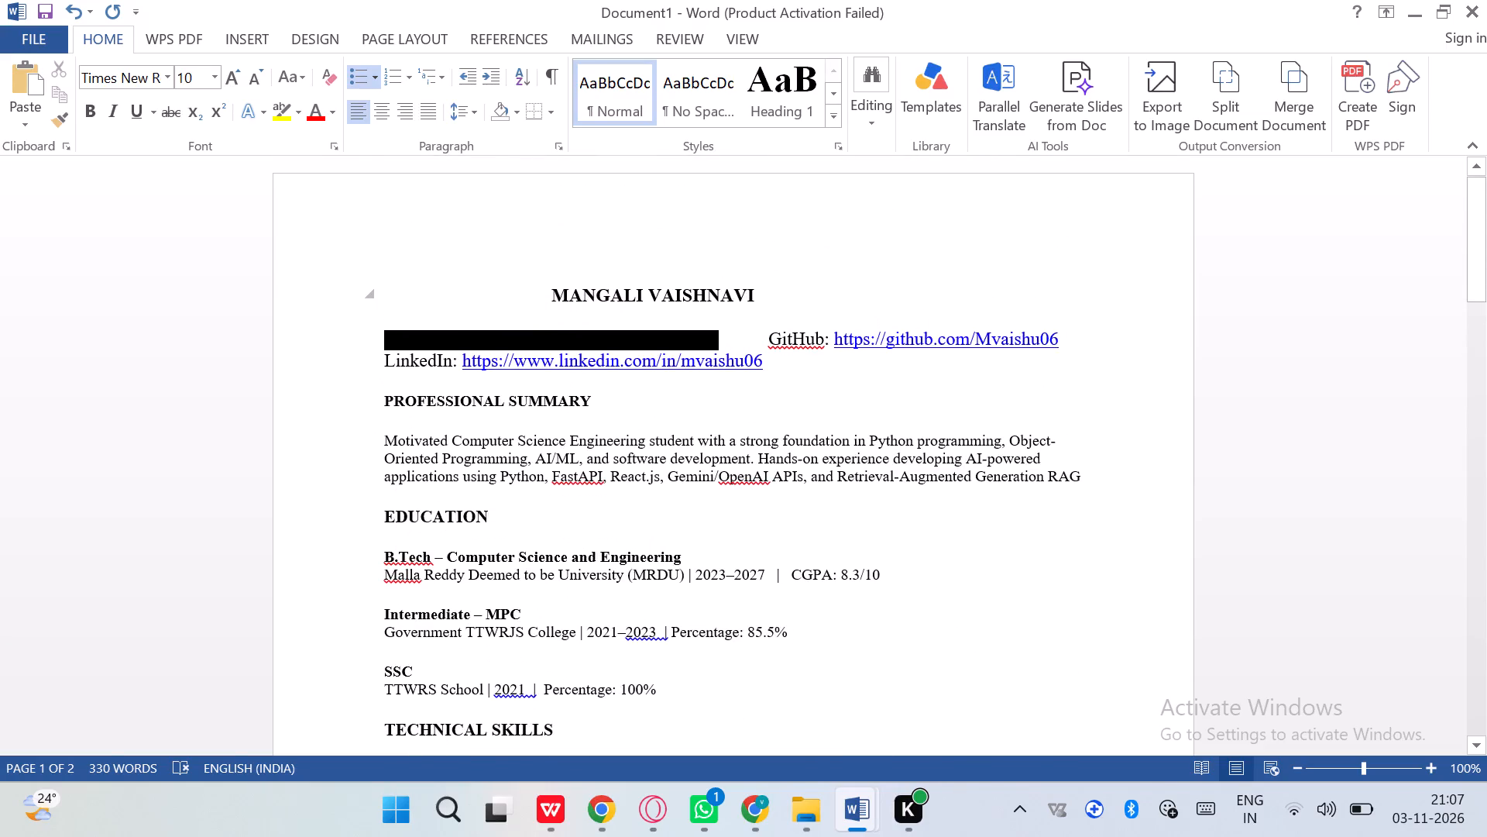
pyautogui.moveTo(383, 333); pyautogui.dragTo(772, 780)
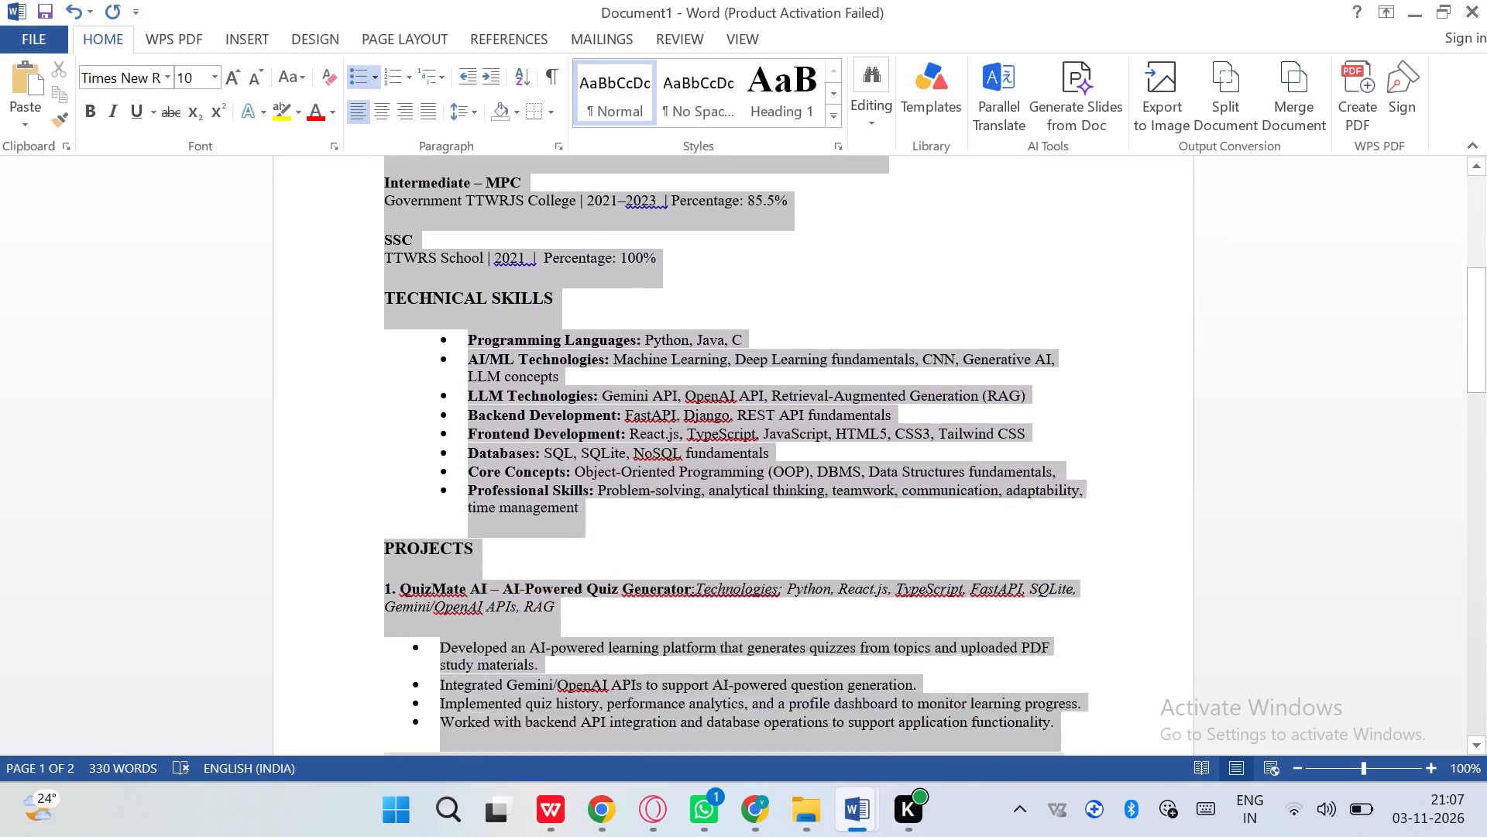
pyautogui.moveTo(772, 780); pyautogui.dragTo(778, 774)
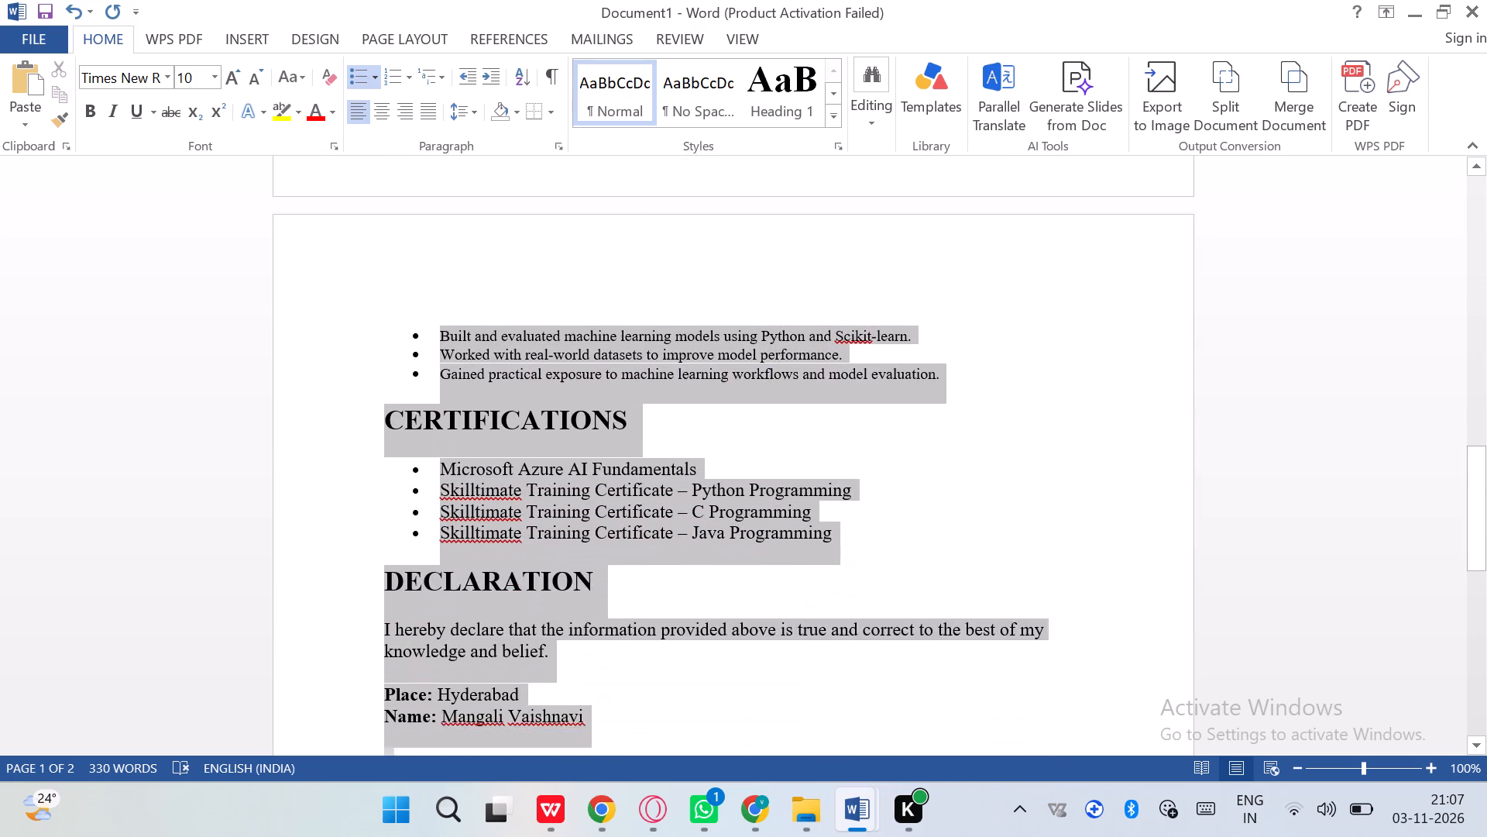
pyautogui.moveTo(778, 774); pyautogui.dragTo(802, 652)
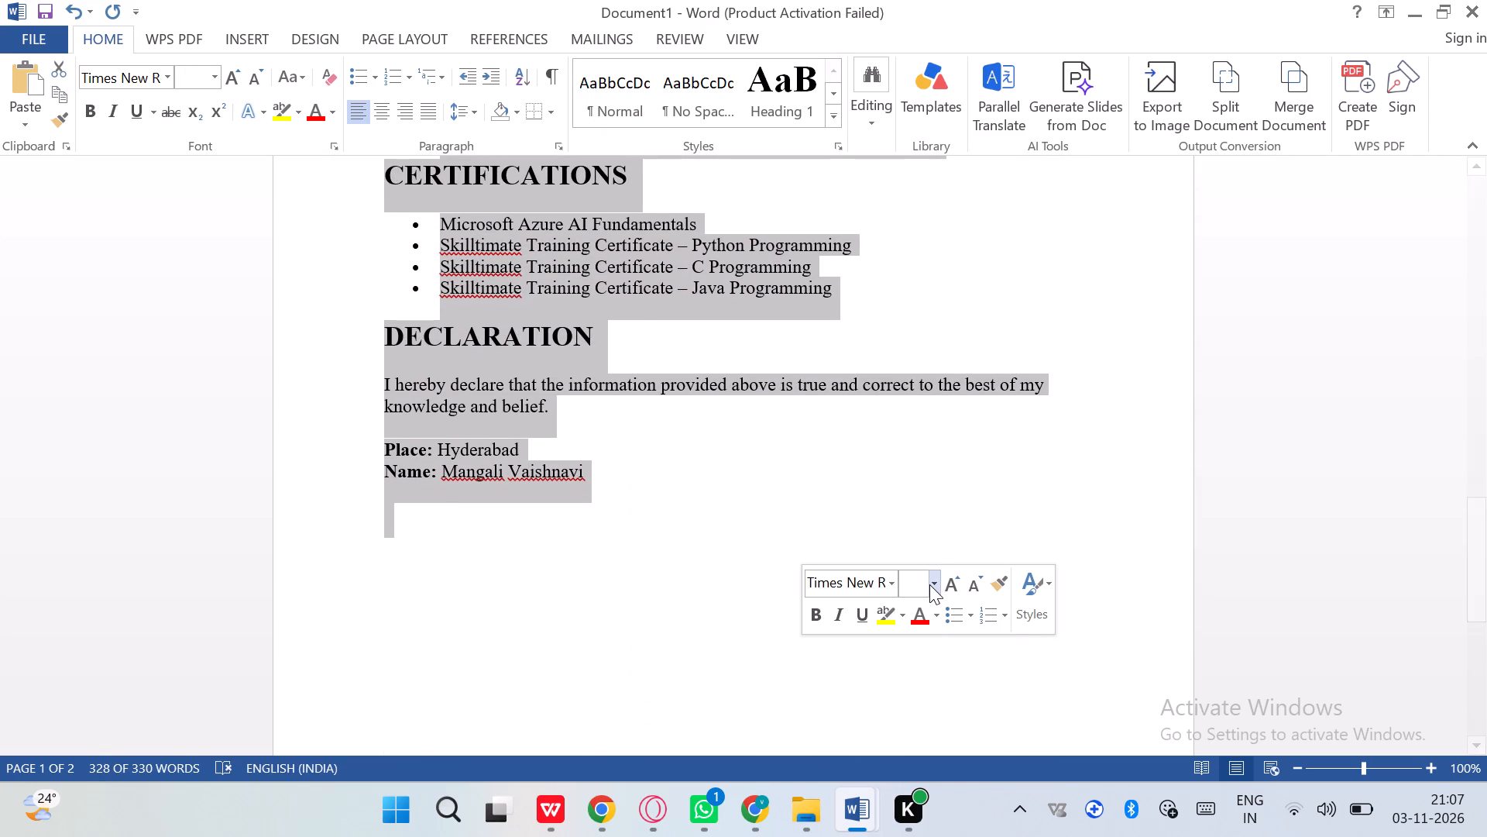
pyautogui.click(929, 584)
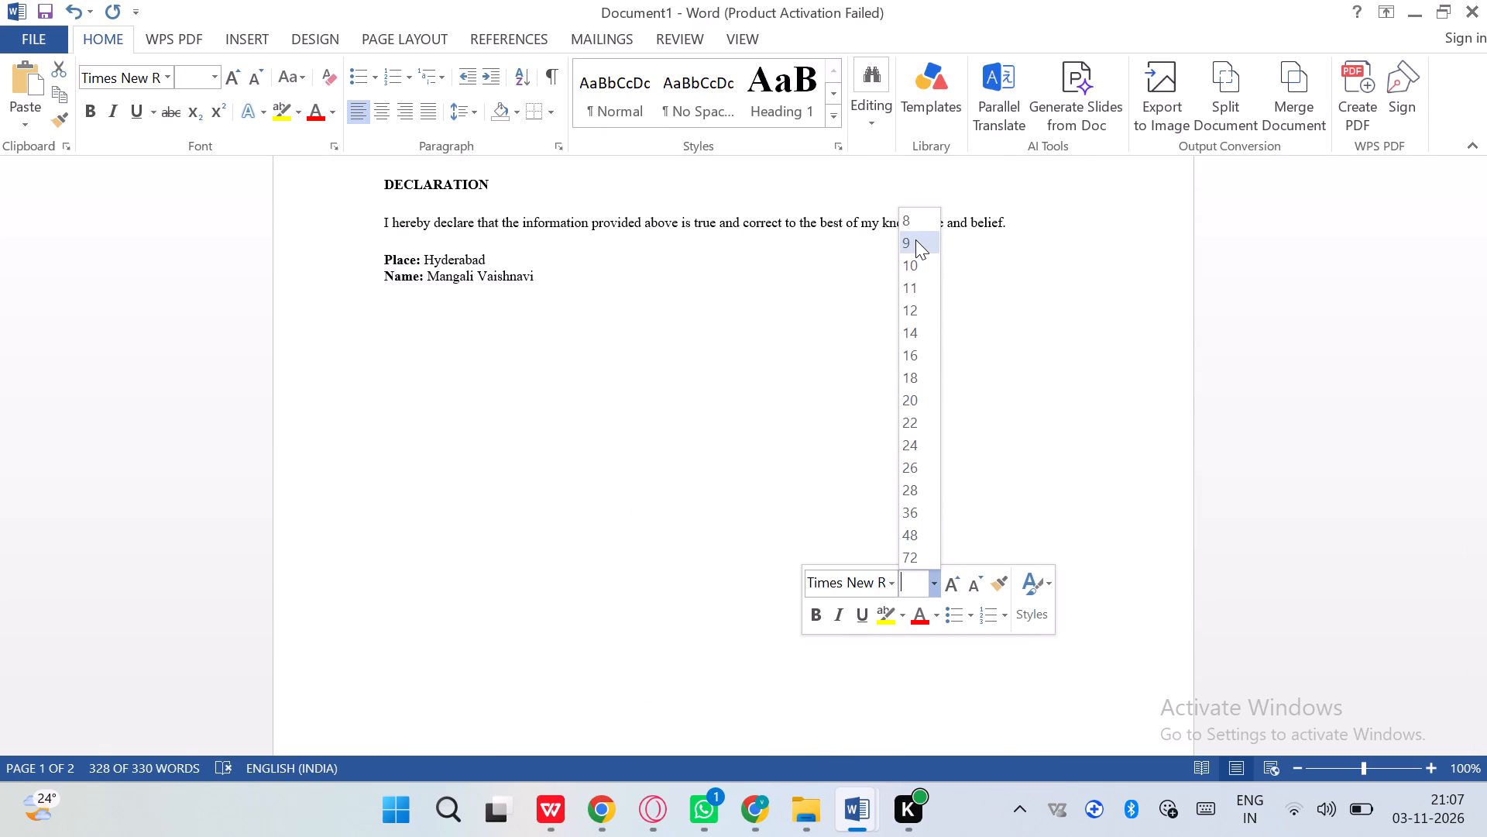
pyautogui.click(915, 239)
pyautogui.click(781, 496)
# Review the resized resume from the summary through the declaration for how its sections fit across the pages.
pyautogui.scroll(1, 781, 496)
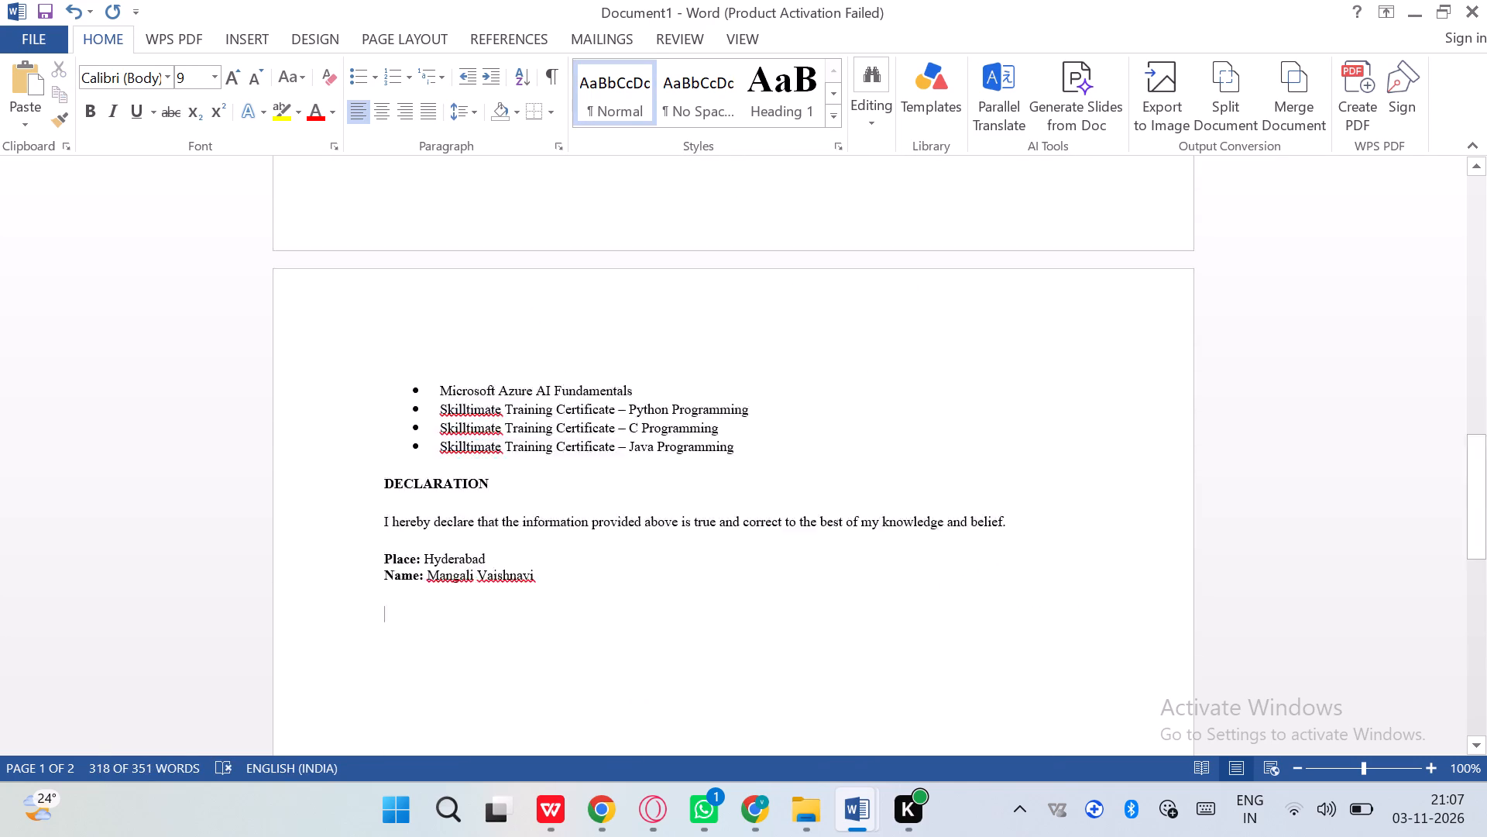
pyautogui.scroll(4, 781, 496)
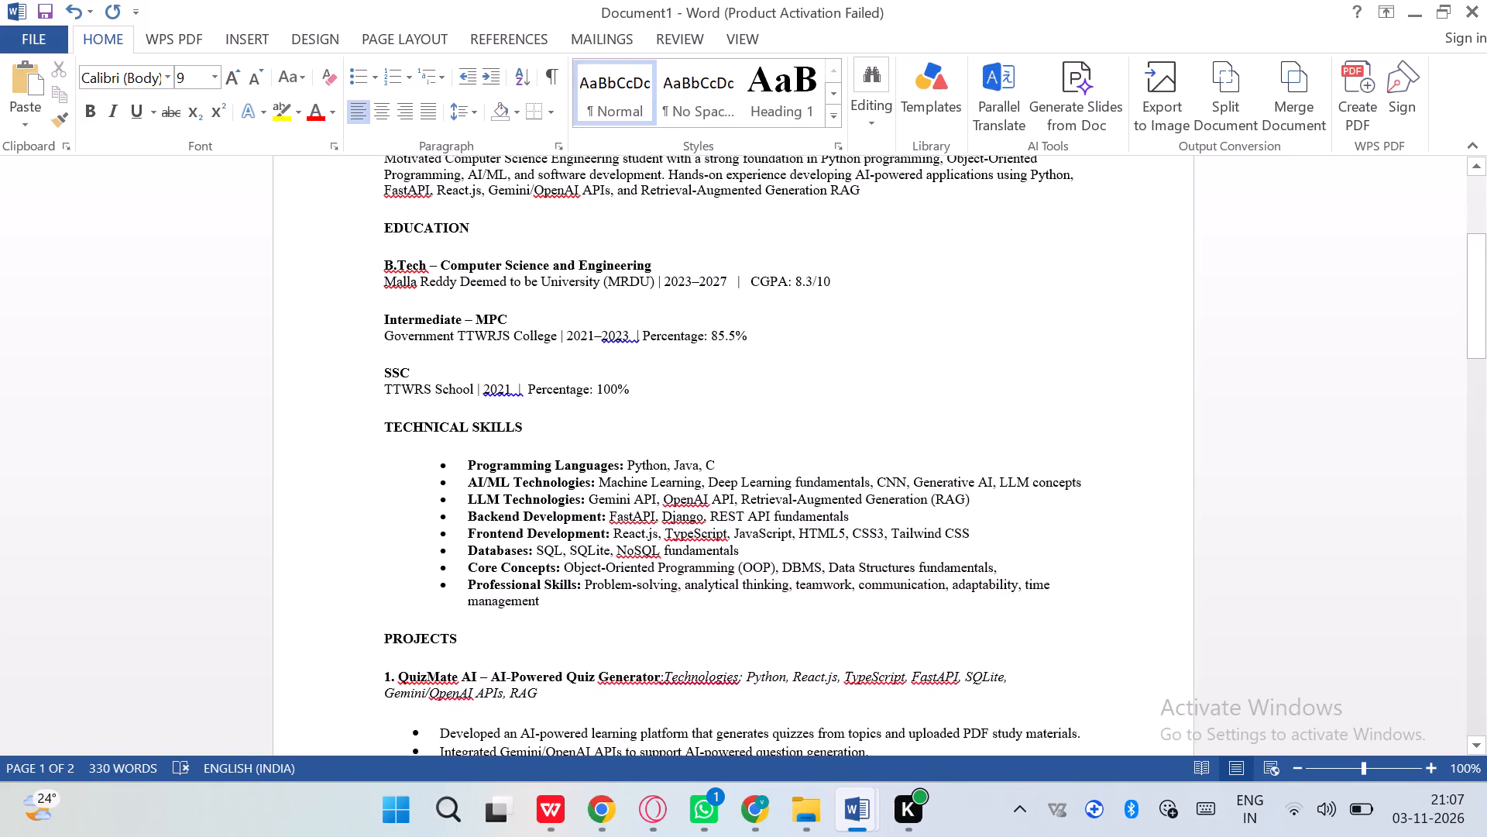
pyautogui.scroll(1, 781, 496)
pyautogui.scroll(-3, 781, 496)
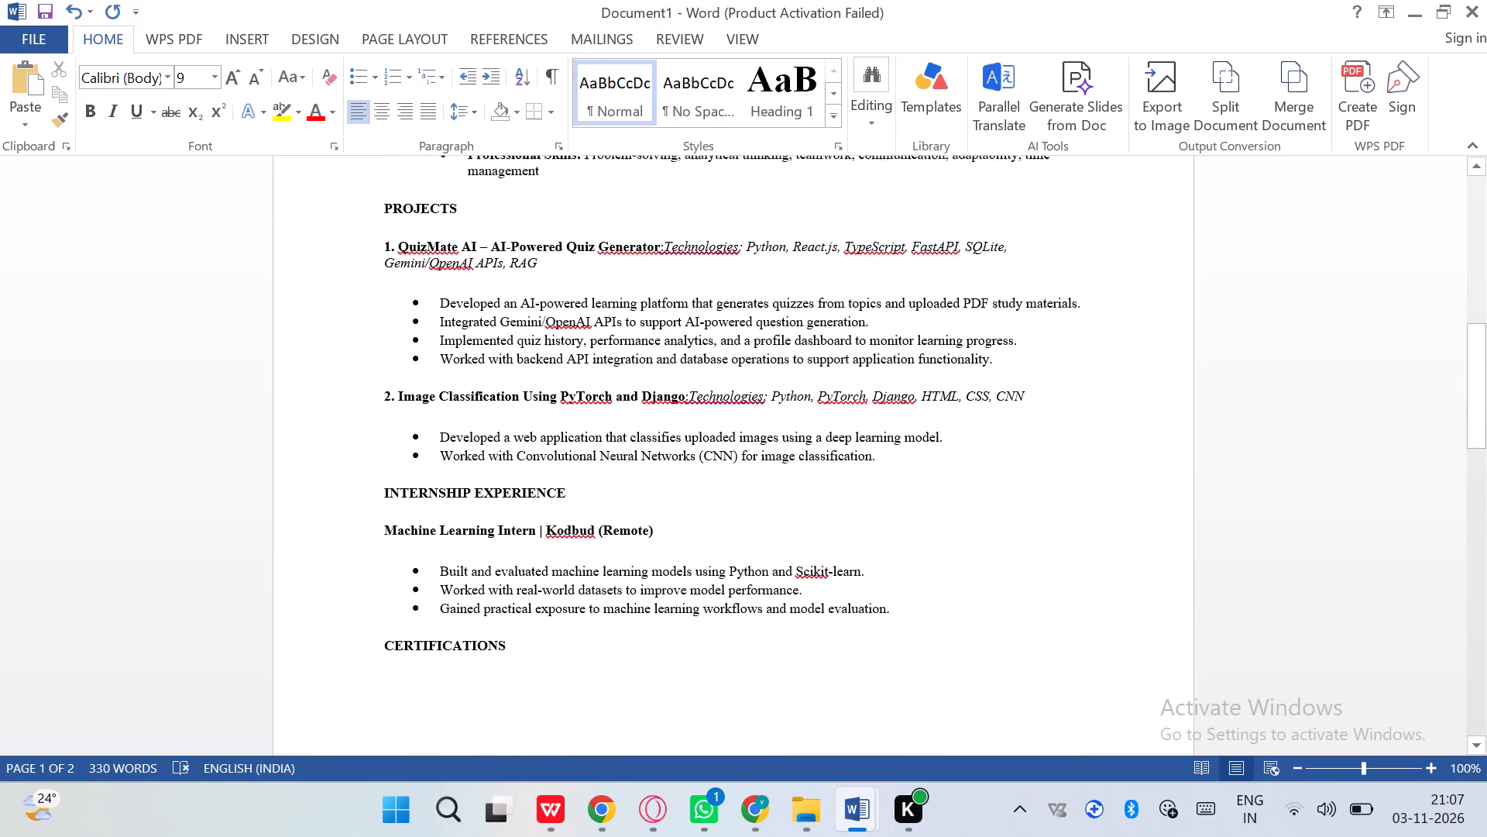
pyautogui.scroll(-2, 781, 496)
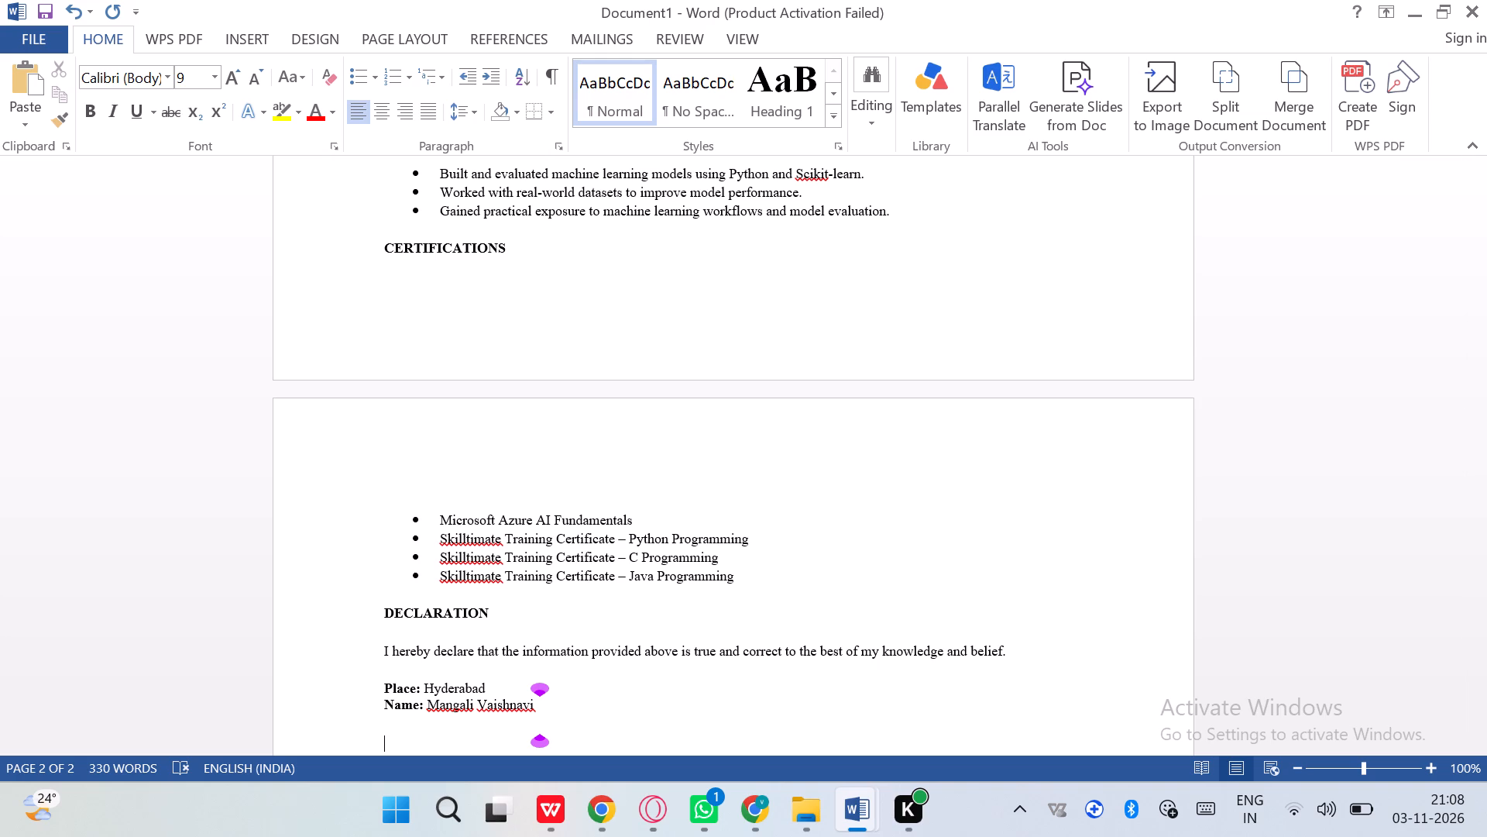
# Delete the QuizMate AI project's last bullet, about backend API integration and database operations.
pyautogui.scroll(2, 781, 496)
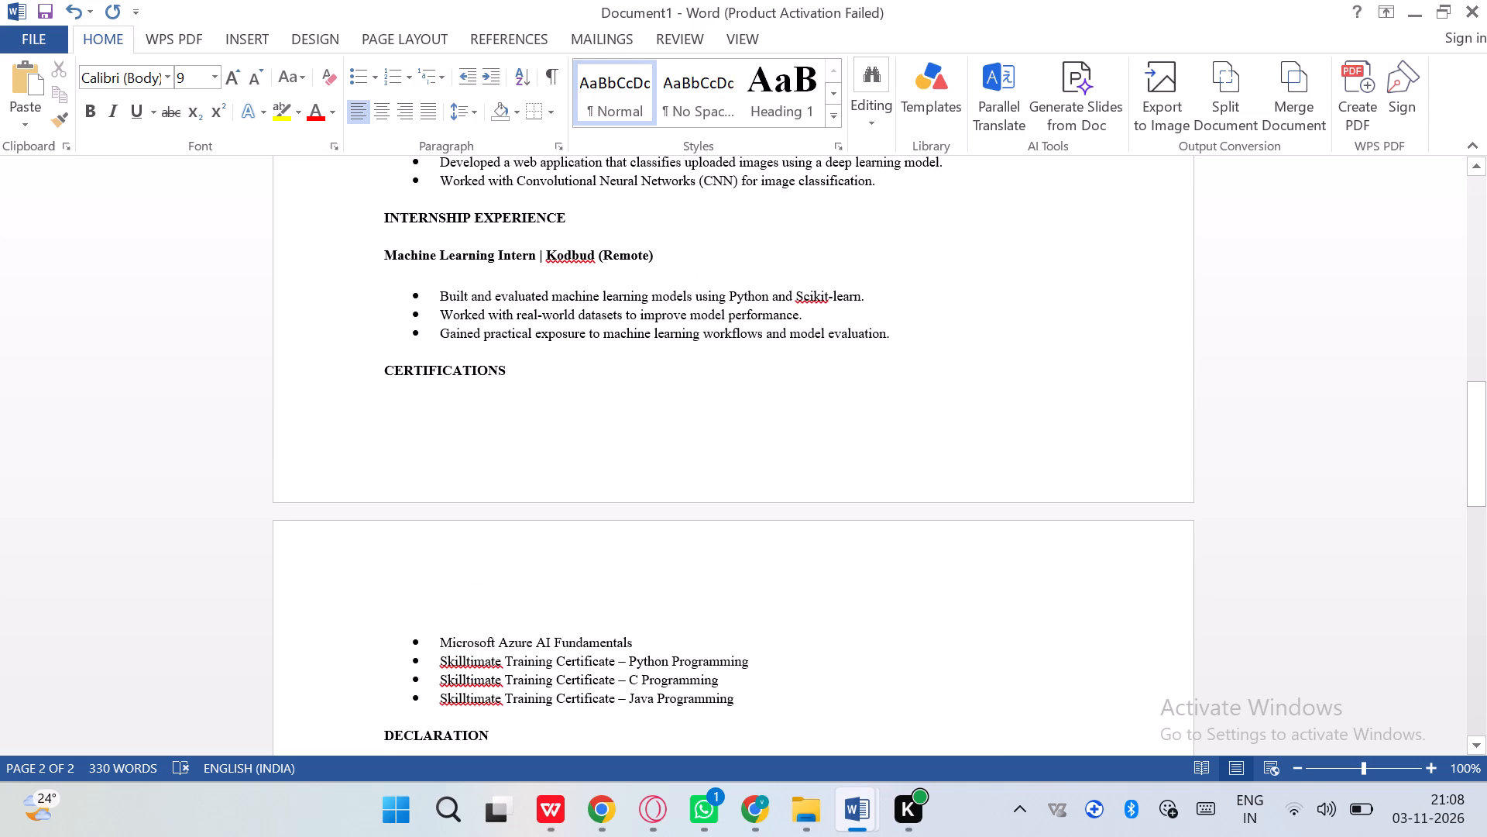
pyautogui.scroll(1, 781, 496)
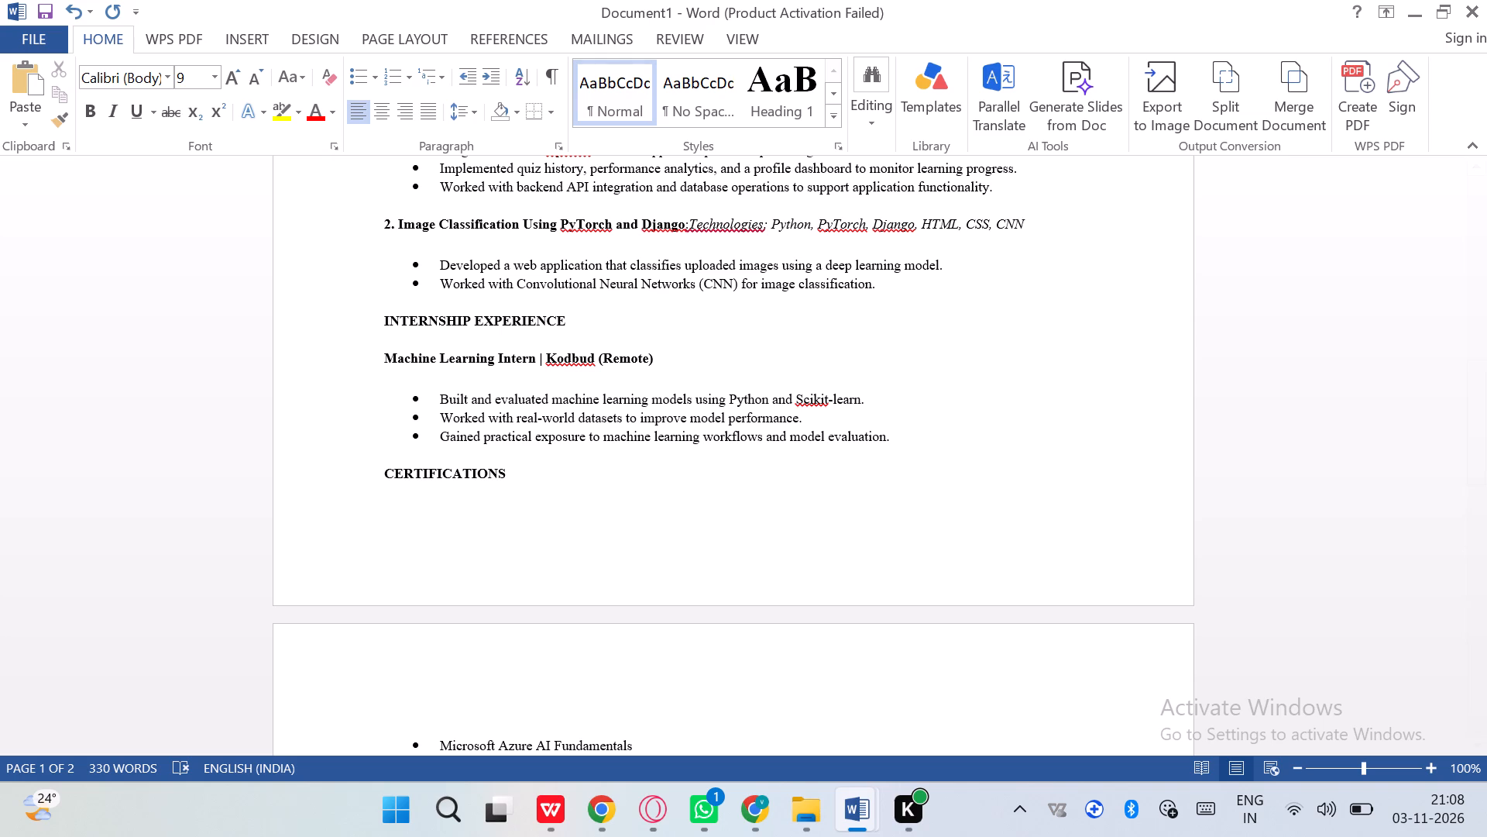
pyautogui.scroll(1, 714, 319)
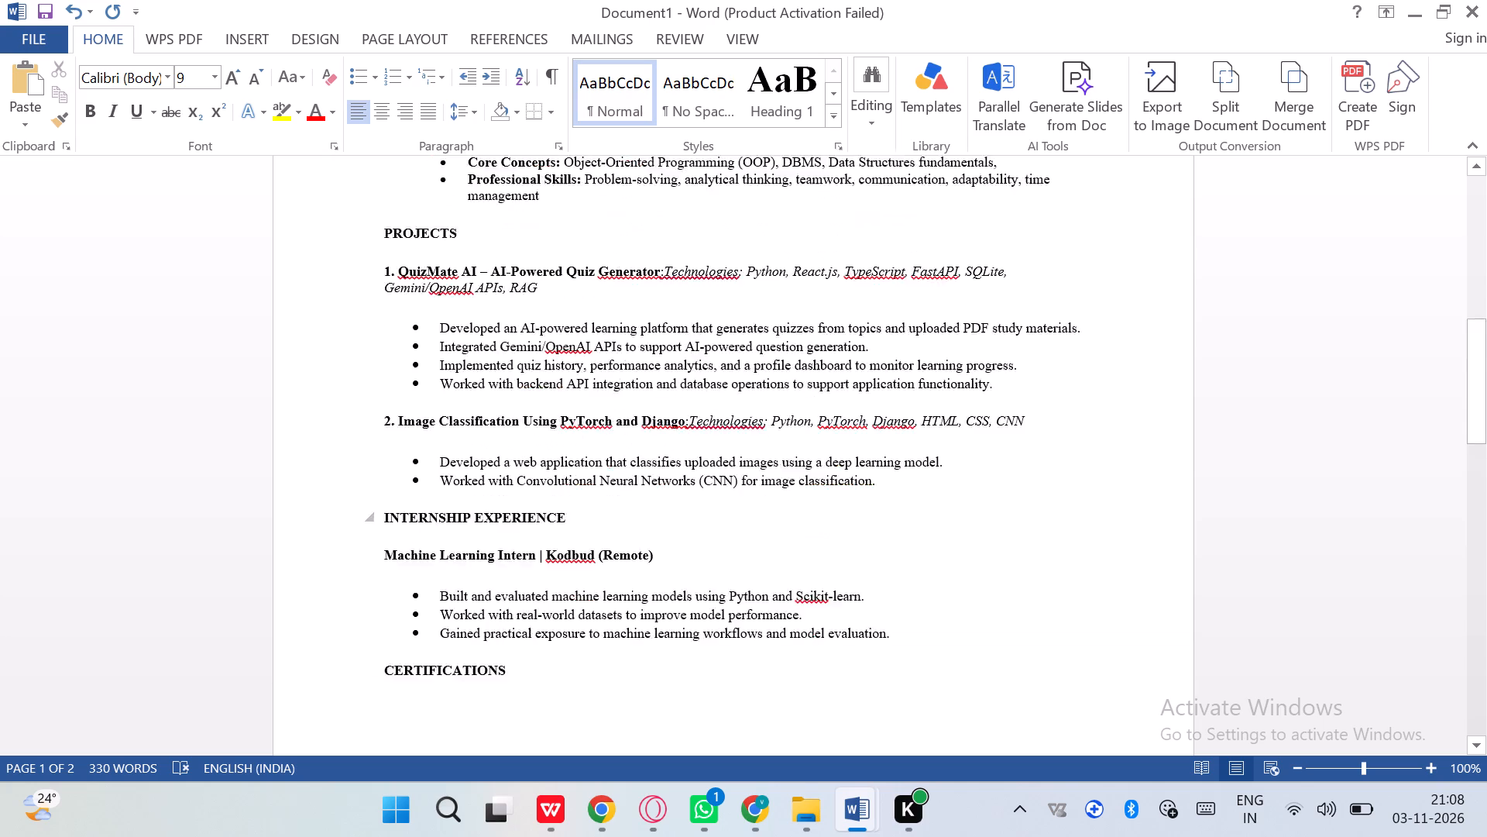
pyautogui.scroll(1, 714, 319)
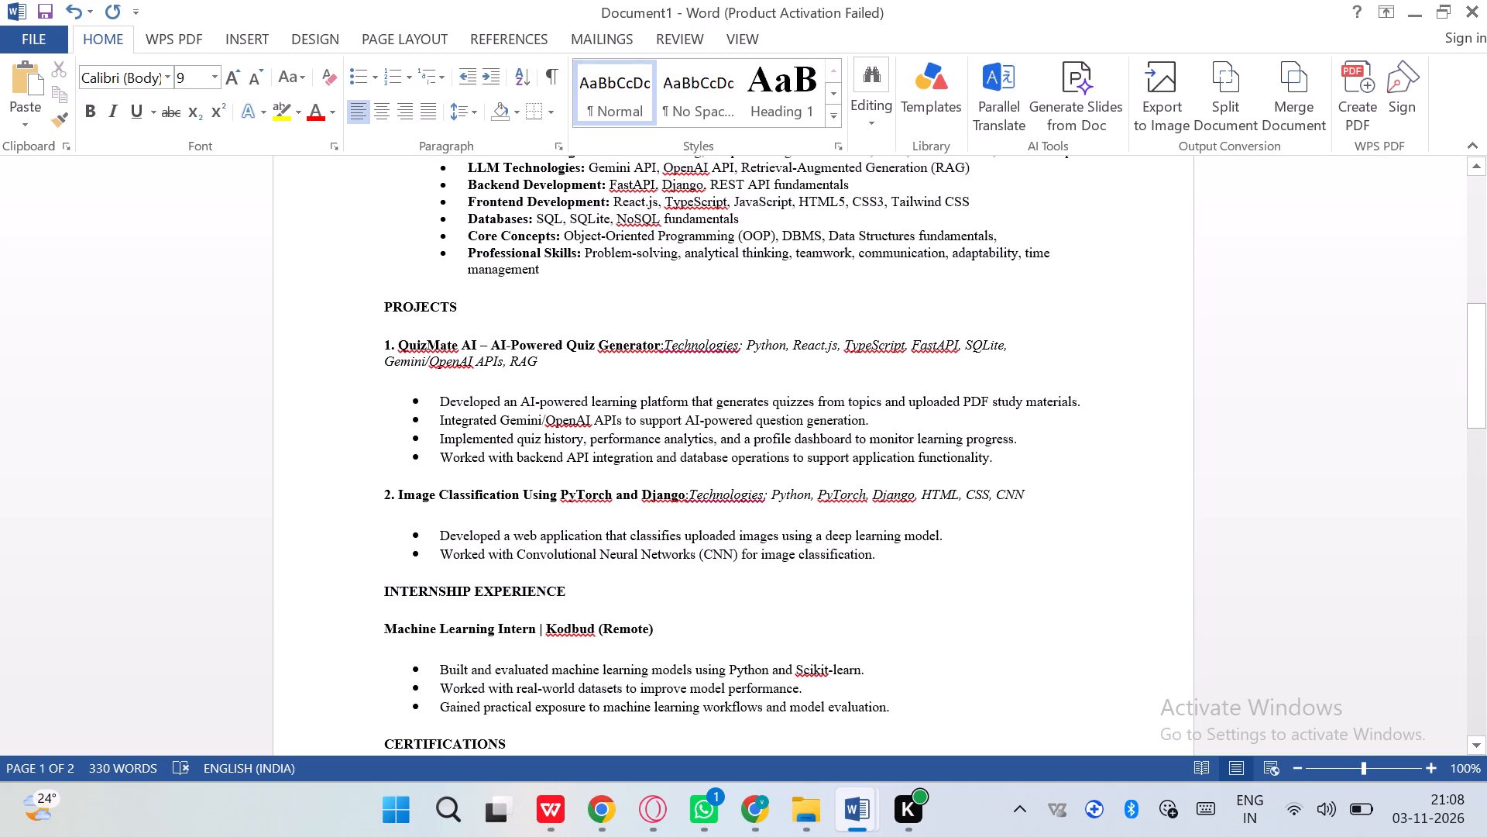
pyautogui.moveTo(993, 461); pyautogui.dragTo(421, 456)
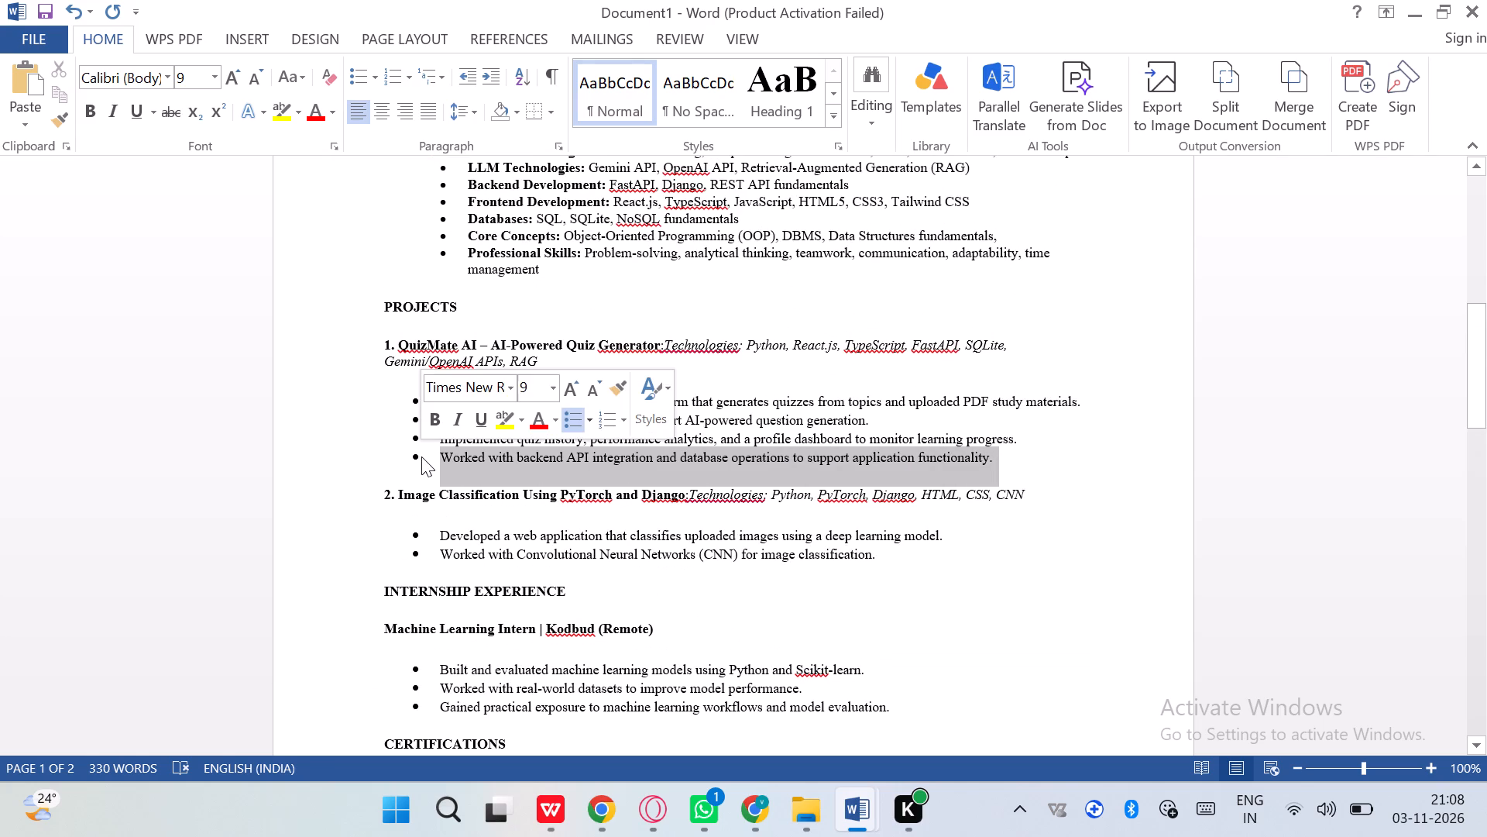
pyautogui.press('BackSpace')
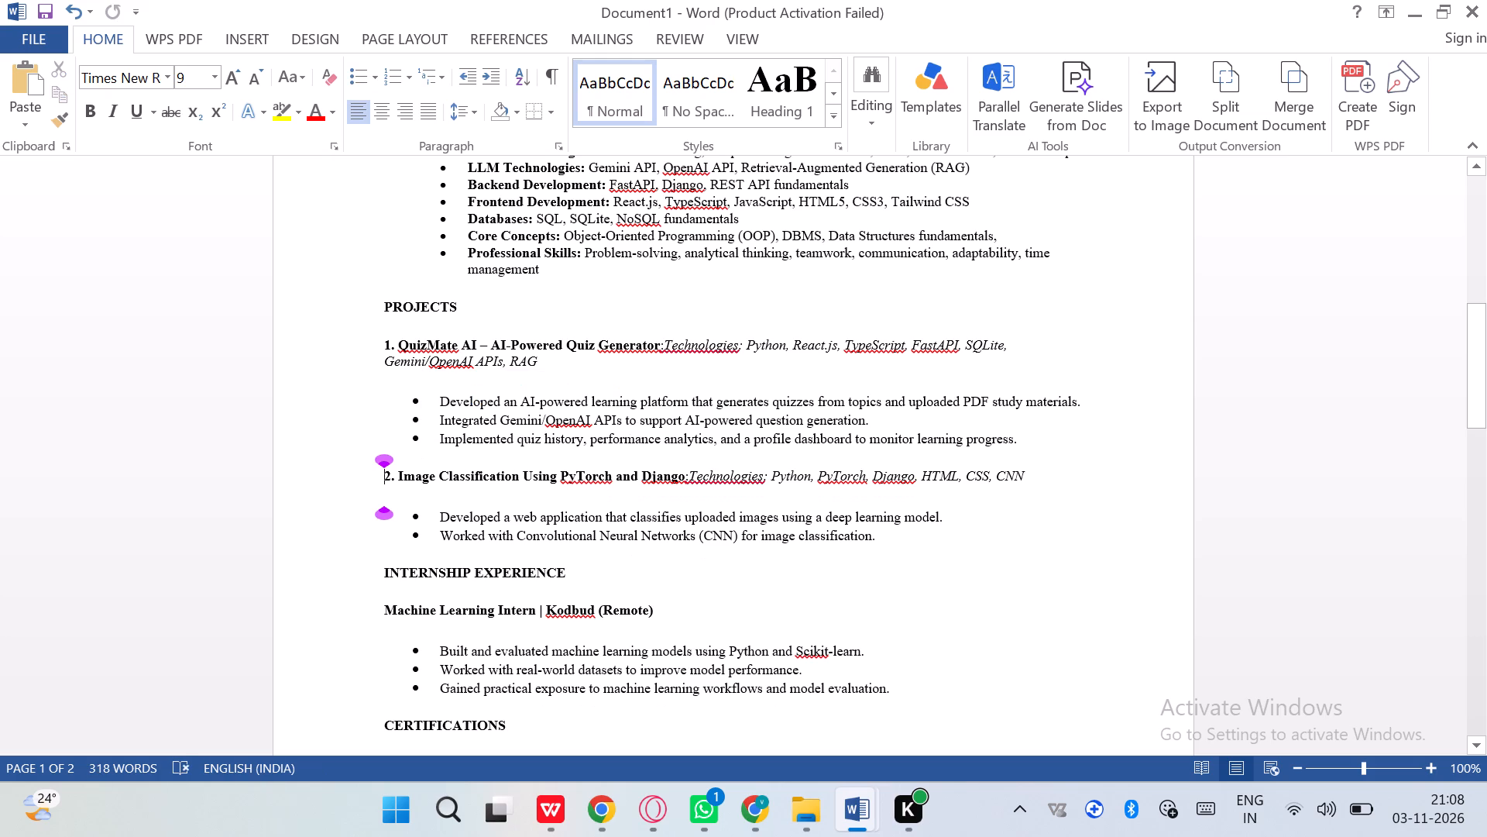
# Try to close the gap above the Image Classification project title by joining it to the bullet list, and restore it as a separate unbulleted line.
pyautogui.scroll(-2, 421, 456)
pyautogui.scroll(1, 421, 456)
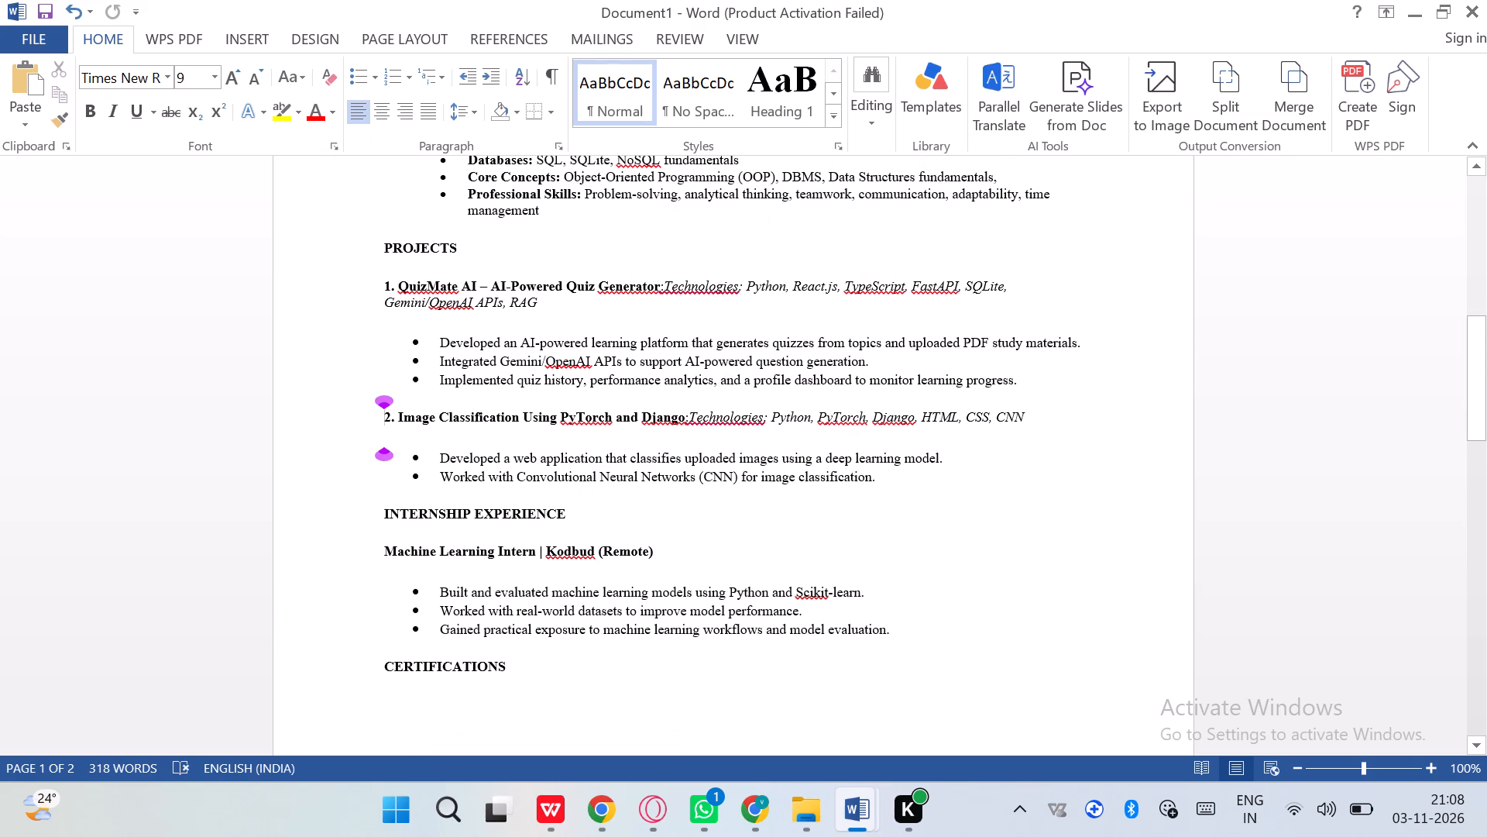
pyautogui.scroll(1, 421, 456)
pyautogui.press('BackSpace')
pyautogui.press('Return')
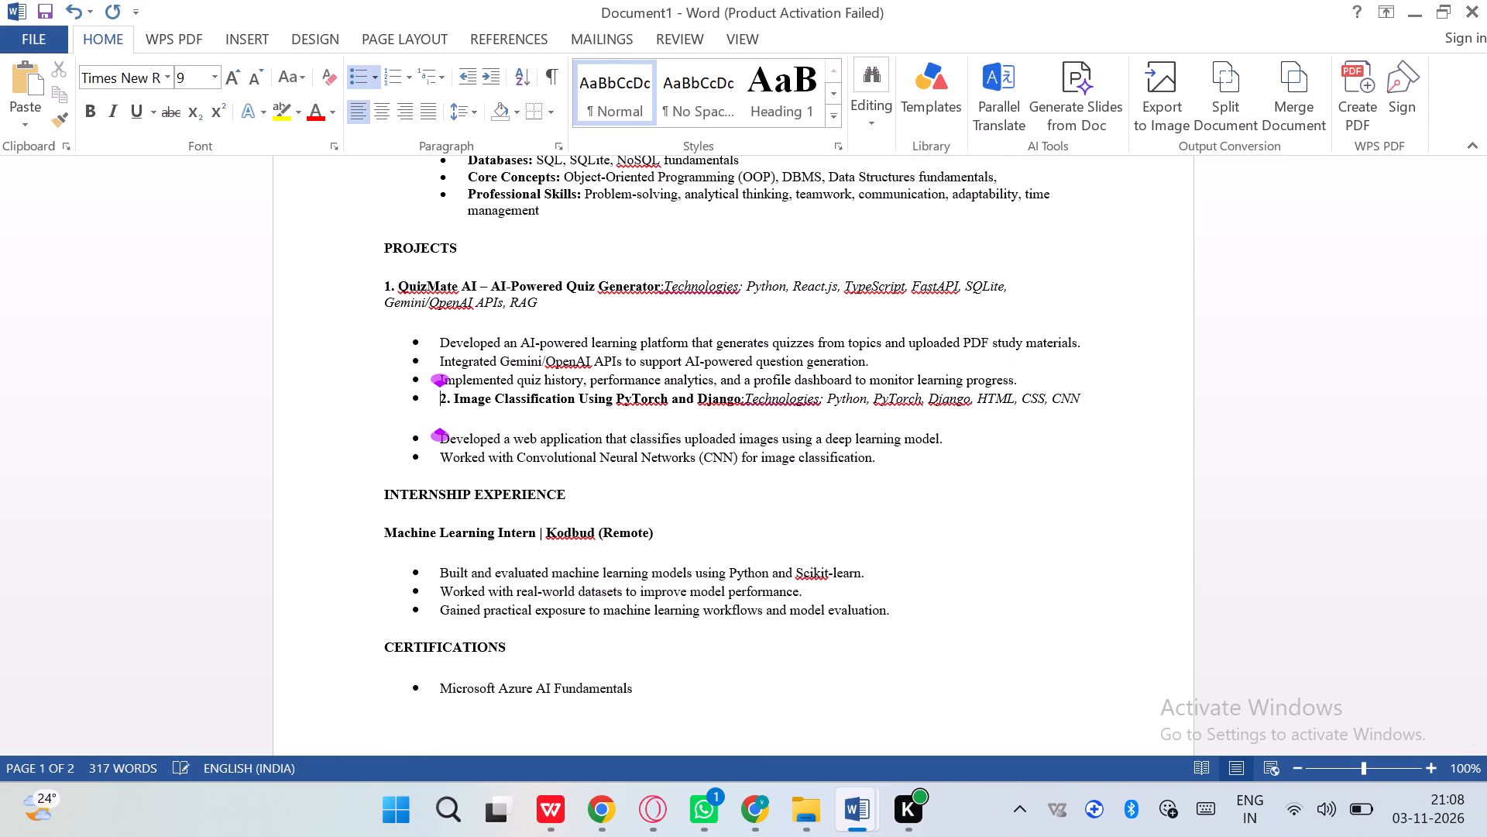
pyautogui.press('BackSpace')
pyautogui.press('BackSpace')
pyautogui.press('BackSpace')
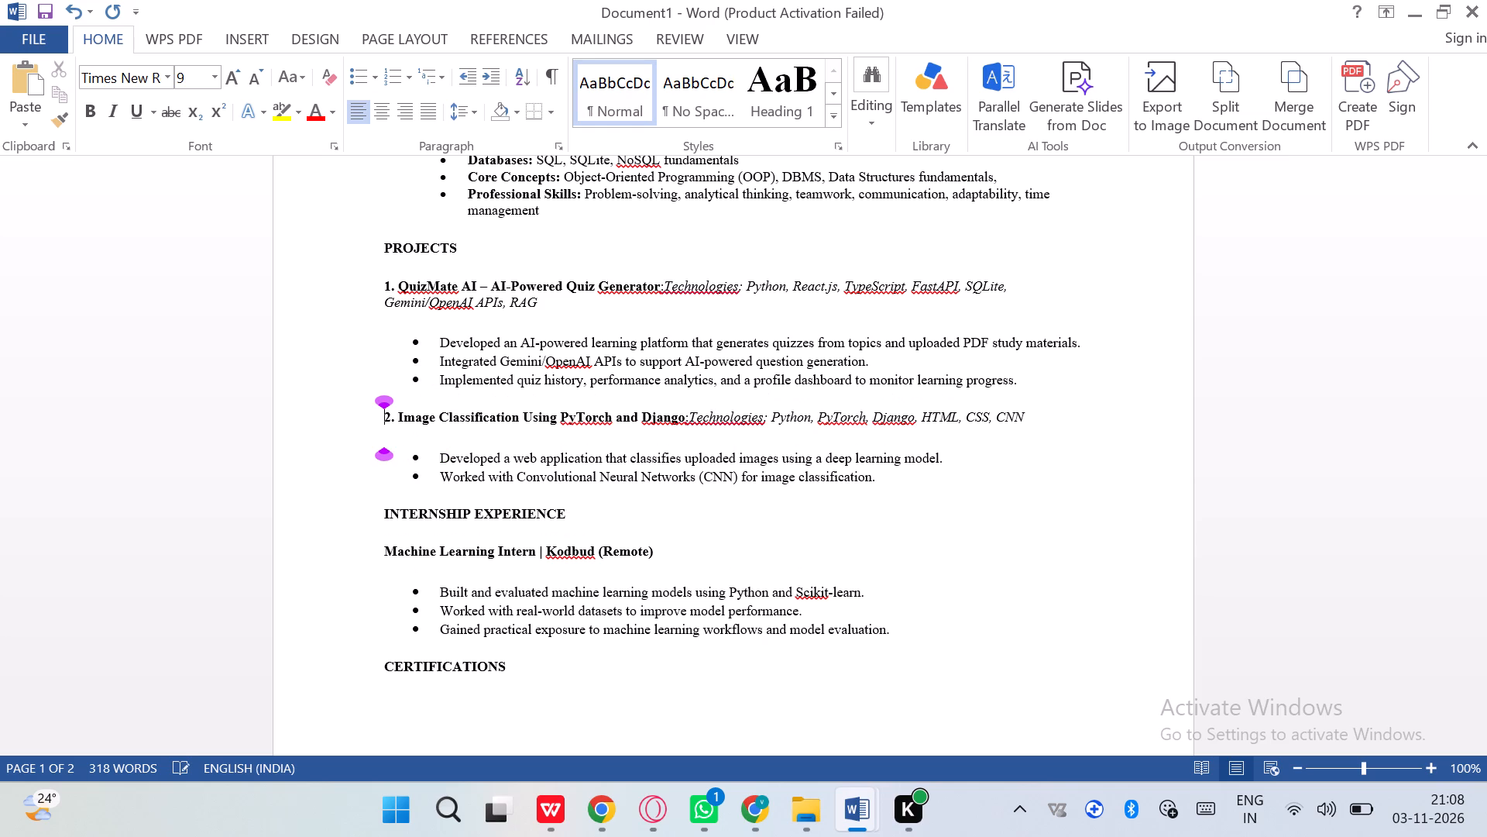
# Remove the bullet from Microsoft Azure AI Fundamentals, join it onto the CERTIFICATIONS heading, and split it back onto its own line.
pyautogui.scroll(-1, 421, 456)
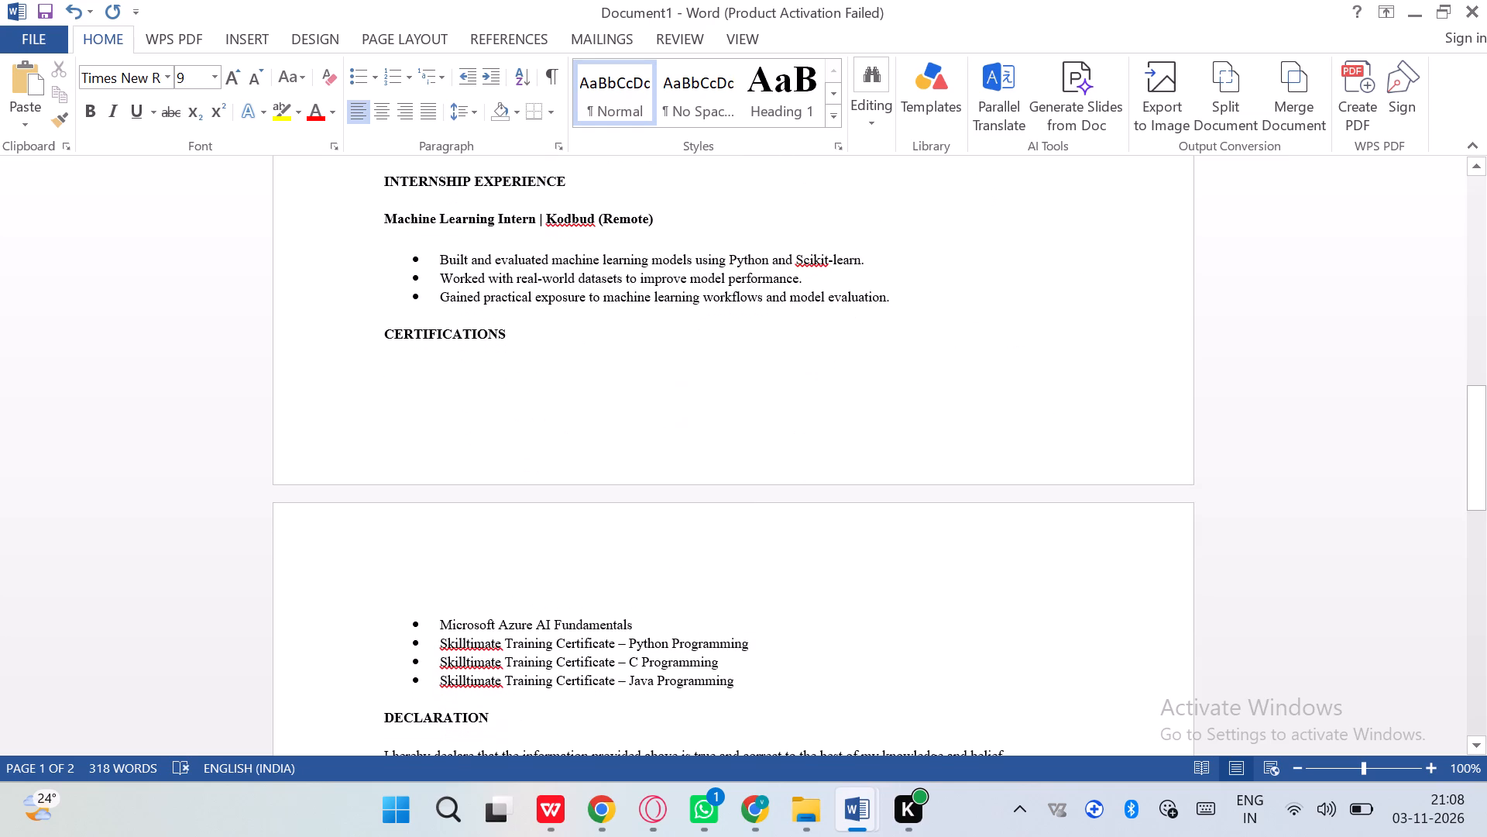
pyautogui.click(404, 625)
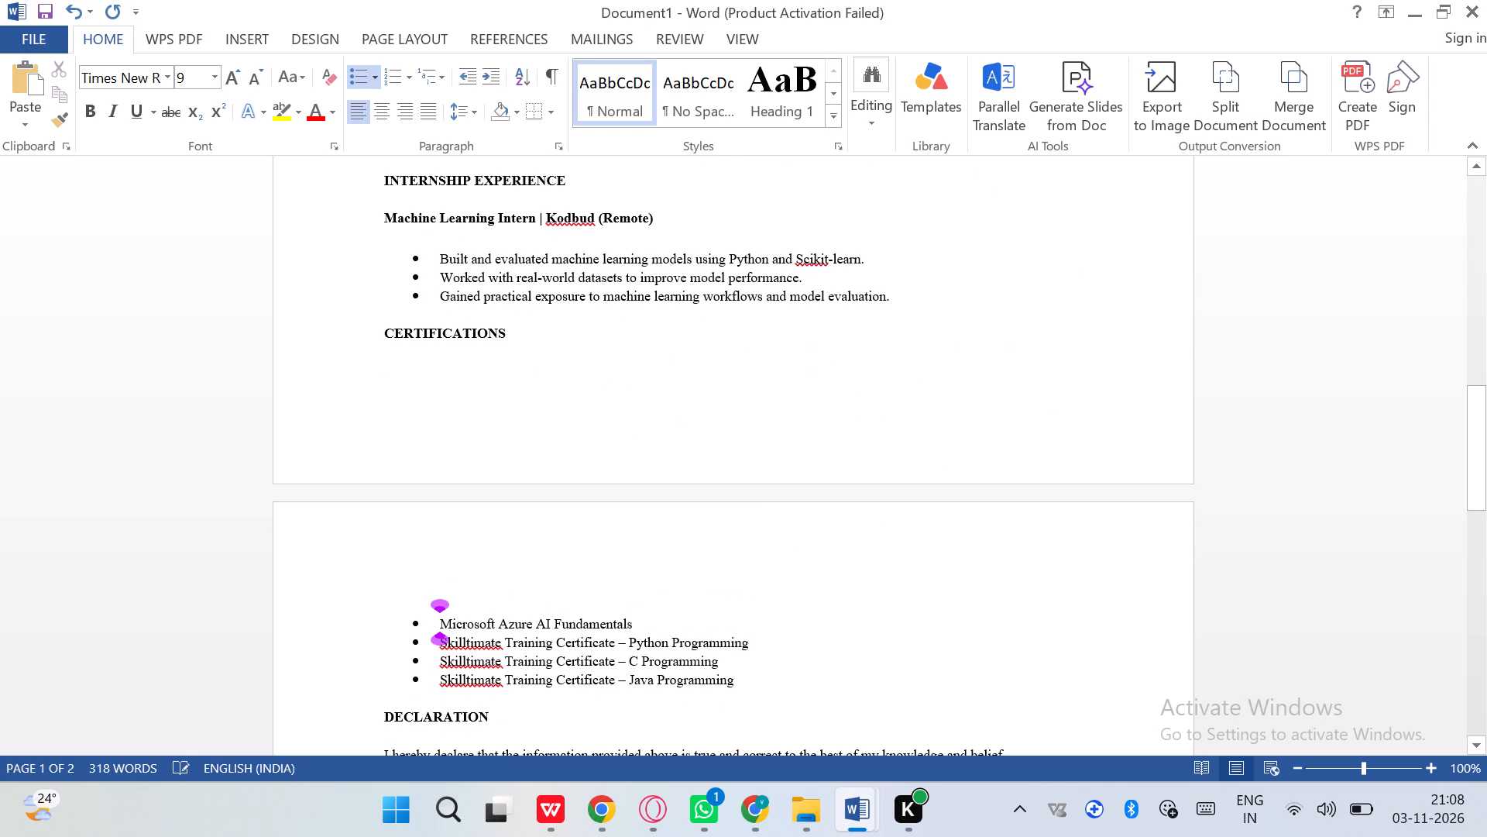
pyautogui.press('BackSpace')
pyautogui.press('BackSpace')
pyautogui.press('BackSpace')
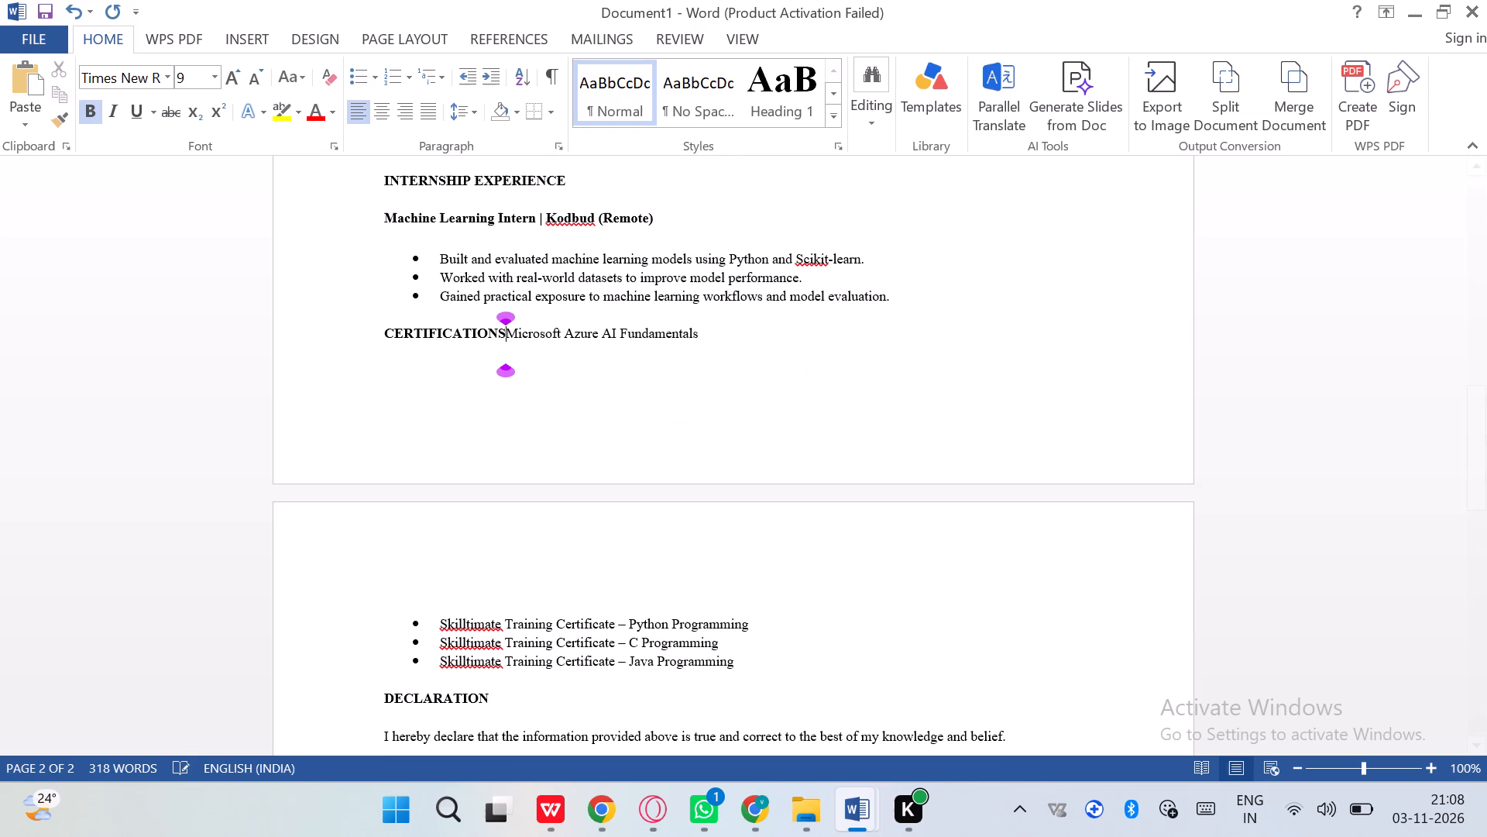
pyautogui.press('Return')
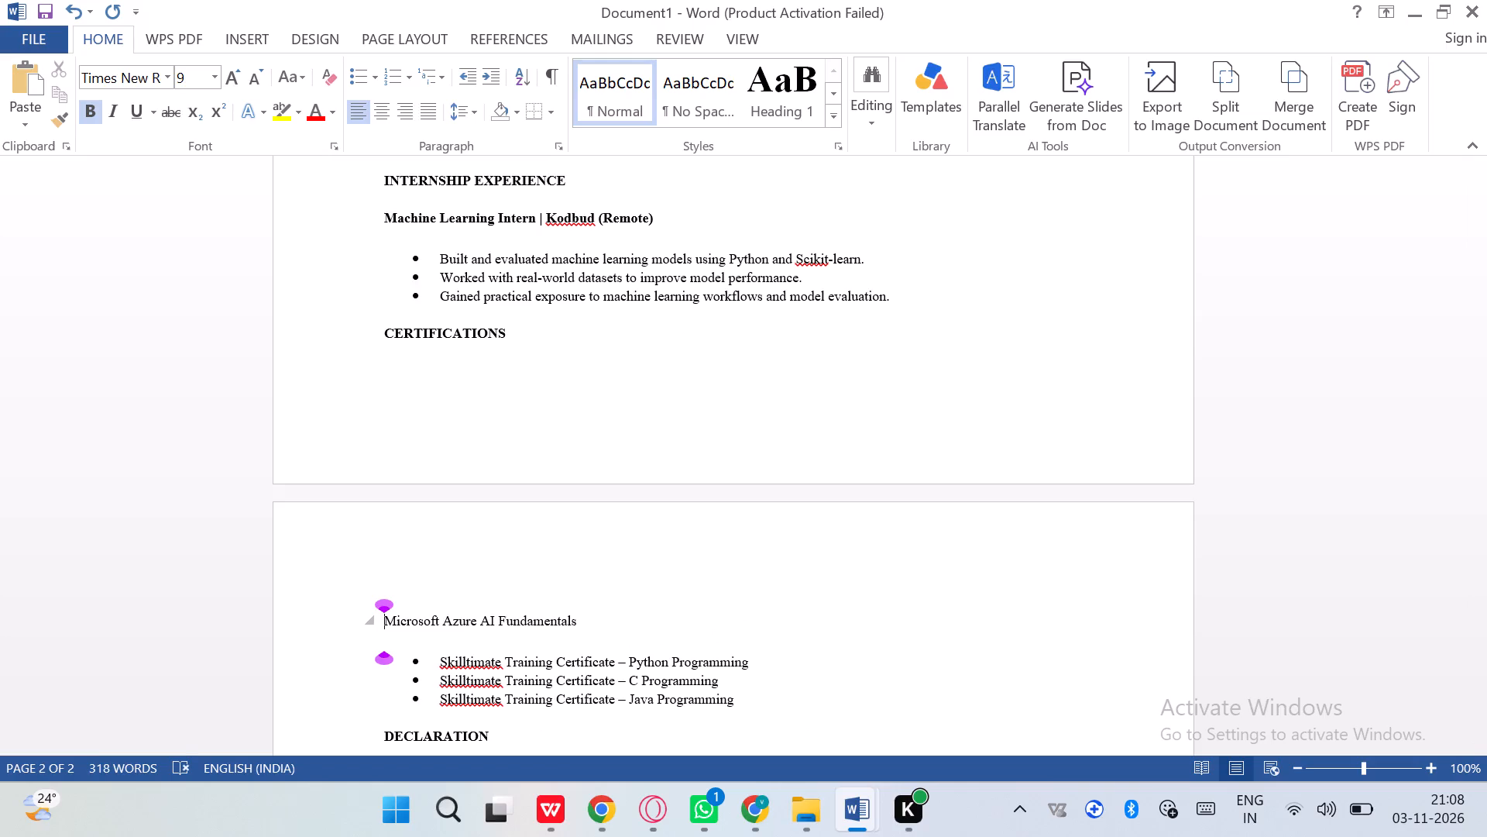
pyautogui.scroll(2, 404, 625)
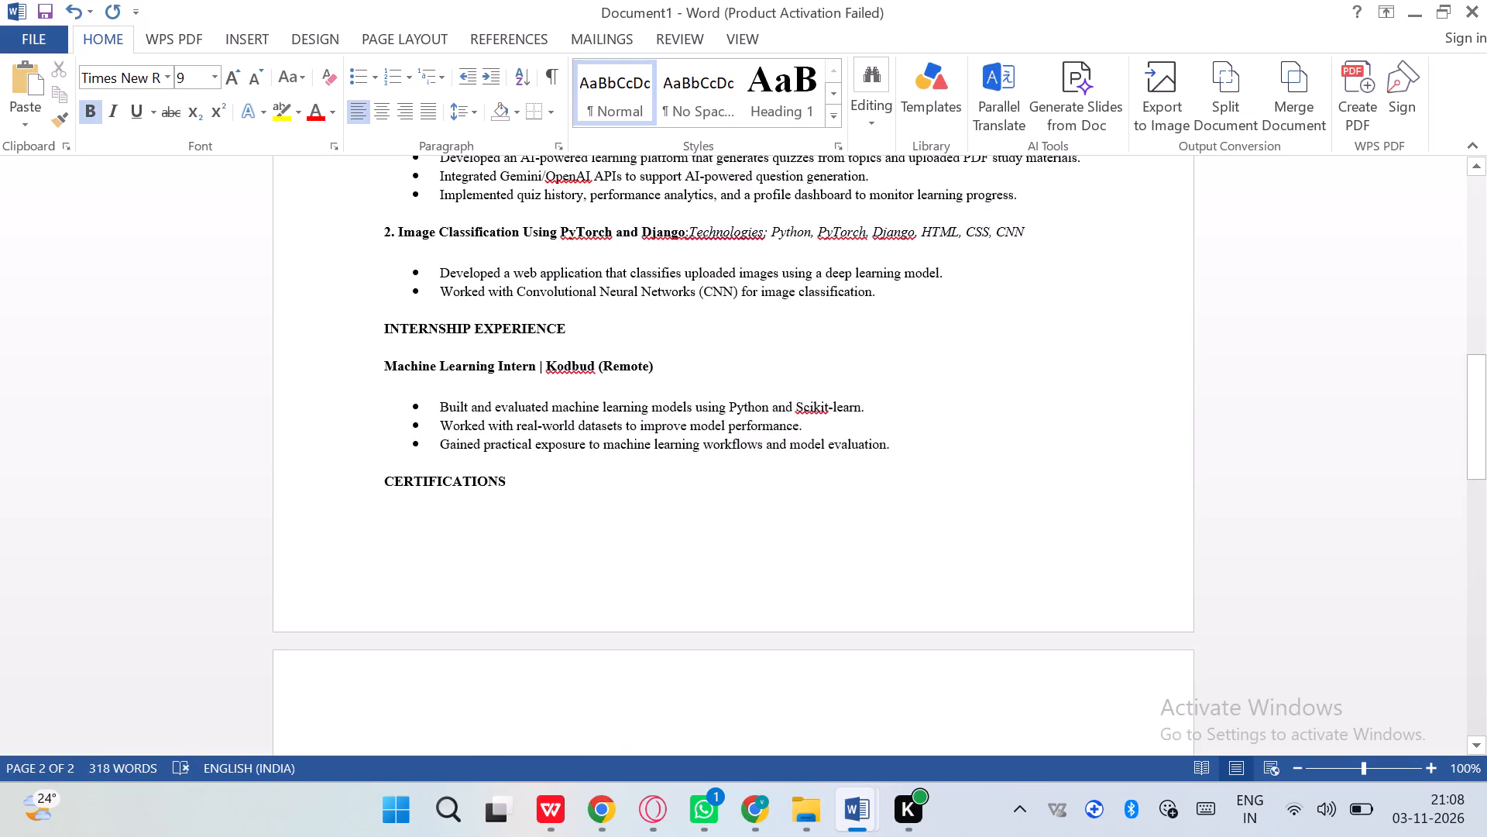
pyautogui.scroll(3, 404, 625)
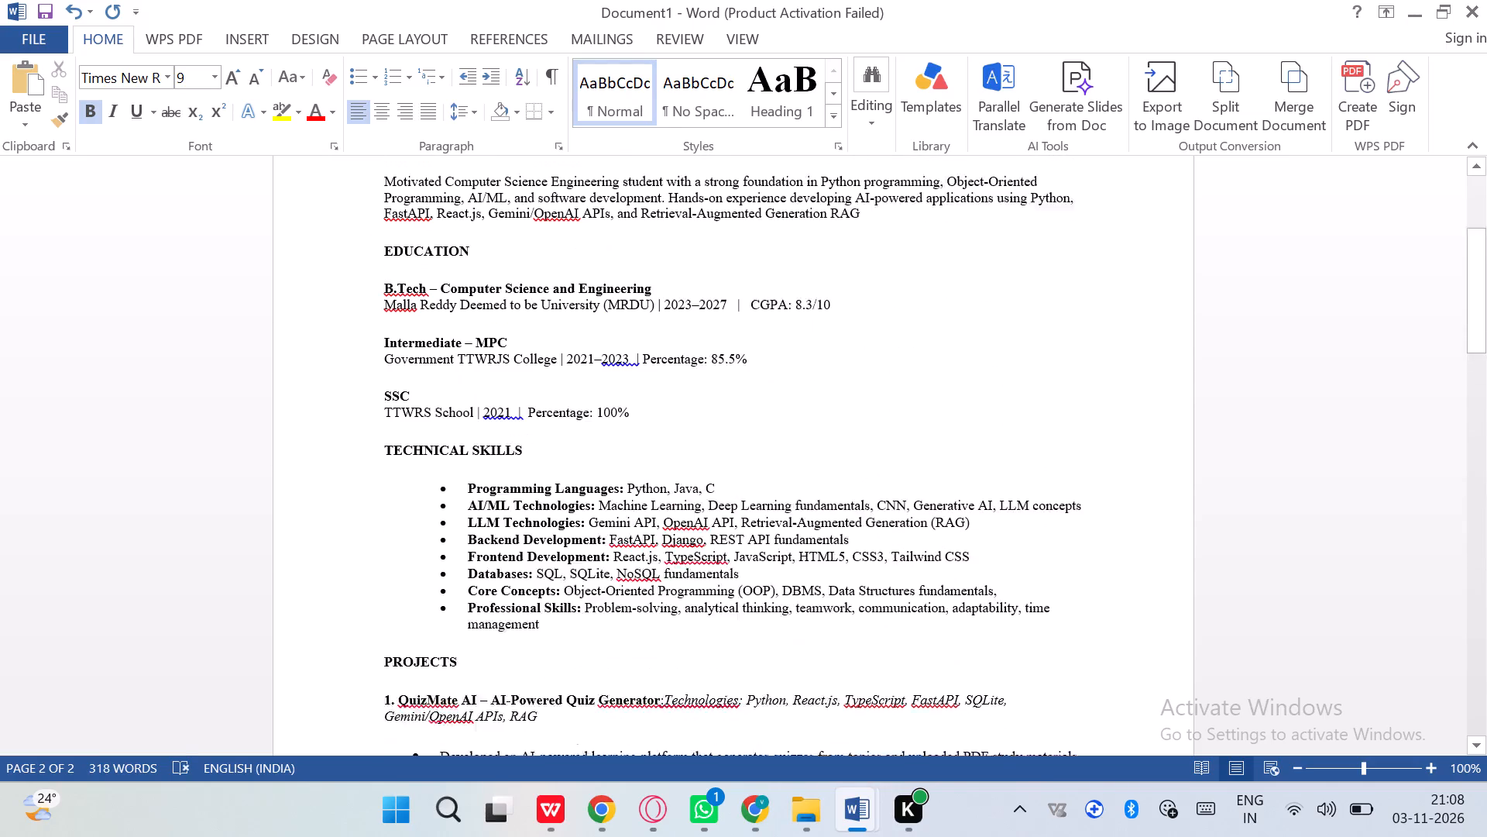
# Put the Government TTWRJS College details on the same line as the Intermediate – MPC heading, separated by a wide gap of spaces.
pyautogui.scroll(2, 404, 625)
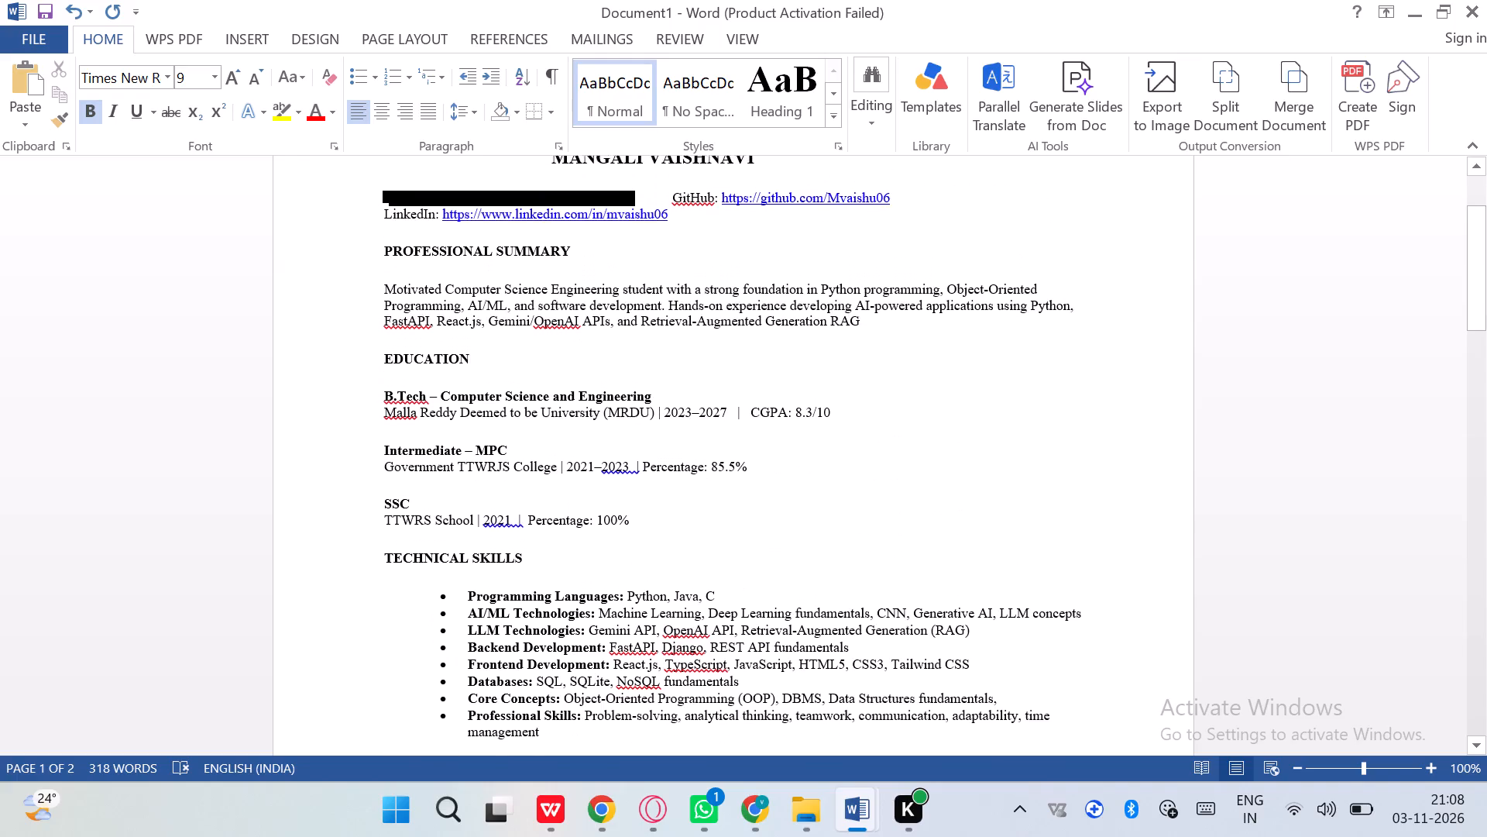
pyautogui.scroll(2, 404, 625)
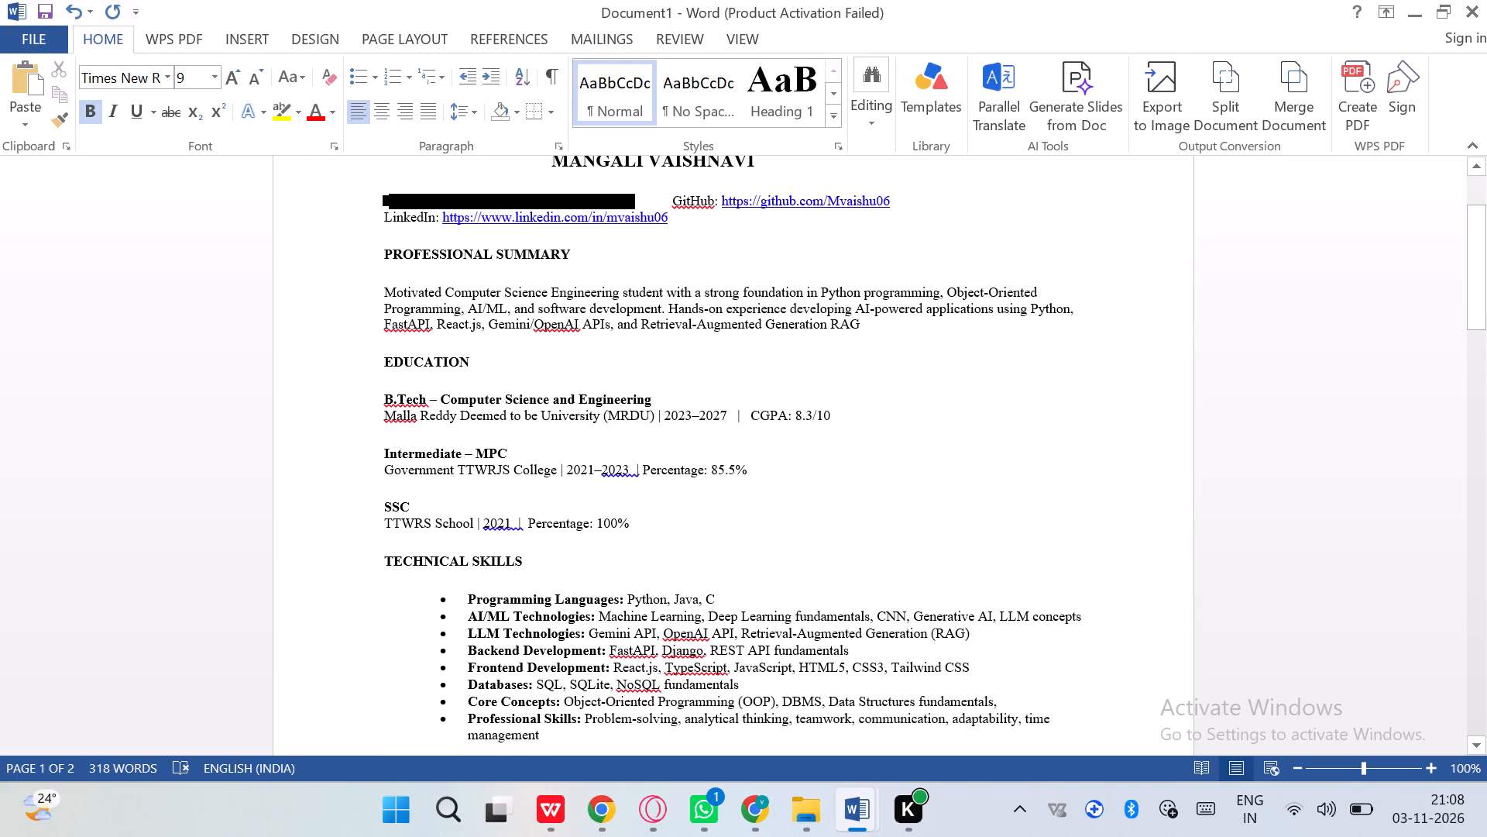
pyautogui.click(386, 470)
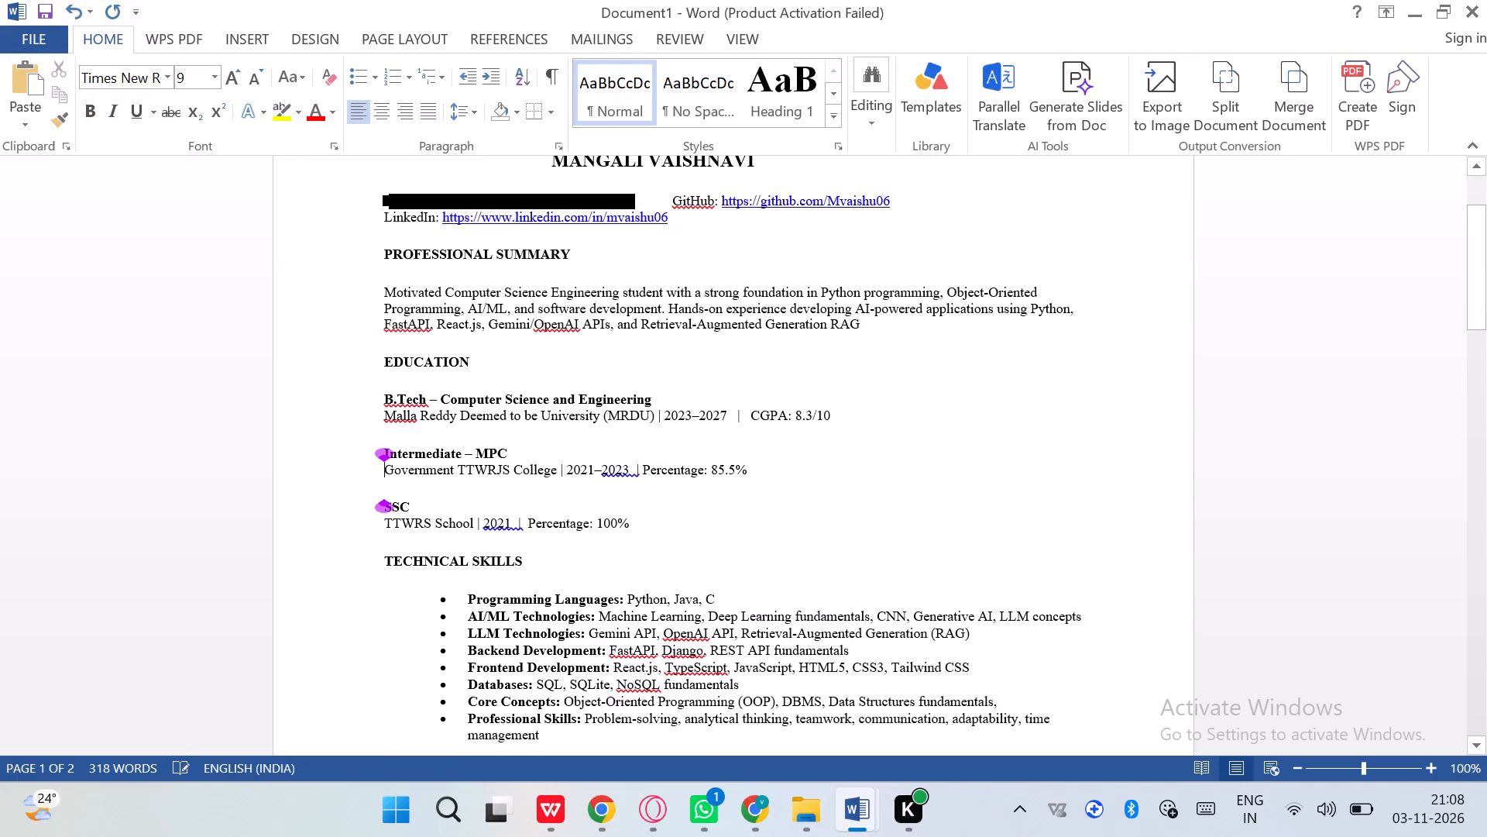
pyautogui.press('BackSpace')
pyautogui.press('space')
pyautogui.press('space')
pyautogui.press('space')
pyautogui.press('space')
pyautogui.press('space')
pyautogui.press('space')
pyautogui.press('space')
pyautogui.press('space')
pyautogui.press('space')
pyautogui.press('space')
pyautogui.press('space')
pyautogui.press('space')
pyautogui.press('space')
pyautogui.press('space')
pyautogui.press('space')
pyautogui.press('space')
pyautogui.press('space')
pyautogui.press('space')
pyautogui.press('space')
pyautogui.press('space')
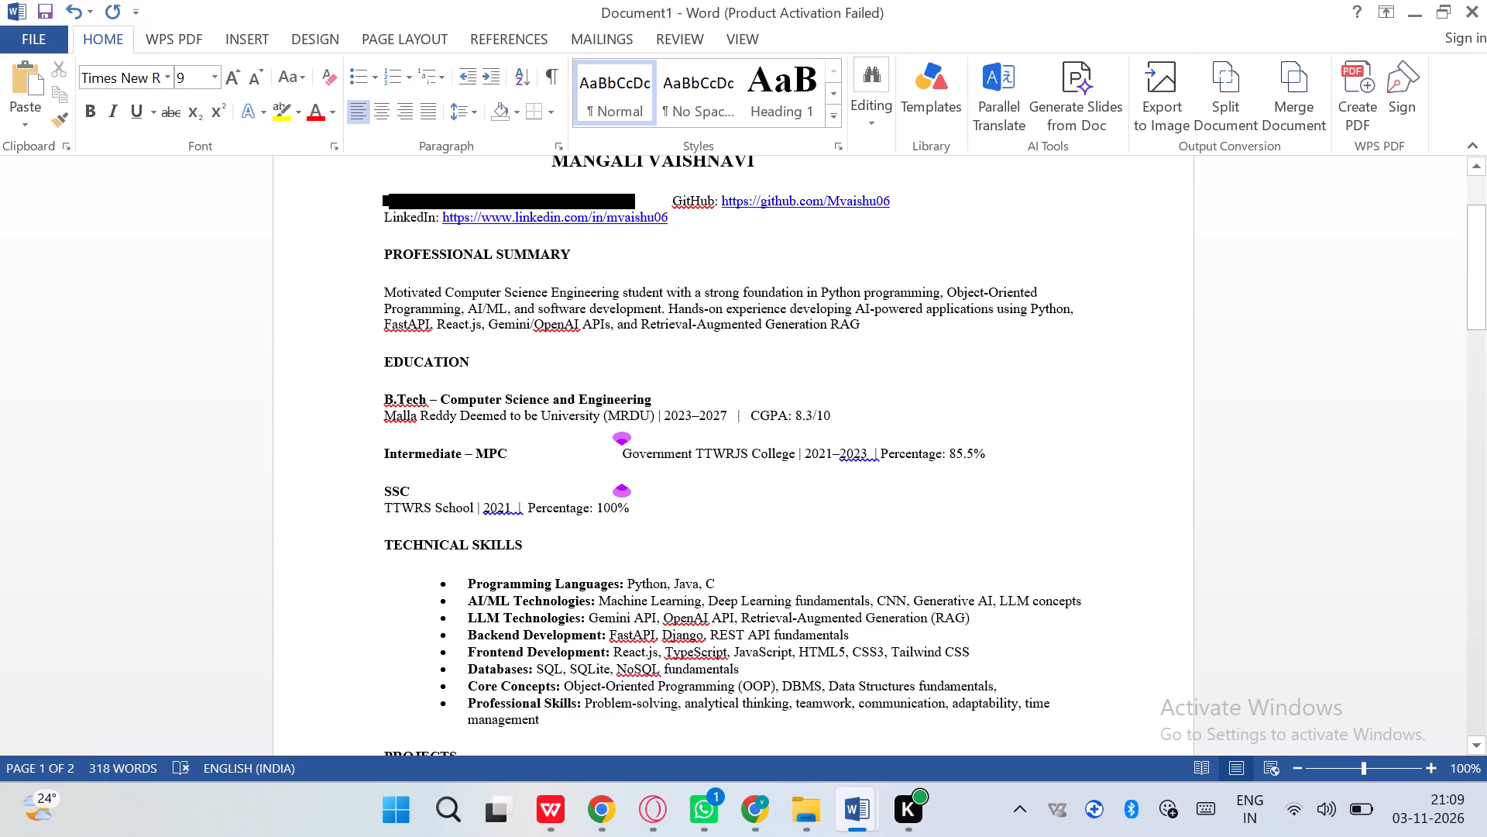
# Put the Malla Reddy university details on the same line as the B.Tech heading, separated by a gap of spaces.
pyautogui.click(379, 412)
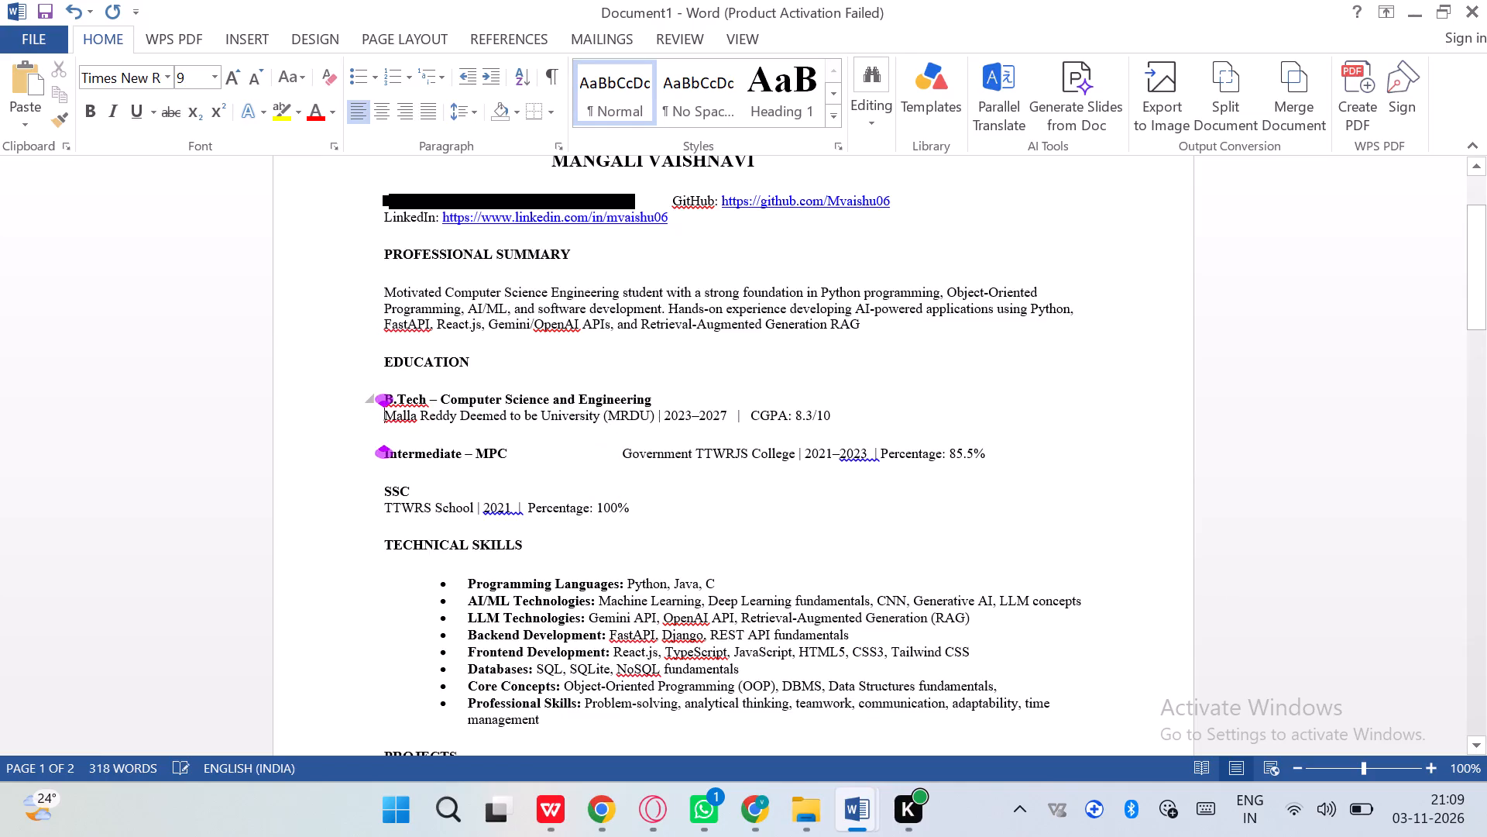
pyautogui.press('BackSpace')
pyautogui.press('space')
pyautogui.press('space')
pyautogui.press('space')
pyautogui.press('space')
pyautogui.press('space')
pyautogui.press('space')
pyautogui.press('space')
pyautogui.press('space')
pyautogui.press('space')
pyautogui.press('space')
pyautogui.press('space')
pyautogui.press('space')
pyautogui.press('space')
pyautogui.press('space')
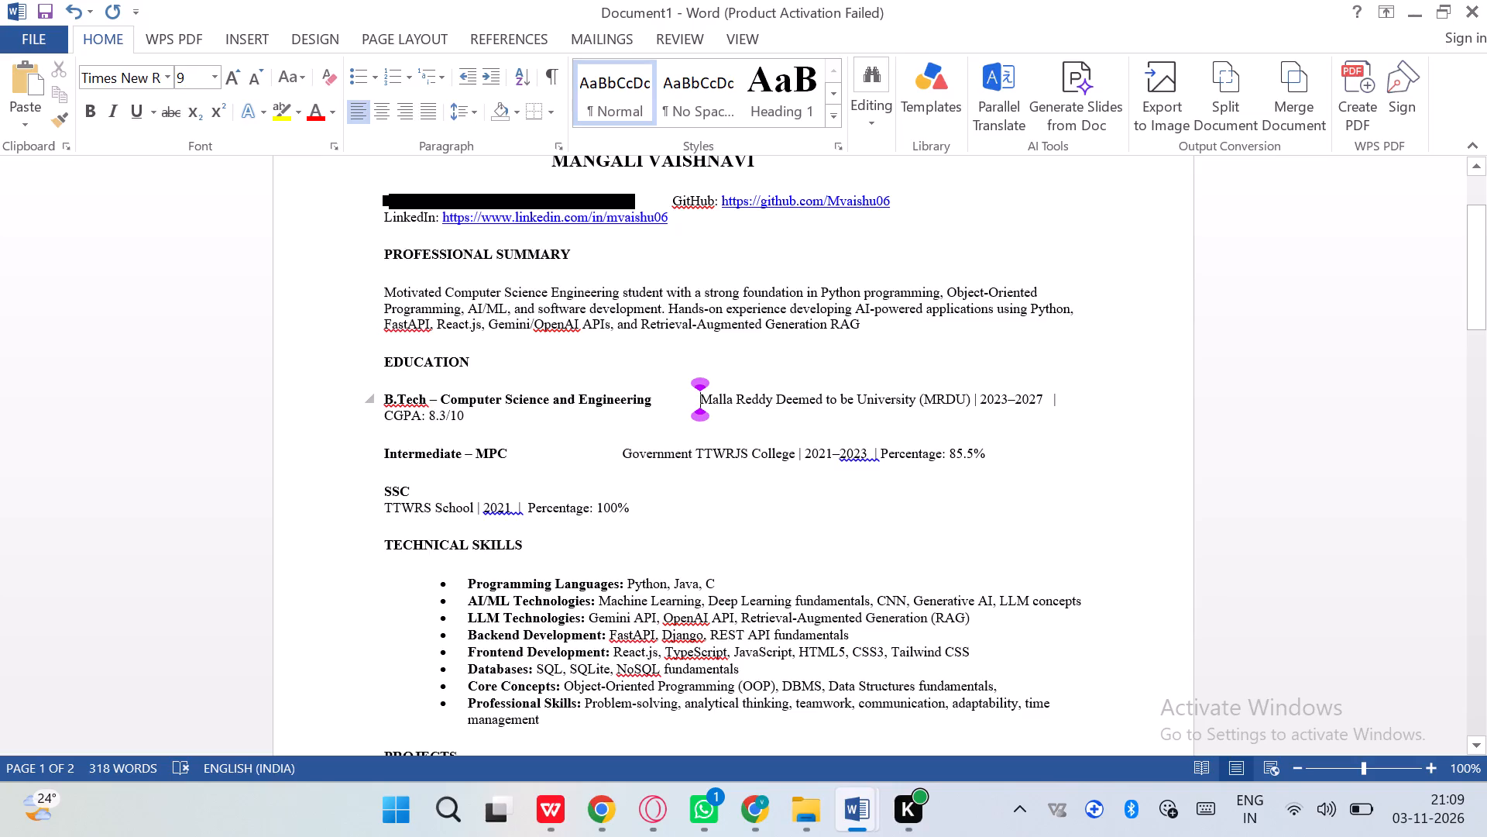
# Shorten the B.Tech heading by replacing "– Computer Science and Engineering" with "-CSE".
pyautogui.click(651, 401)
pyautogui.press('BackSpace')
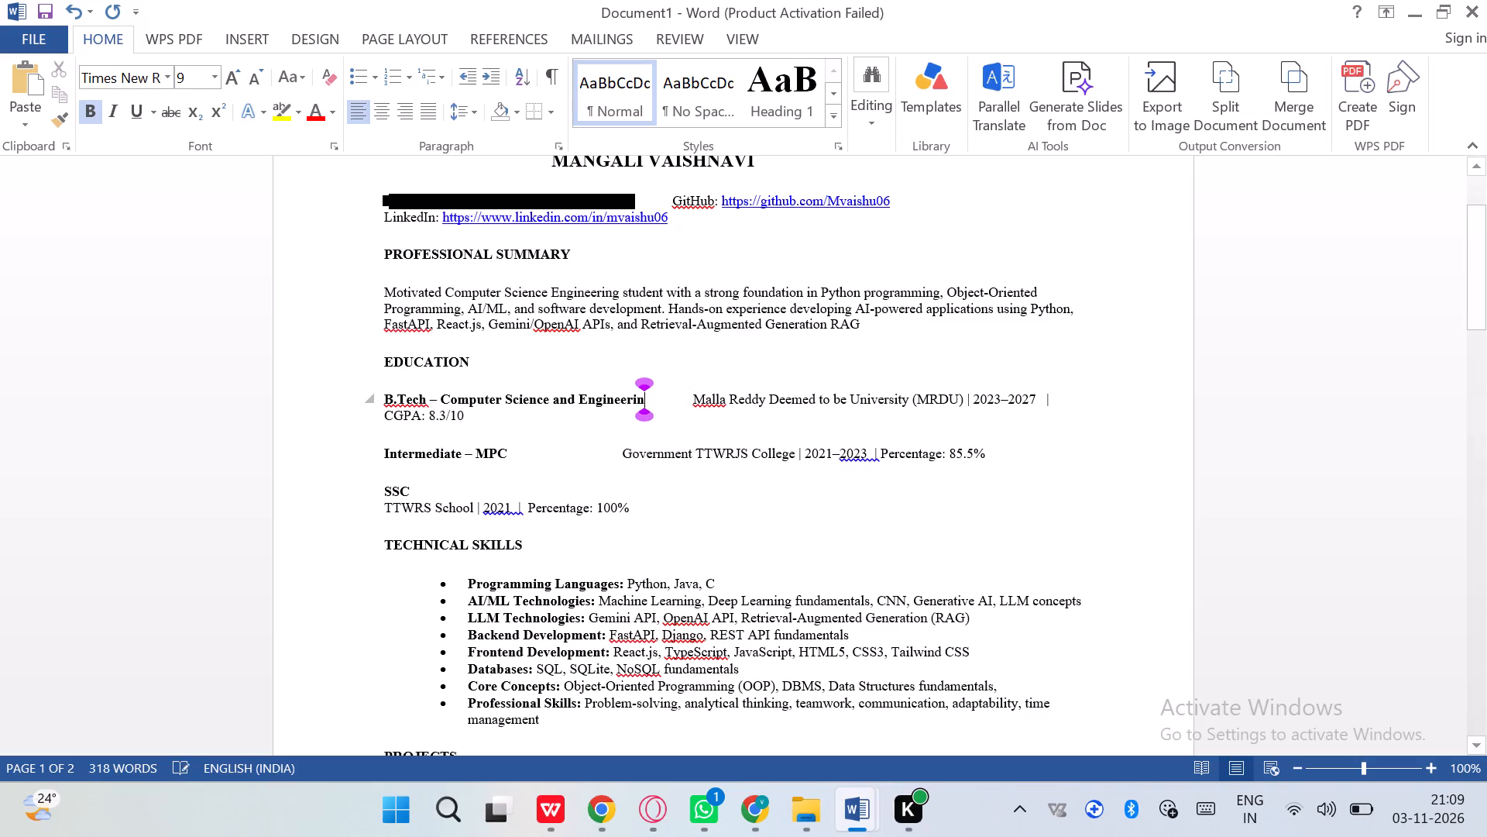
pyautogui.press('BackSpace')
pyautogui.press('BackSpace')
pyautogui.press('BackSpace')
pyautogui.press('BackSpace')
pyautogui.press('BackSpace')
pyautogui.press('BackSpace')
pyautogui.press('BackSpace')
pyautogui.press('BackSpace')
pyautogui.press('BackSpace')
pyautogui.press('BackSpace')
pyautogui.press('BackSpace')
pyautogui.press('BackSpace')
pyautogui.press('BackSpace')
pyautogui.press('BackSpace')
pyautogui.press('BackSpace')
pyautogui.press('BackSpace')
pyautogui.press('BackSpace')
pyautogui.press('BackSpace')
pyautogui.press('BackSpace')
pyautogui.press('BackSpace')
pyautogui.press('BackSpace')
pyautogui.press('BackSpace')
pyautogui.press('BackSpace')
pyautogui.press('BackSpace')
pyautogui.press('BackSpace')
pyautogui.press('BackSpace')
pyautogui.press('BackSpace')
pyautogui.press('BackSpace')
pyautogui.press('BackSpace')
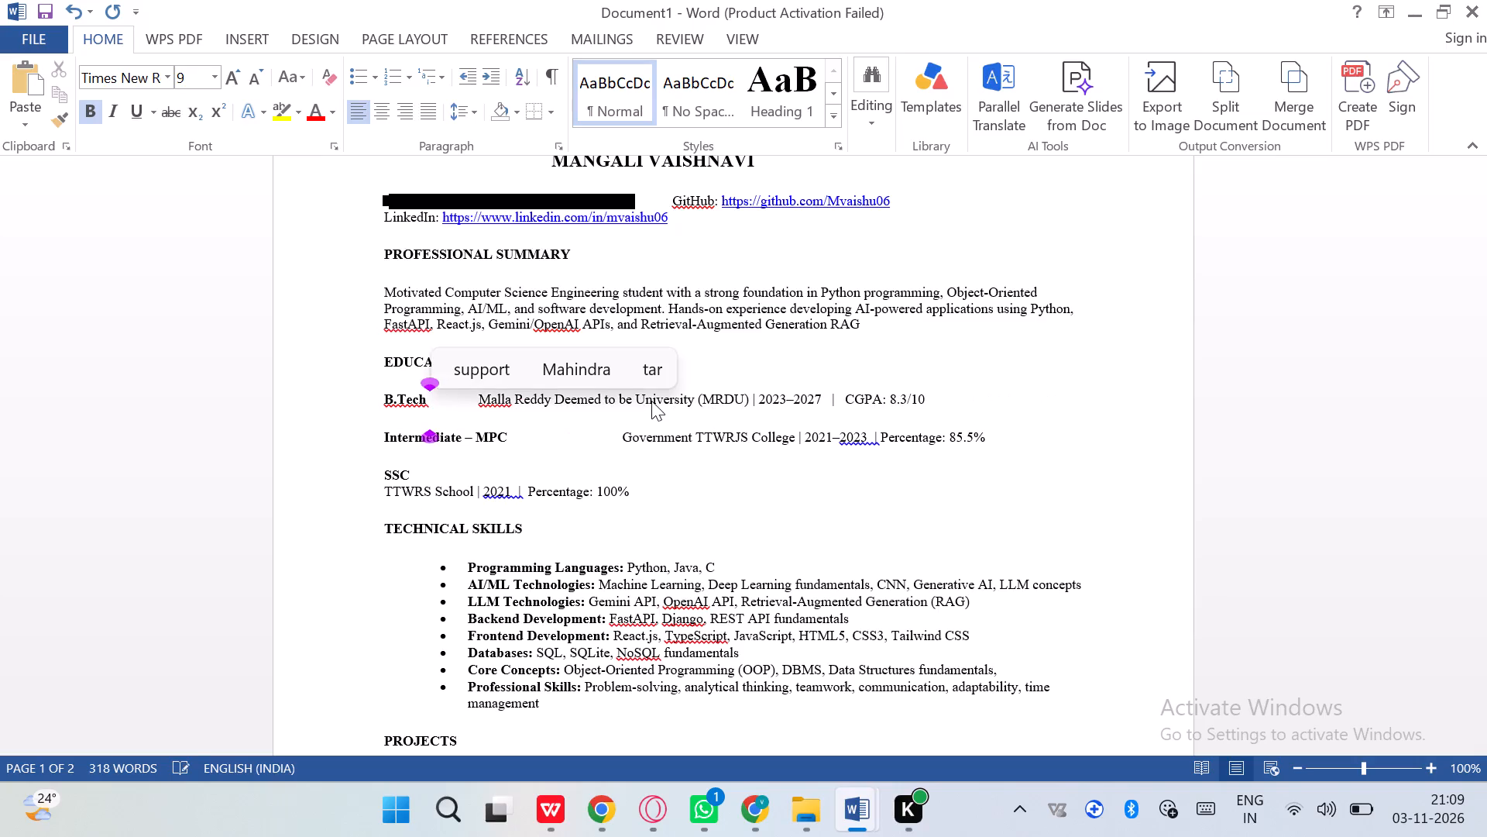
pyautogui.write('-cse')
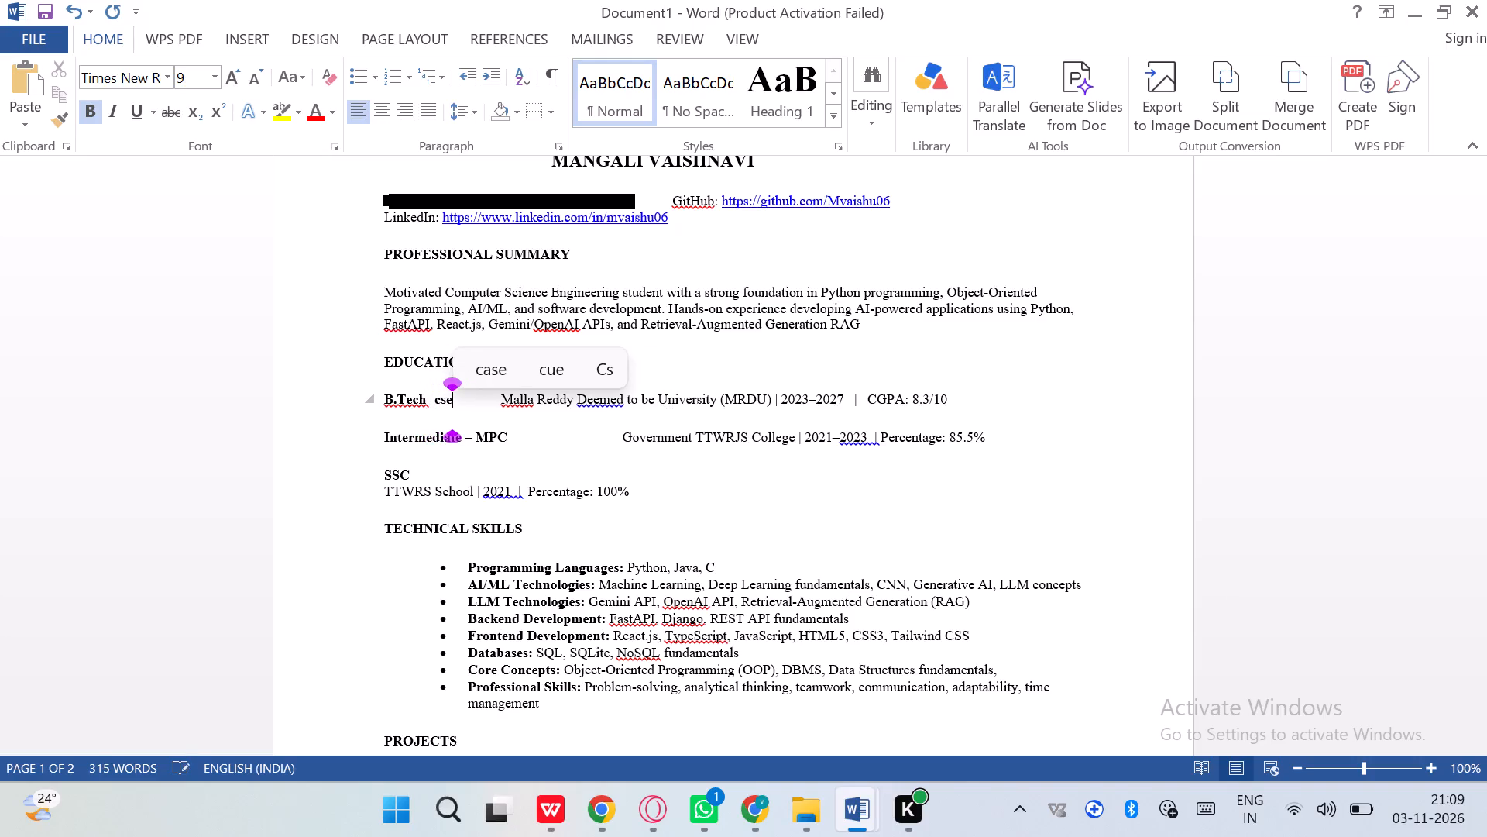
pyautogui.press('BackSpace')
pyautogui.press('BackSpace')
pyautogui.press('BackSpace')
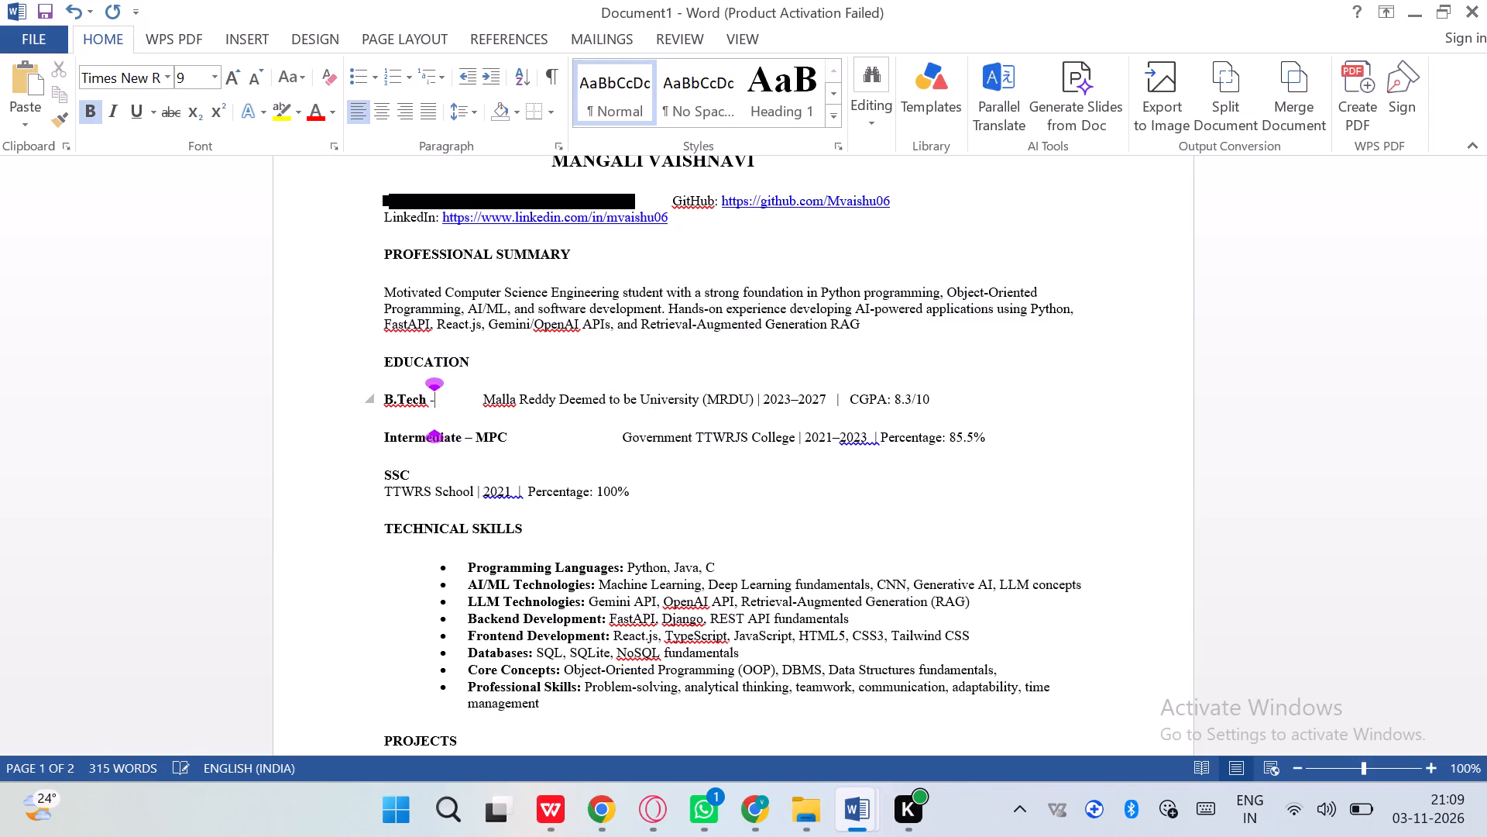
pyautogui.write('CSE')
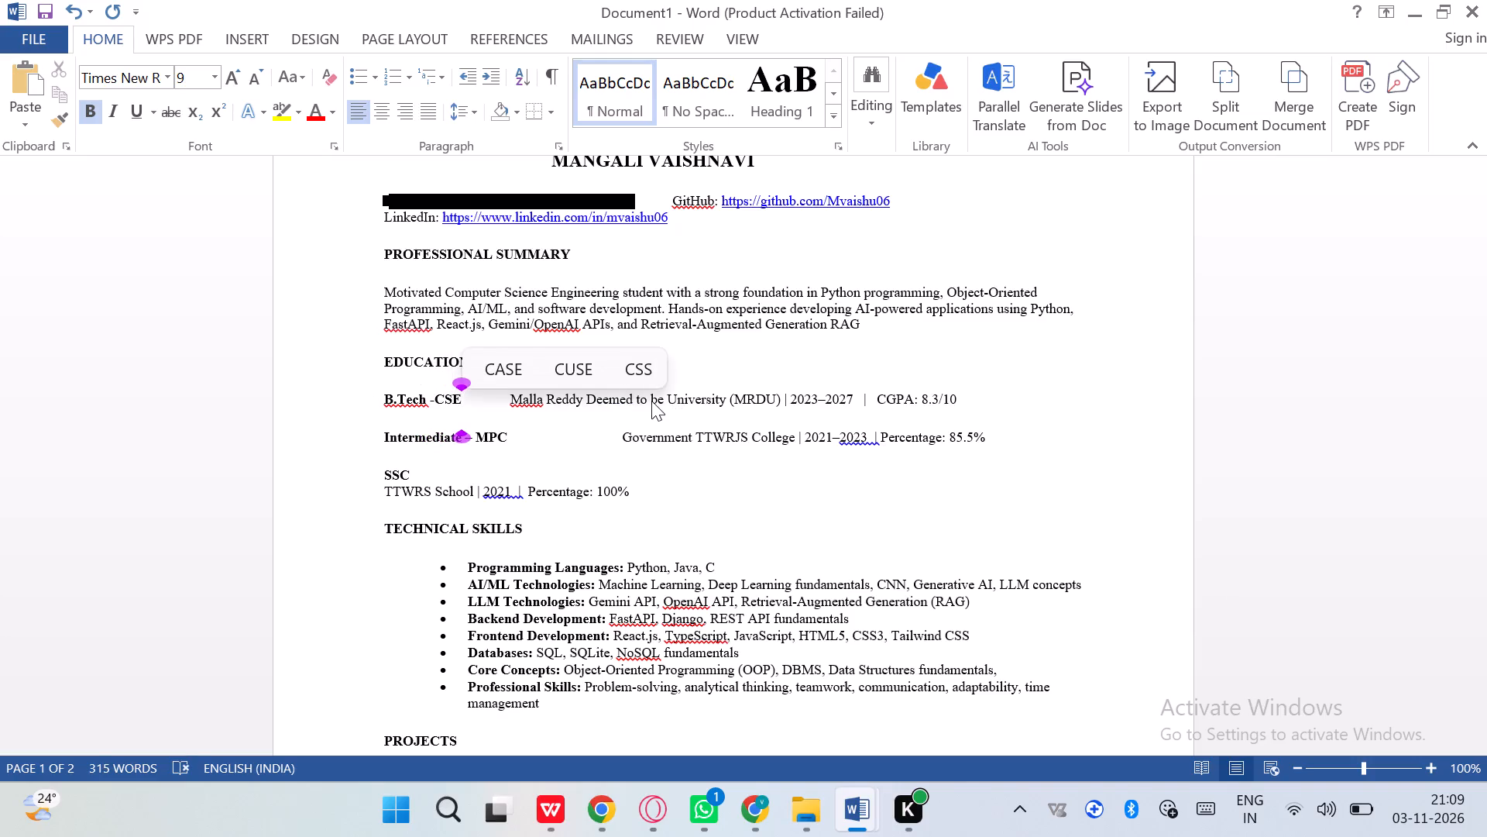
# Widen the gap after B.Tech -CSE with spaces until the university details line up with the Government TTWRJS College details below.
pyautogui.press('Right')
pyautogui.press('Right')
pyautogui.press('Right')
pyautogui.press('Right')
pyautogui.press('Right')
pyautogui.press('Right')
pyautogui.press('Right')
pyautogui.press('Right')
pyautogui.press('Right')
pyautogui.press('Right')
pyautogui.press('Right')
pyautogui.press('Right')
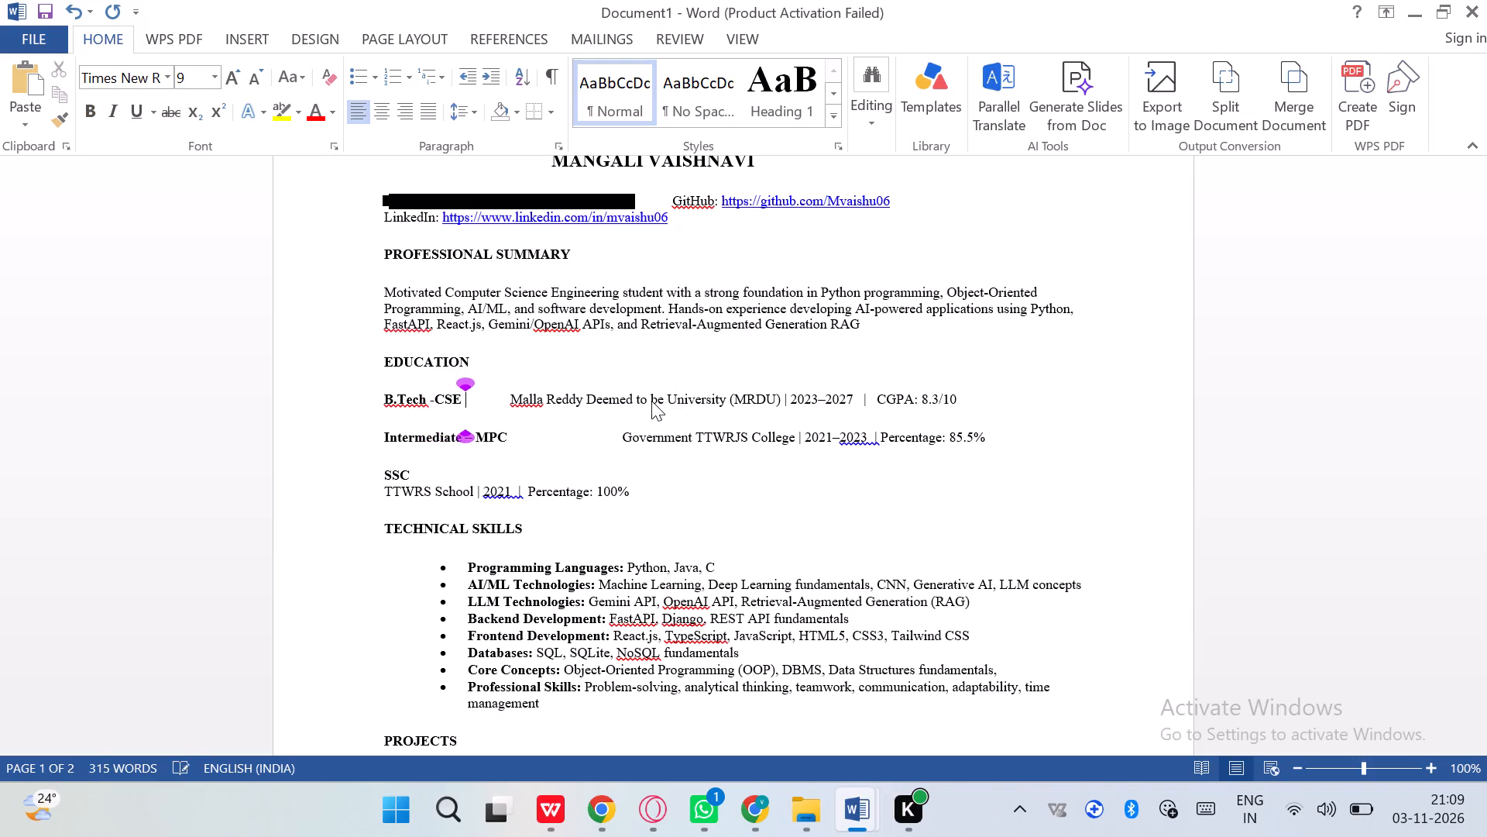
pyautogui.press('Right')
pyautogui.press('space')
pyautogui.press('space')
pyautogui.press('space')
pyautogui.press('space')
pyautogui.press('space')
pyautogui.press('space')
pyautogui.press('space')
pyautogui.press('space')
pyautogui.press('space')
pyautogui.press('space')
pyautogui.press('space')
pyautogui.press('space')
pyautogui.press('space')
pyautogui.press('space')
pyautogui.press('space')
pyautogui.press('space')
pyautogui.press('space')
pyautogui.press('space')
pyautogui.press('space')
pyautogui.press('space')
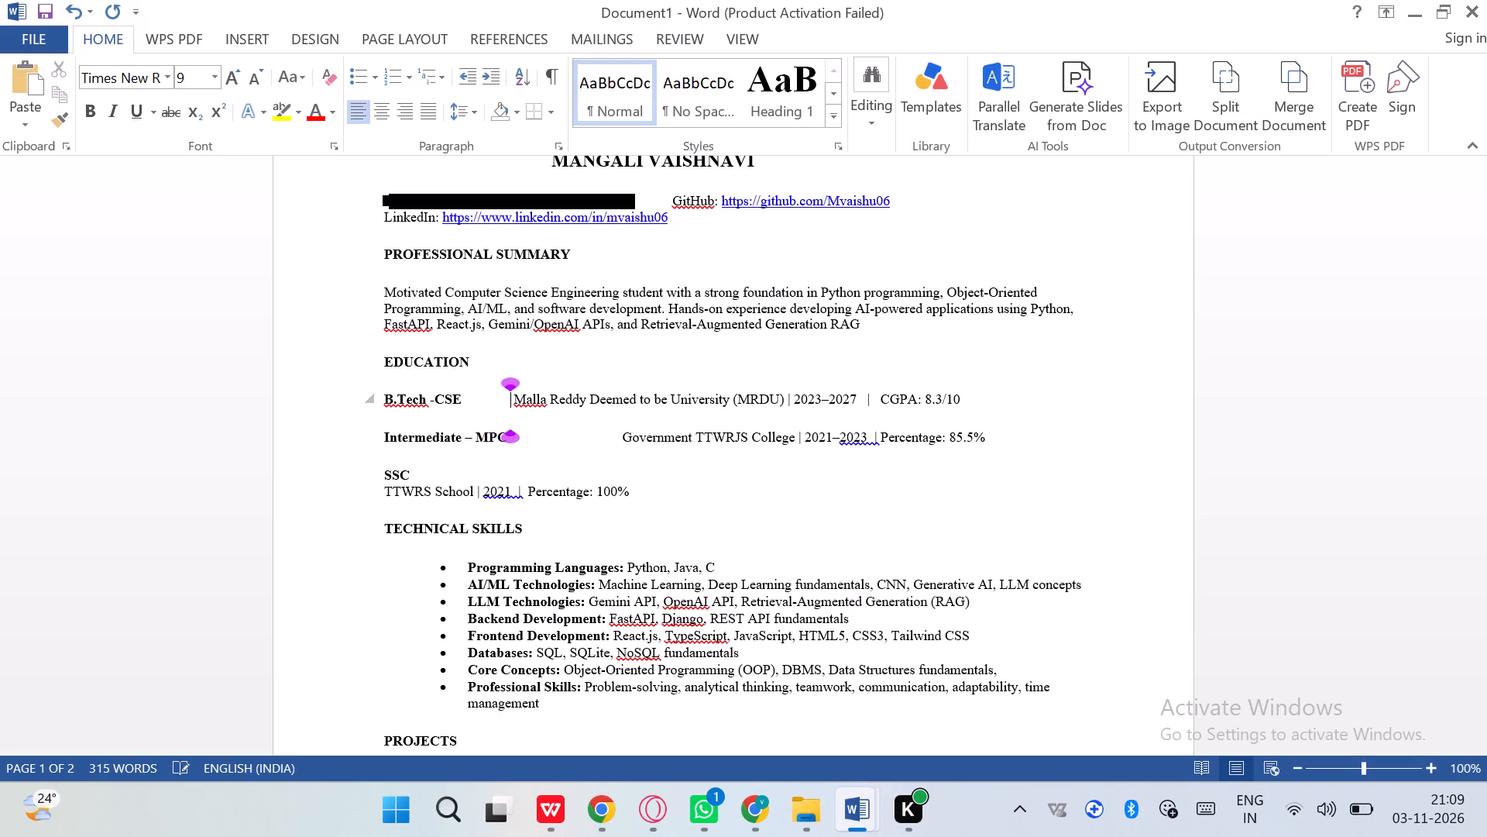
pyautogui.scroll(-1, 651, 401)
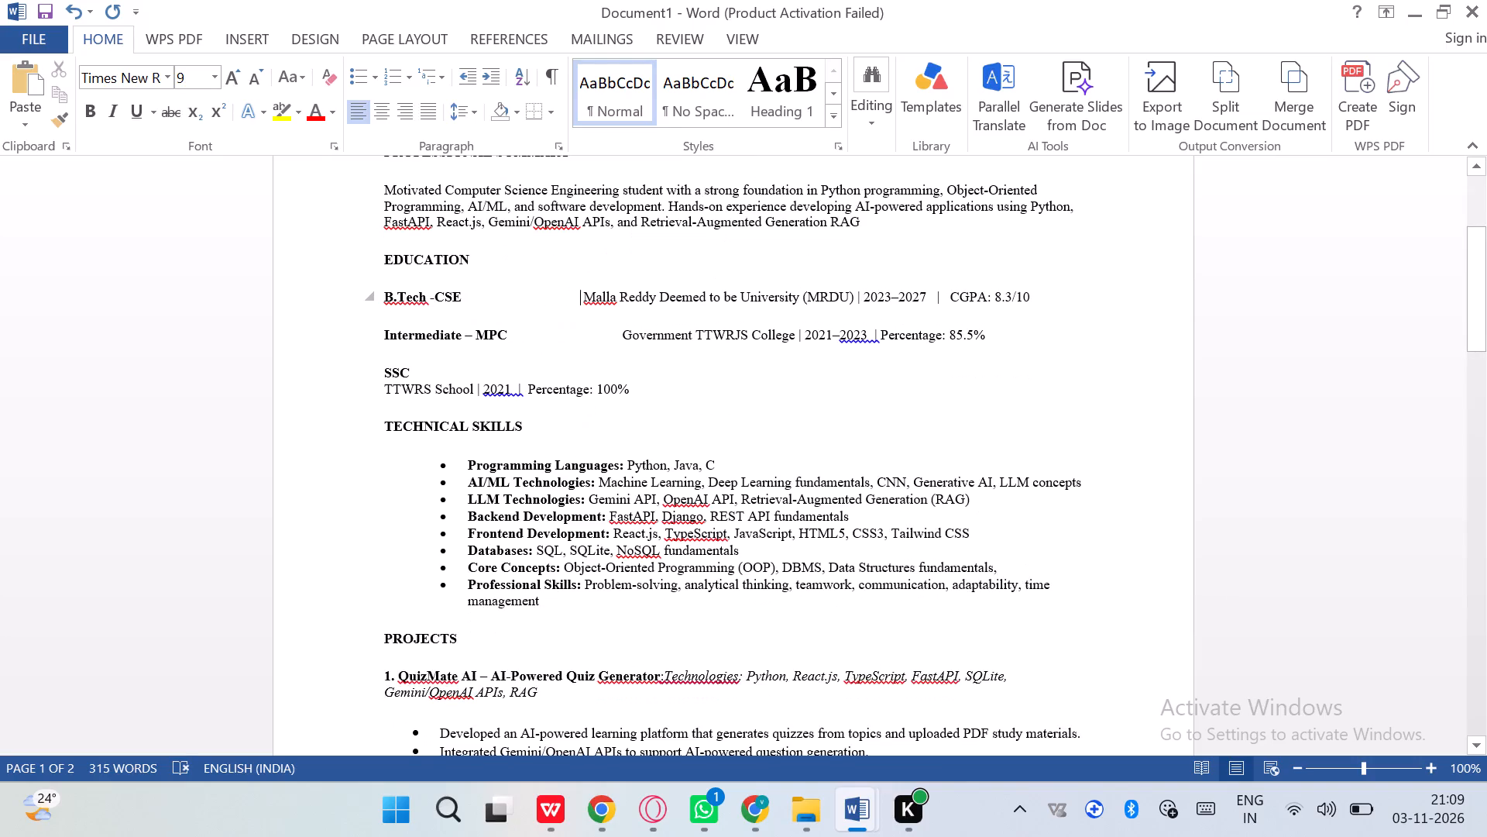
pyautogui.press('space')
pyautogui.press('space')
pyautogui.press('space')
pyautogui.press('space')
pyautogui.press('space')
pyautogui.press('space')
pyautogui.press('space')
pyautogui.press('space')
pyautogui.press('space')
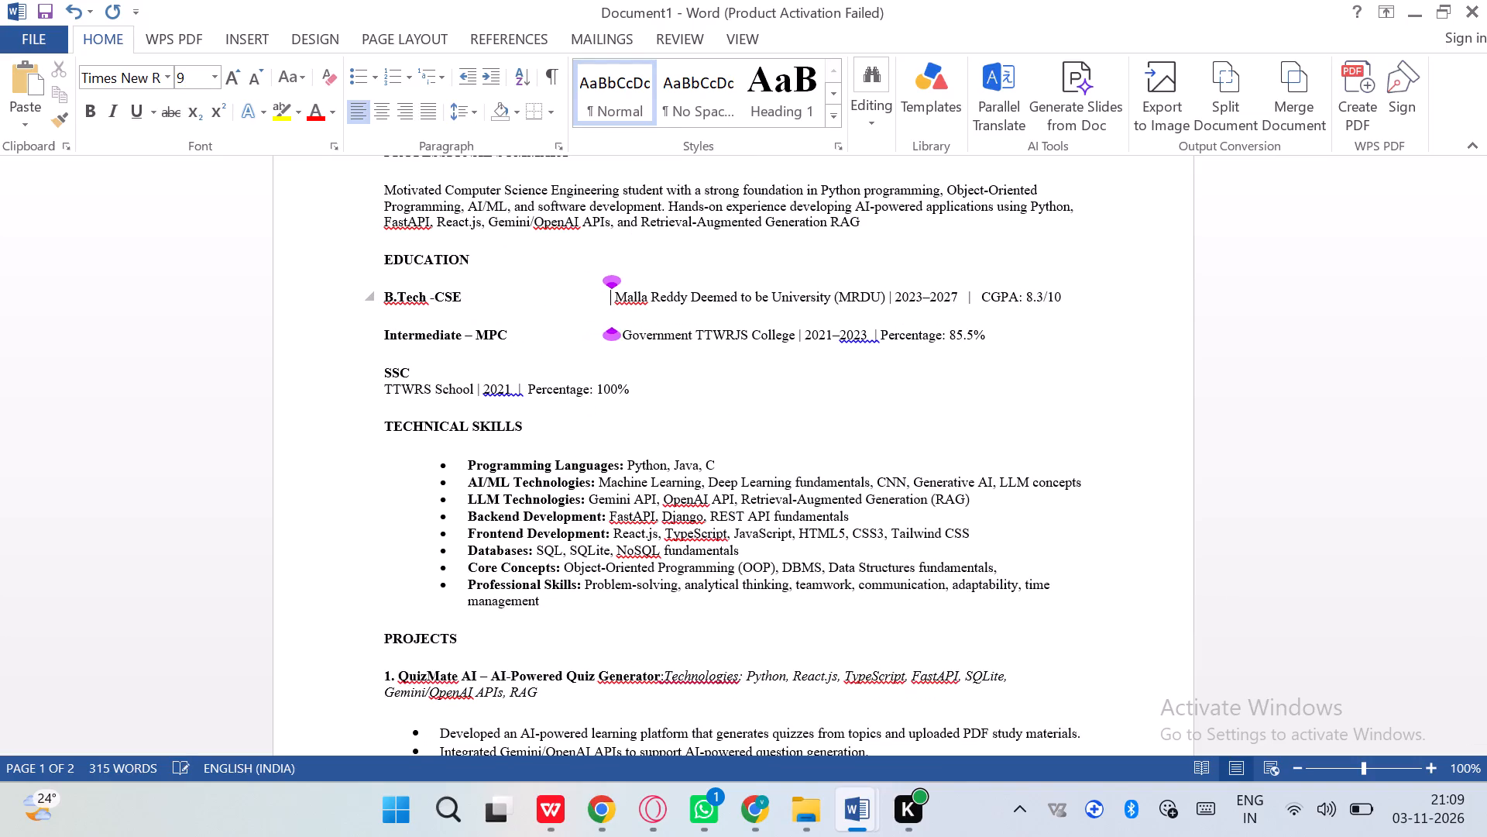
pyautogui.press('space')
pyautogui.press('space')
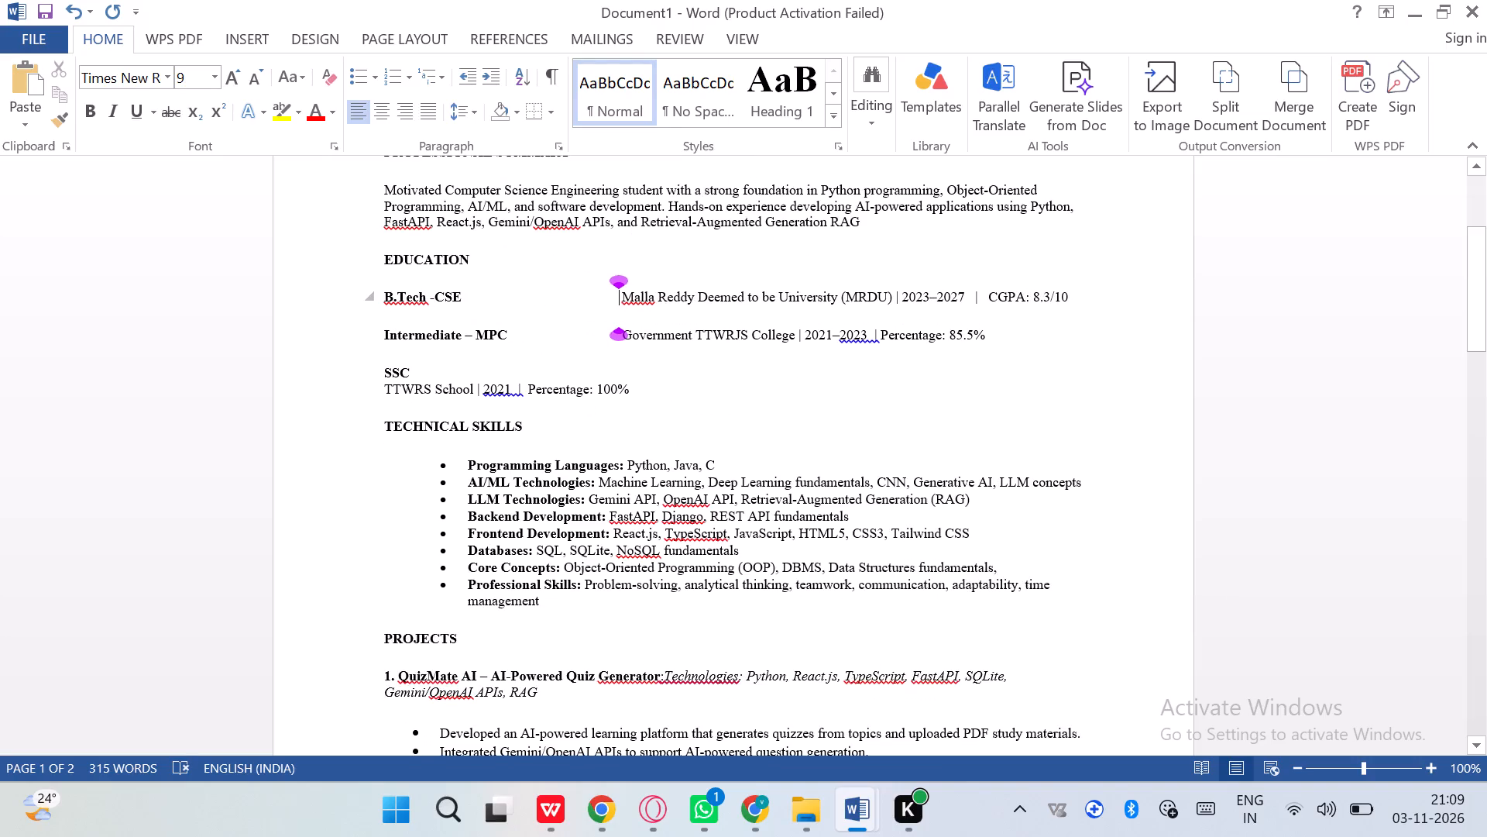
# Put the TTWRS School details on the SSC line, spaced across to line up with the other education details.
pyautogui.click(384, 385)
pyautogui.press('BackSpace')
pyautogui.press('space')
pyautogui.press('space')
pyautogui.press('space')
pyautogui.press('space')
pyautogui.press('space')
pyautogui.press('space')
pyautogui.press('space')
pyautogui.press('space')
pyautogui.press('space')
pyautogui.press('space')
pyautogui.press('space')
pyautogui.press('space')
pyautogui.press('space')
pyautogui.press('space')
pyautogui.press('space')
pyautogui.press('space')
pyautogui.press('space')
pyautogui.press('space')
pyautogui.press('space')
pyautogui.press('space')
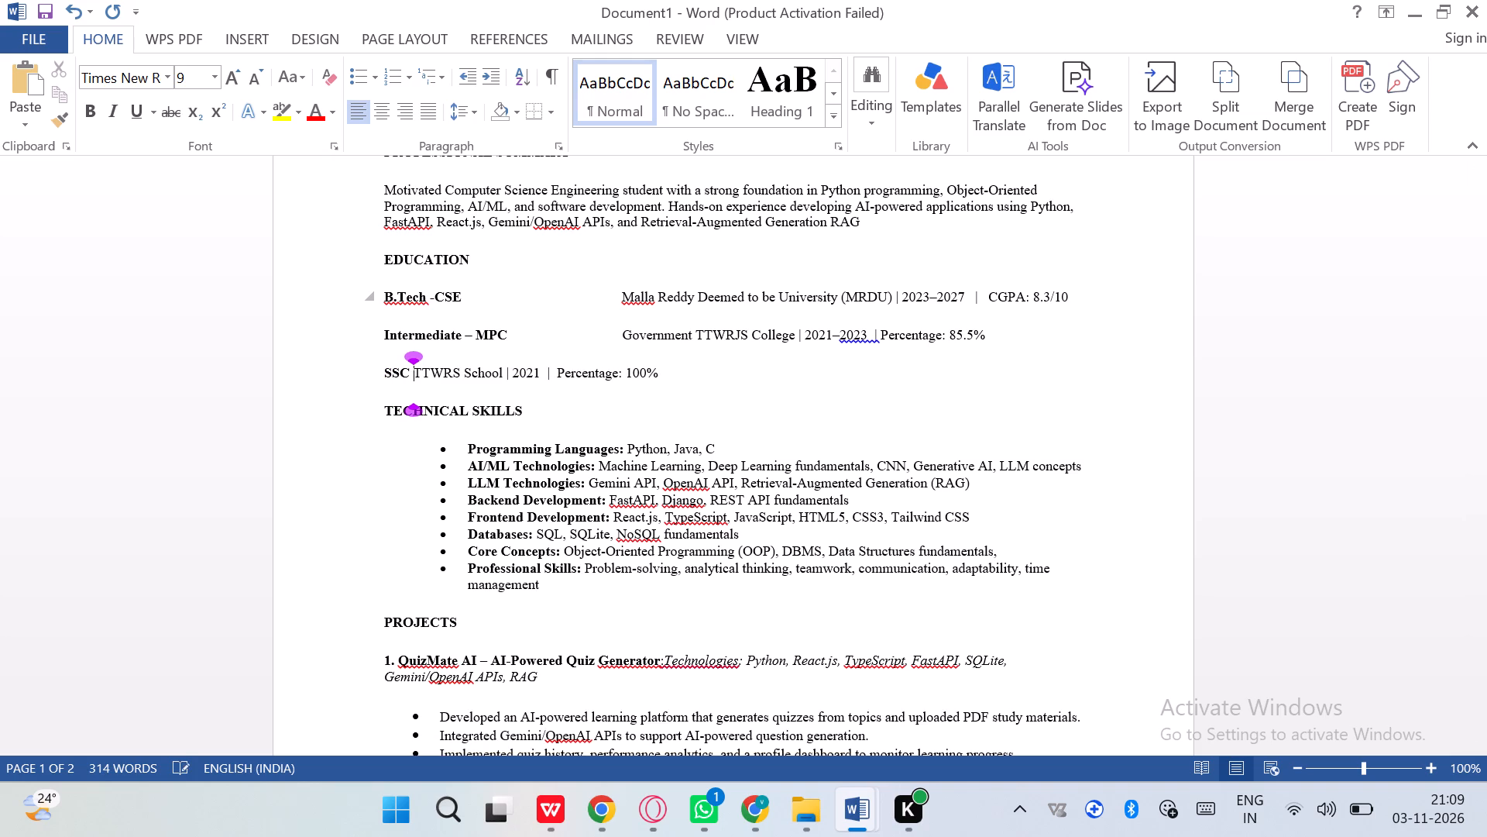
pyautogui.press('space')
pyautogui.press('space')
pyautogui.press('space')
pyautogui.press('space')
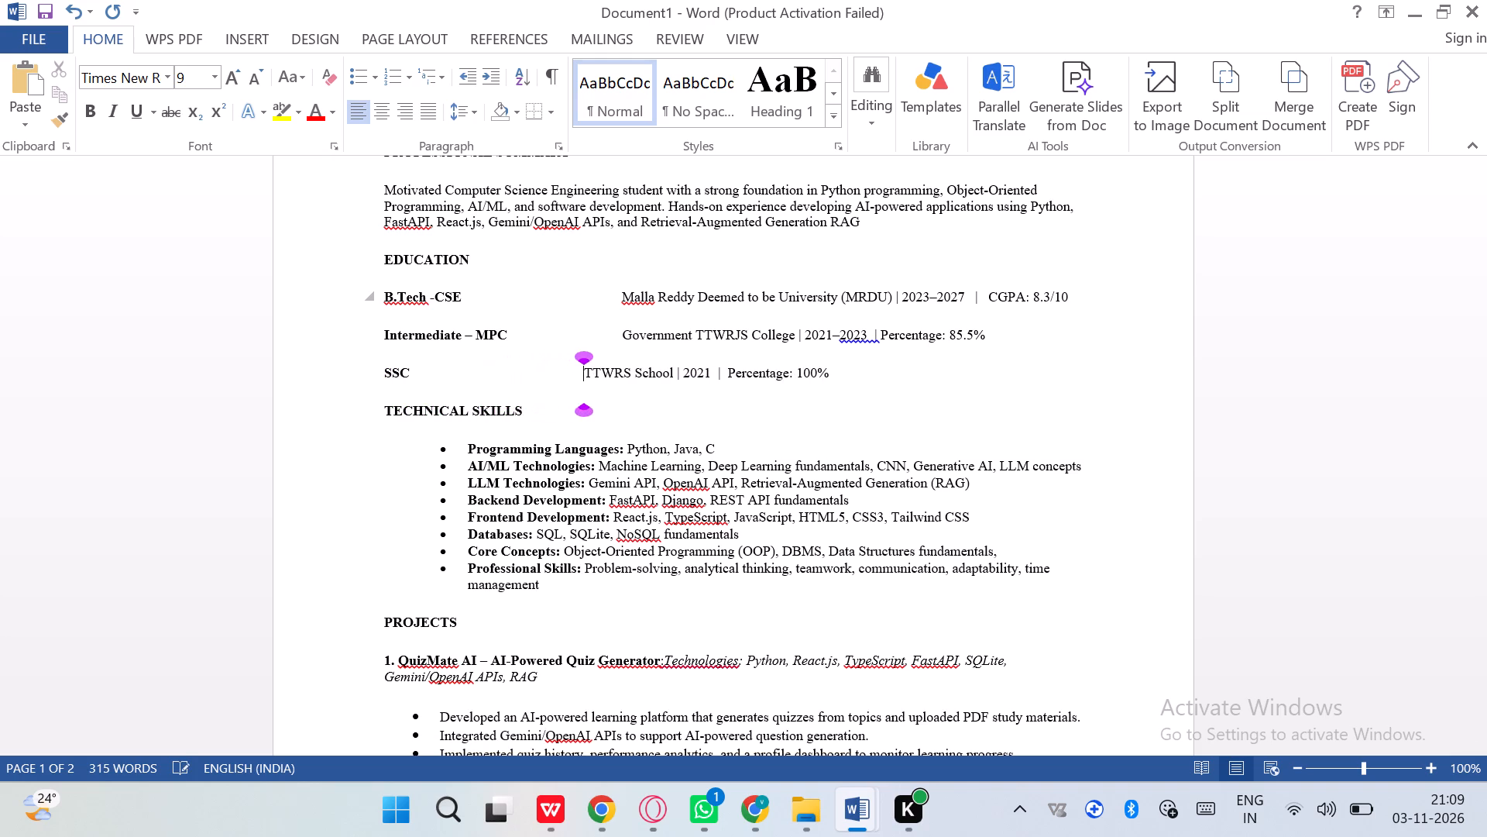
pyautogui.press('space')
pyautogui.press('space')
pyautogui.press('space')
pyautogui.press('space')
pyautogui.press('space')
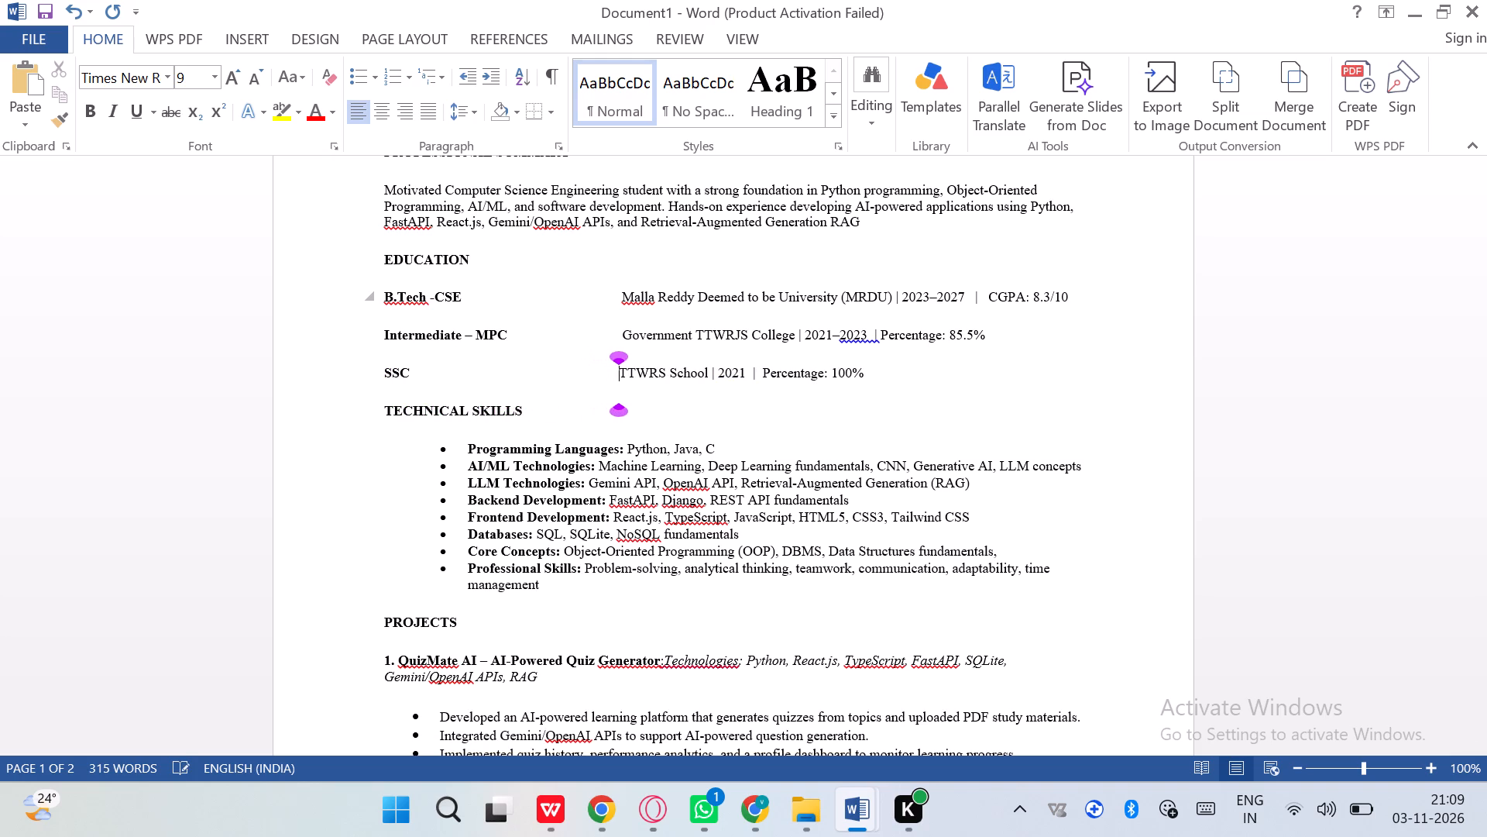
pyautogui.press('space')
pyautogui.press('space')
# Extend the Skilltimate Python Programming certificate bullet under Certifications with ",c programming,".
pyautogui.scroll(-1, 546, 424)
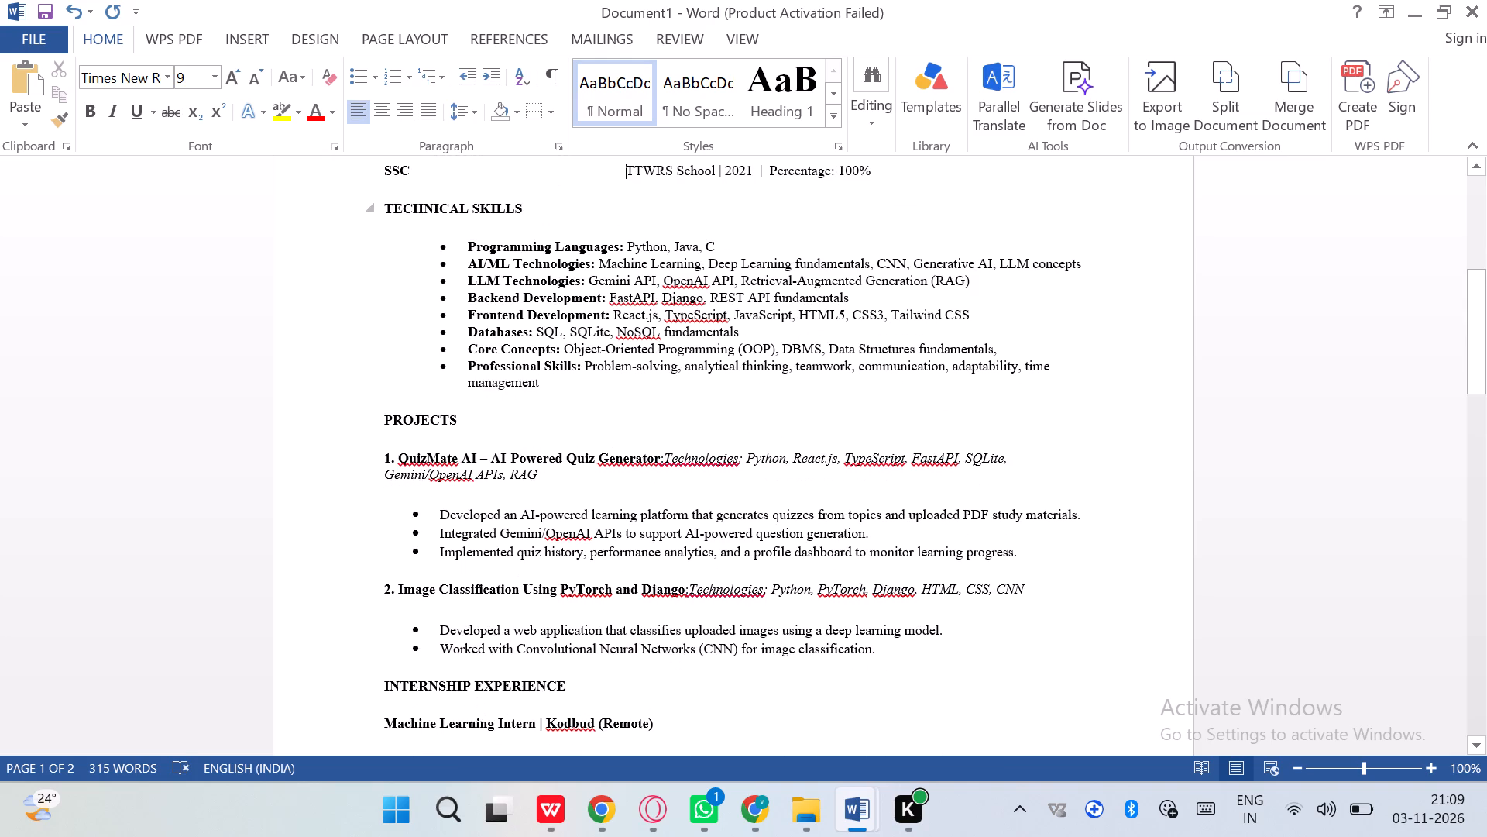
pyautogui.scroll(-2, 546, 424)
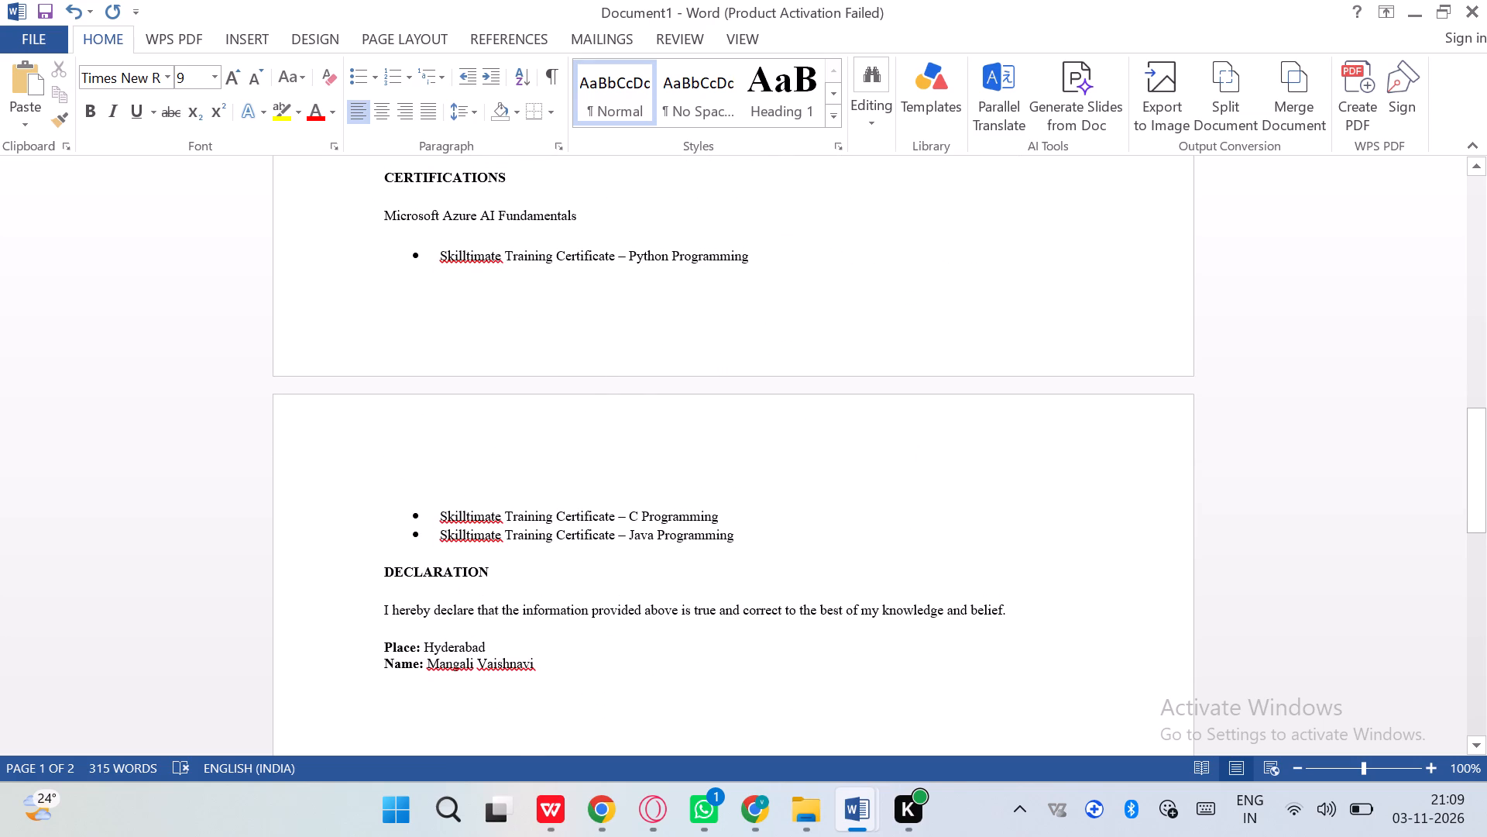
pyautogui.click(756, 255)
pyautogui.press(',')
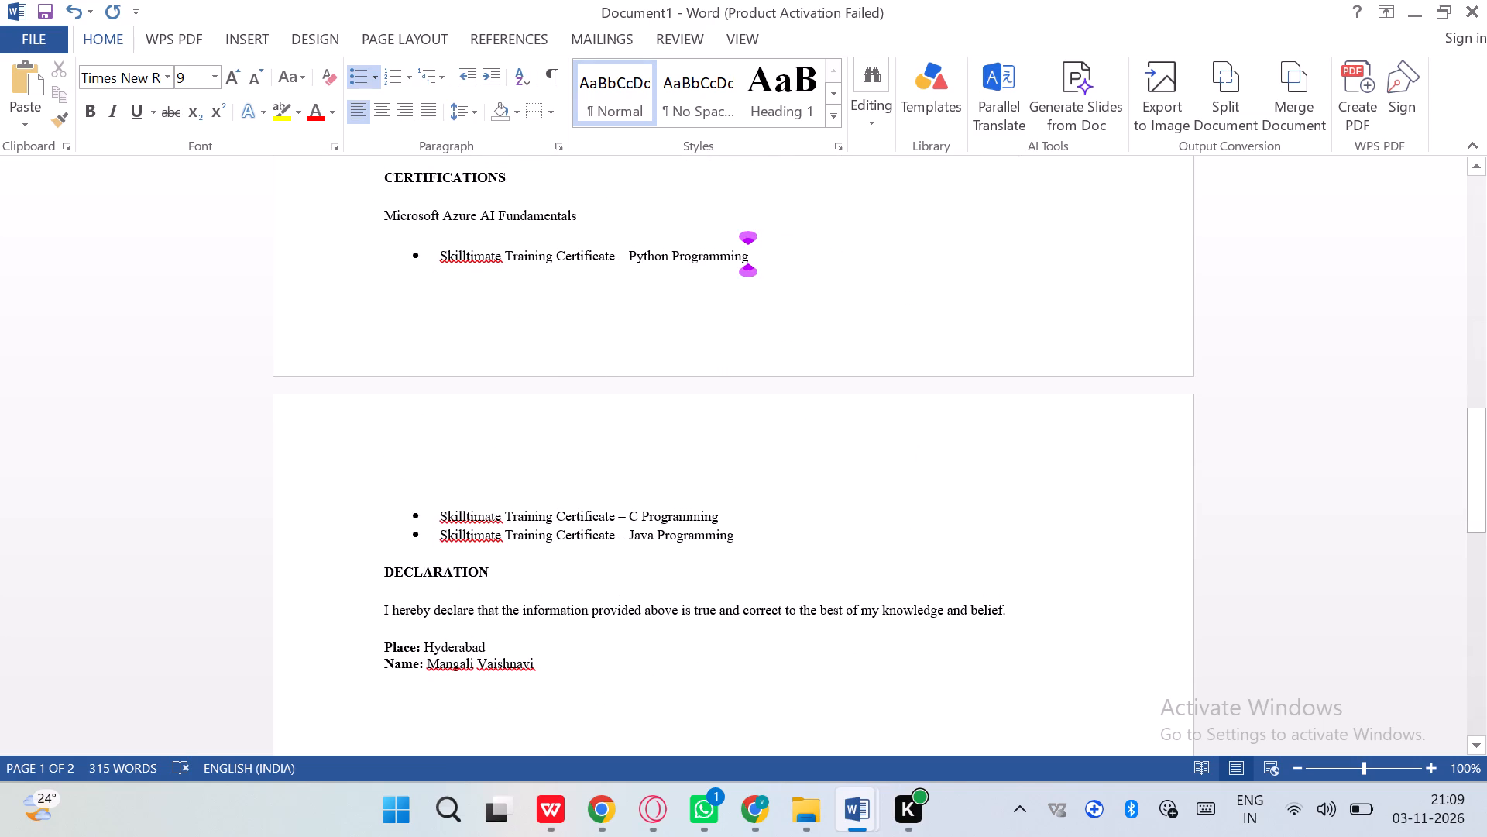
pyautogui.write('pytho')
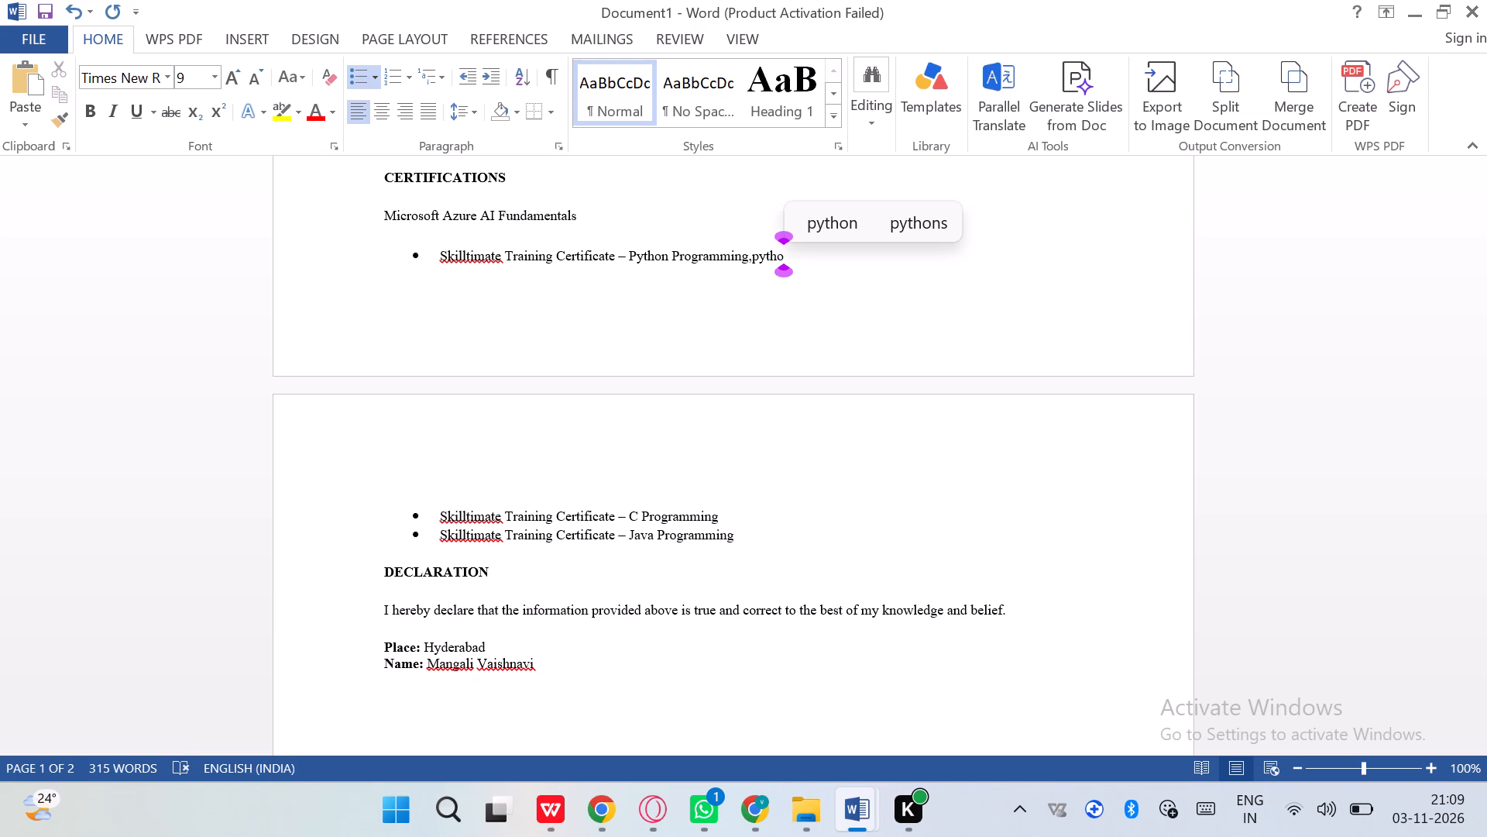
pyautogui.press('n')
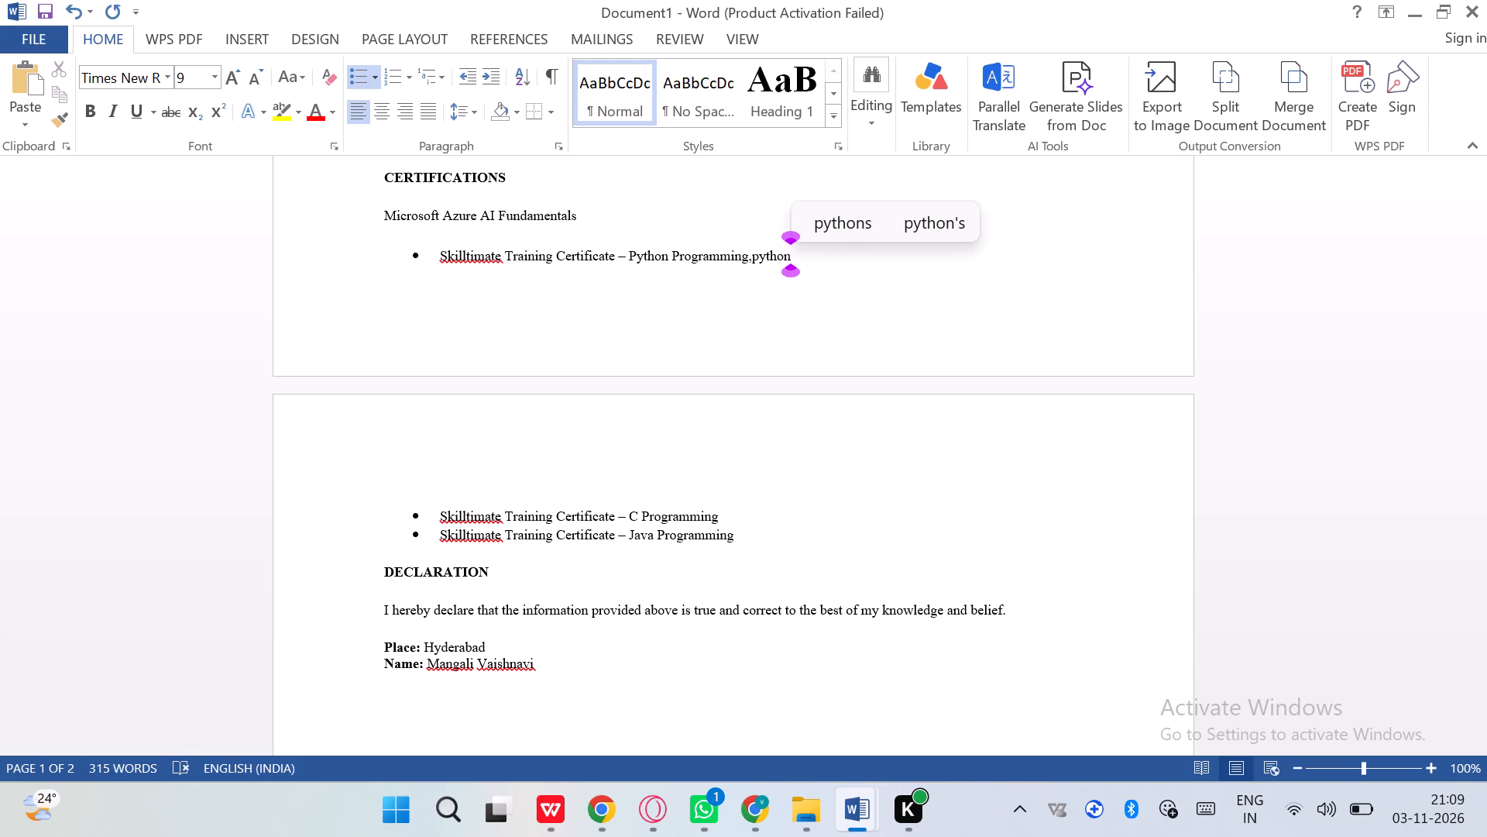
pyautogui.press('BackSpace')
pyautogui.press('BackSpace')
pyautogui.press('BackSpace')
pyautogui.press('BackSpace')
pyautogui.press('BackSpace')
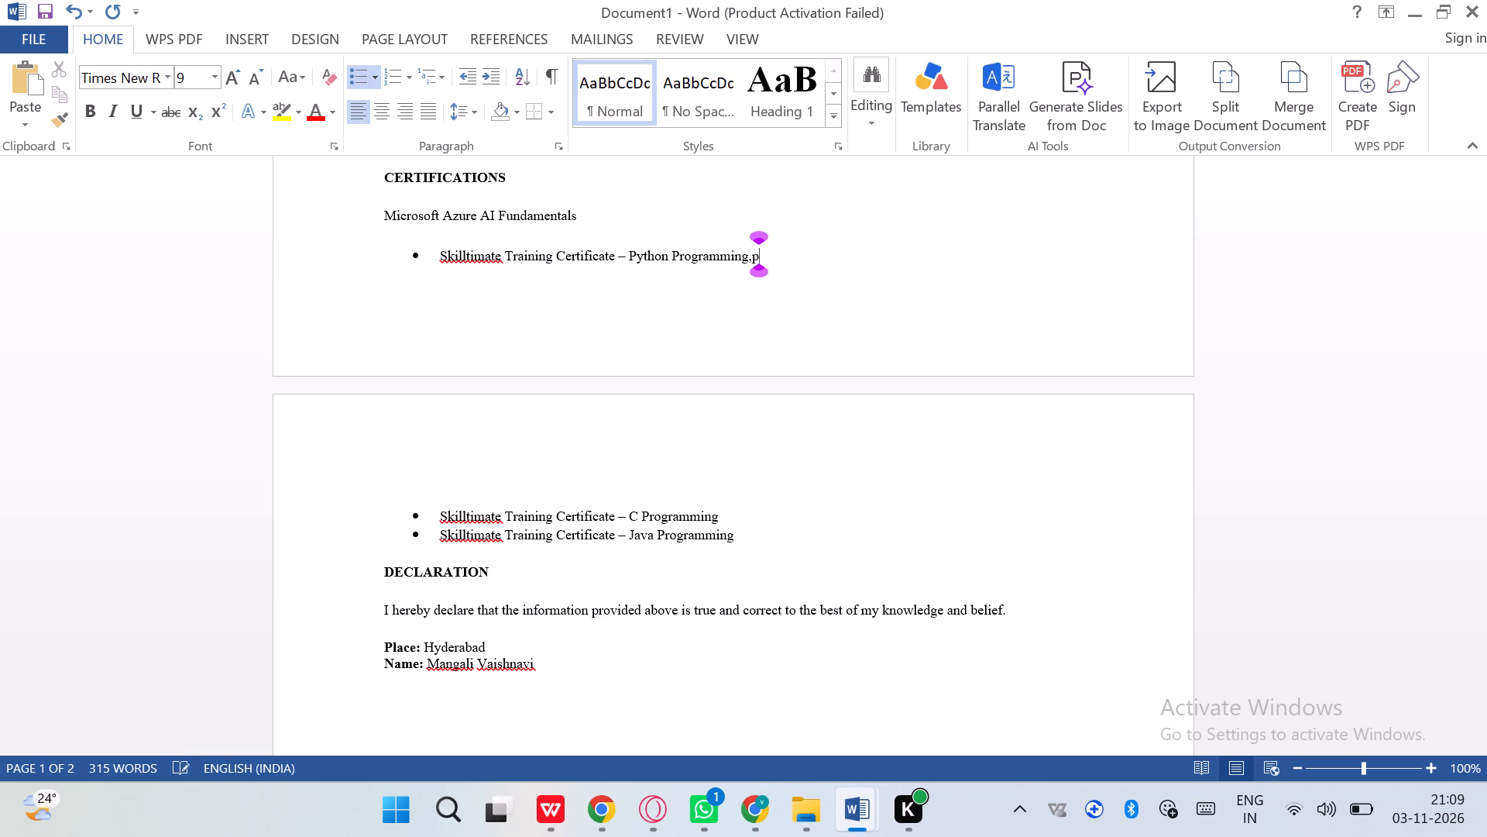
pyautogui.press('BackSpace')
pyautogui.write('c pro')
pyautogui.press('g')
pyautogui.write('rammin')
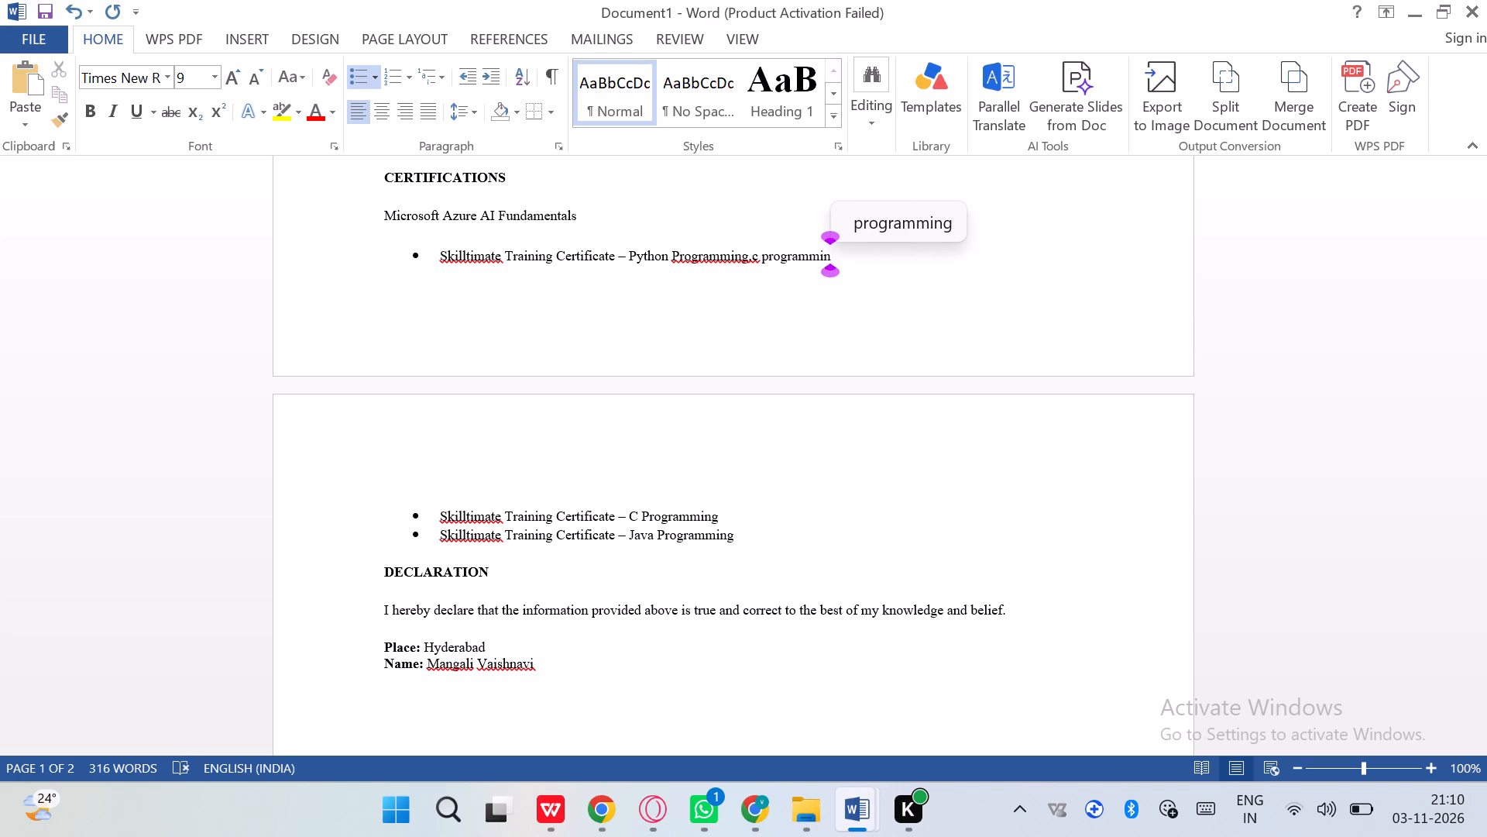
pyautogui.press('g')
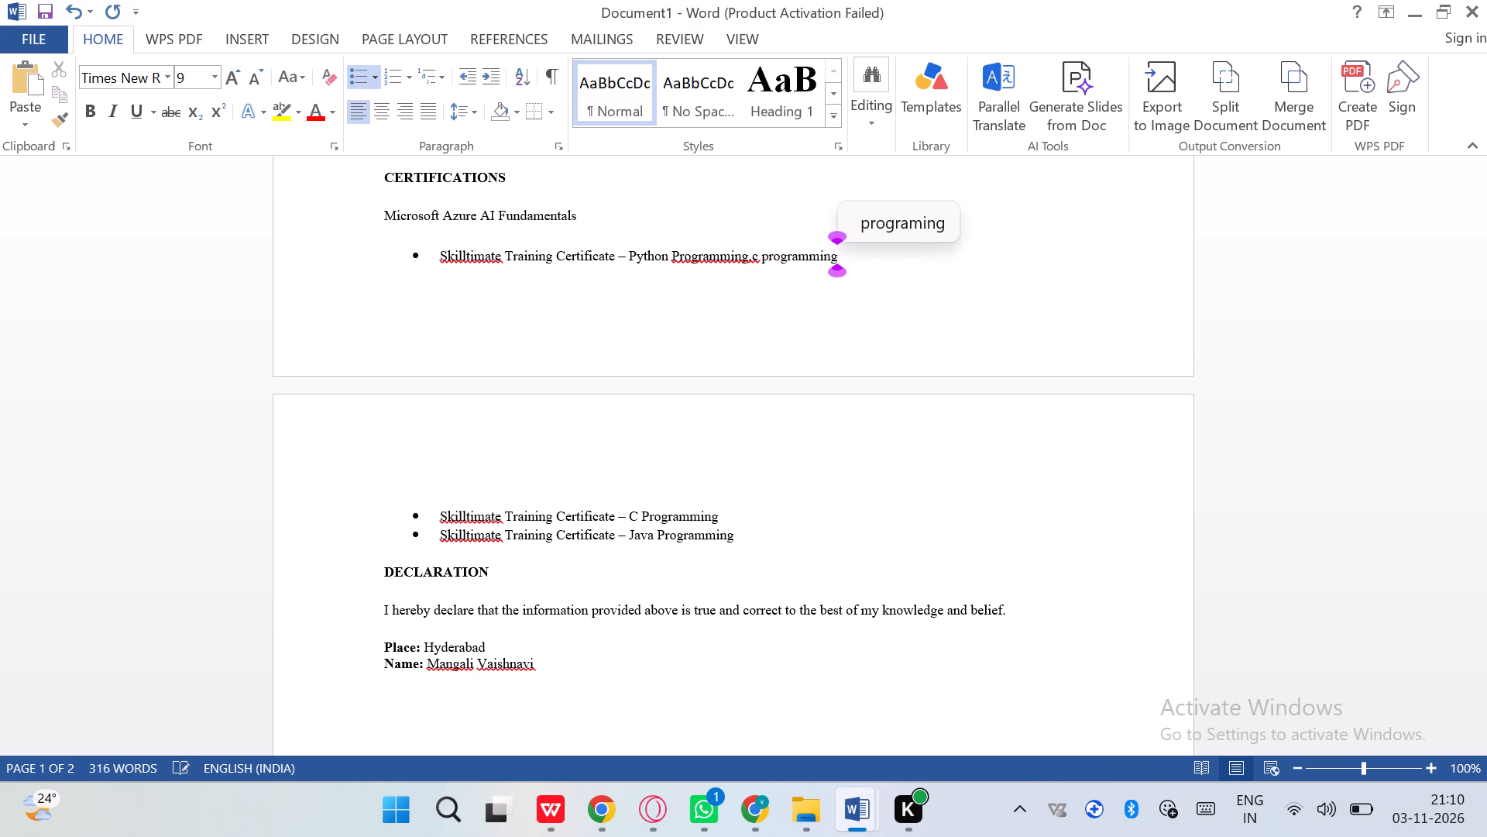
pyautogui.press(',')
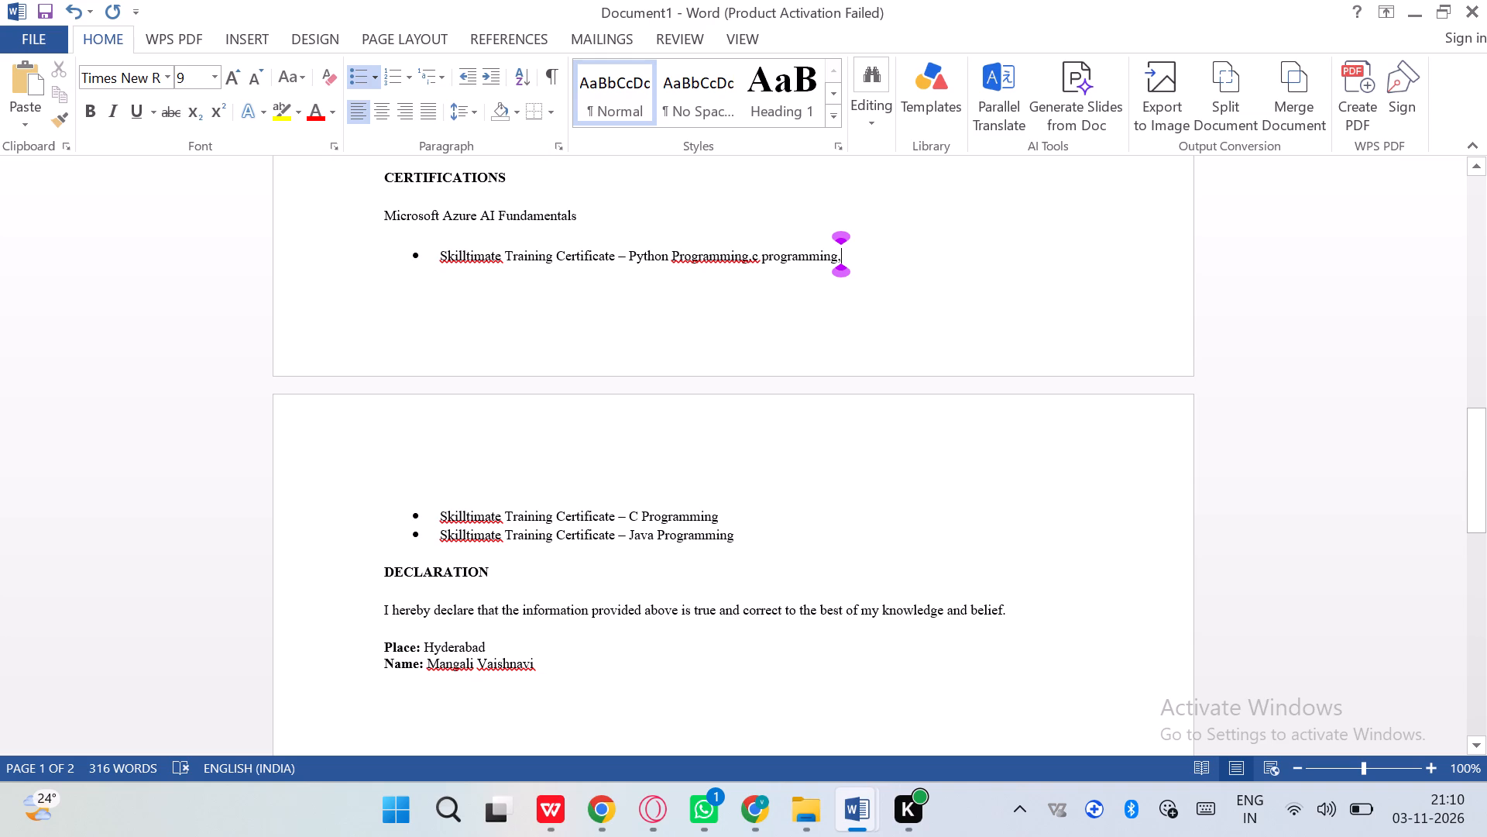
# Copy "– Java Programming" from the last certificate bullet to the end of the Python and C programming line.
pyautogui.moveTo(738, 538); pyautogui.dragTo(623, 543)
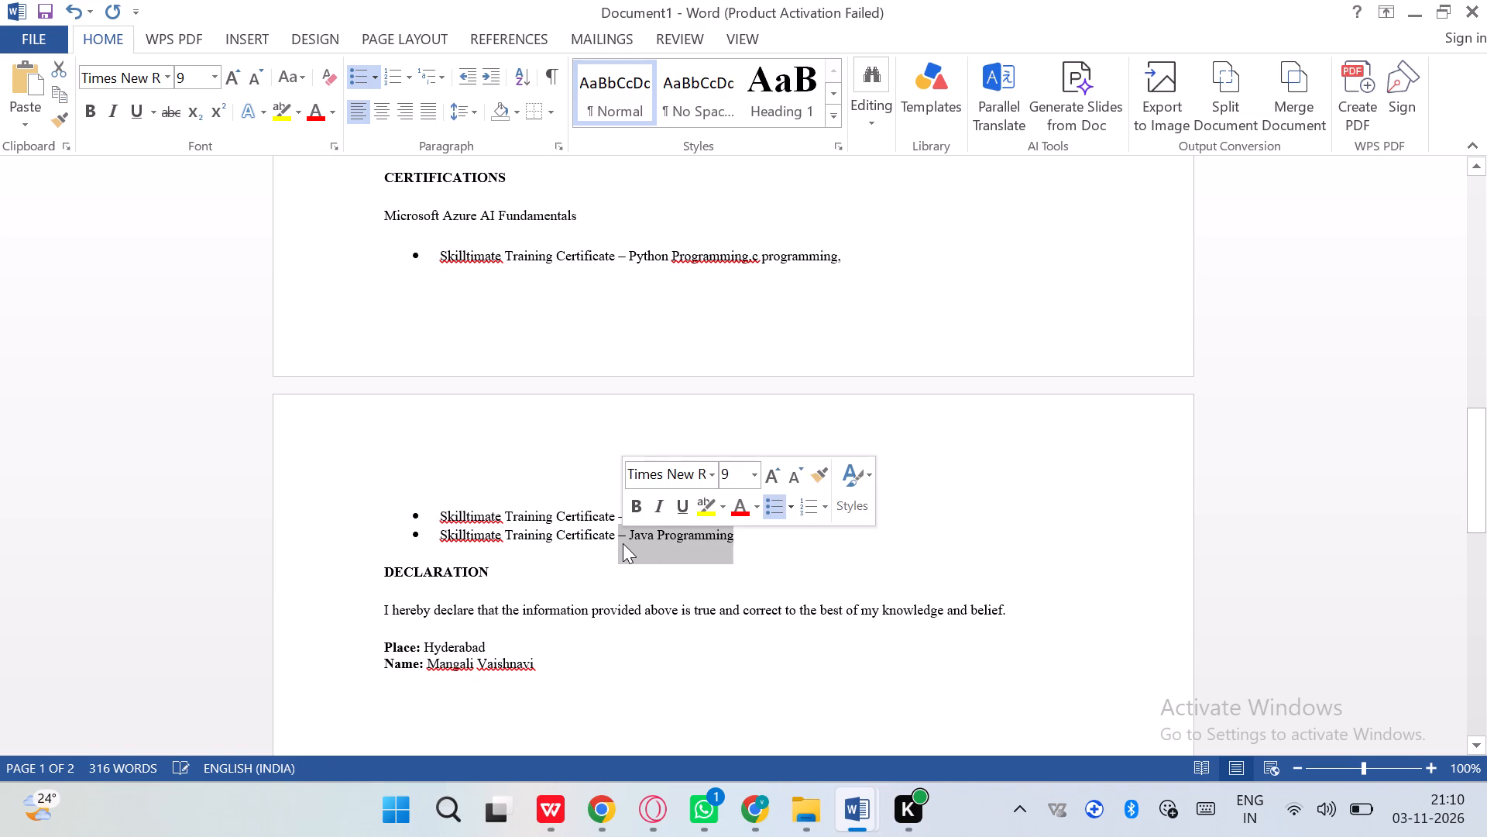
pyautogui.hotkey('ctrl', 'c')
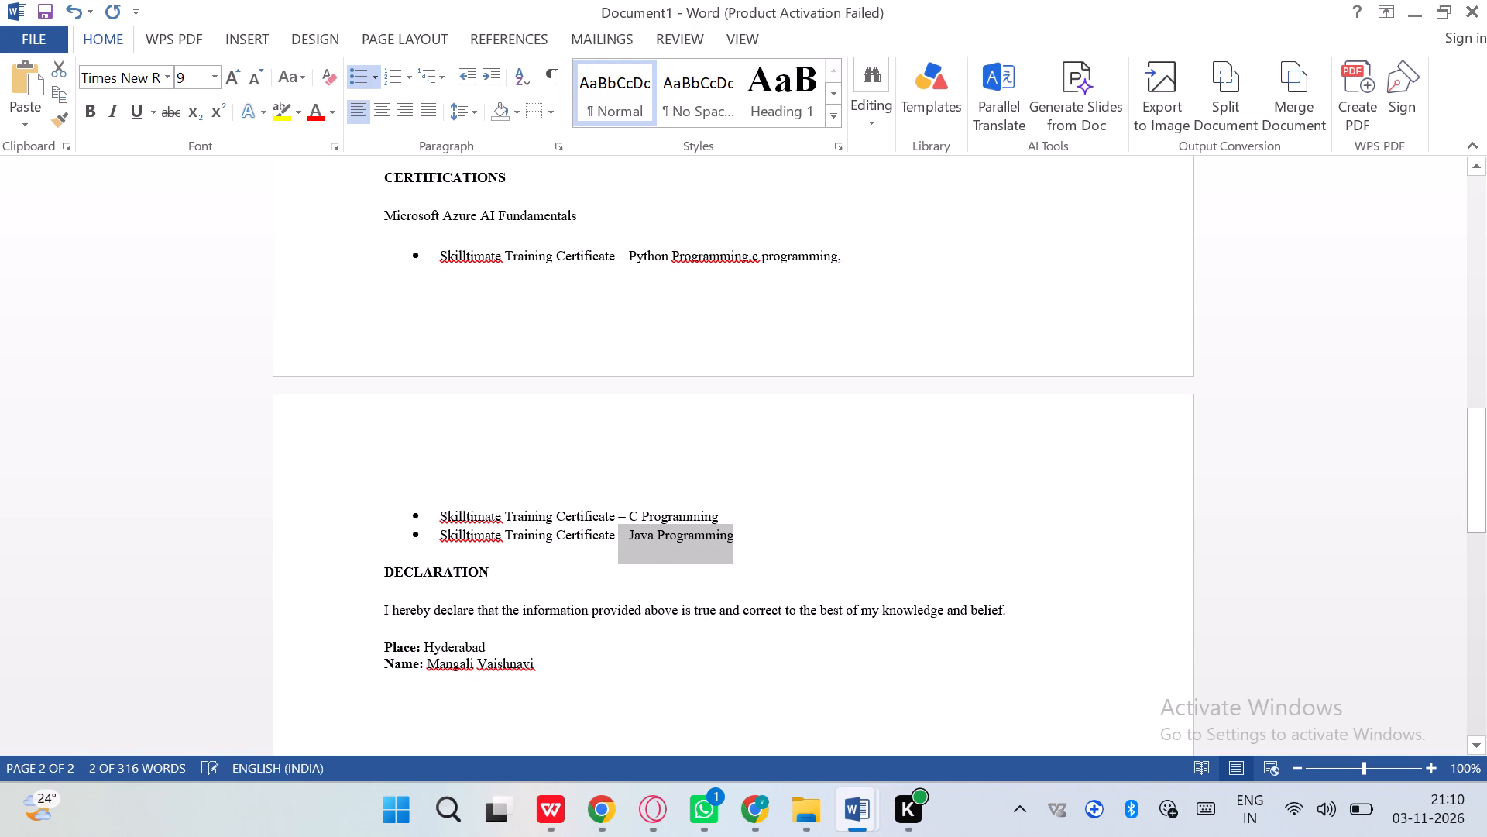
pyautogui.click(847, 253)
pyautogui.hotkey('ctrl', 'v')
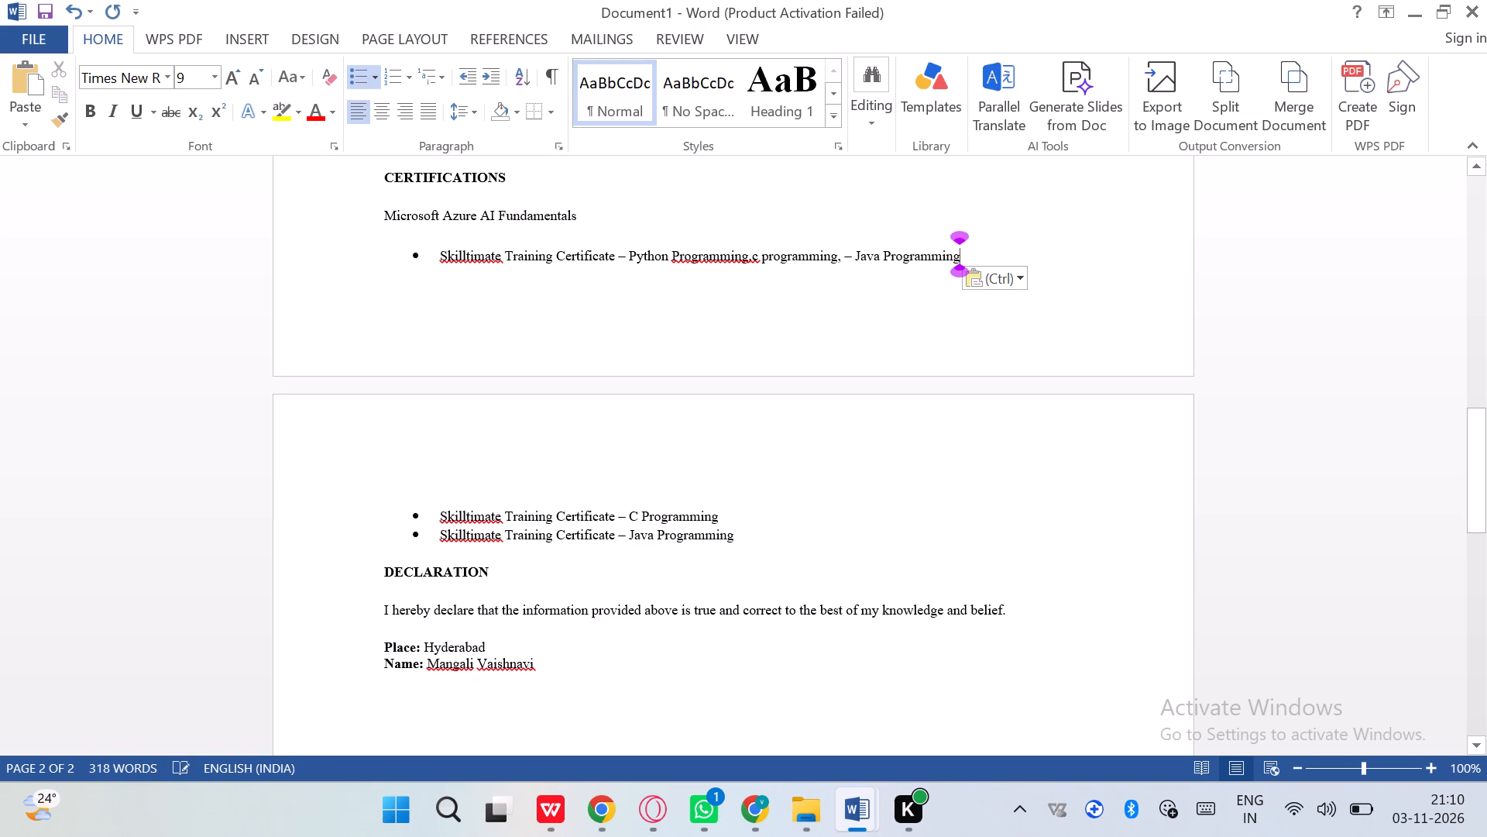
# Delete the separate Skilltimate C Programming and Java Programming certificate bullets above the Declaration.
pyautogui.moveTo(746, 539); pyautogui.dragTo(424, 503)
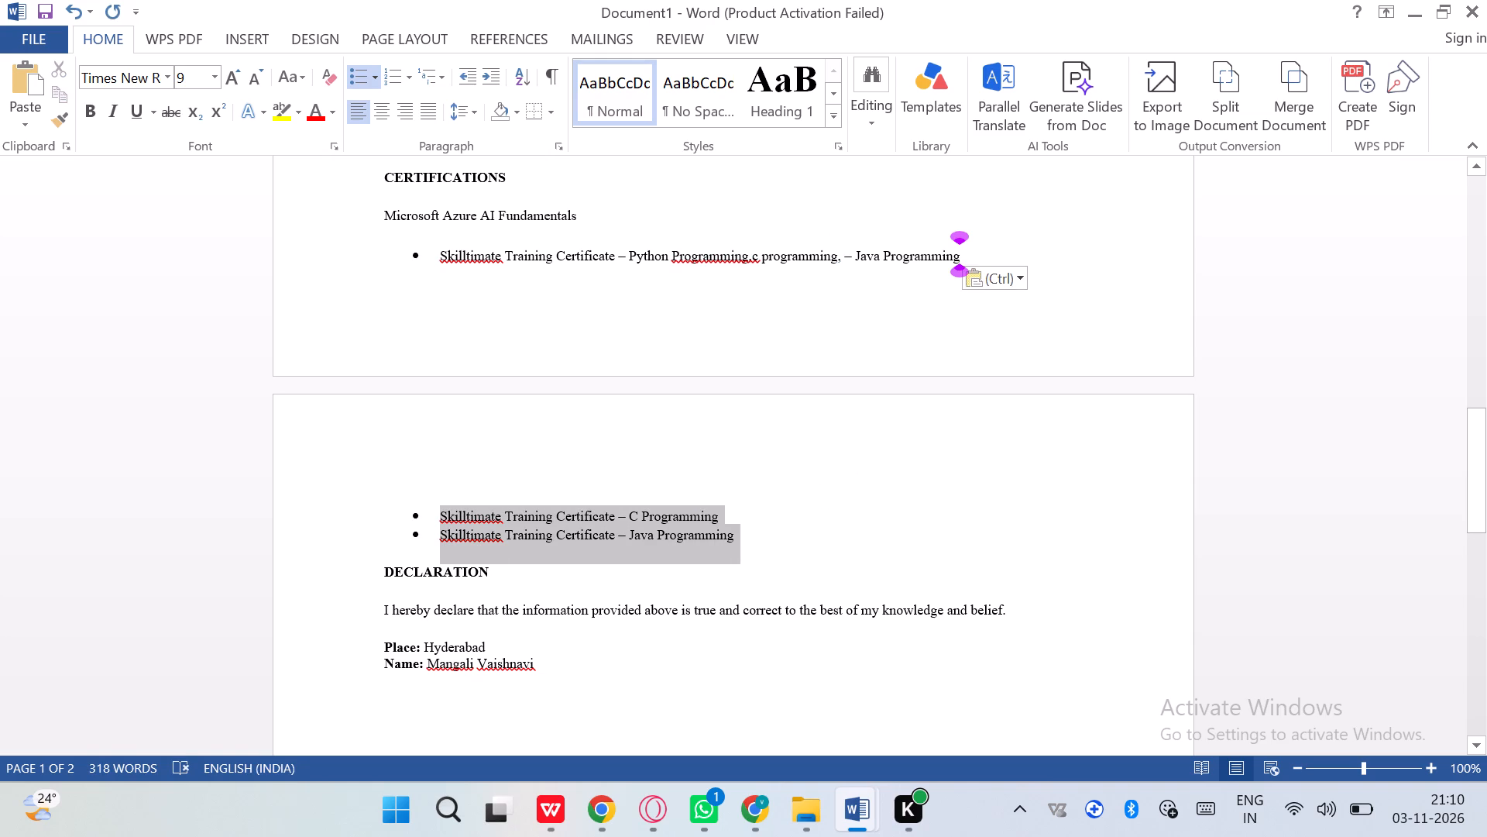
pyautogui.moveTo(424, 503); pyautogui.dragTo(416, 502)
pyautogui.press('BackSpace')
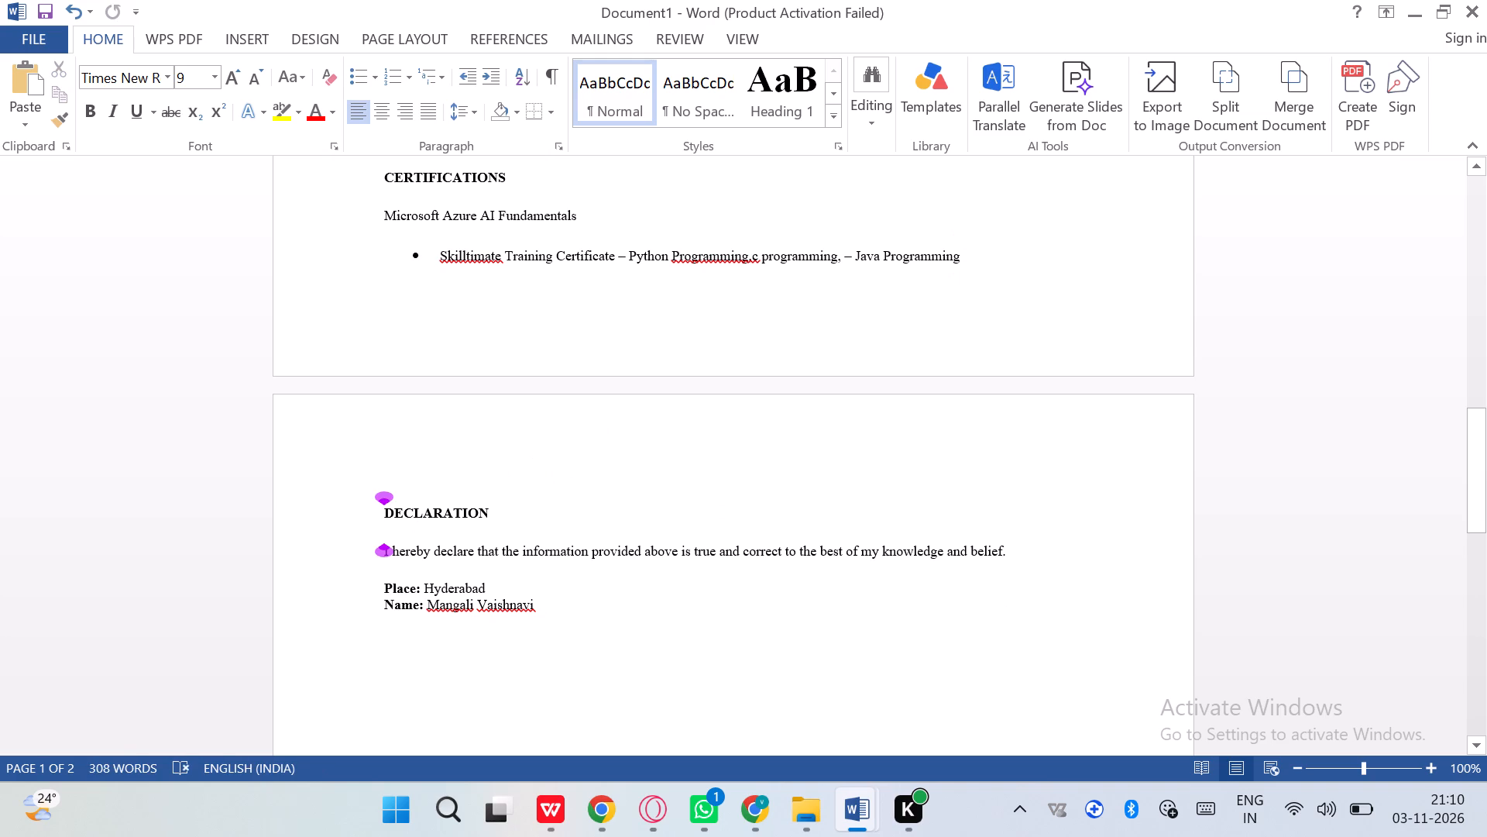
# Format the Microsoft Azure AI Fundamentals and Skilltimate certificate lines together as one bulleted list.
pyautogui.moveTo(383, 213); pyautogui.dragTo(774, 279)
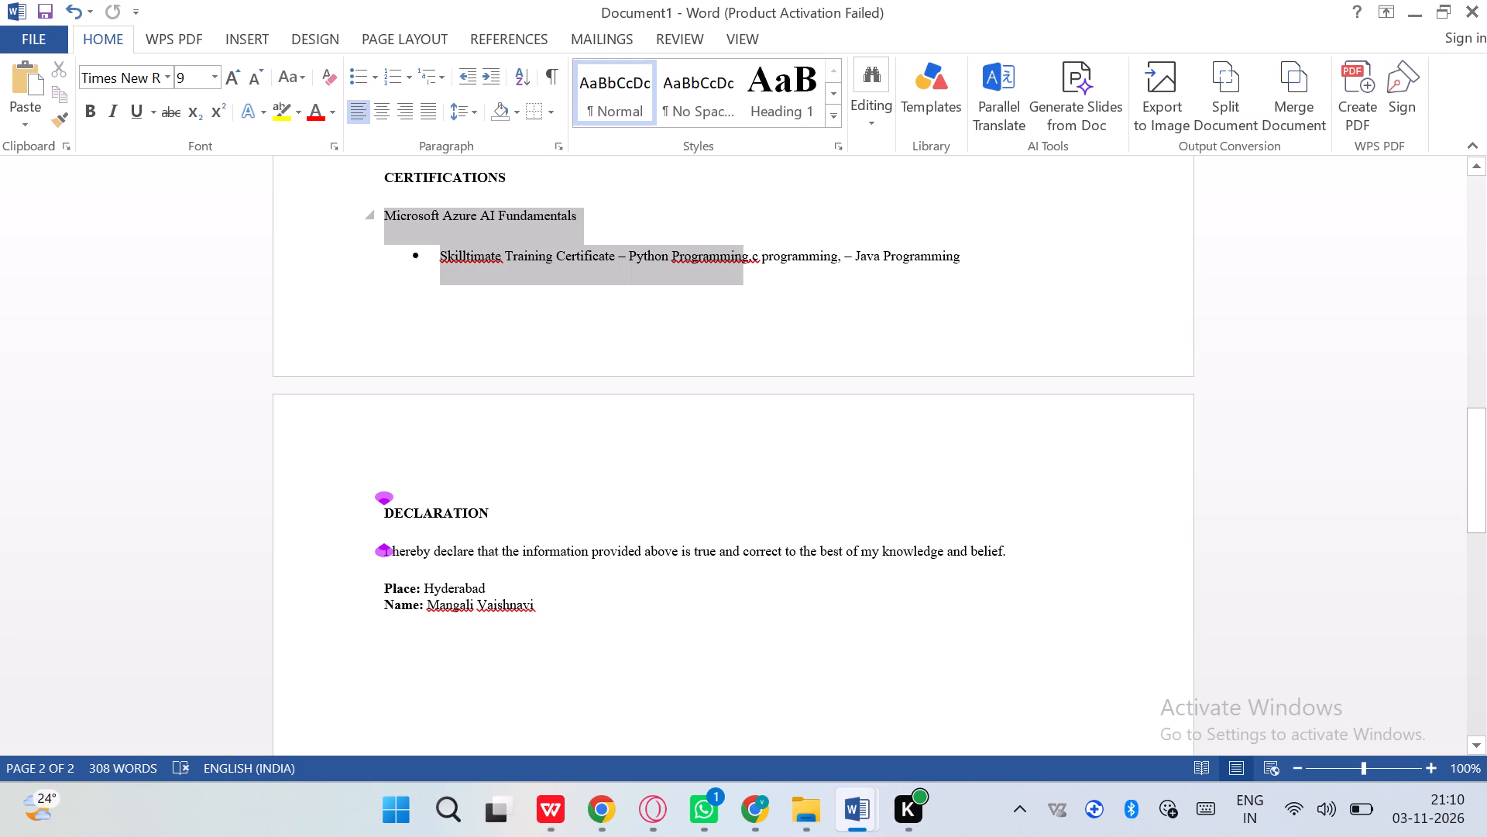
pyautogui.moveTo(774, 279); pyautogui.dragTo(946, 273)
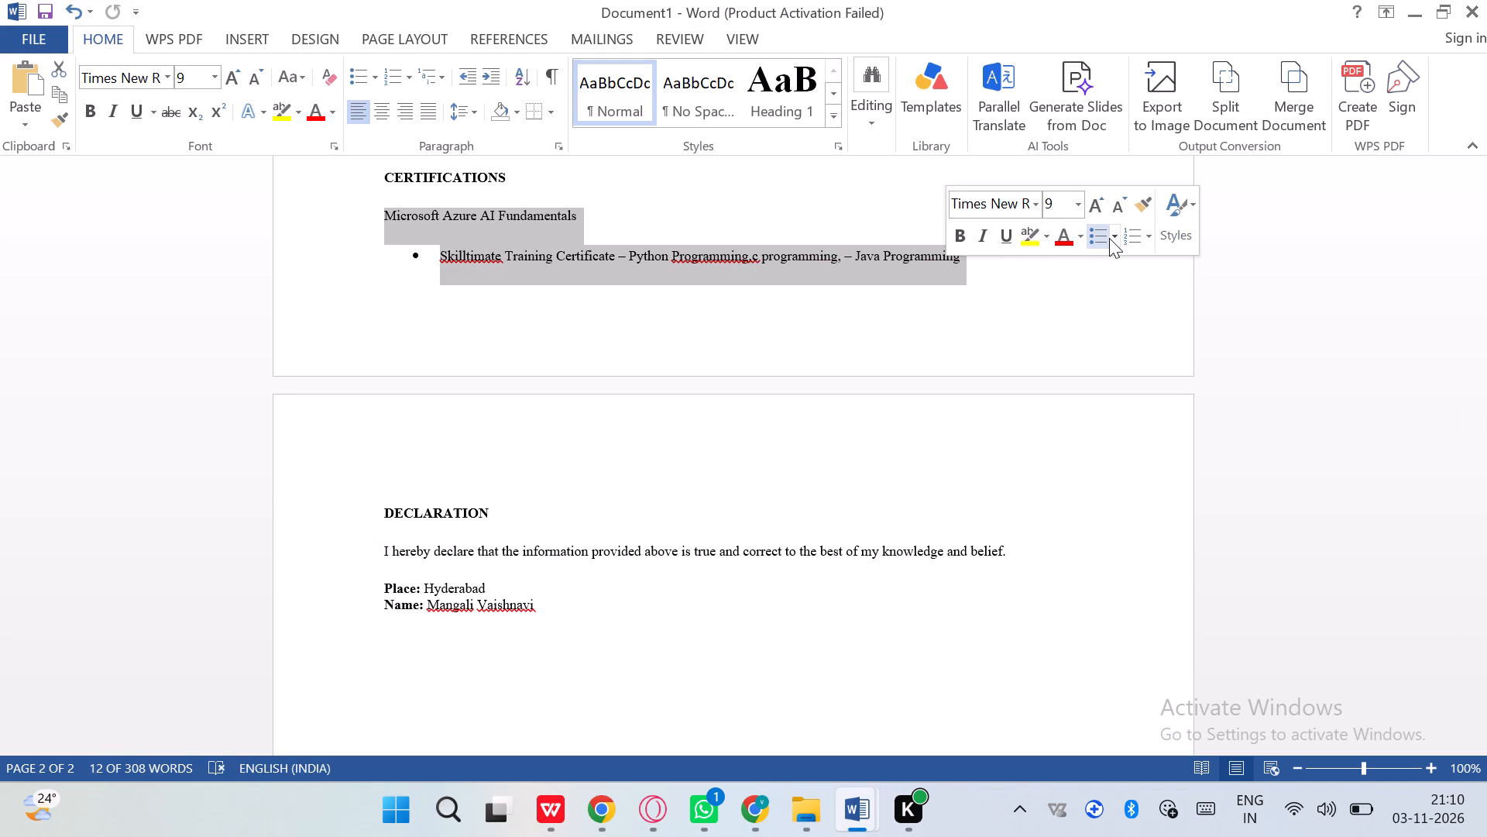
pyautogui.click(1108, 238)
pyautogui.click(818, 350)
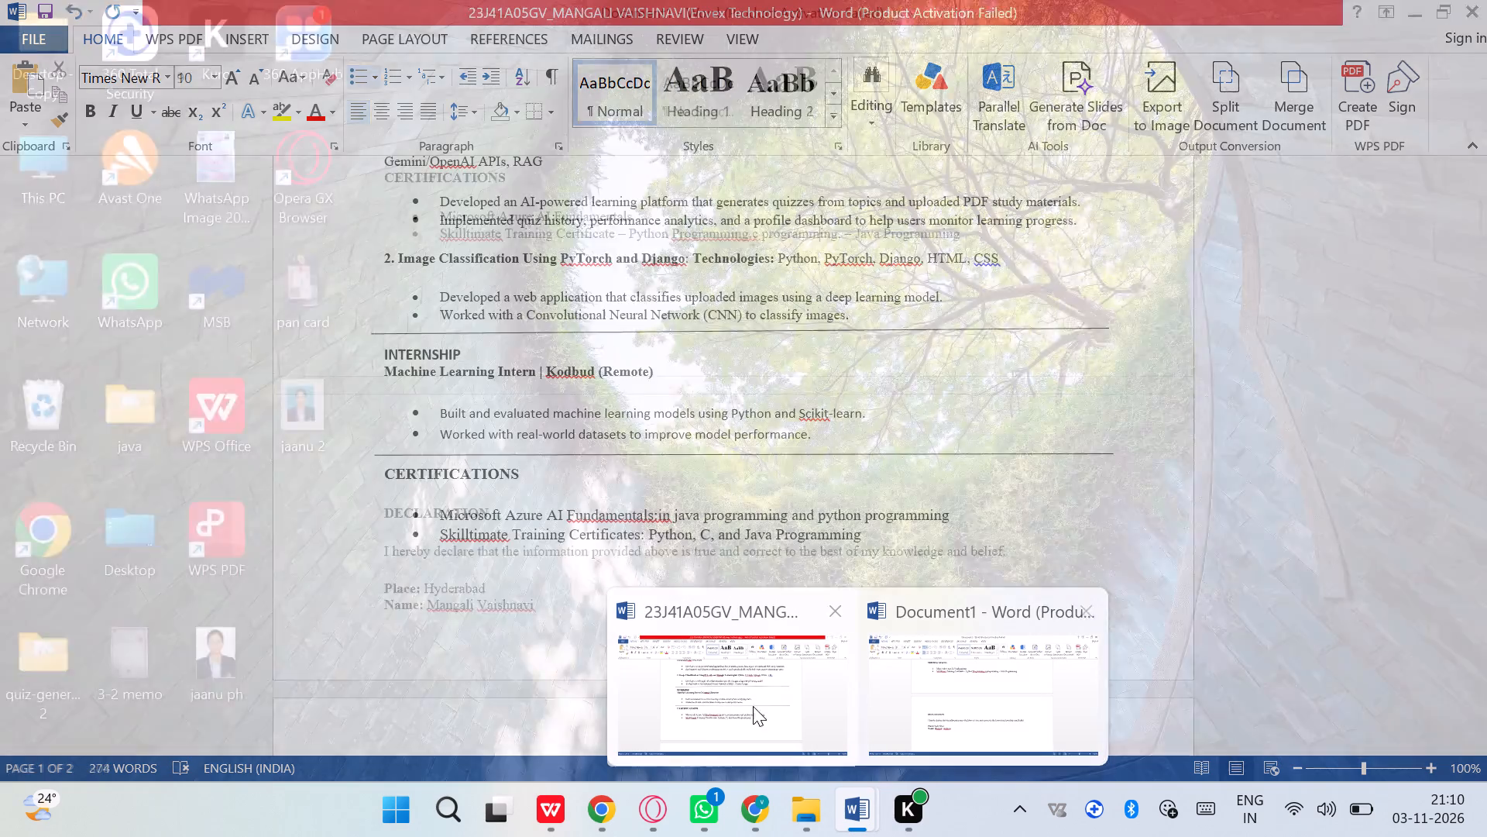
# Add a colon after Microsoft Azure AI Fundamentals in Document1, followed by "in java programming and python programming" copied from the Envex Technology resume.
pyautogui.click(727, 704)
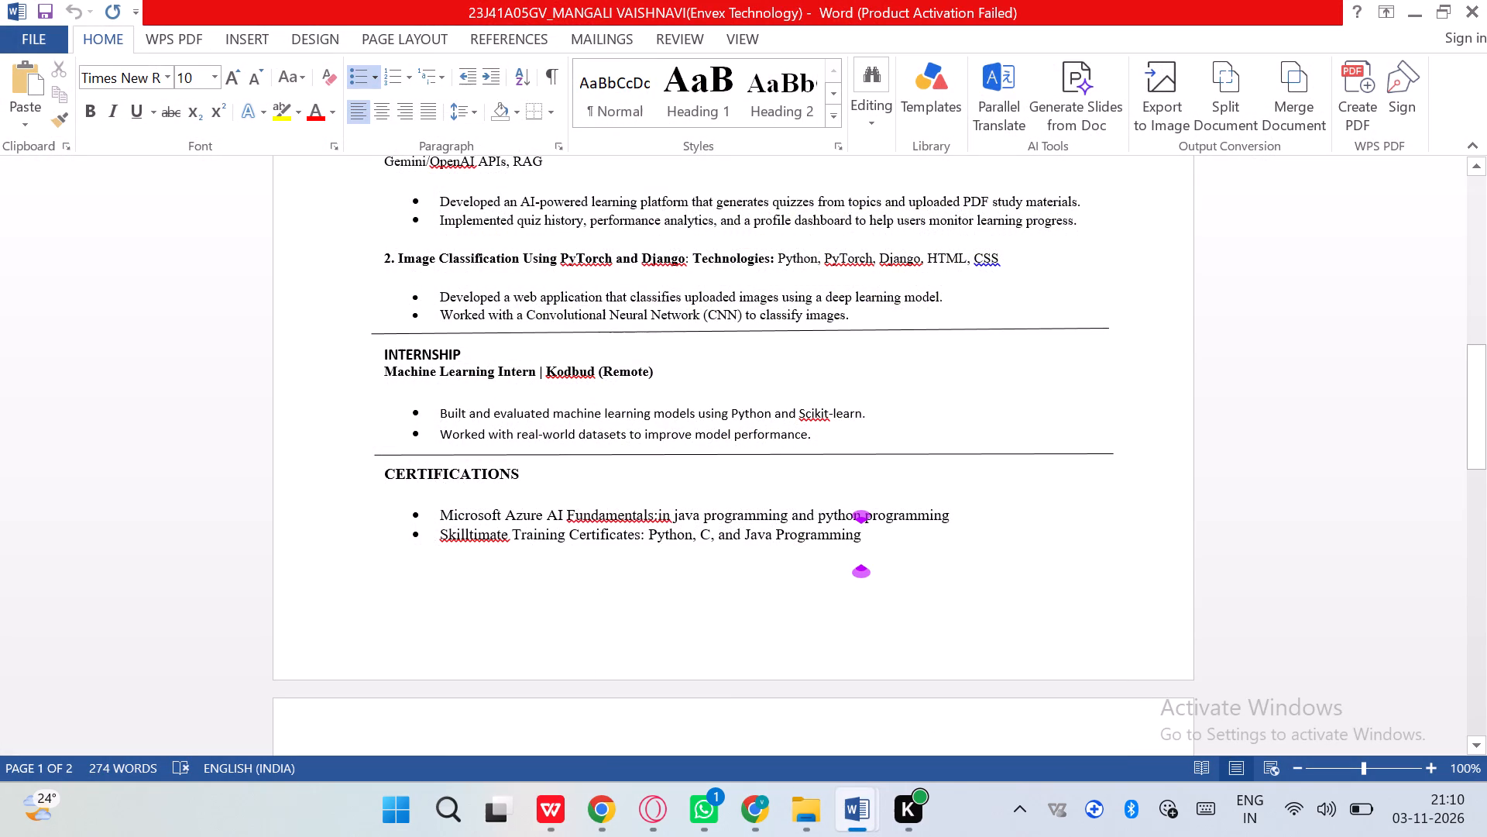
pyautogui.moveTo(656, 518); pyautogui.dragTo(949, 515)
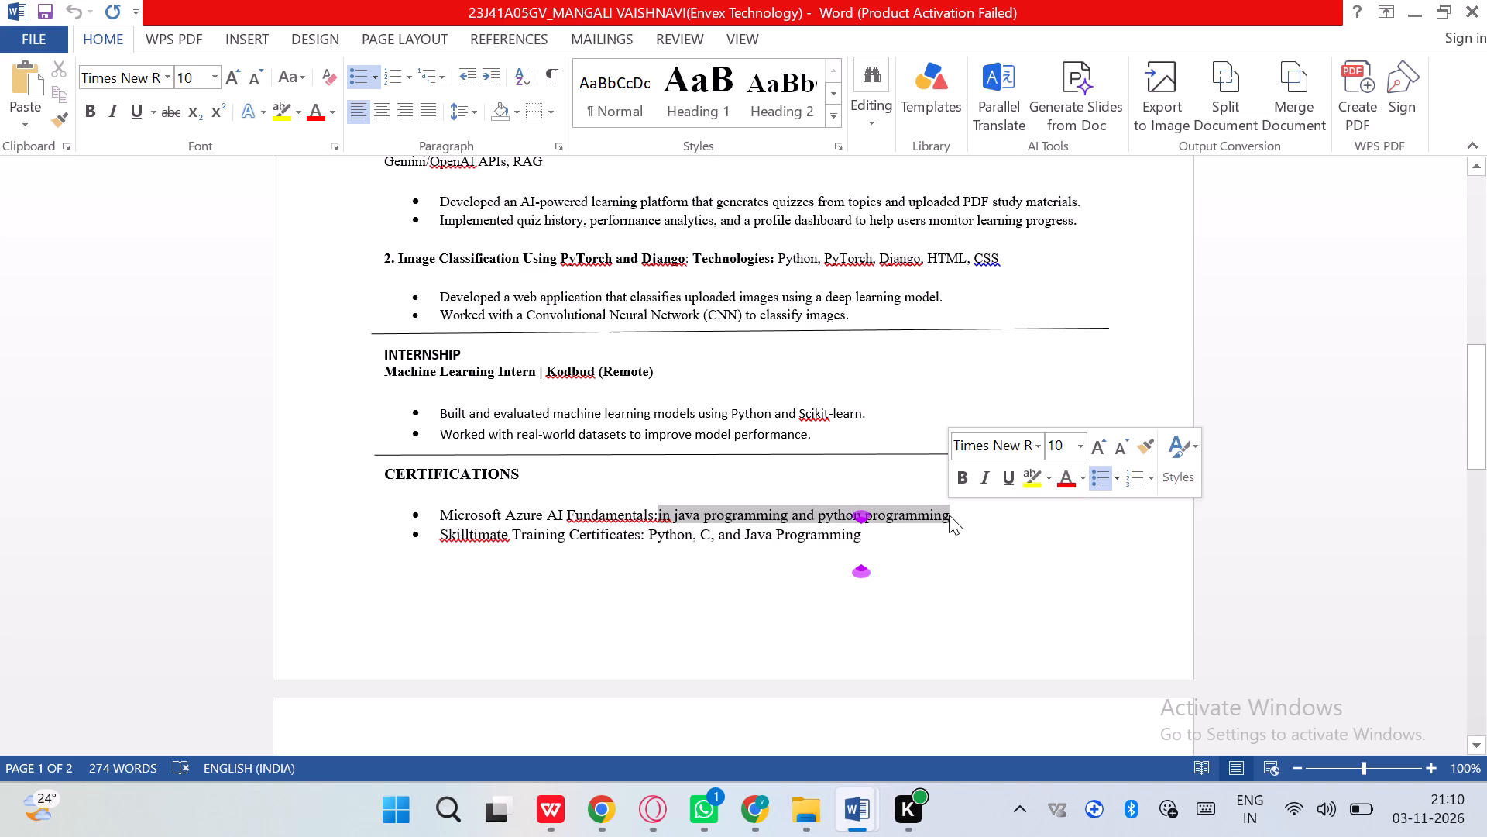
pyautogui.hotkey('ctrl', 'c')
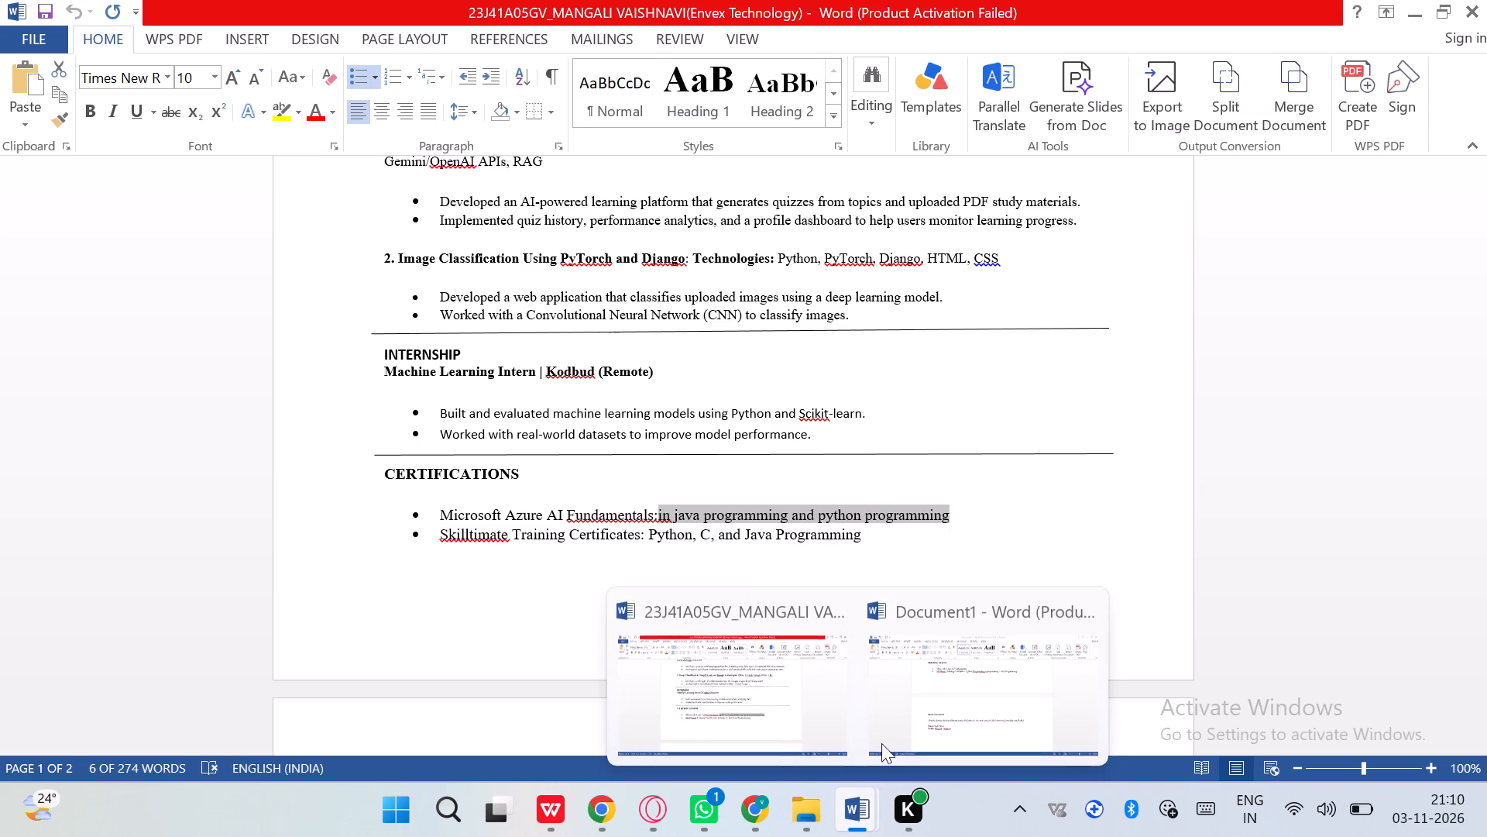
pyautogui.click(925, 668)
pyautogui.moveTo(925, 668); pyautogui.dragTo(700, 345)
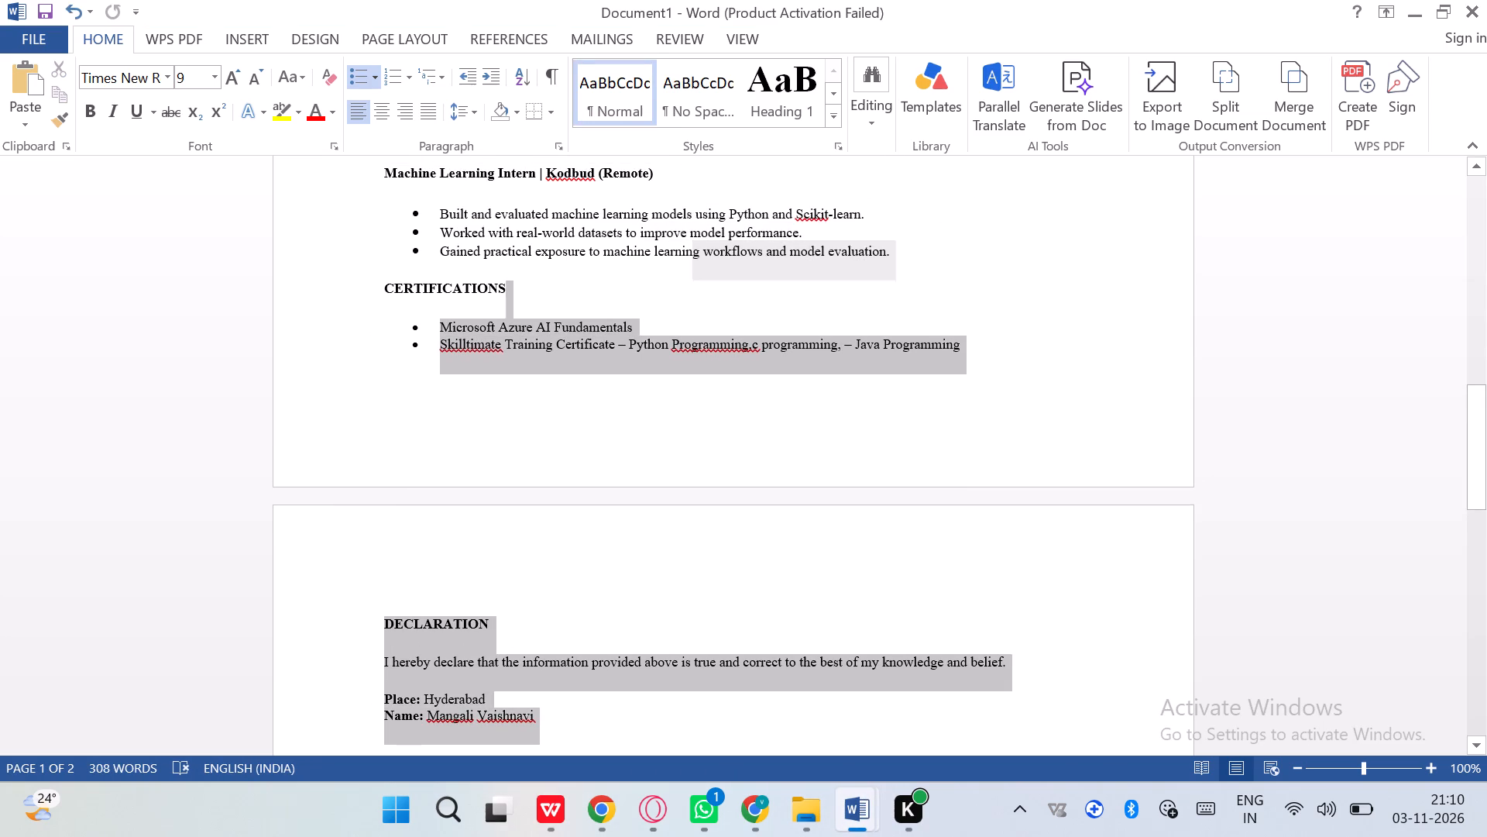
pyautogui.moveTo(700, 345); pyautogui.dragTo(706, 378)
pyautogui.click(706, 378)
pyautogui.click(643, 324)
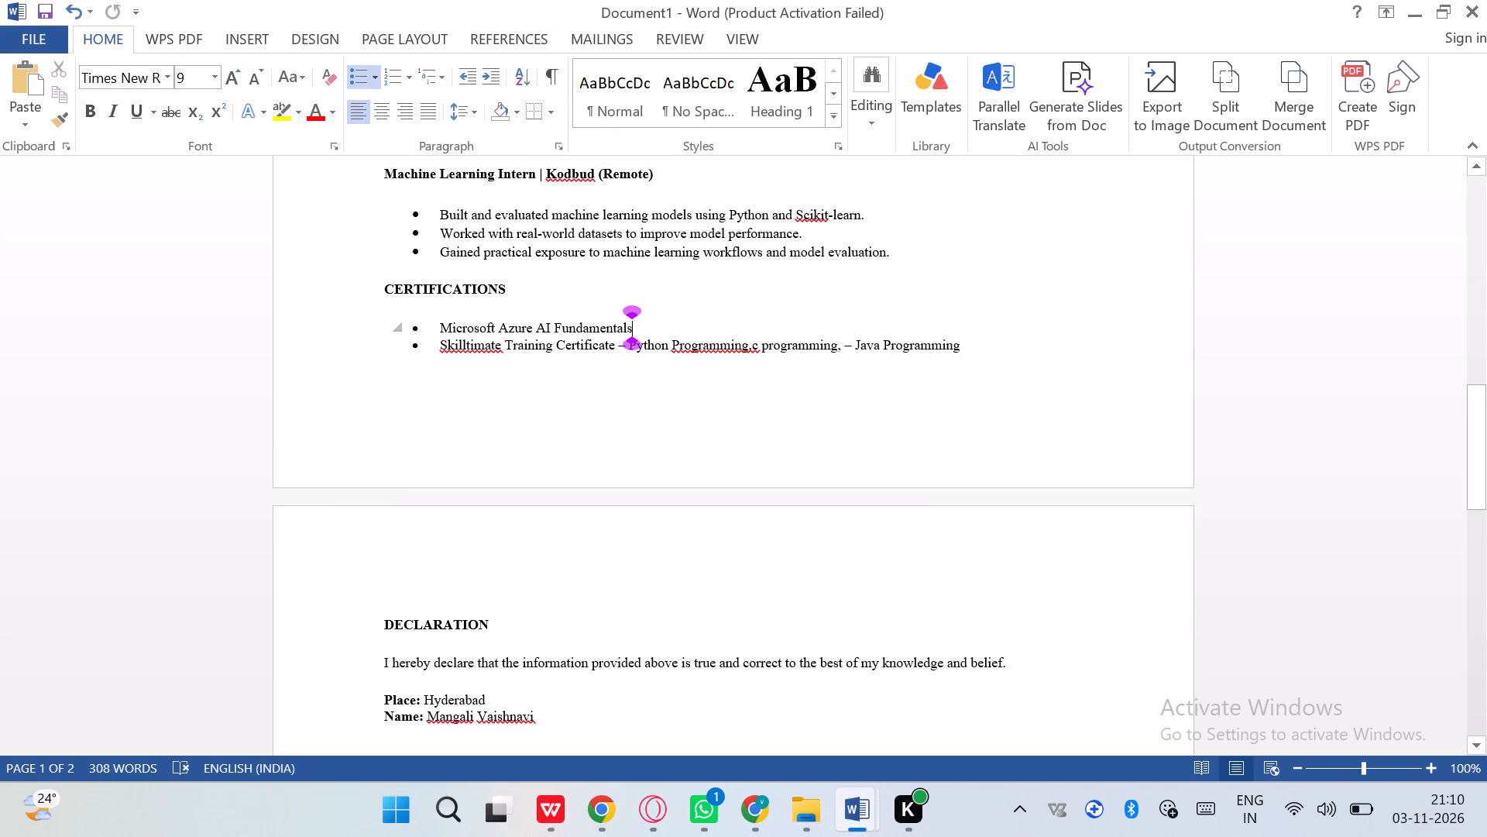
pyautogui.hotkey('shift', ':')
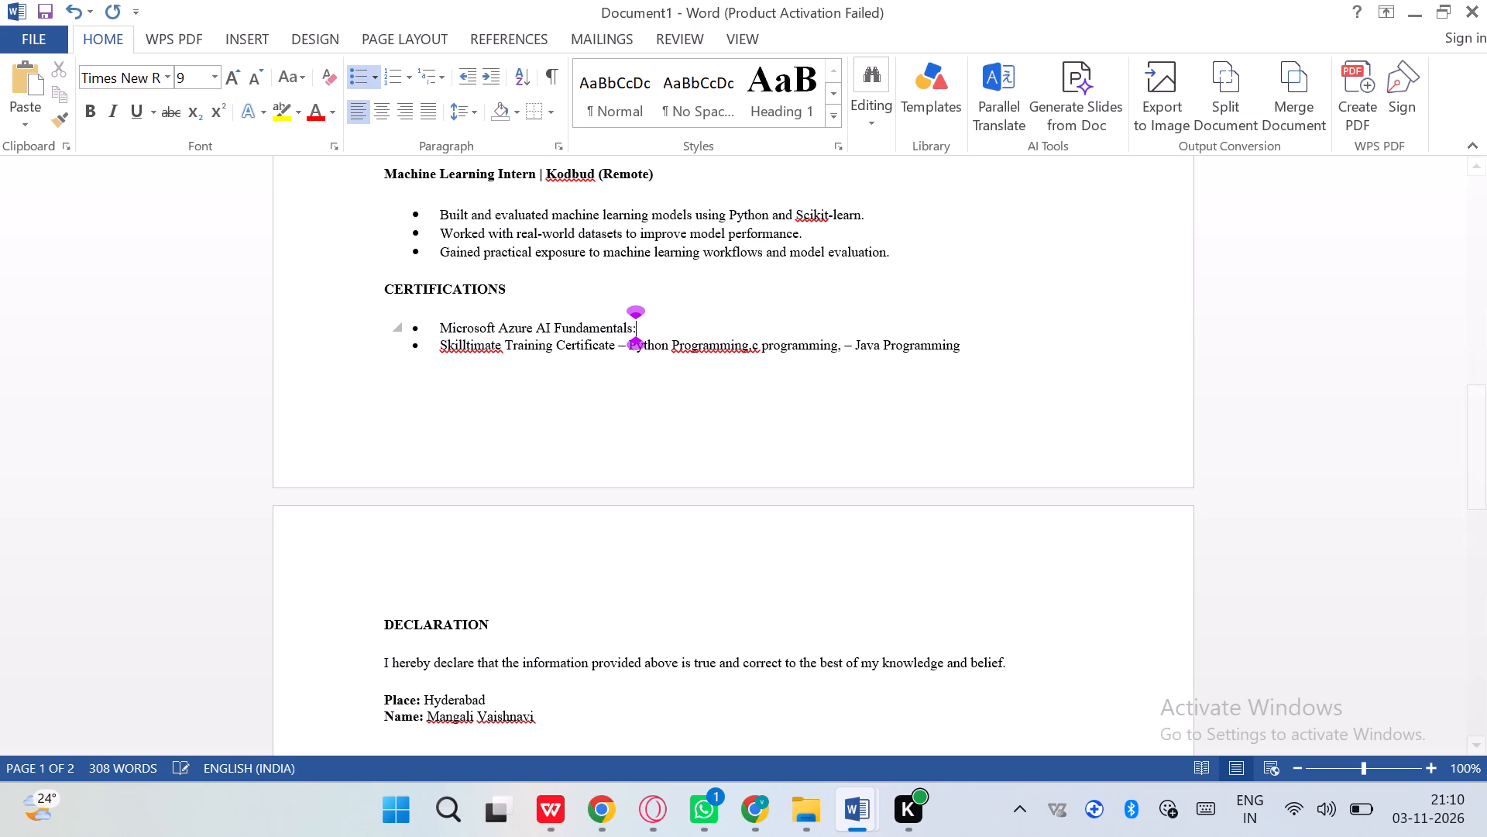
pyautogui.hotkey('ctrl', 'v')
pyautogui.click(661, 407)
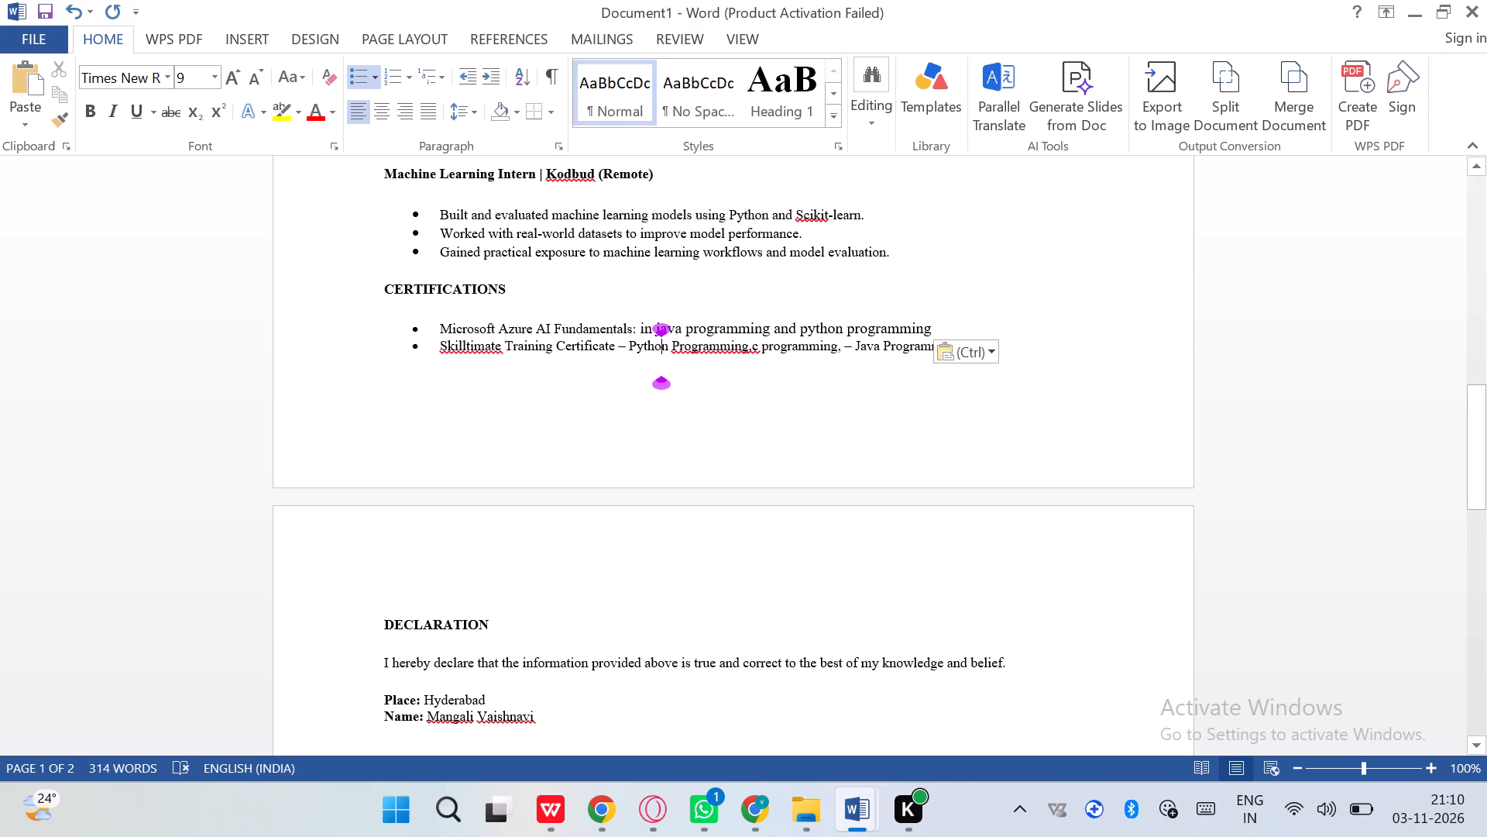
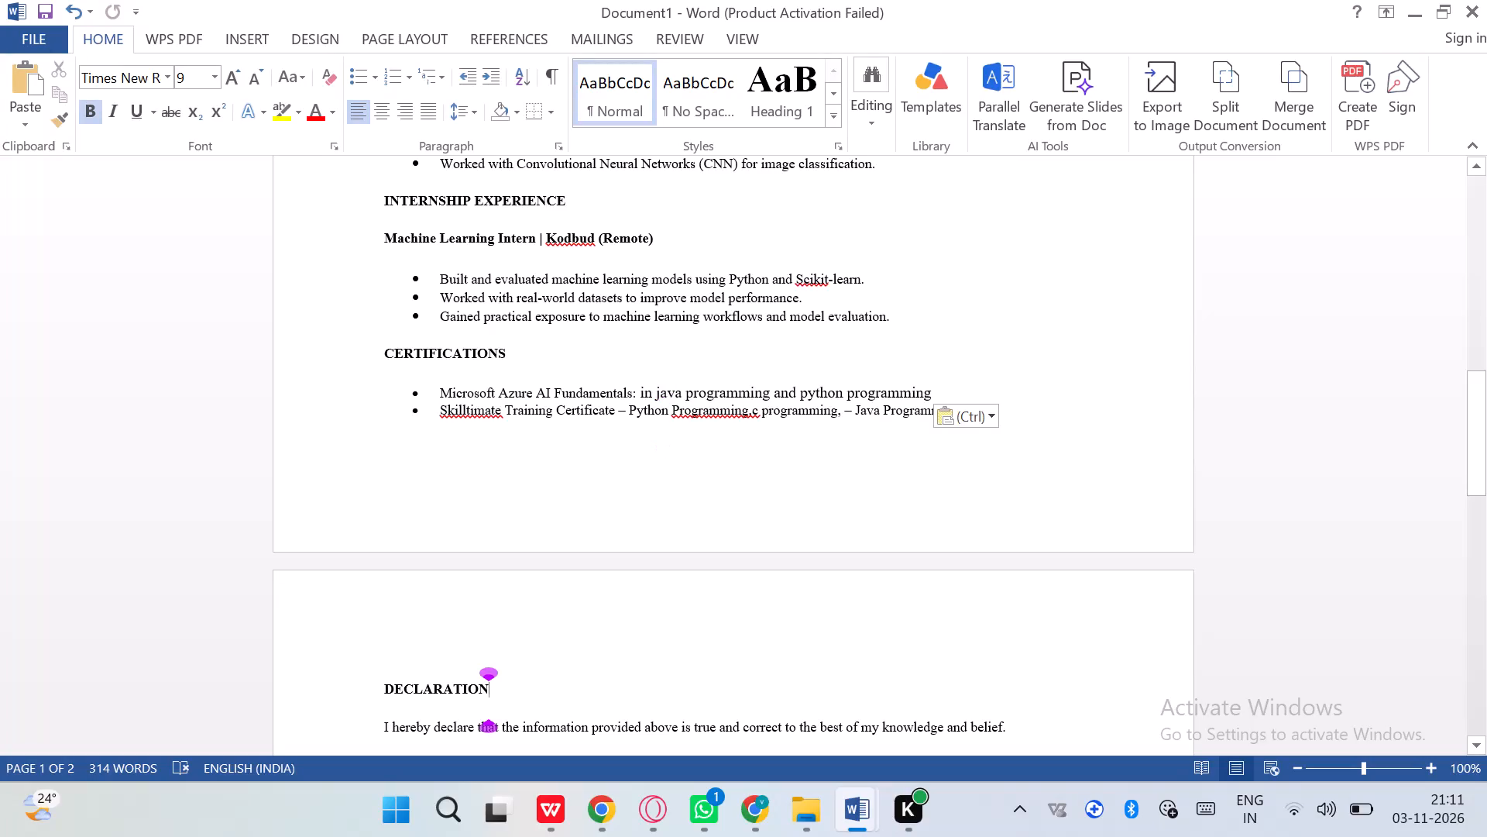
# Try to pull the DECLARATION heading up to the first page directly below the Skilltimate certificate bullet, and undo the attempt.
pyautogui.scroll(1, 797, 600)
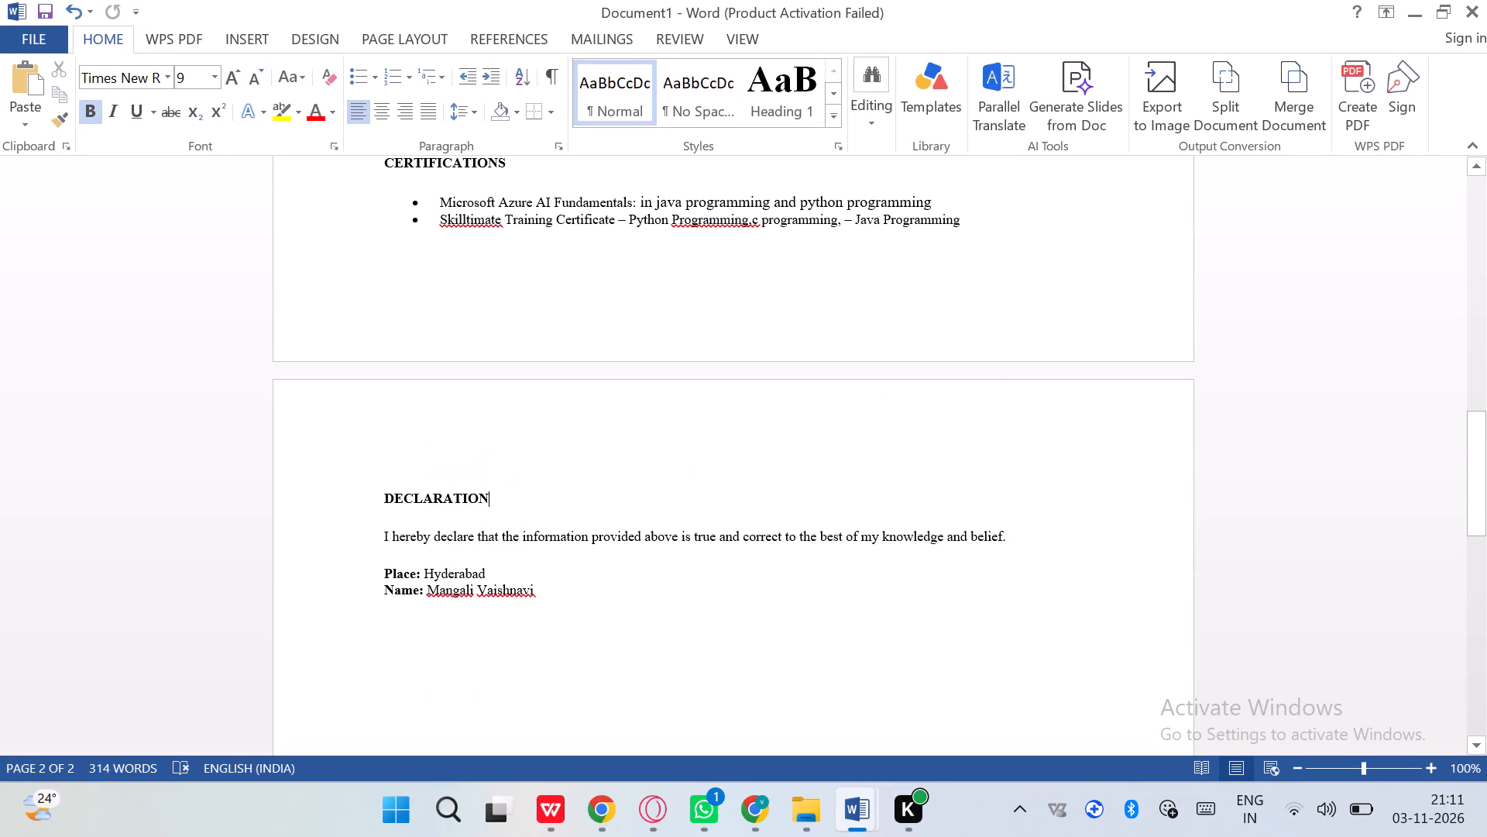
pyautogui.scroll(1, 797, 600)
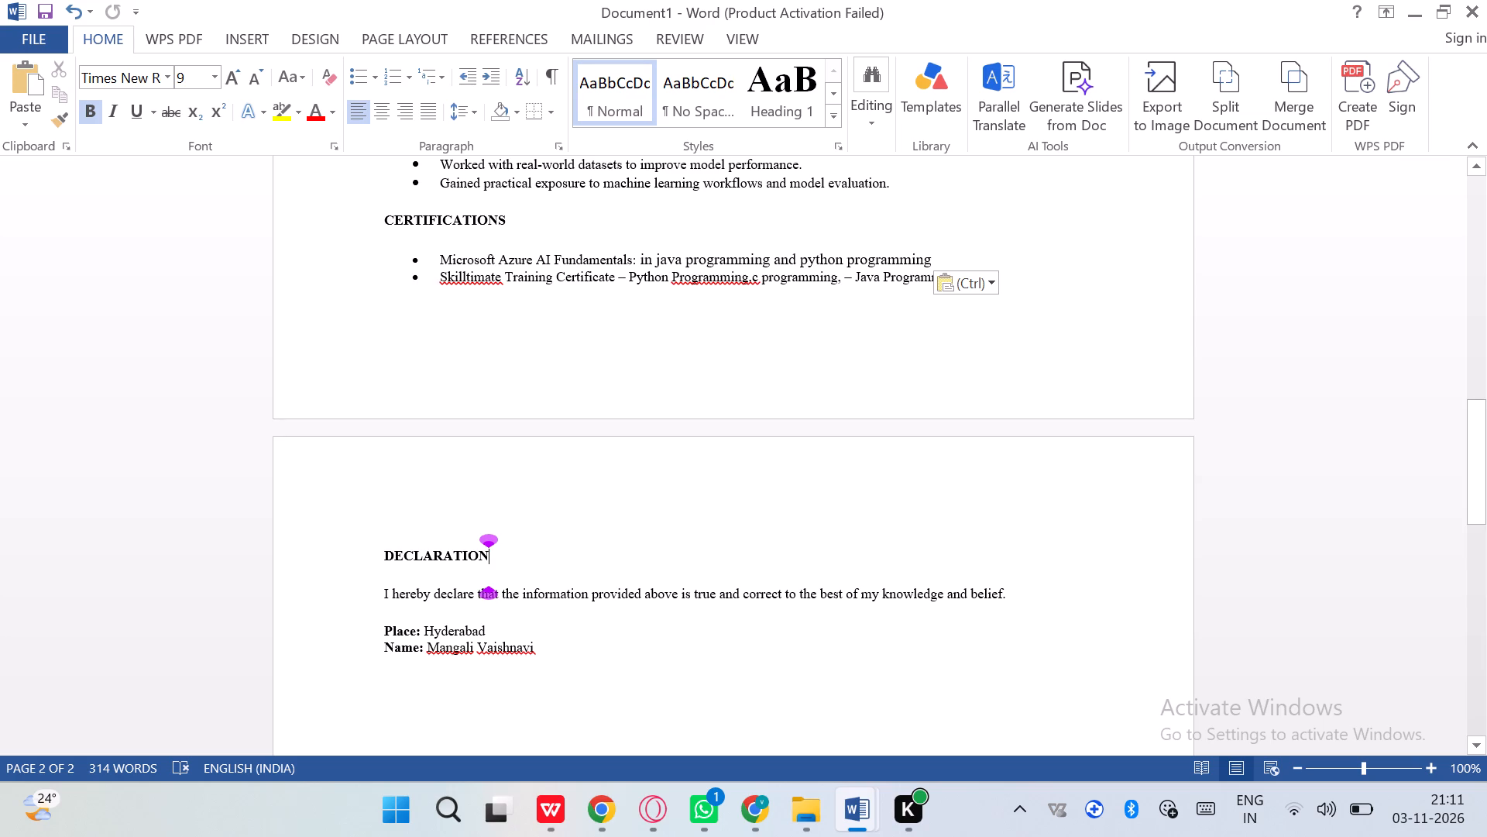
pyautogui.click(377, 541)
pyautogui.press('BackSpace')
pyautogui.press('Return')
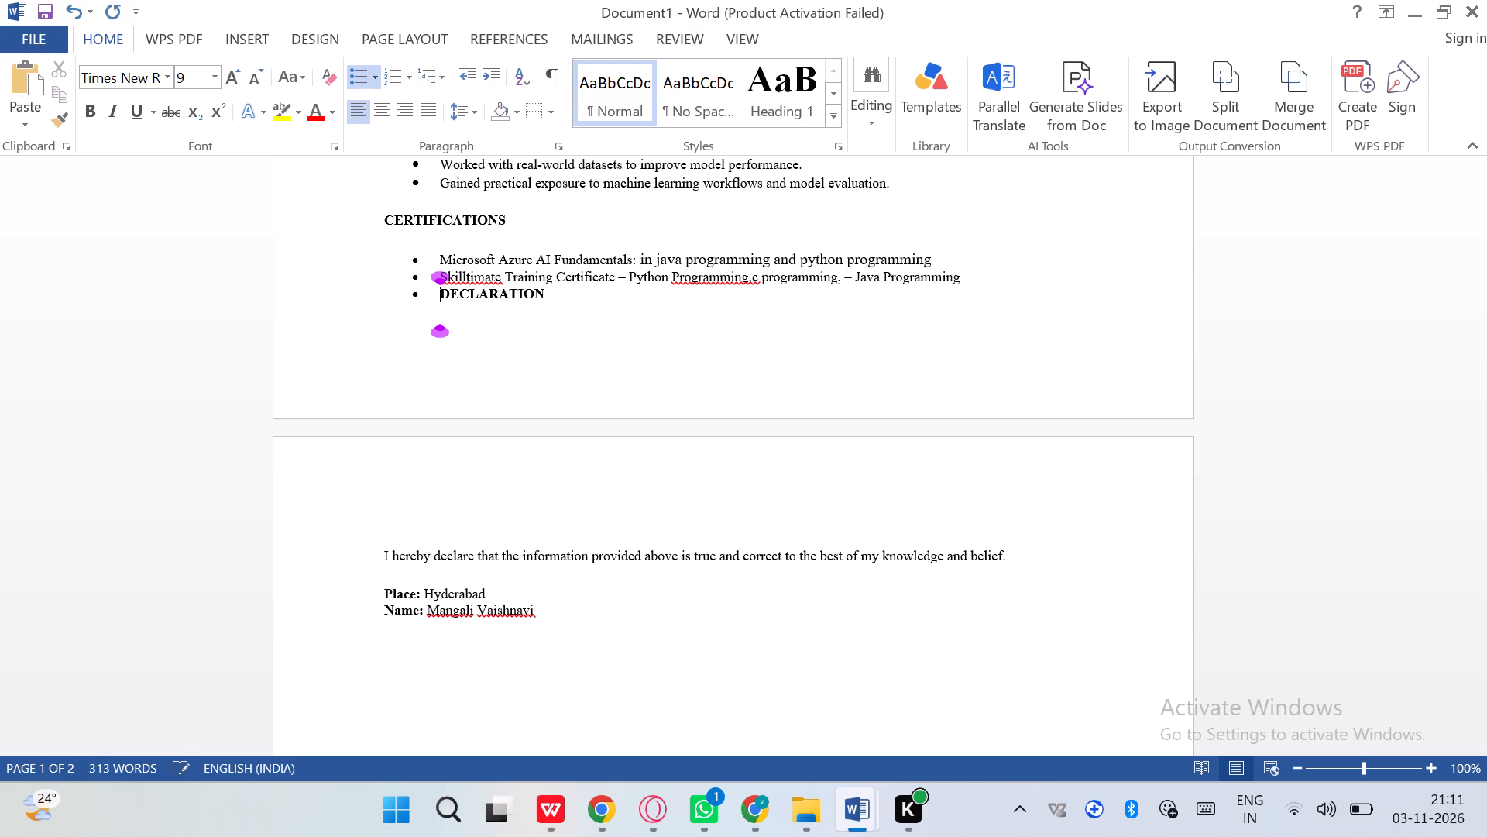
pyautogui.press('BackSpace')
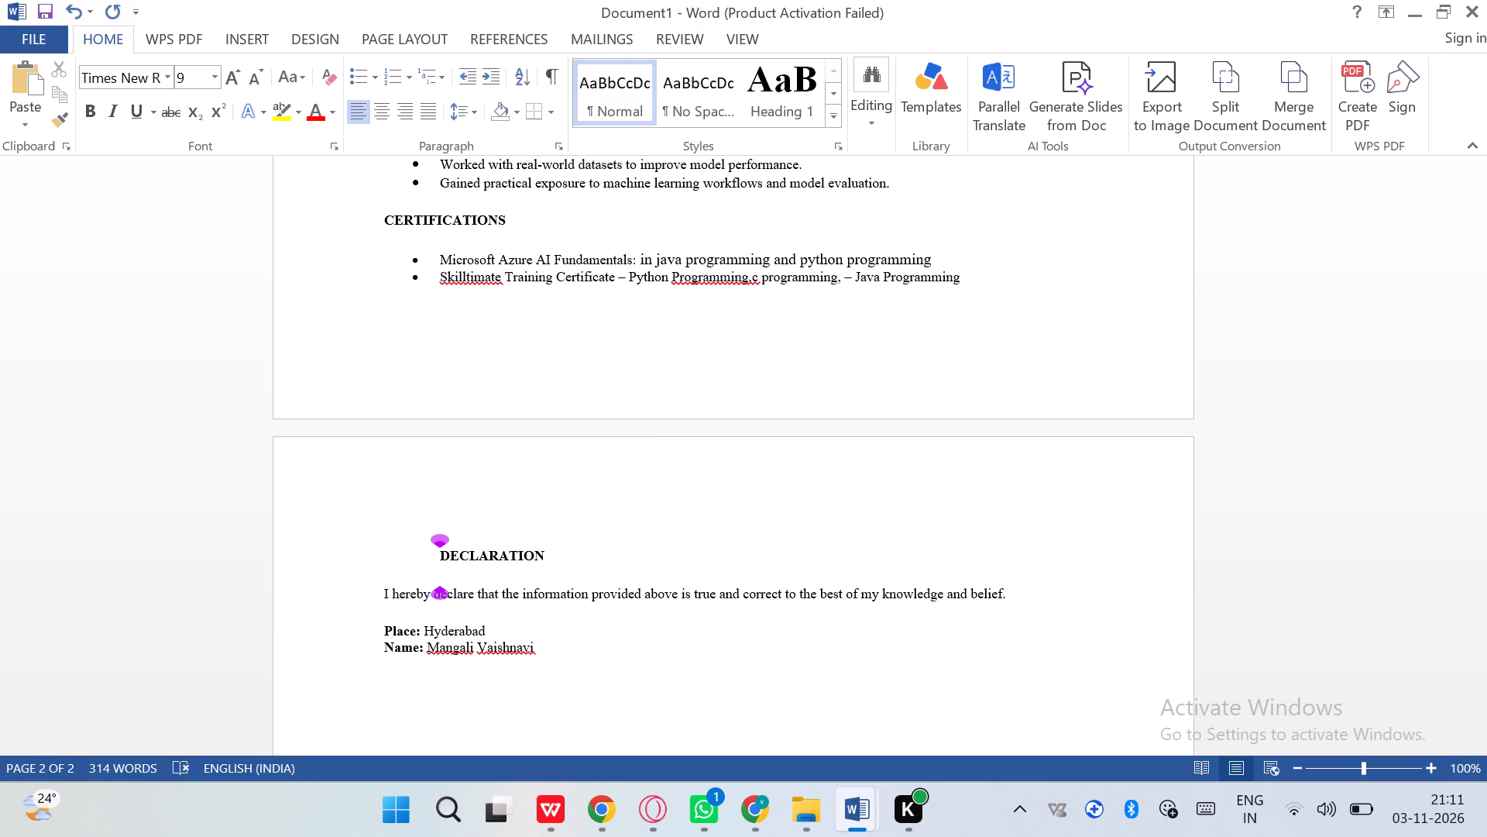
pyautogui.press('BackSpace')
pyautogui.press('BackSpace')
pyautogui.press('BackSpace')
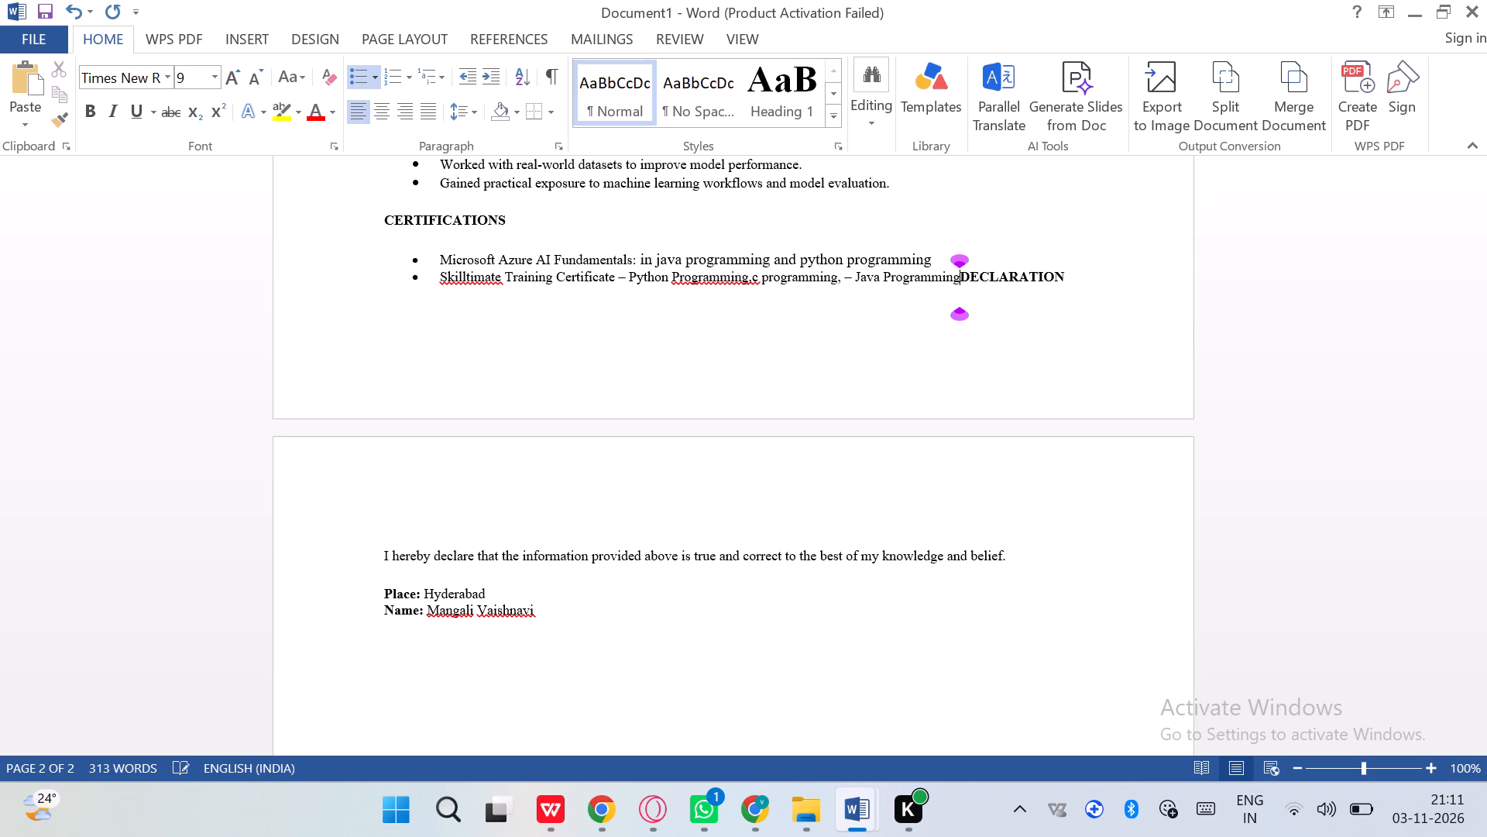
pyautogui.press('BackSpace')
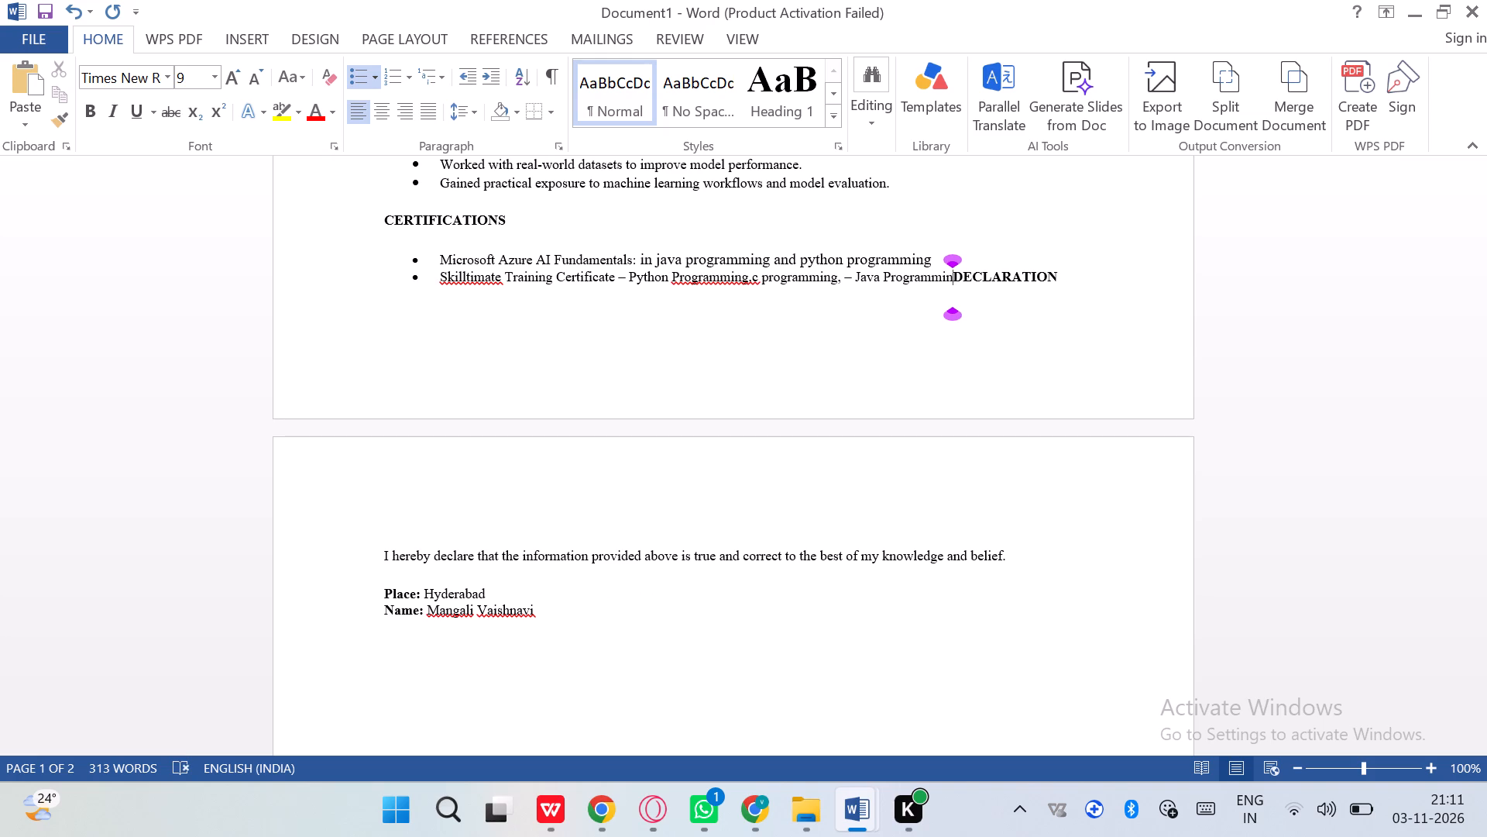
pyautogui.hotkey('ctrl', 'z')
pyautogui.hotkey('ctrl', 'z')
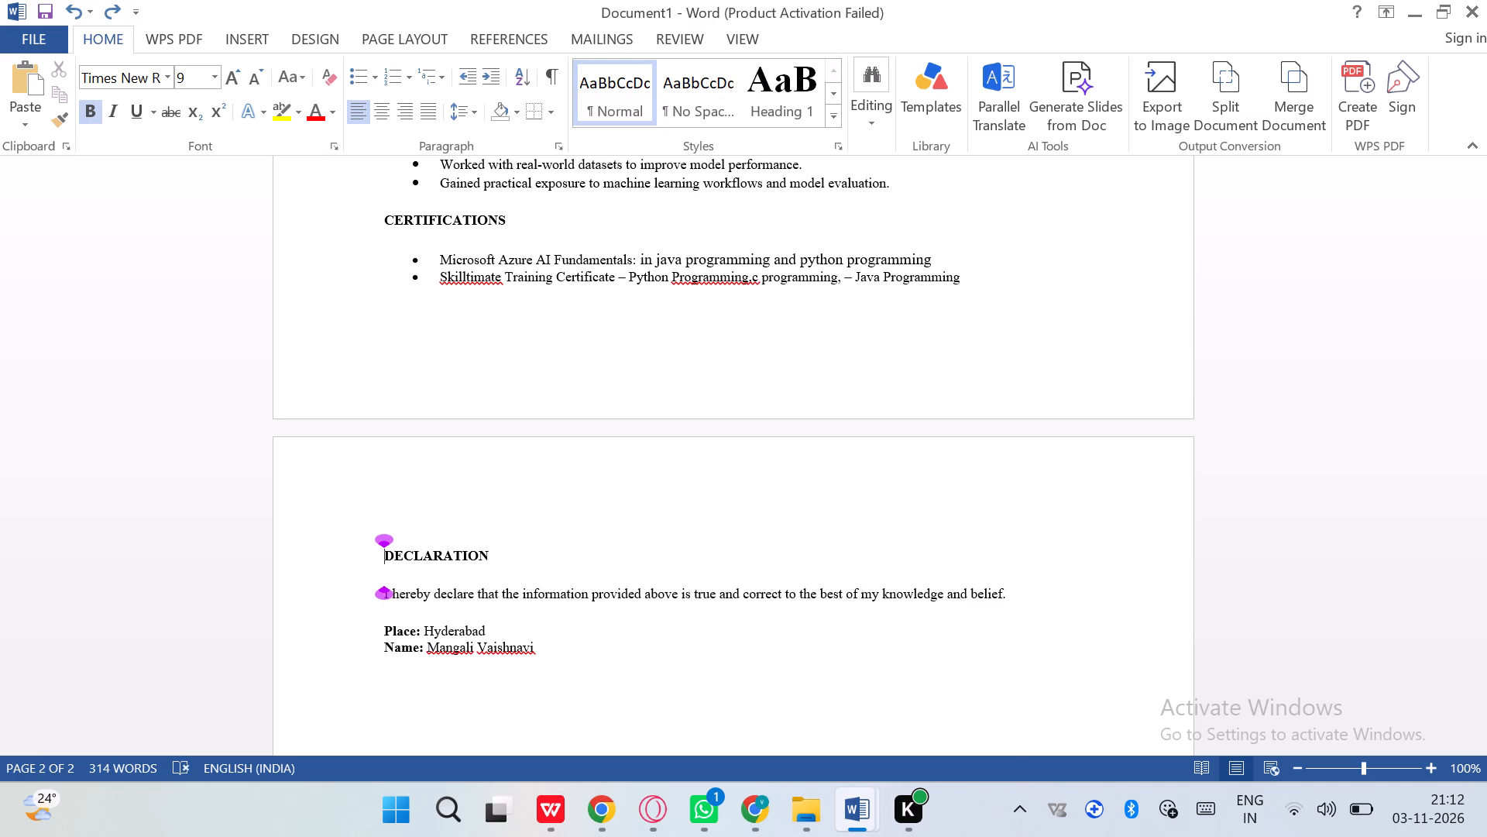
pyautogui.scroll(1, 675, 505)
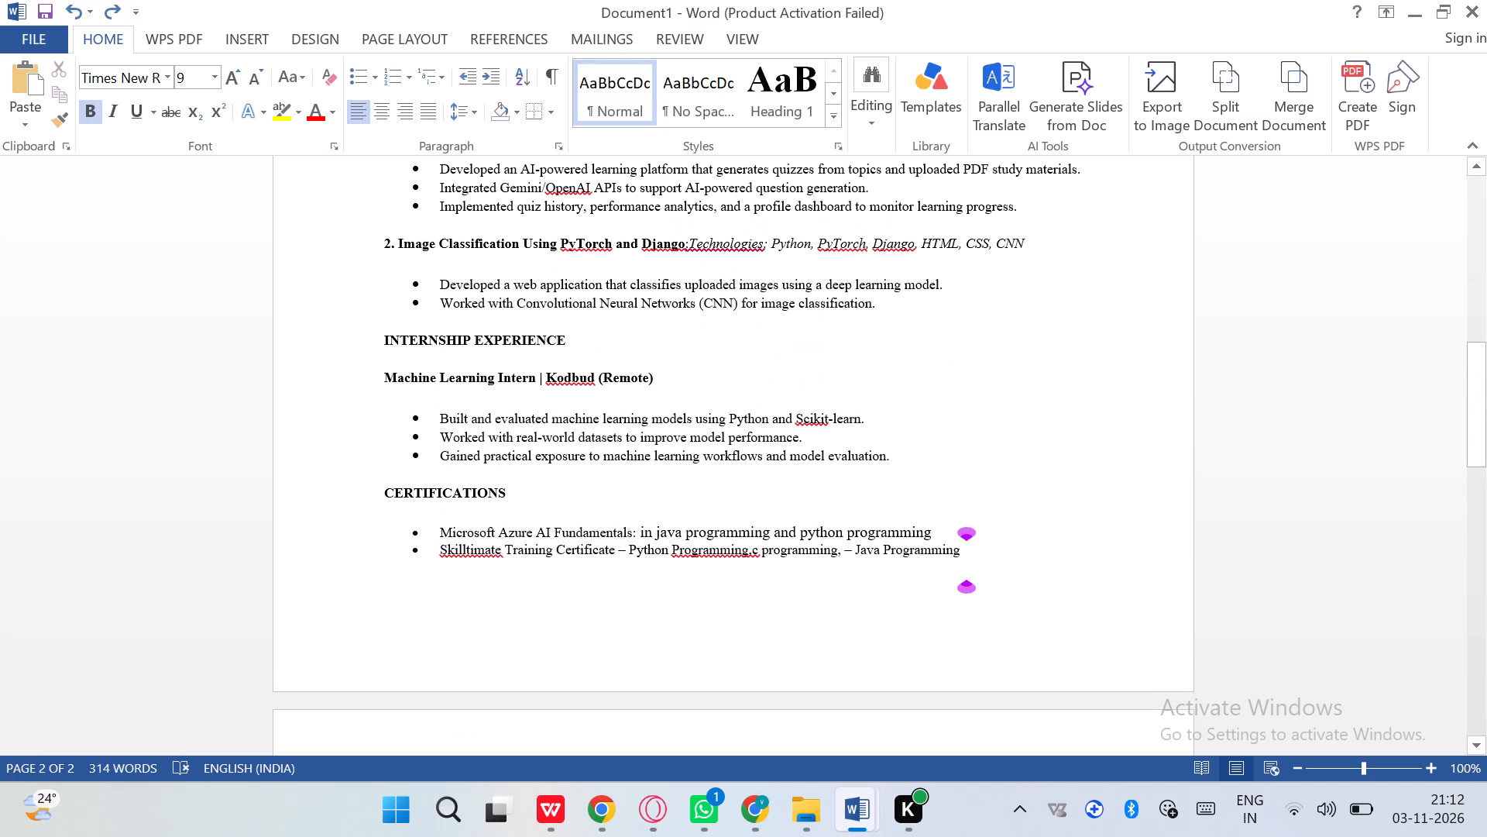
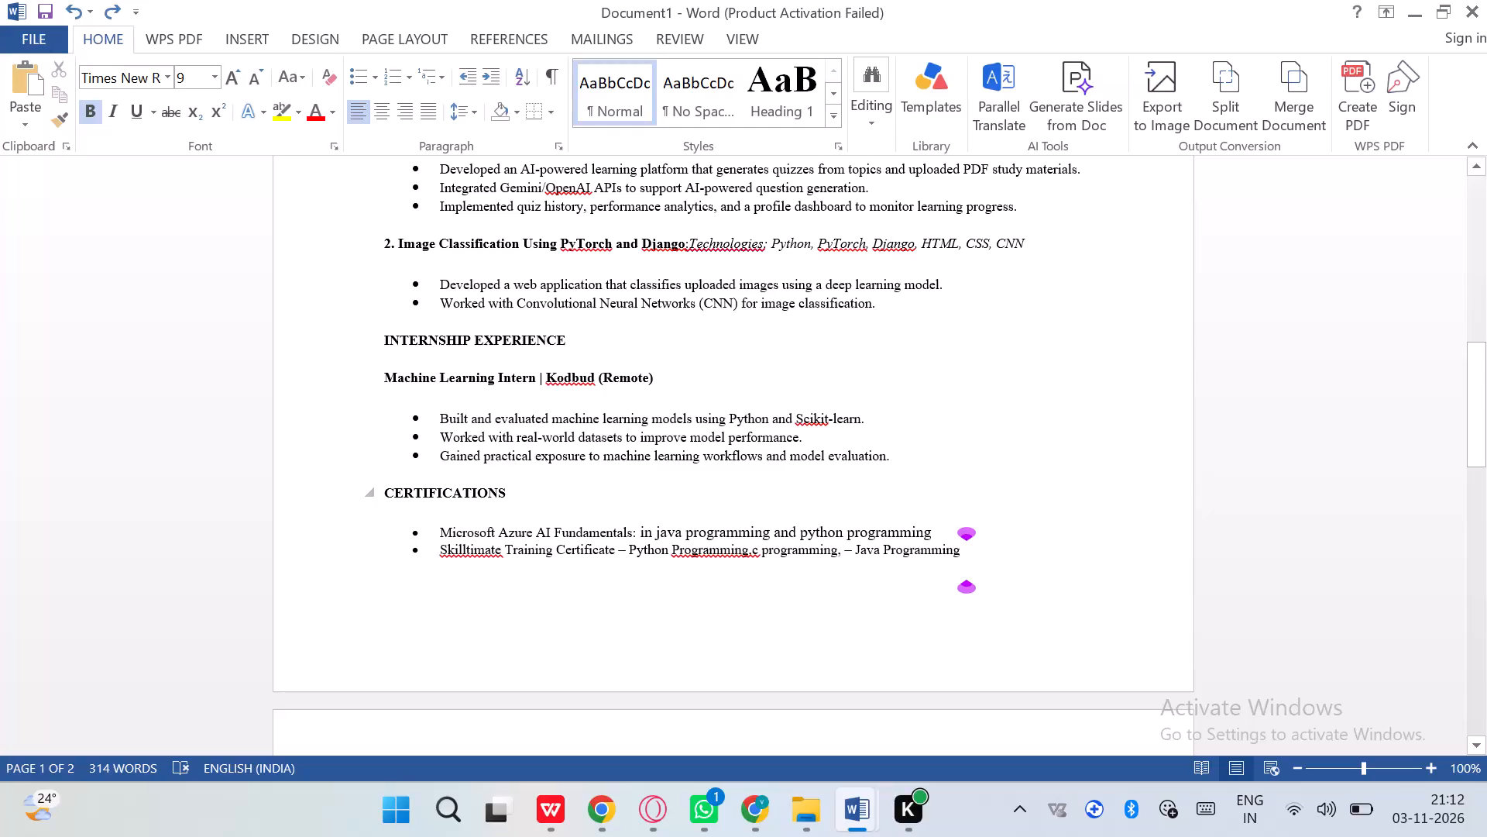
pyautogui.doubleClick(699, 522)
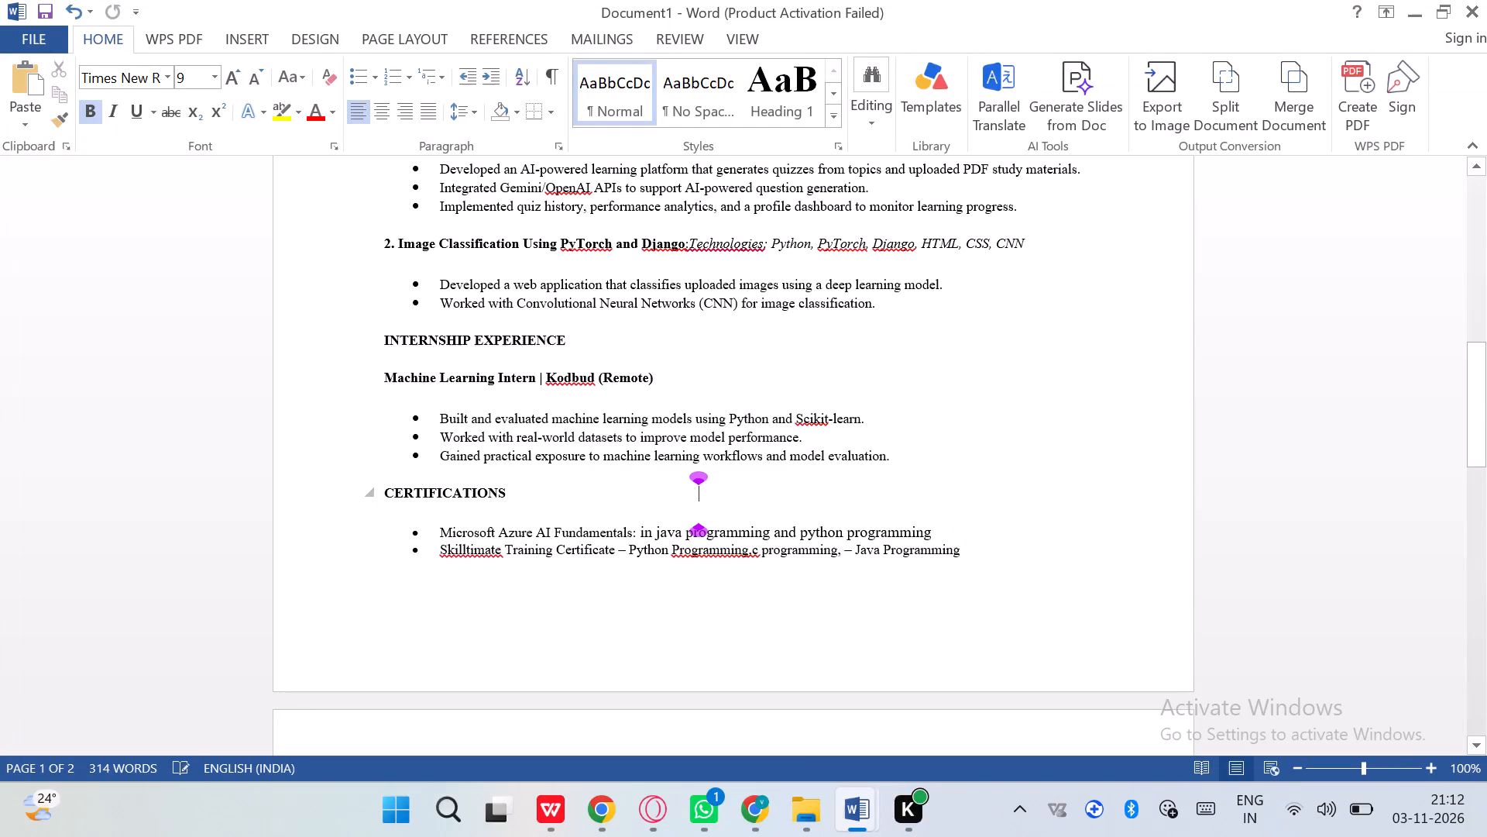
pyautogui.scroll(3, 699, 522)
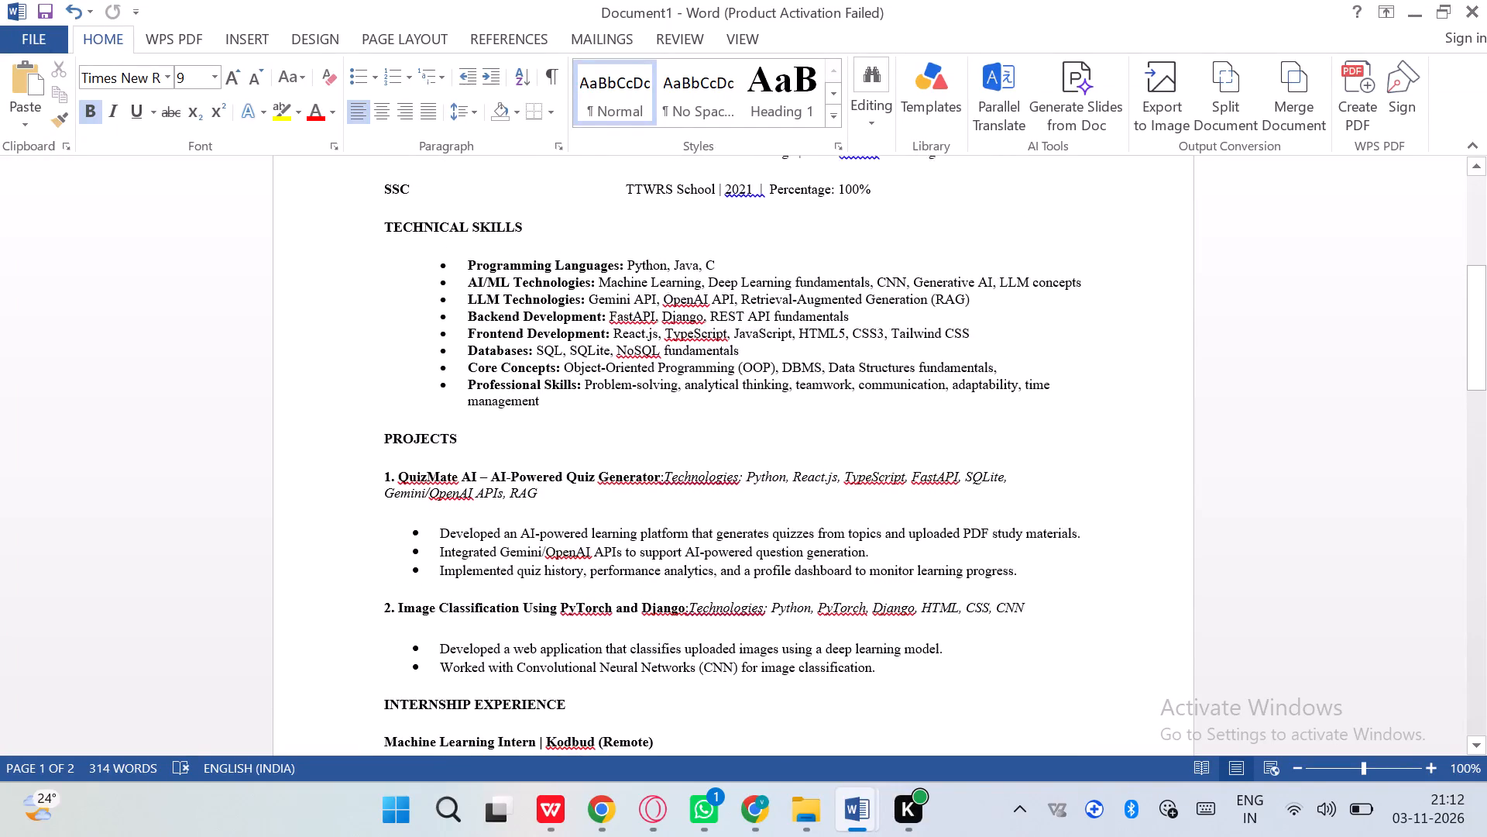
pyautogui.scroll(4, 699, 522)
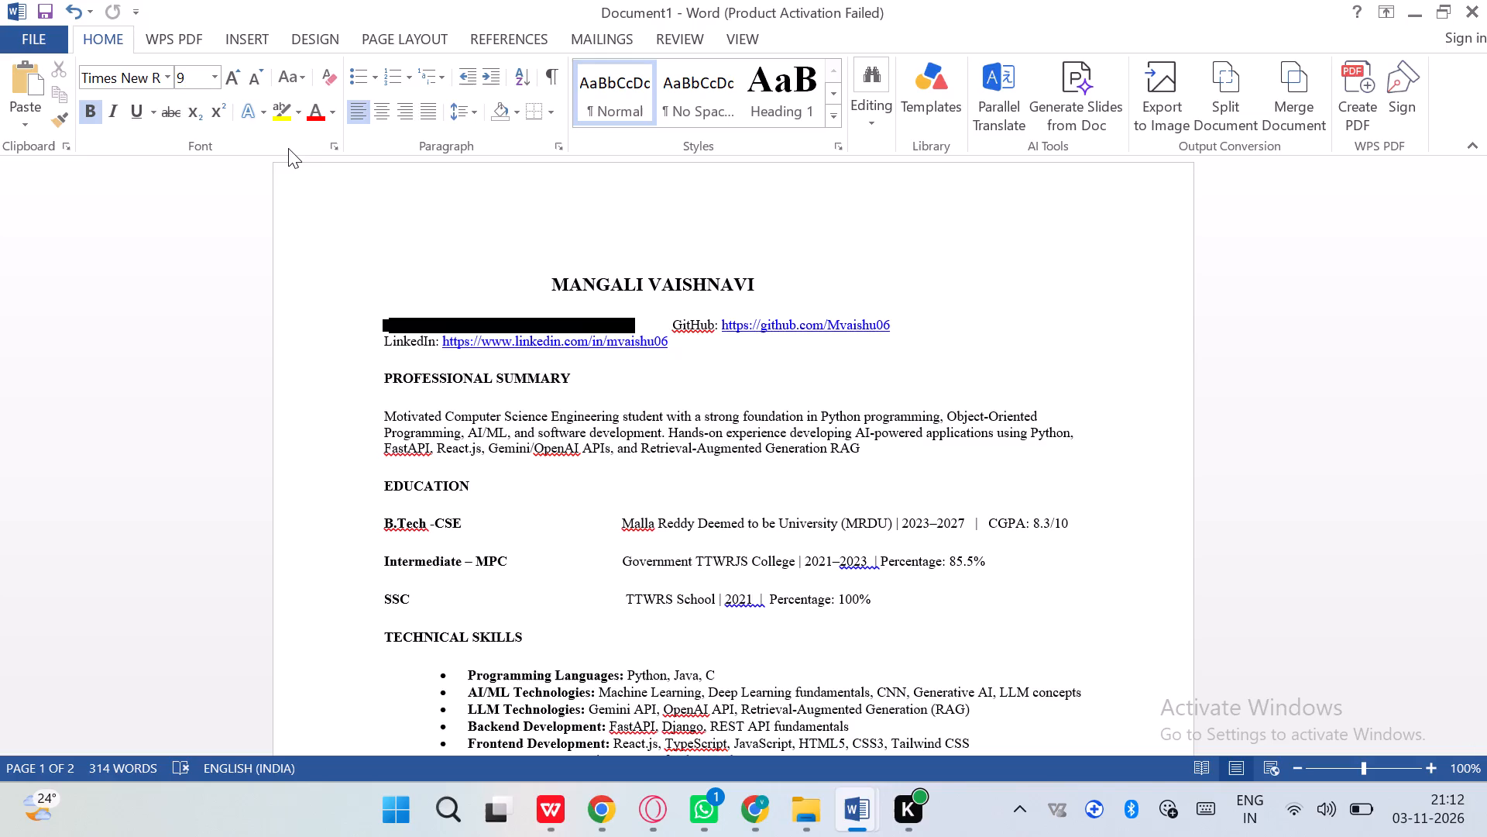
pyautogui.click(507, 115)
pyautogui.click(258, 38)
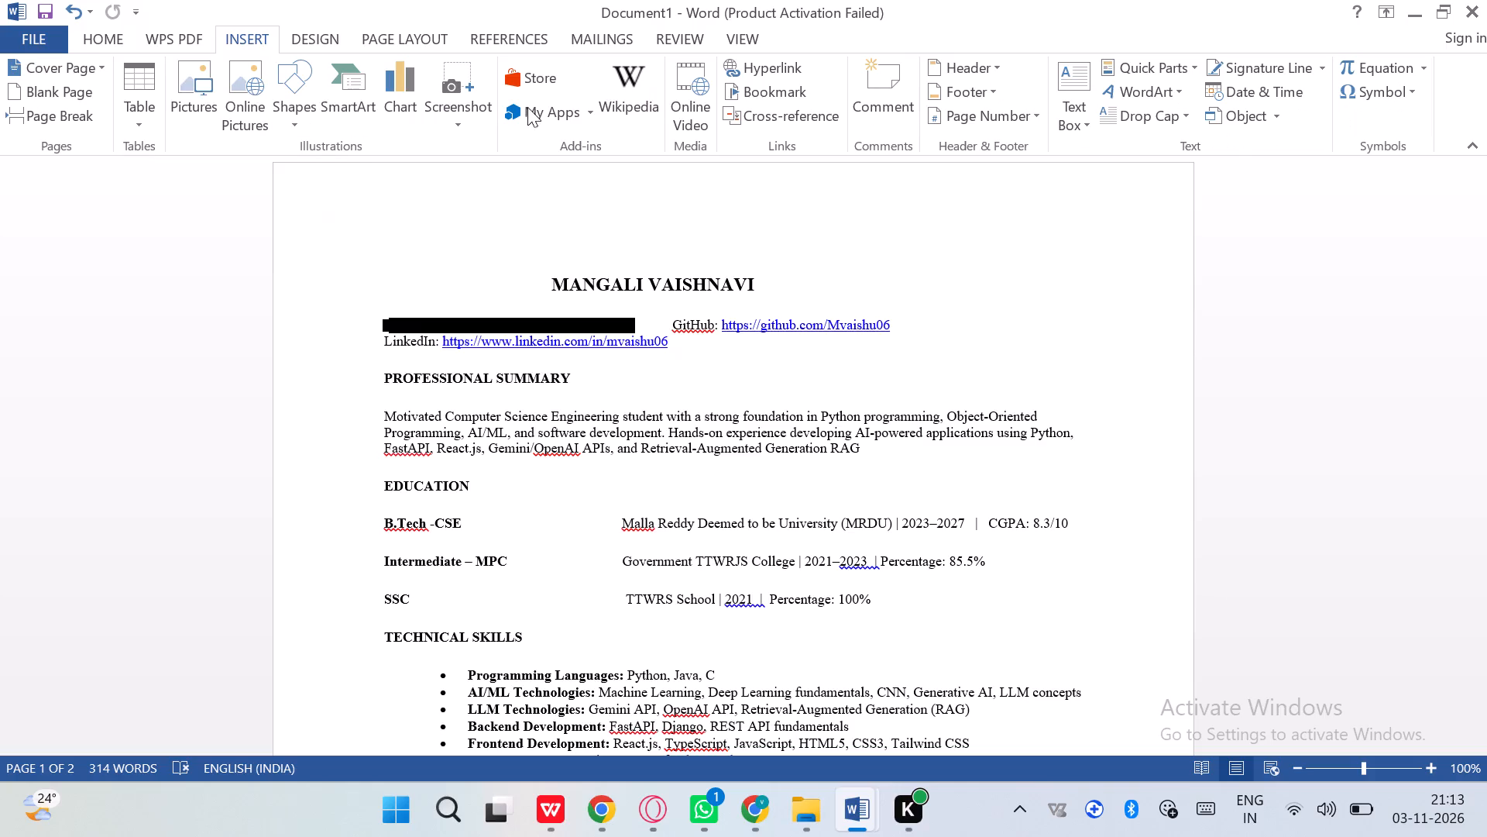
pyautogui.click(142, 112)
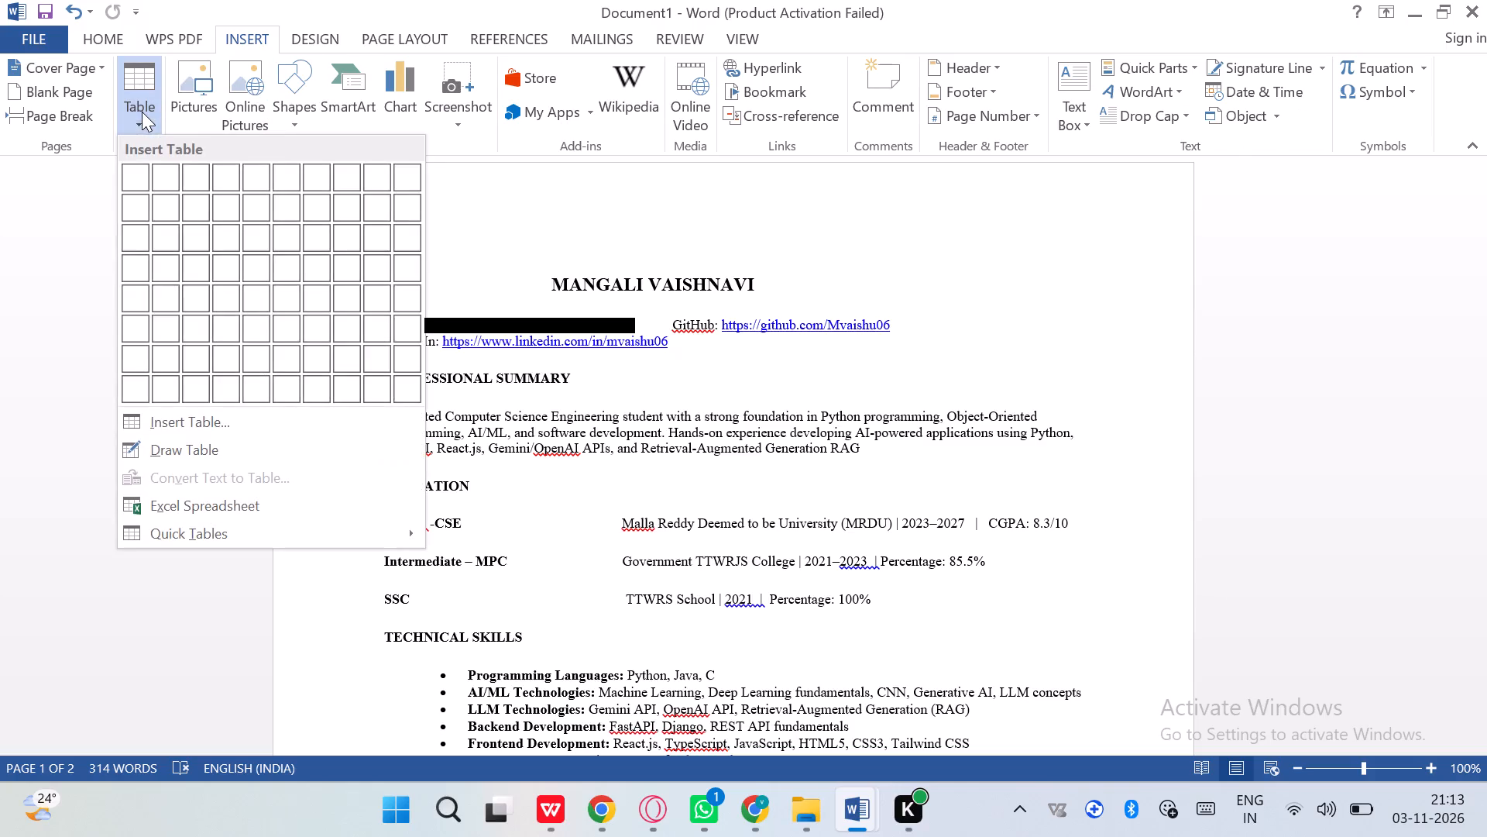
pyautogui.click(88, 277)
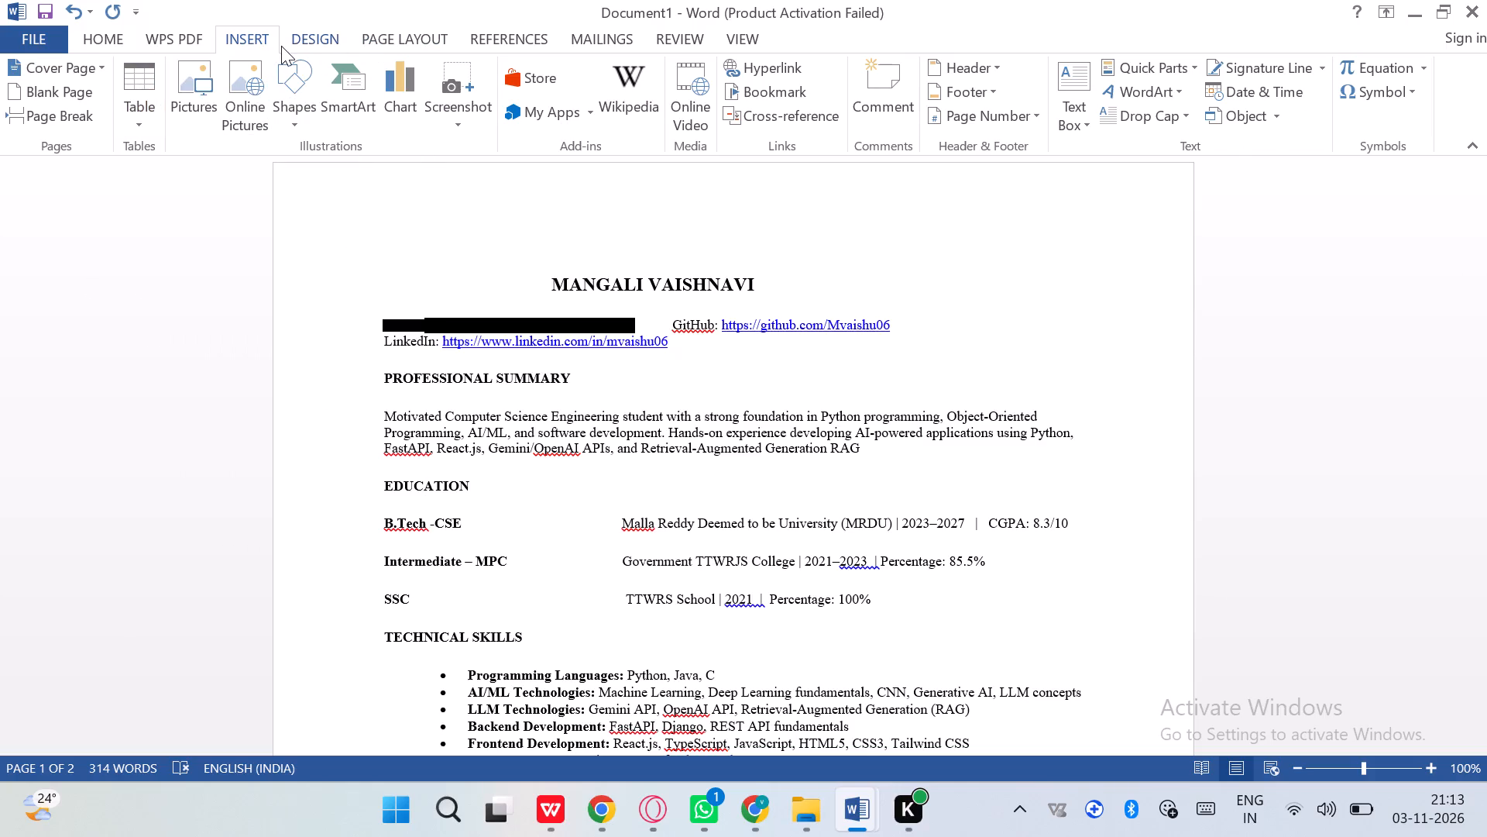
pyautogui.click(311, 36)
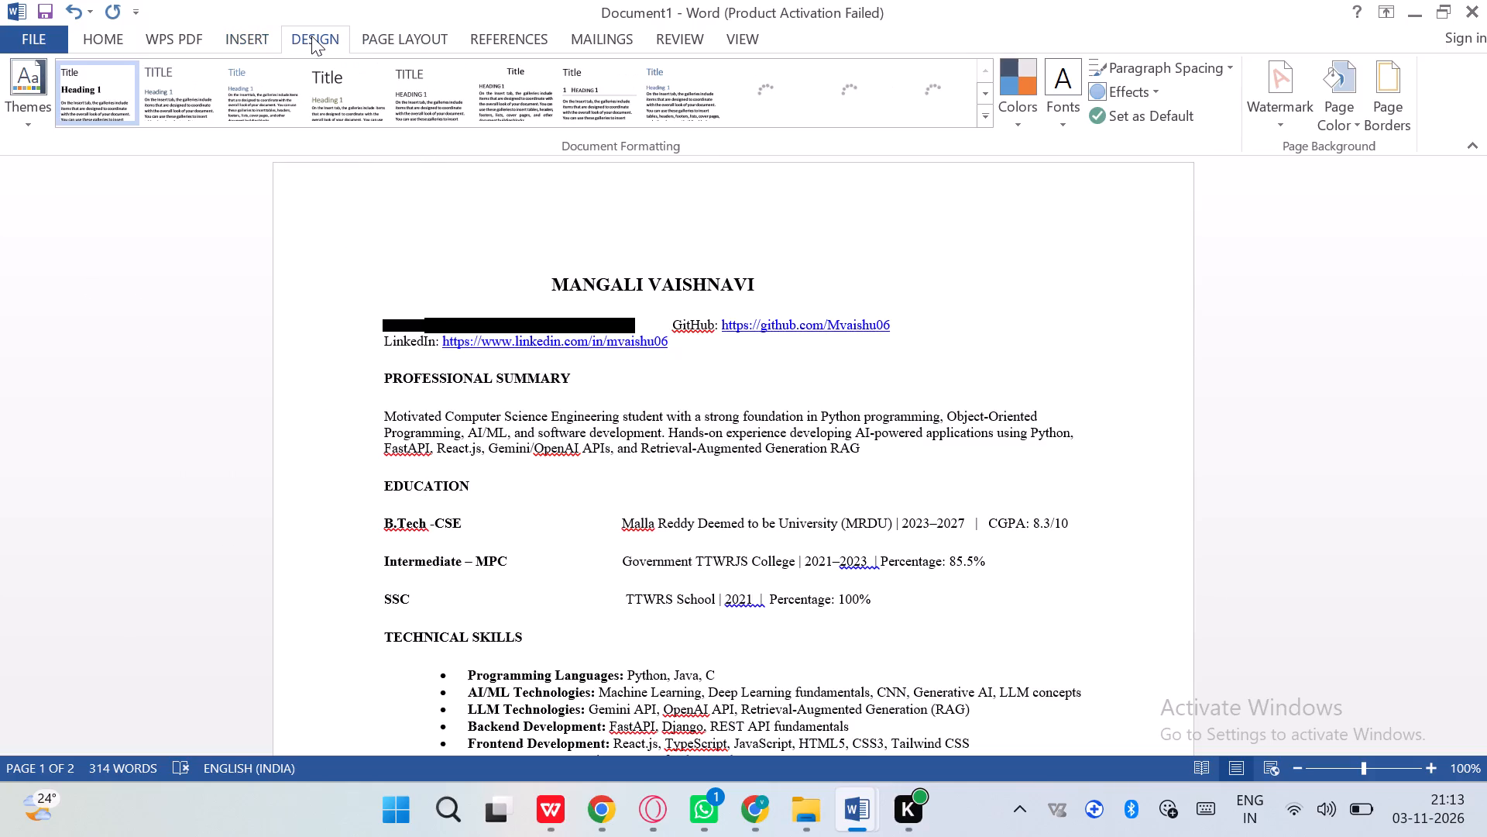
# Draw a straight, nearly horizontal line about 15.3 cm long beneath the name heading and give it the black line style.
pyautogui.click(238, 43)
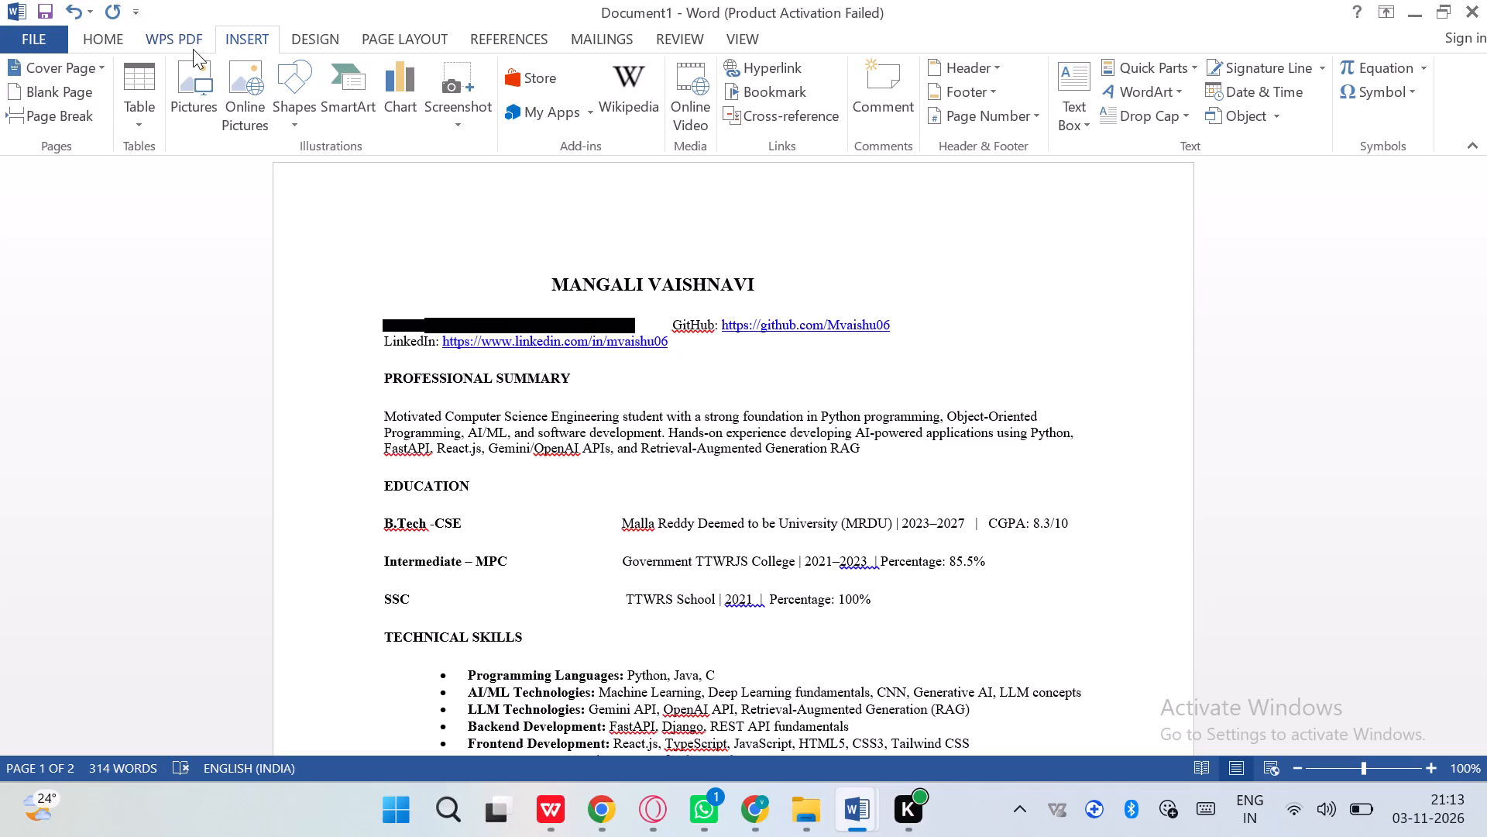
pyautogui.click(283, 102)
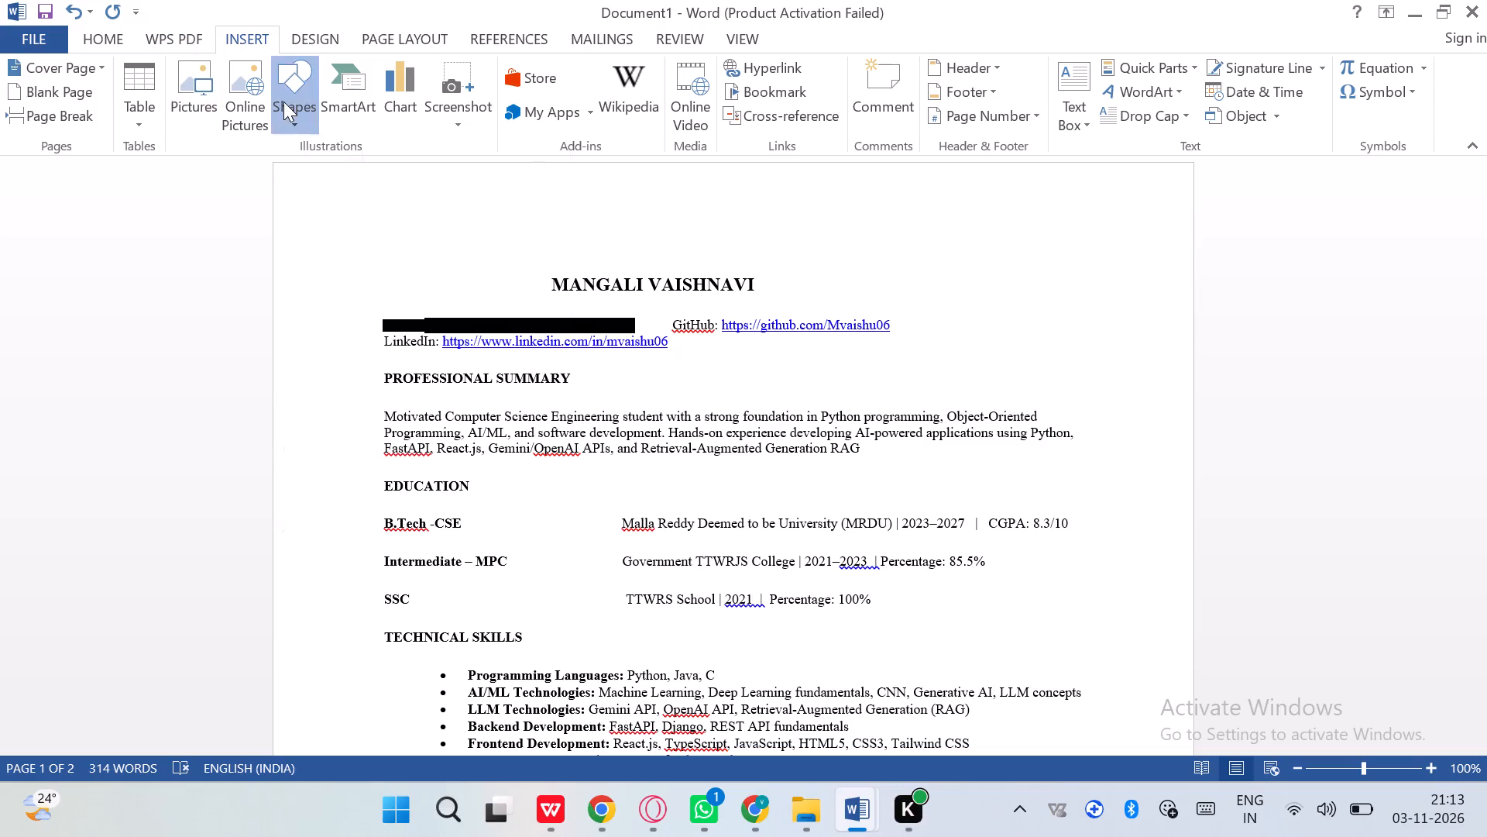
pyautogui.click(306, 164)
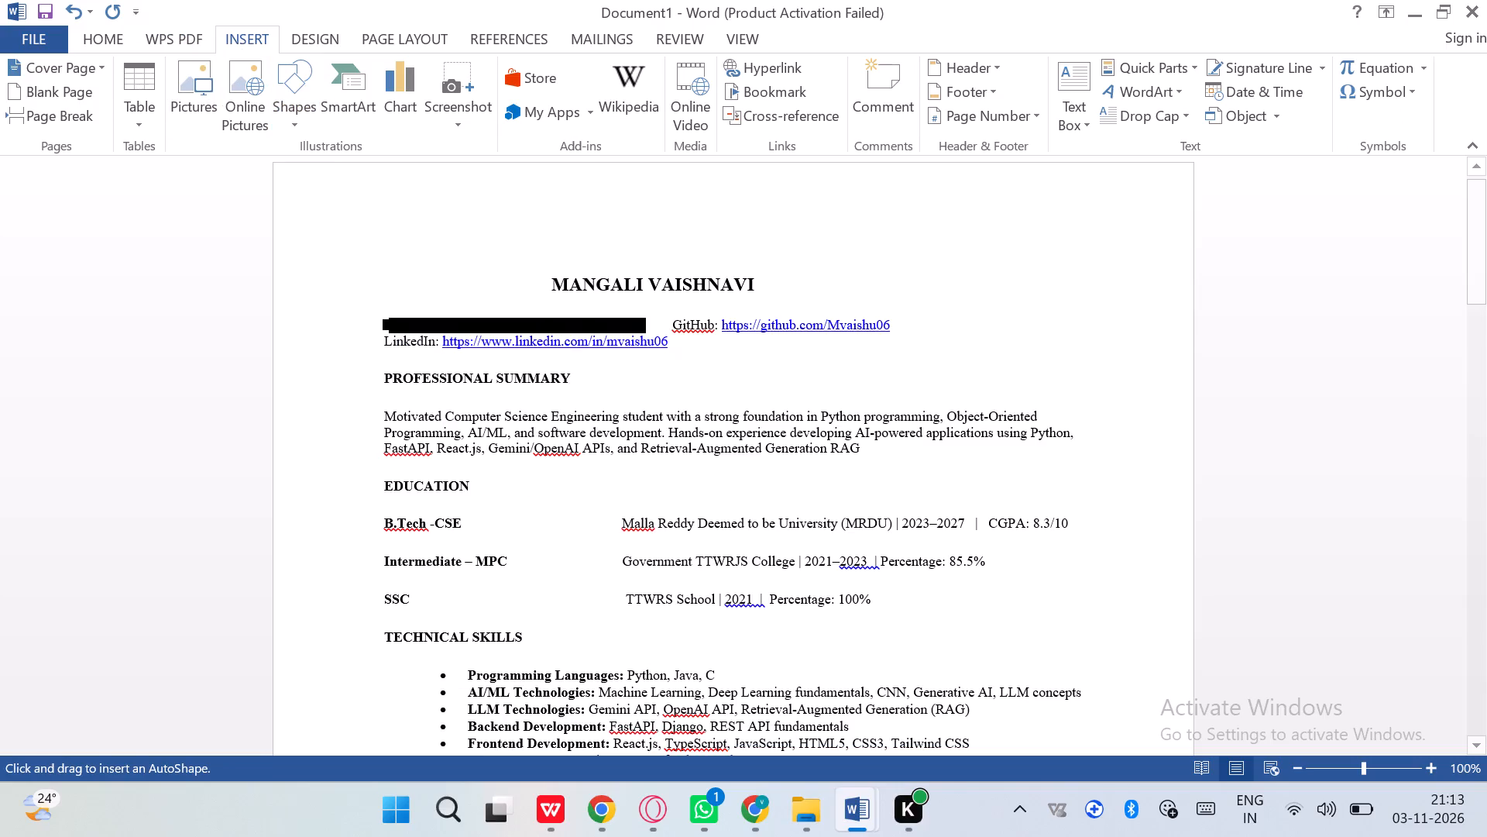
pyautogui.moveTo(385, 300); pyautogui.dragTo(541, 303)
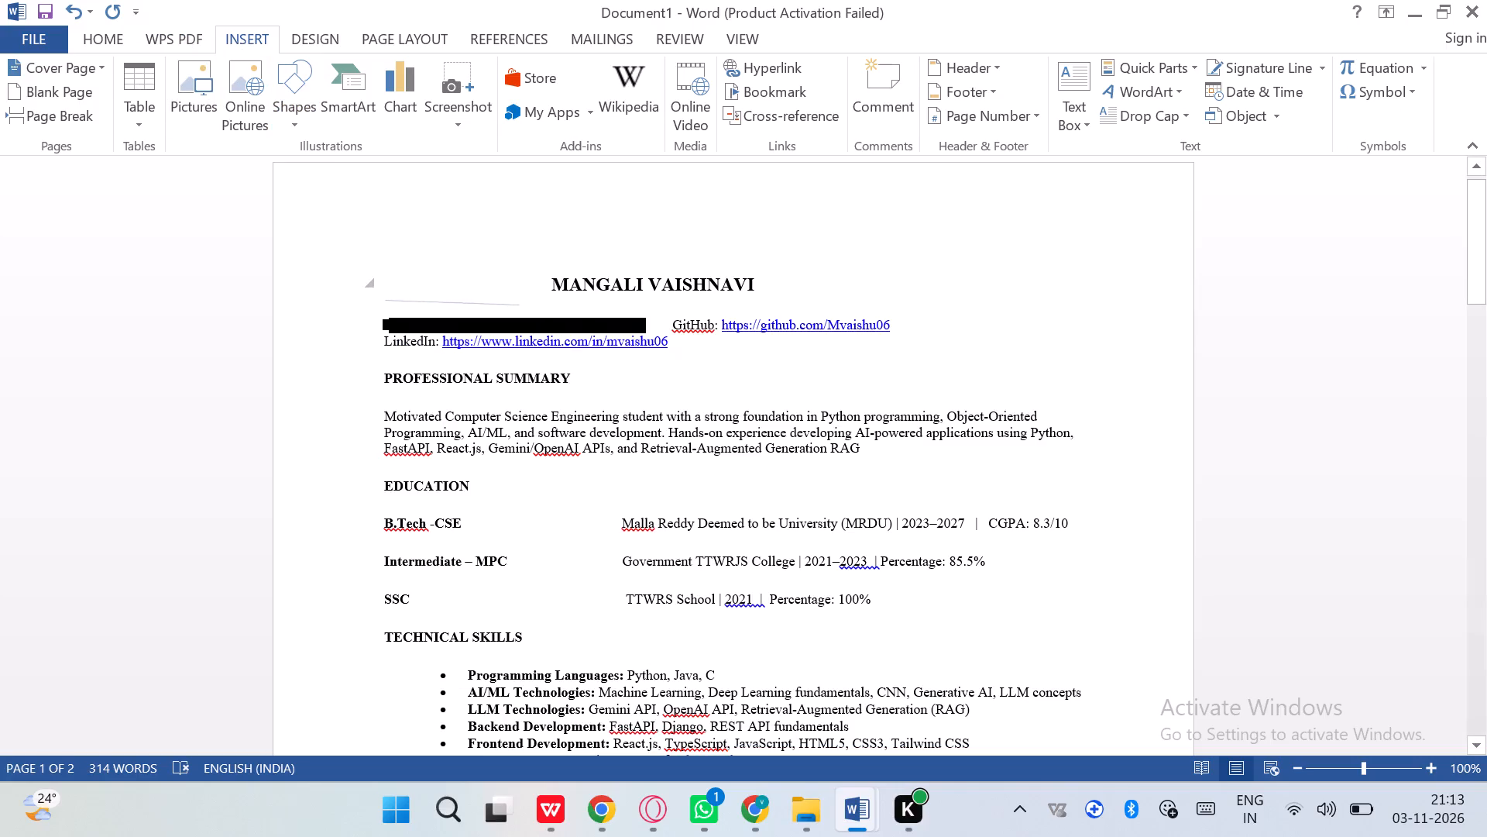
pyautogui.moveTo(541, 303); pyautogui.dragTo(1057, 298)
pyautogui.rightClick(1057, 298)
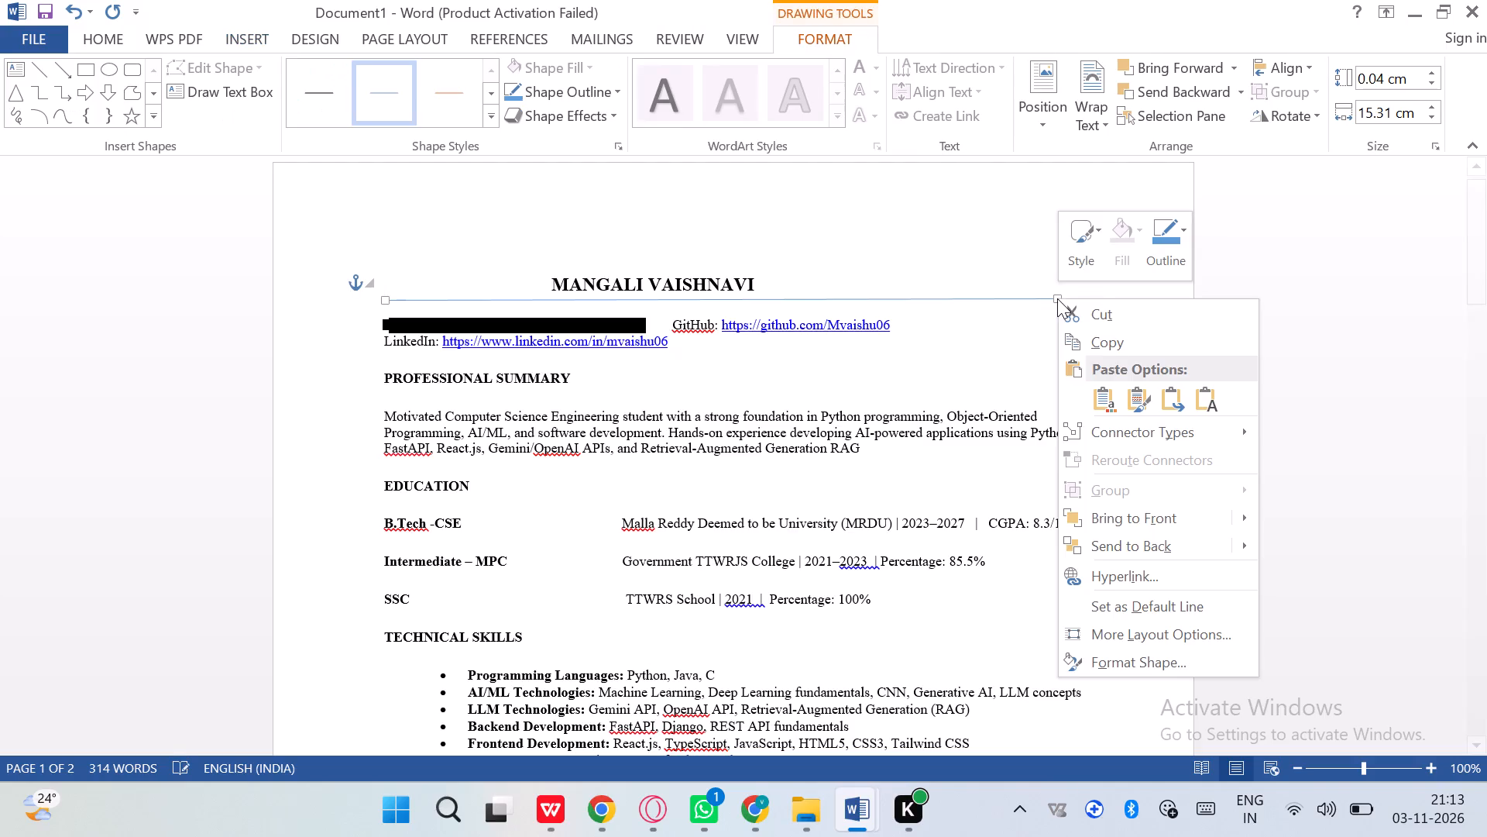
pyautogui.click(318, 95)
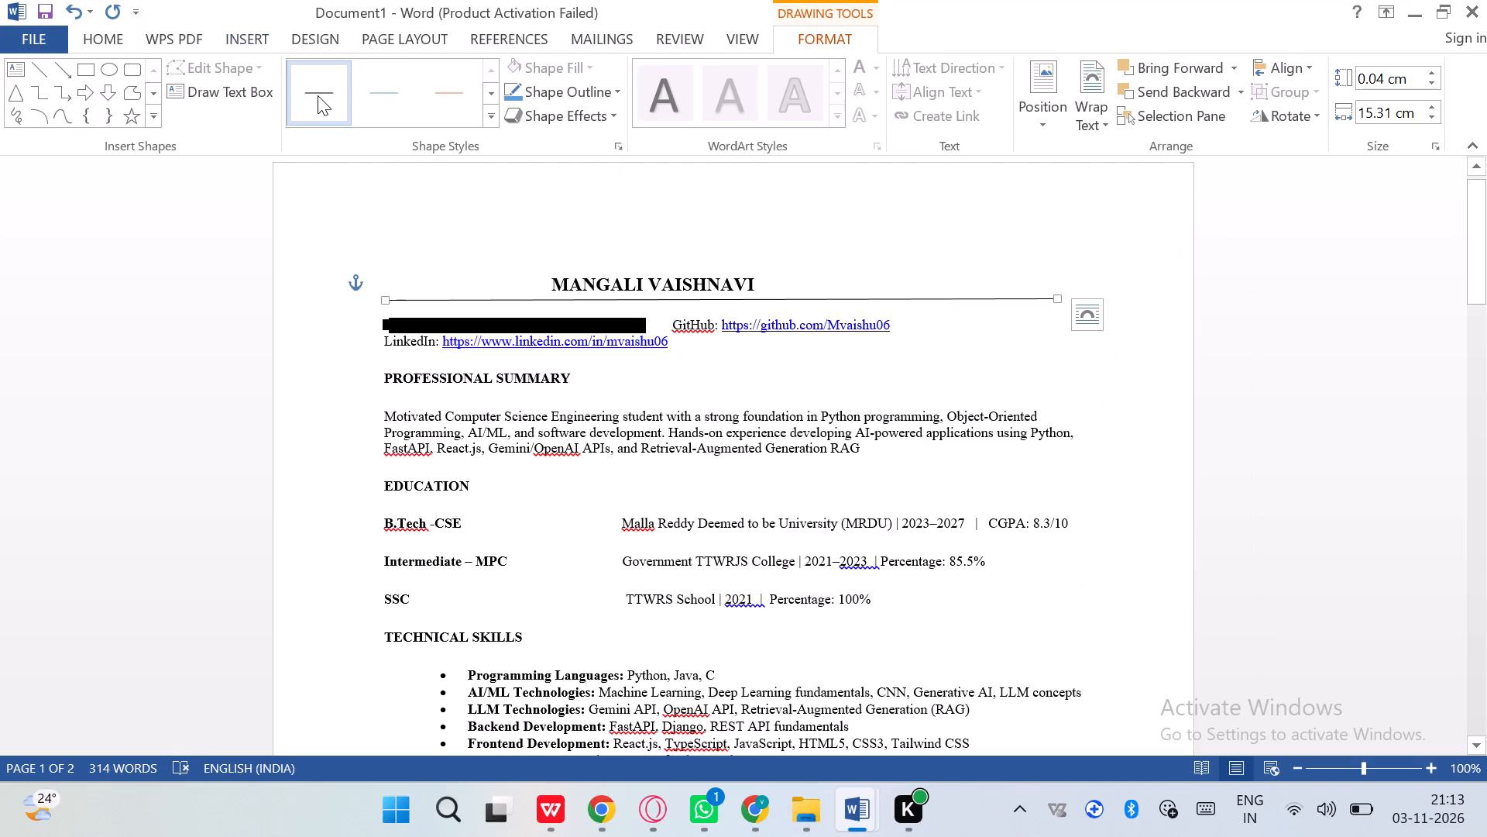
pyautogui.click(1140, 243)
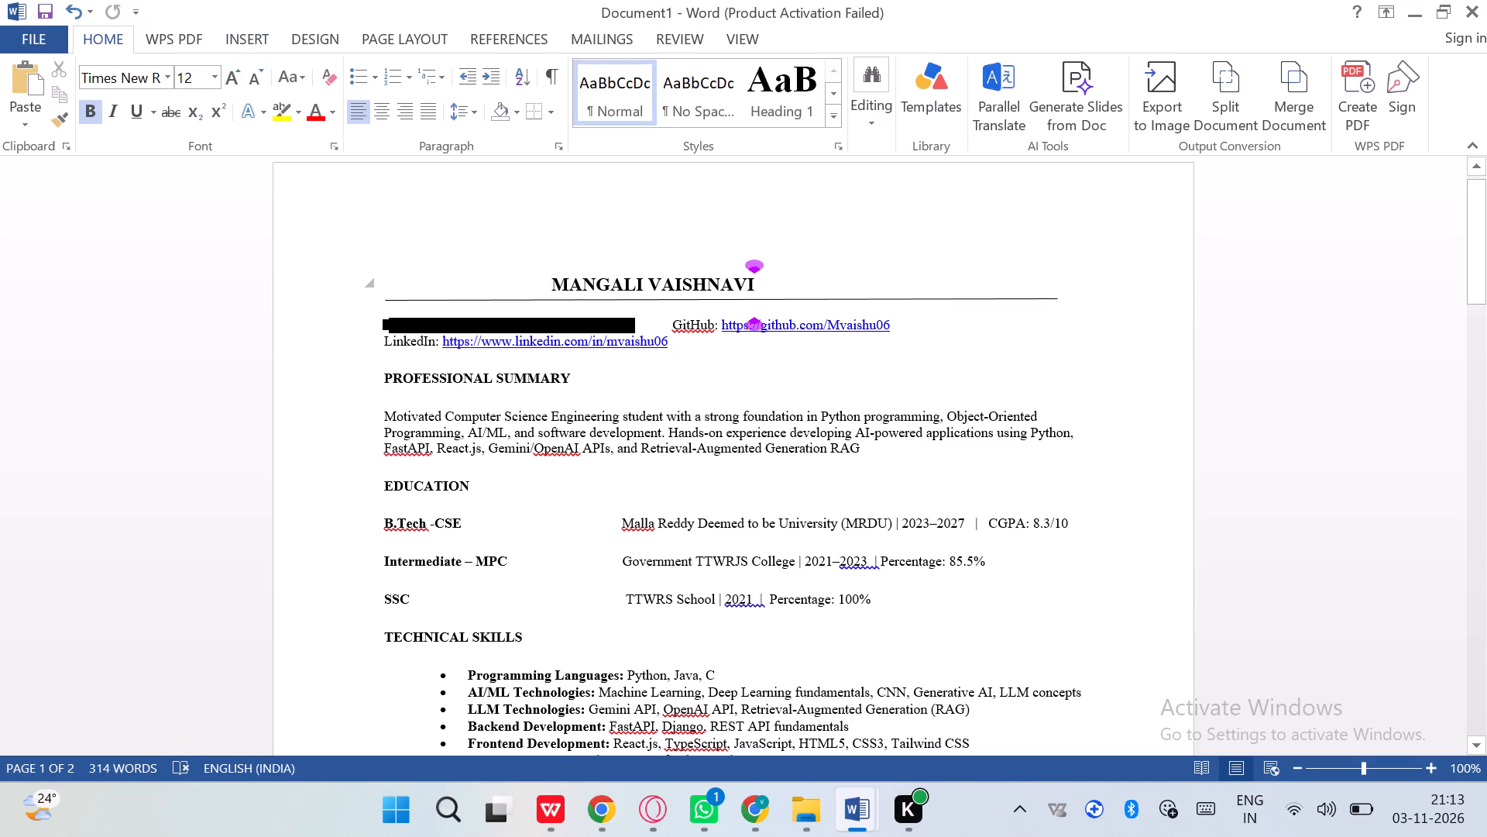
# Insert eight spaces before the name heading to shift it closer to the page centre.
pyautogui.click(545, 284)
pyautogui.press('space')
pyautogui.press('space')
pyautogui.press('space')
pyautogui.press('space')
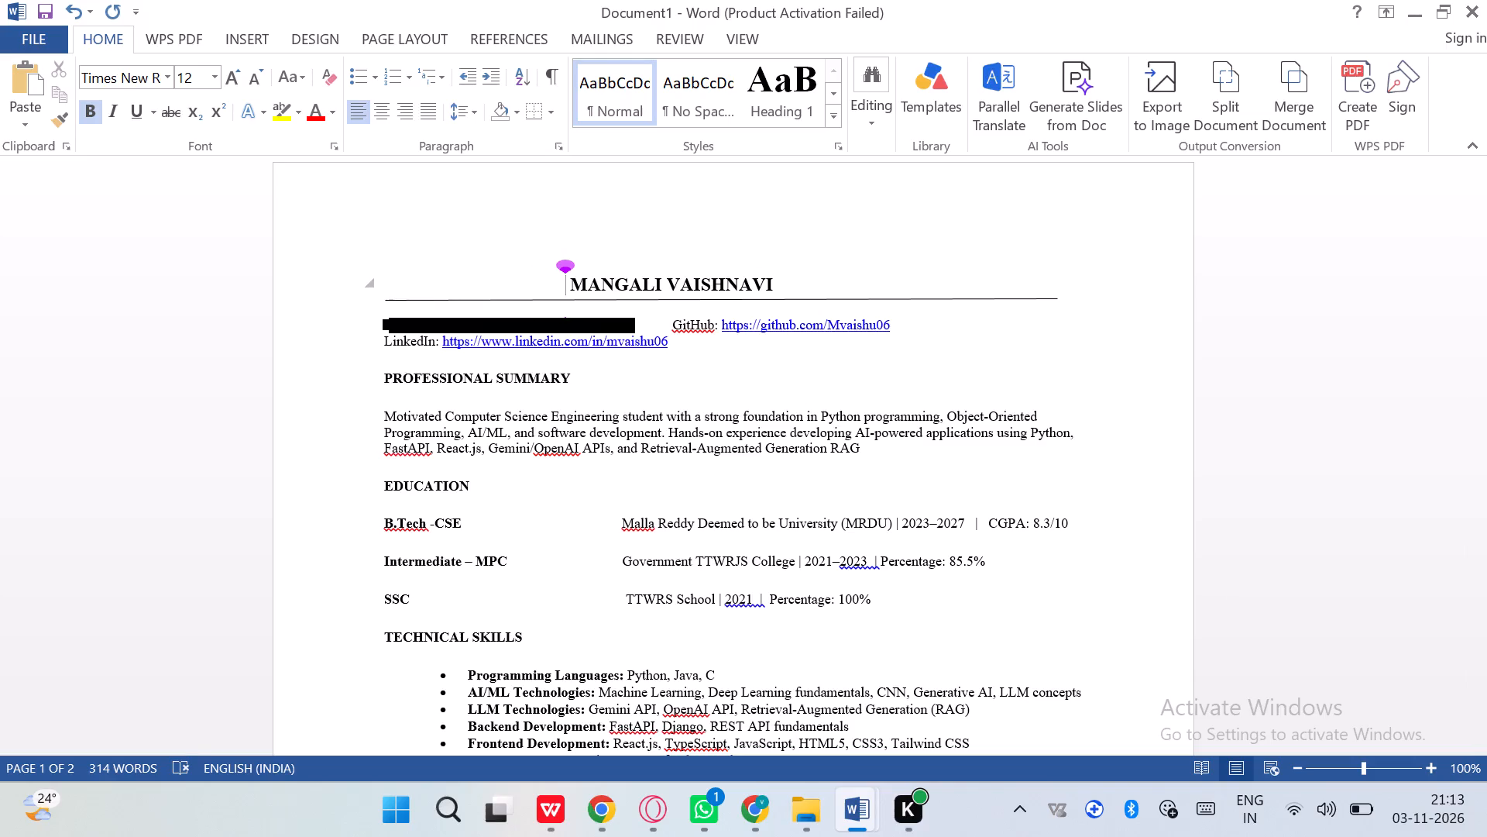
pyautogui.press('space')
pyautogui.press('space')
pyautogui.press('space')
pyautogui.press('space')
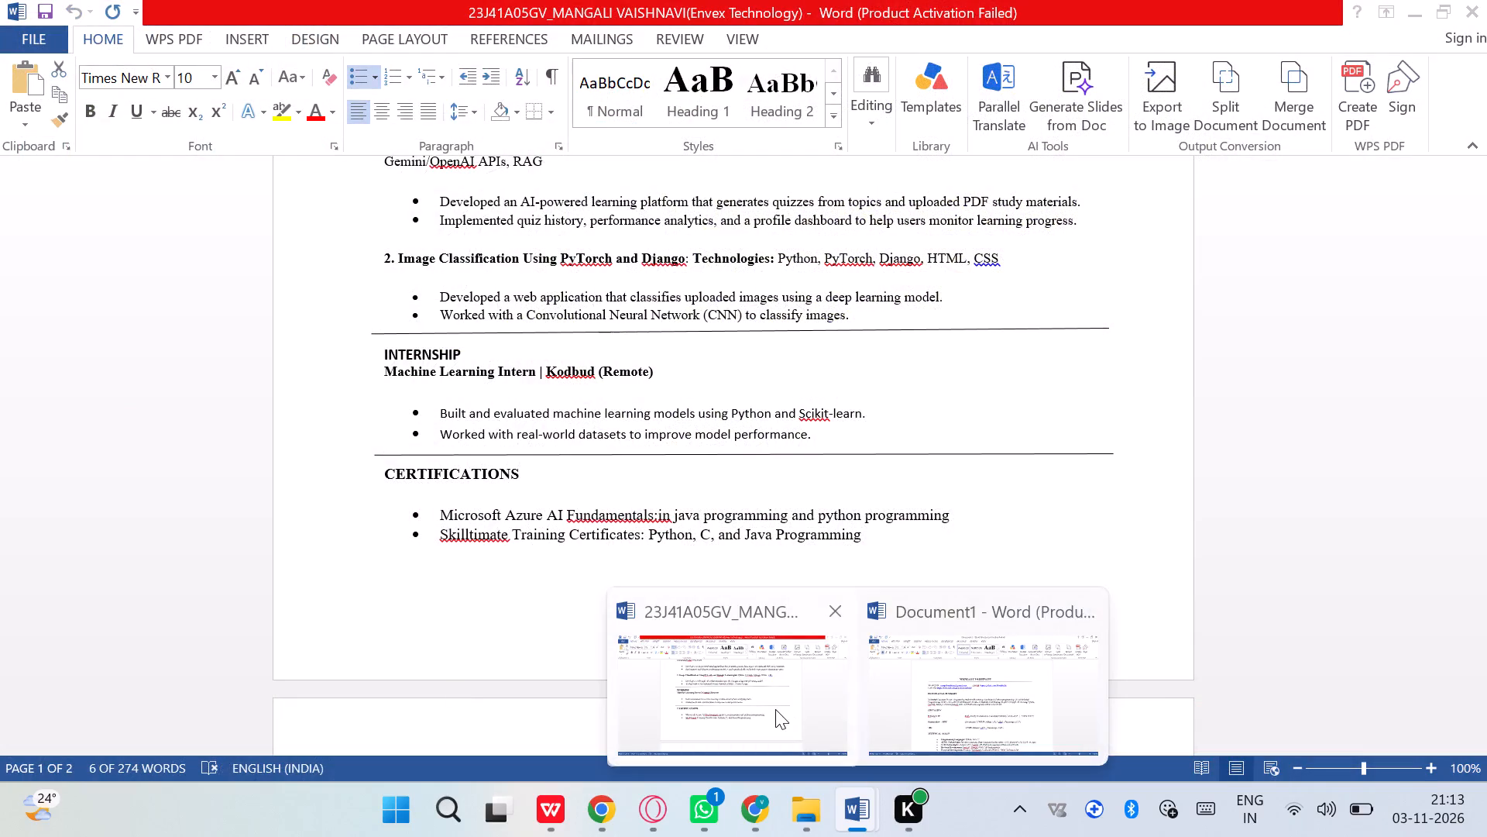
# Using the Envex Technology resume as reference, move the divider line between the LinkedIn line and the PROFESSIONAL SUMMARY heading.
pyautogui.click(775, 709)
pyautogui.scroll(4, 939, 483)
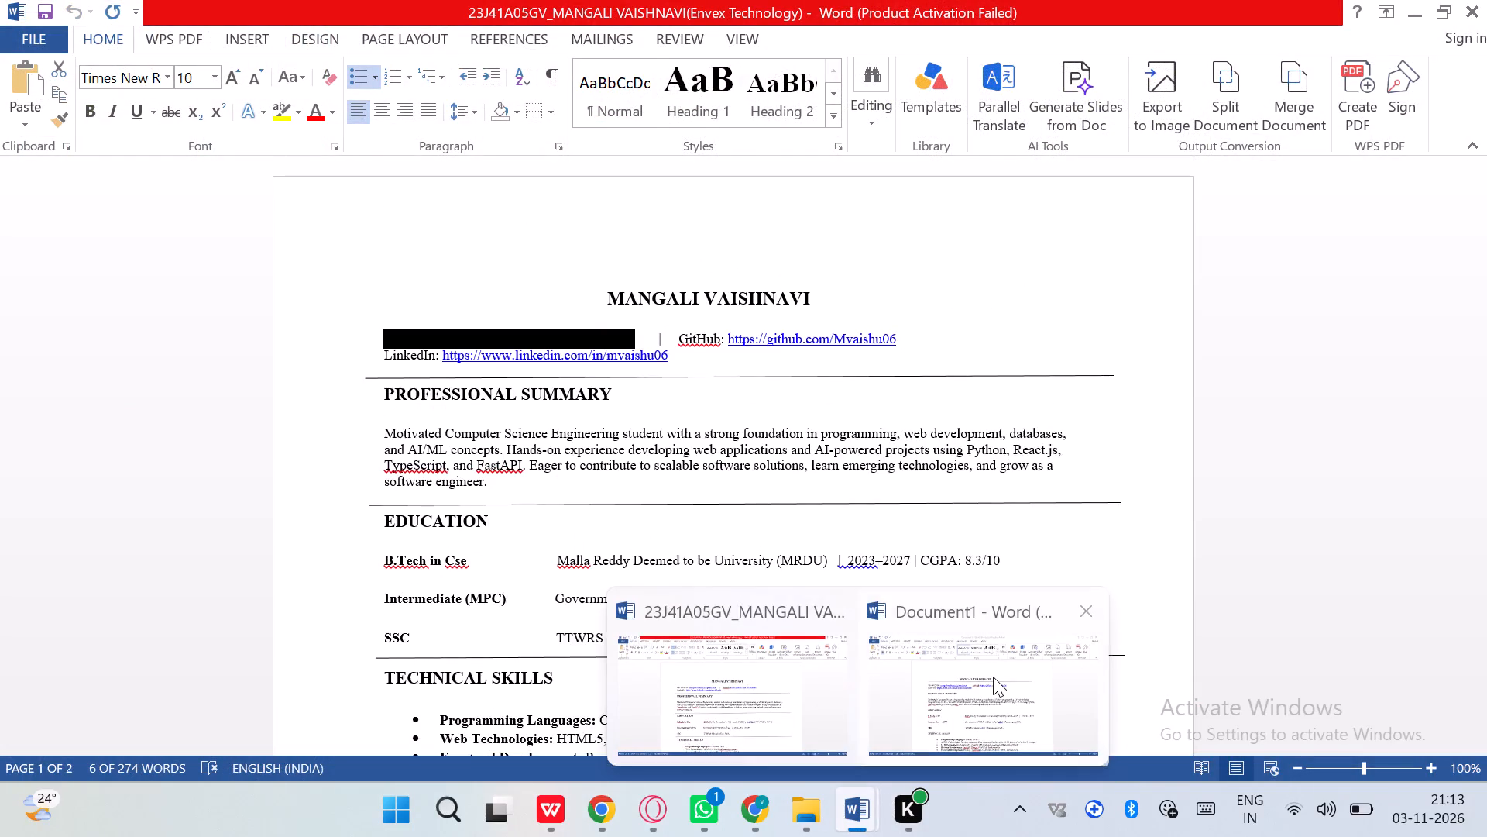
pyautogui.click(993, 677)
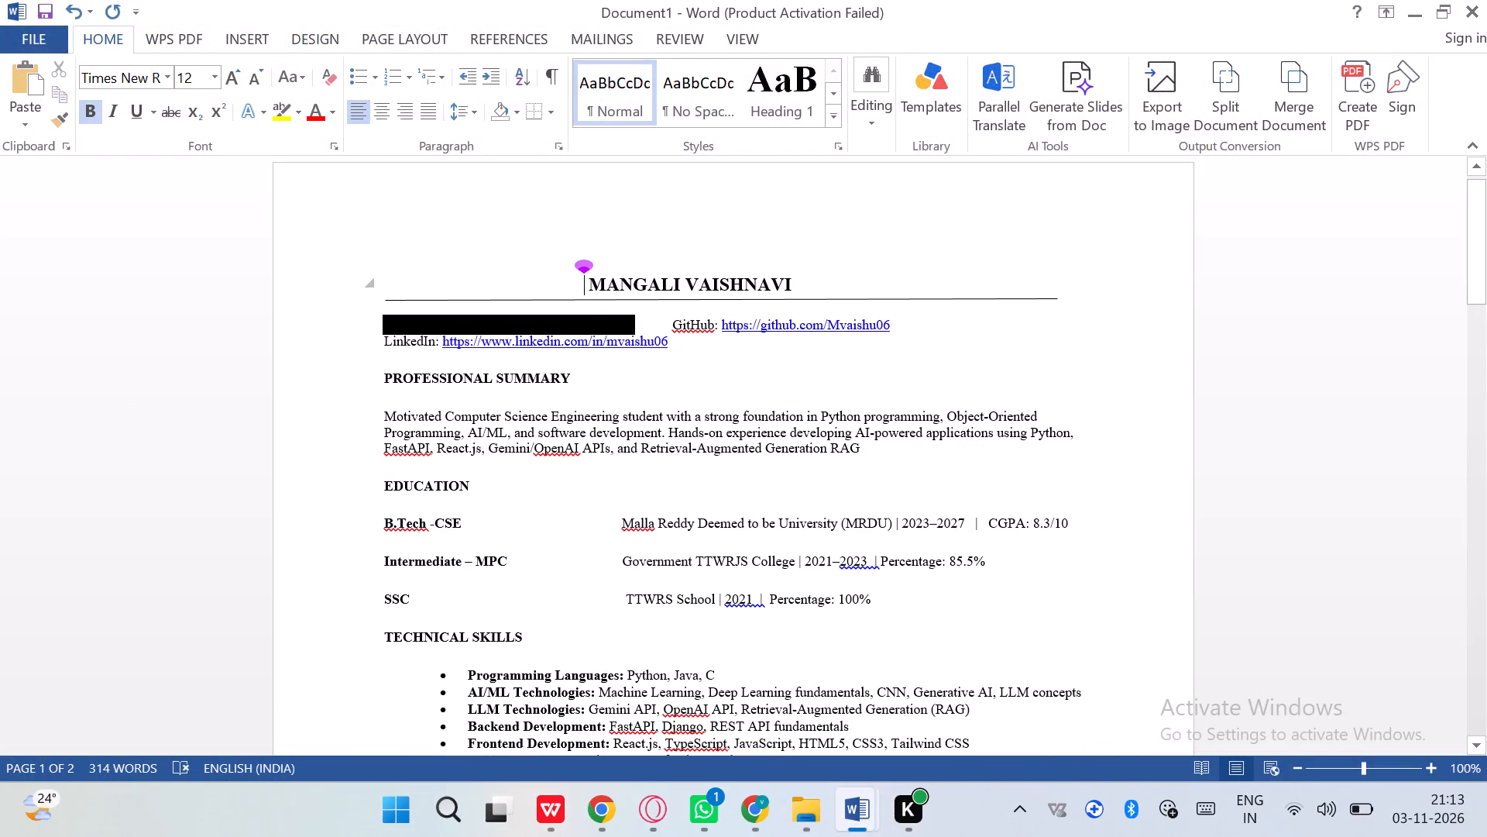
pyautogui.moveTo(968, 301); pyautogui.dragTo(954, 363)
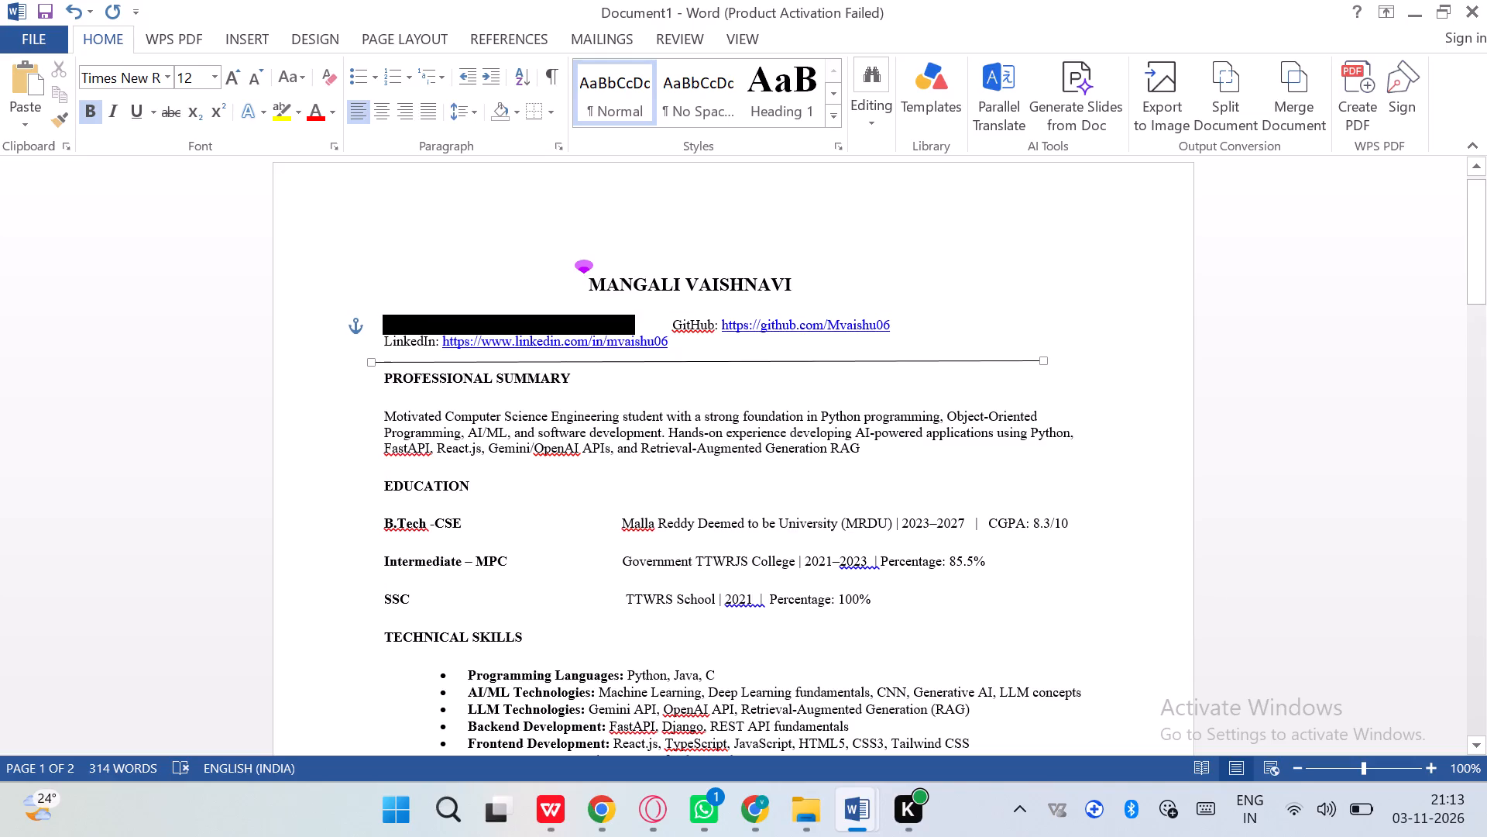
pyautogui.moveTo(954, 363); pyautogui.dragTo(961, 360)
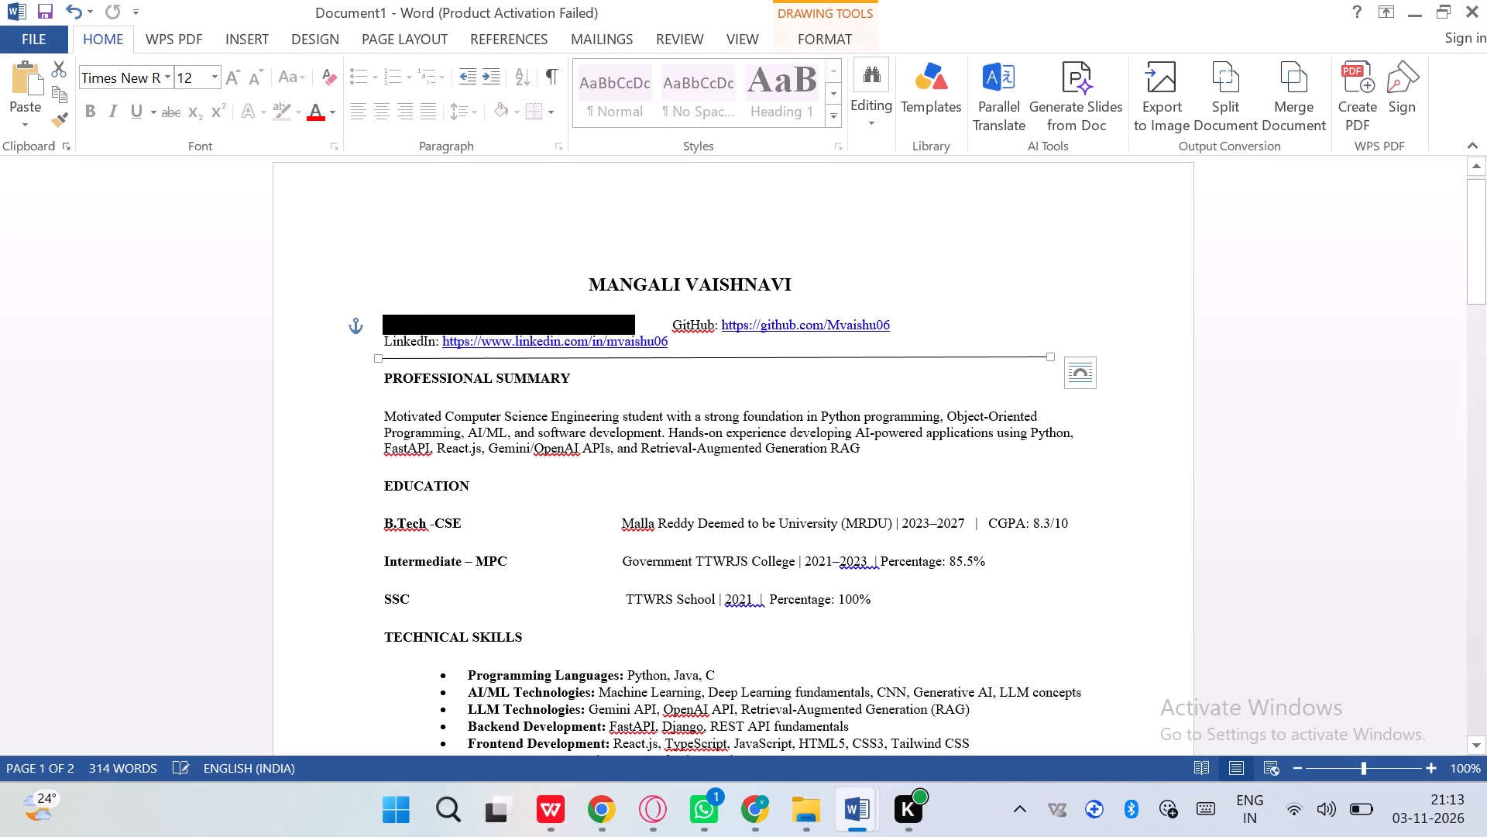
# Copy the divider line and place the duplicate between the professional summary paragraph and the EDUCATION heading.
pyautogui.rightClick(961, 360)
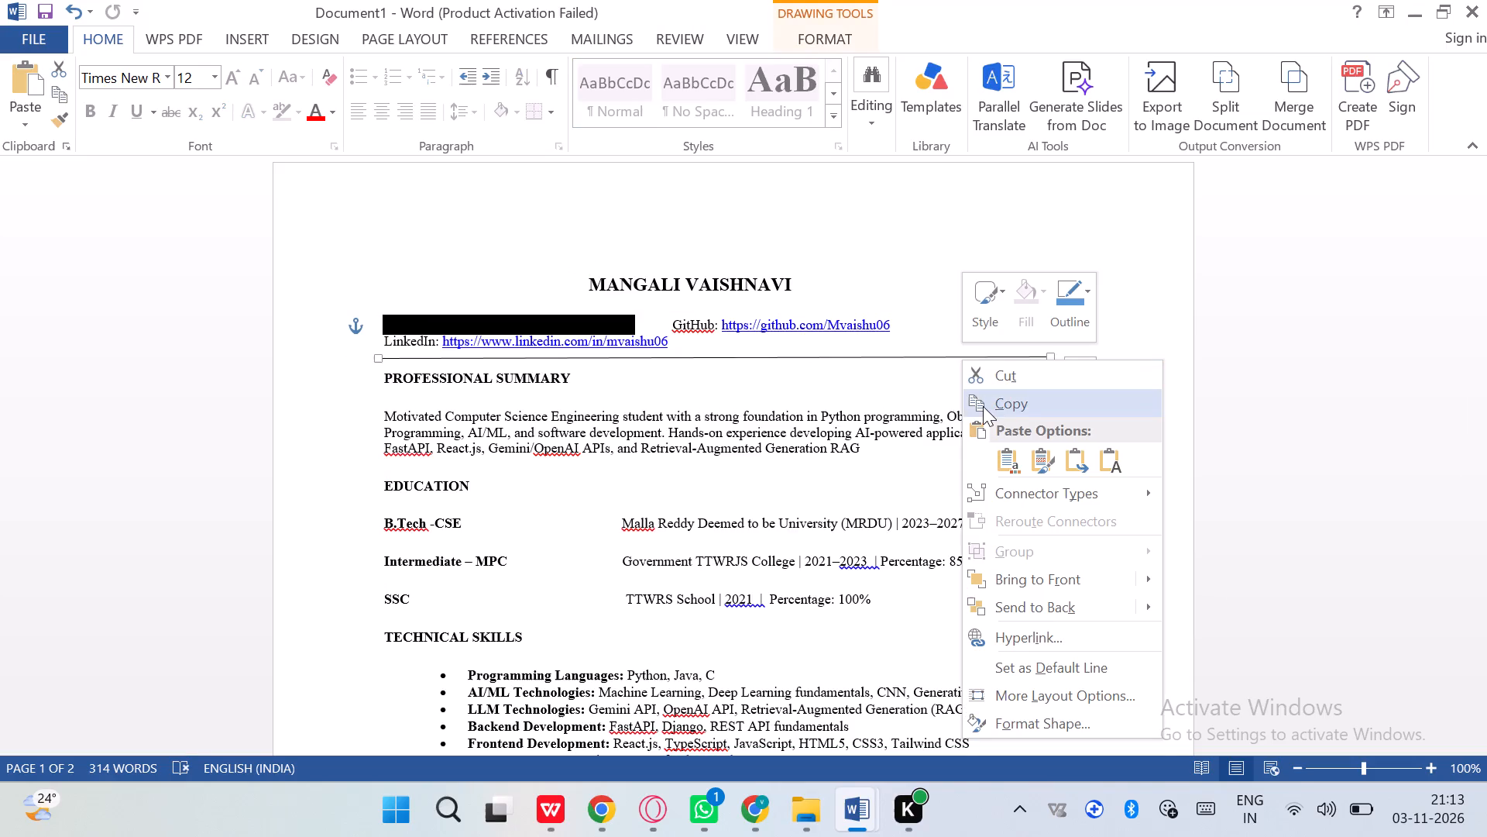
pyautogui.click(983, 406)
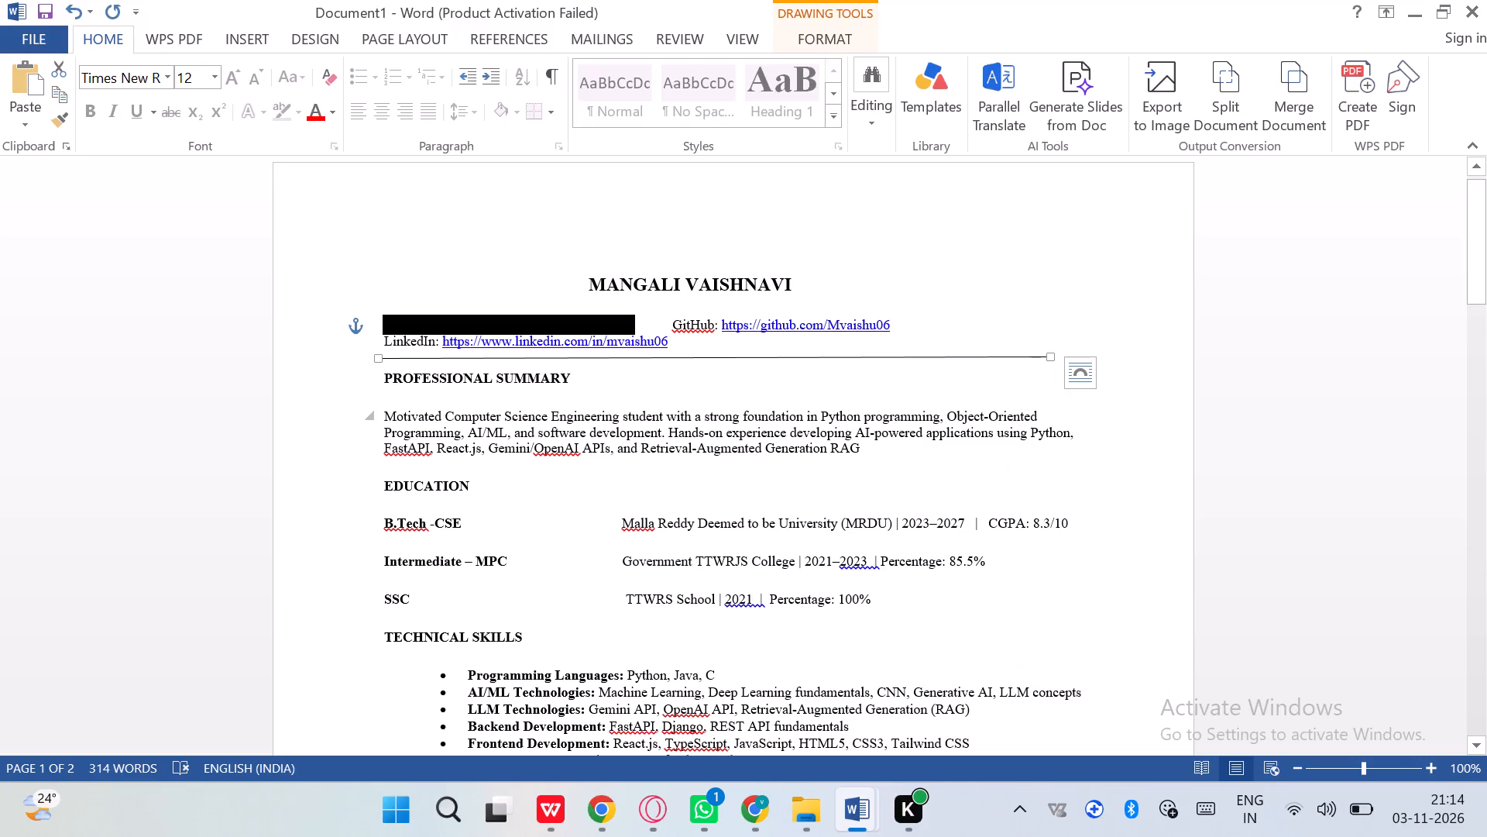
pyautogui.click(528, 470)
pyautogui.click(378, 465)
pyautogui.click(377, 471)
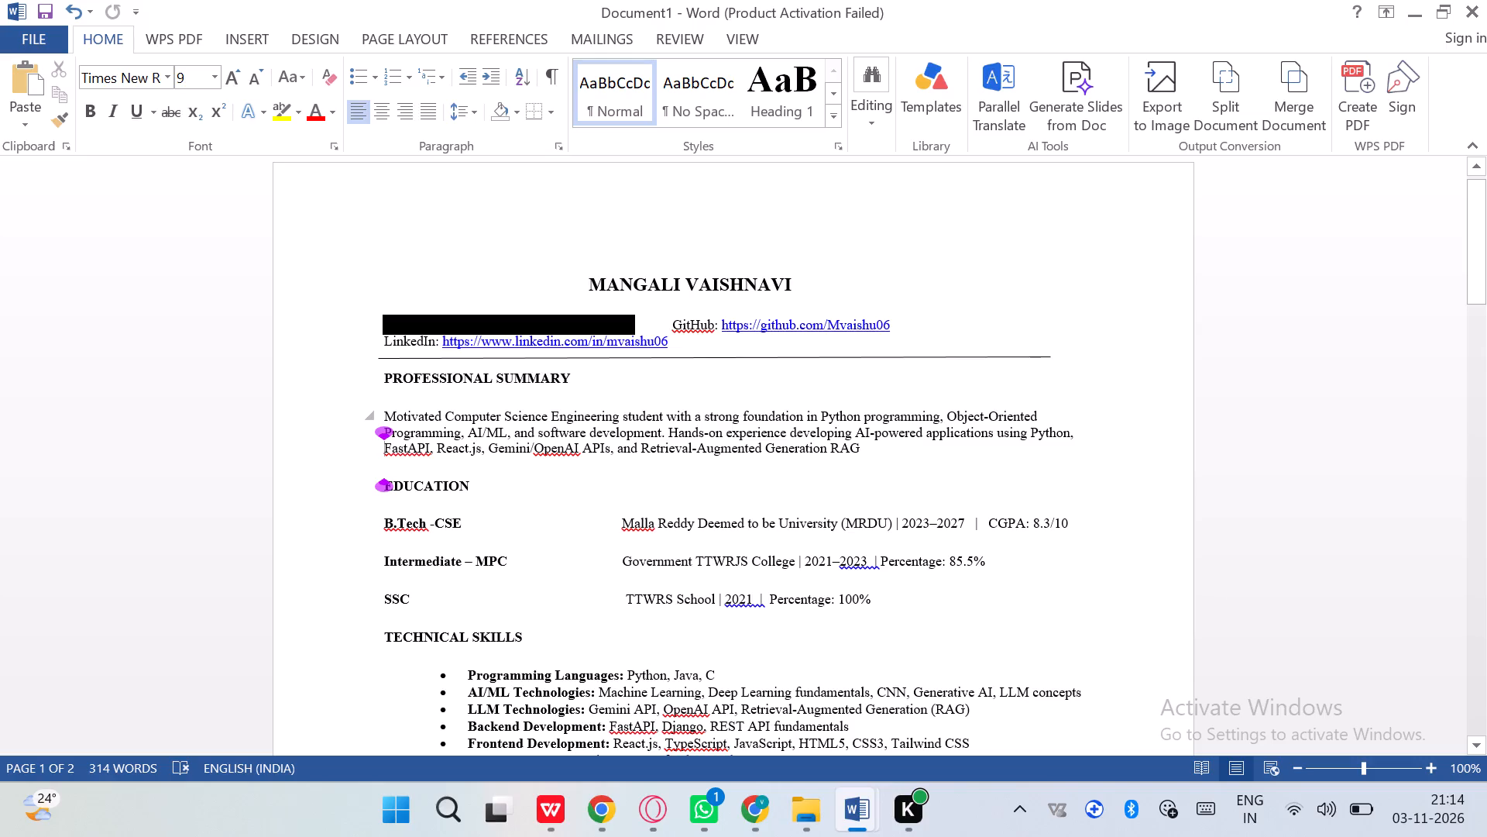
pyautogui.press('Down')
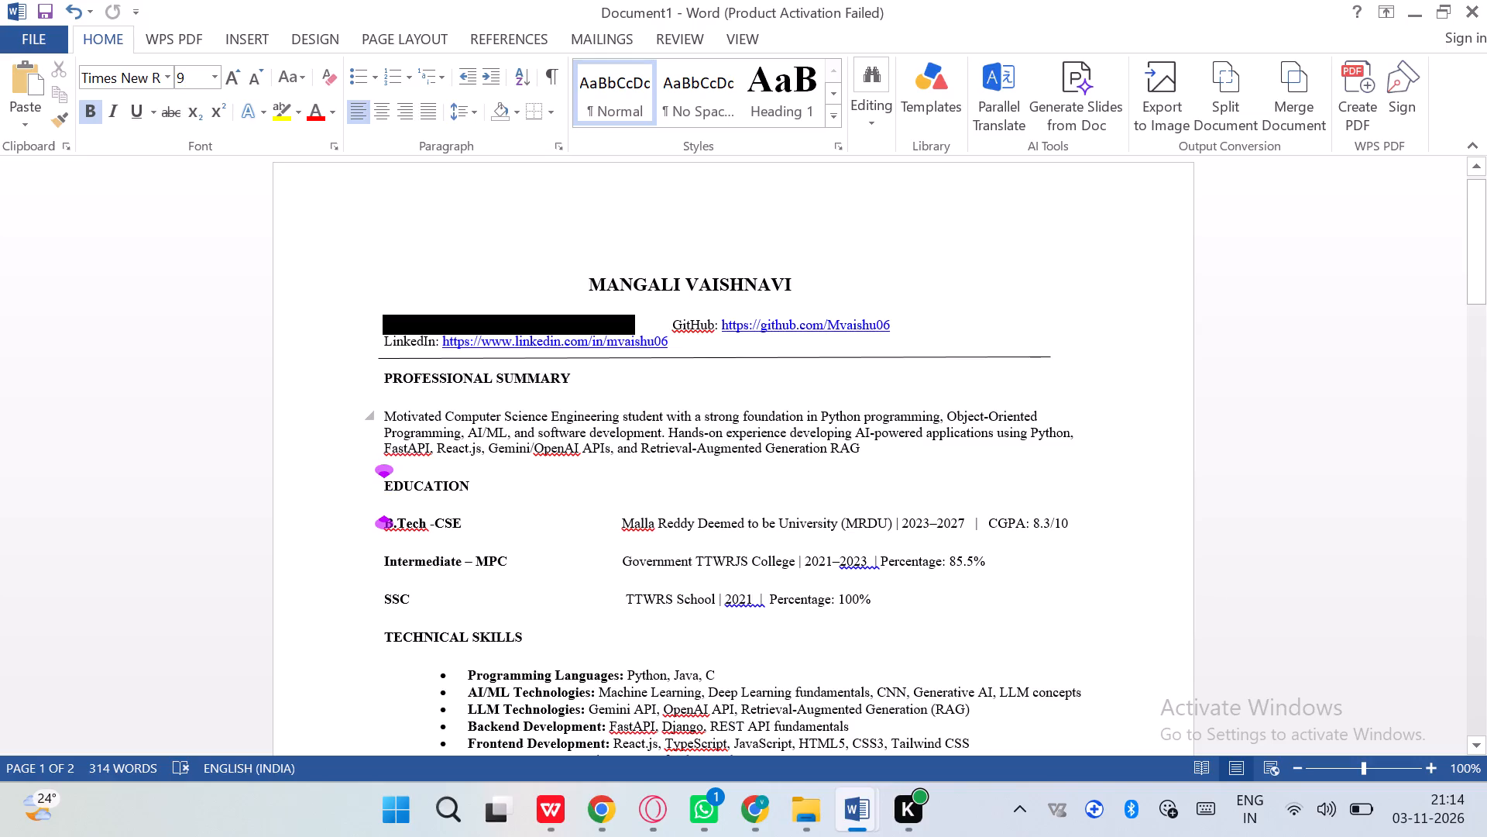
pyautogui.hotkey('ctrl', 'v')
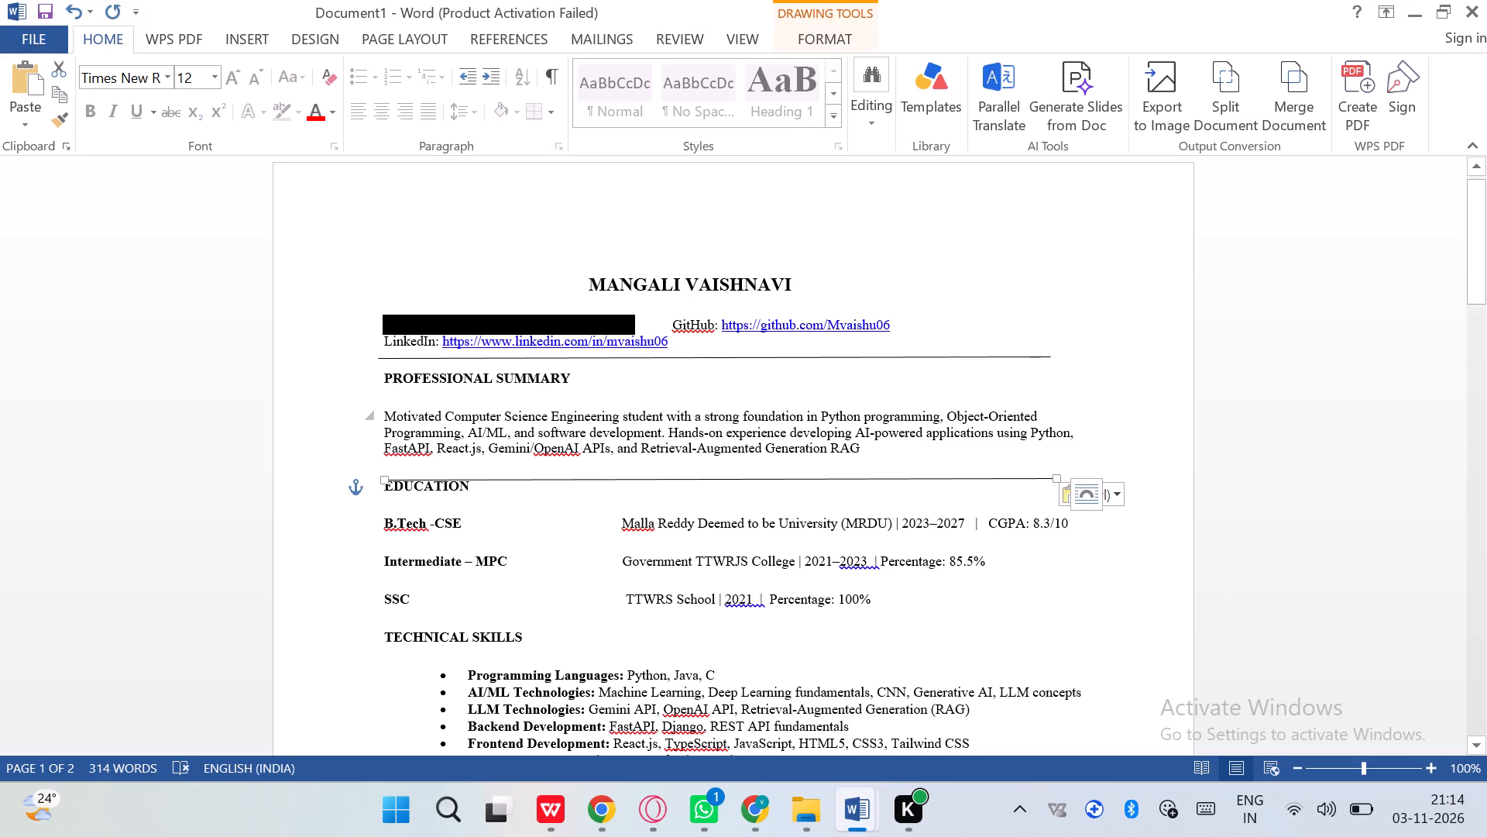
pyautogui.moveTo(709, 480); pyautogui.dragTo(696, 463)
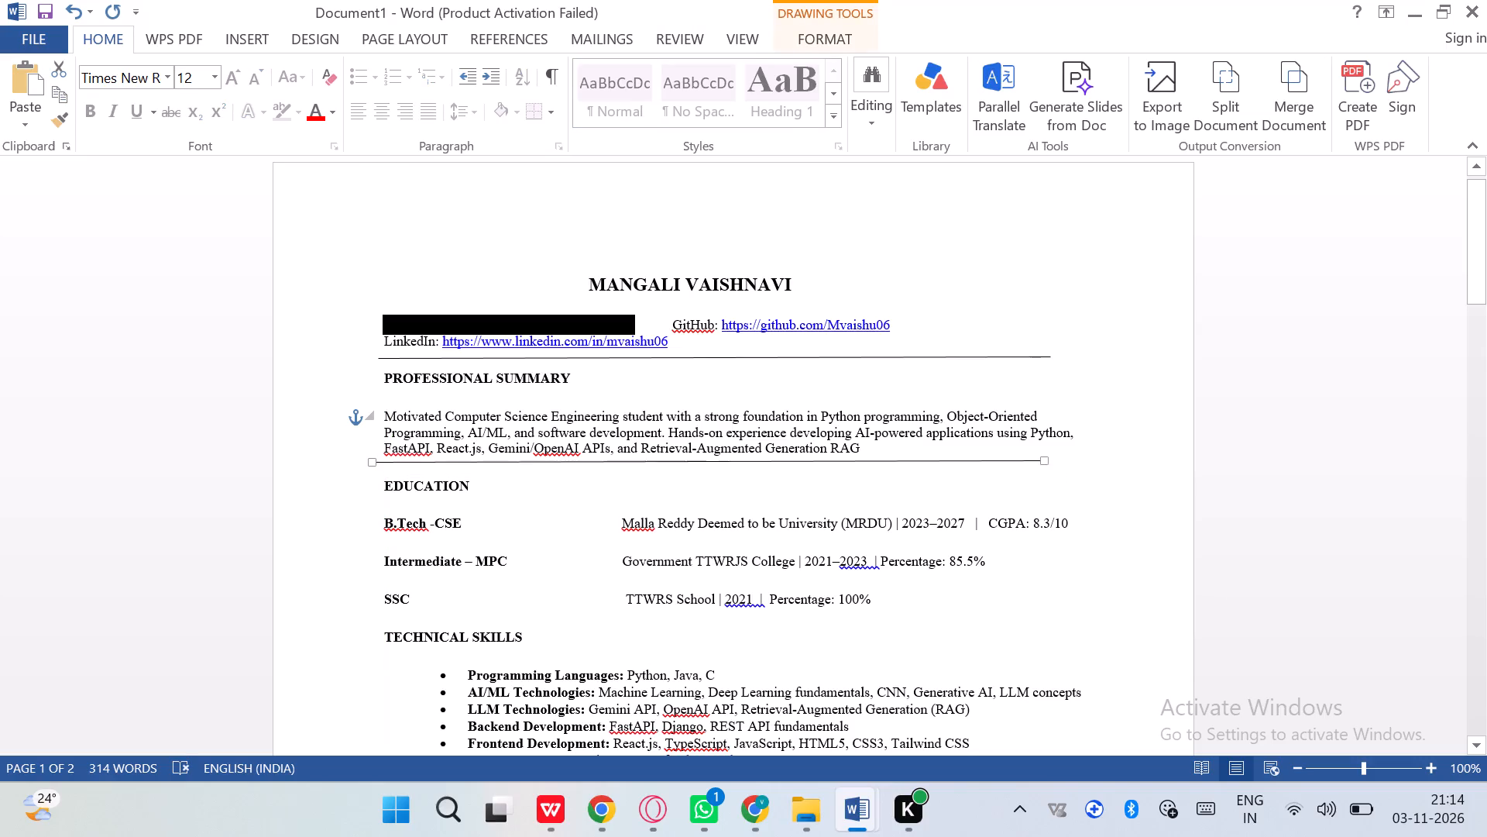
pyautogui.moveTo(696, 463); pyautogui.dragTo(705, 476)
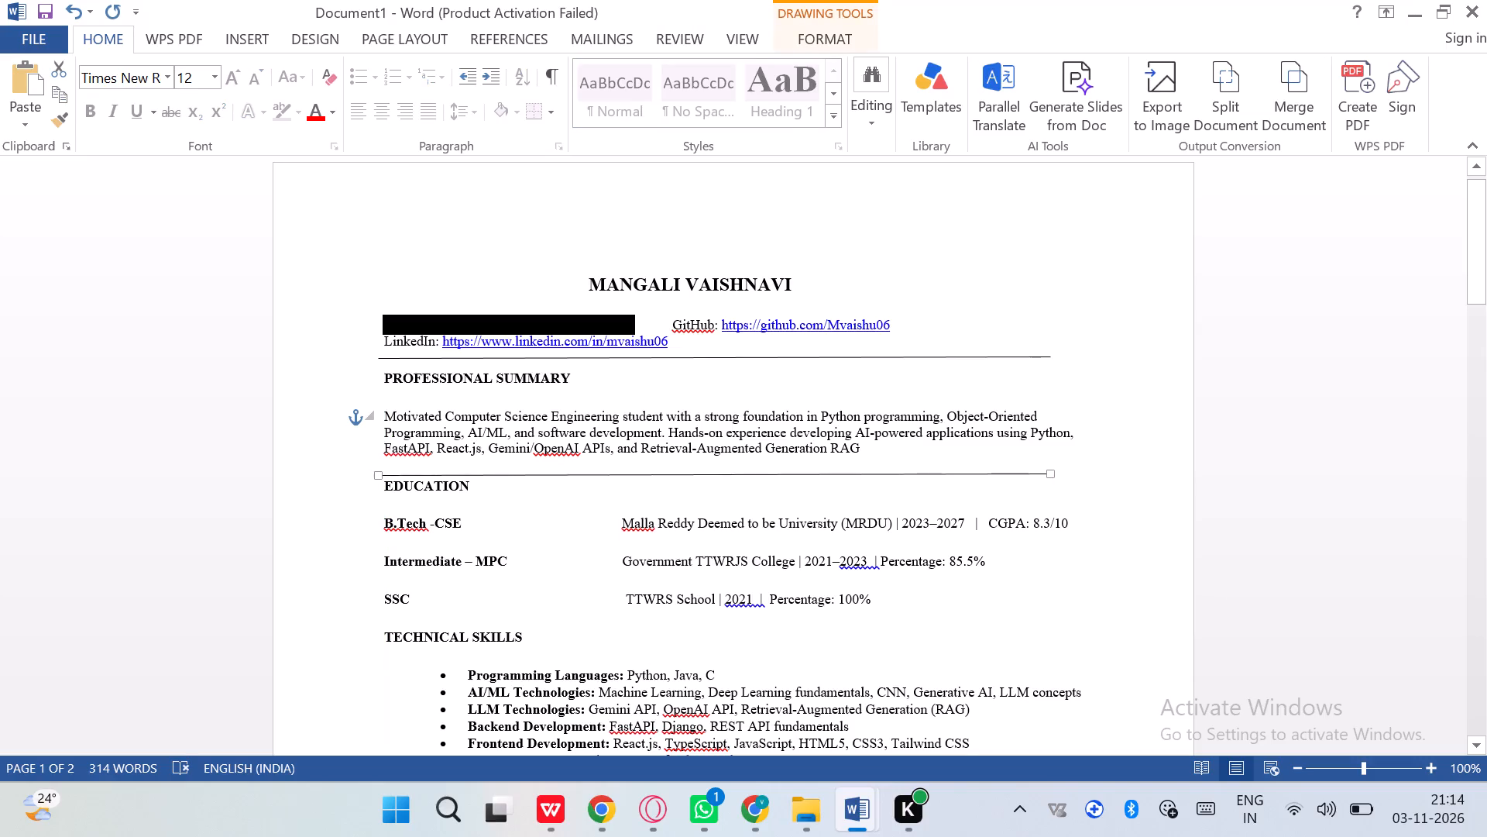
pyautogui.moveTo(705, 476); pyautogui.dragTo(707, 474)
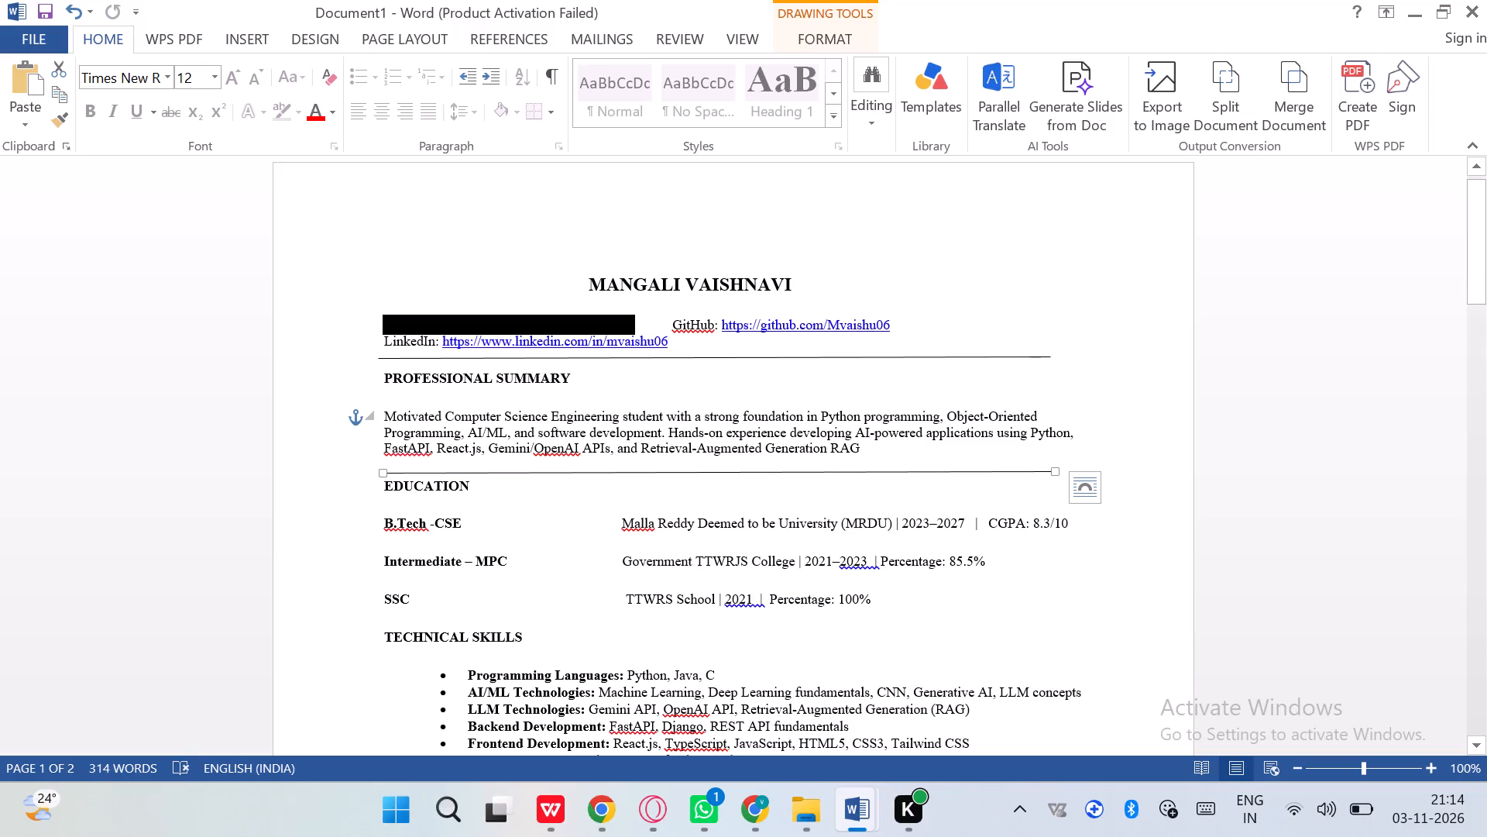
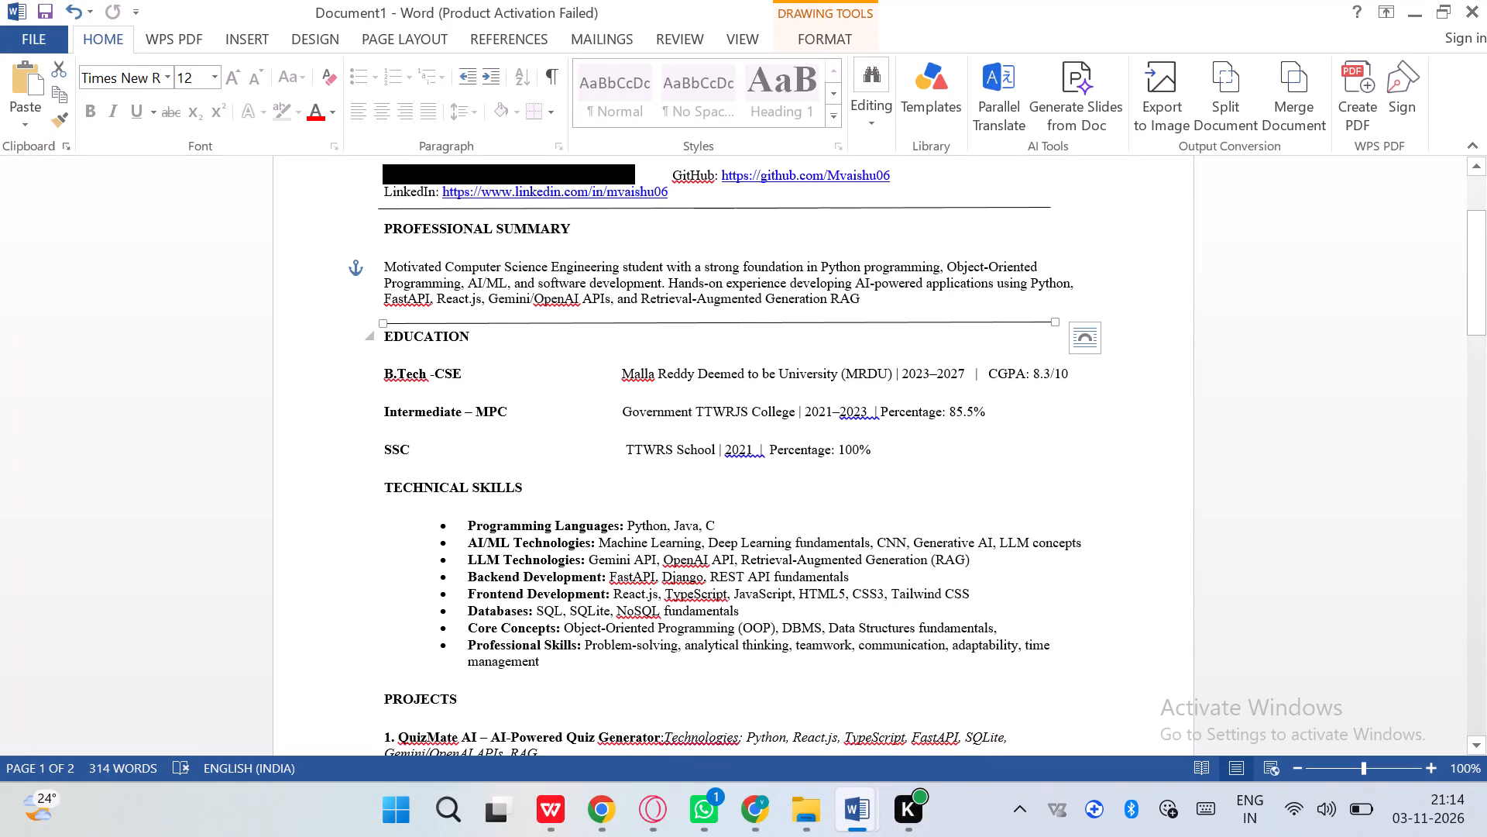
# Paste a copy of the divider line and place it between the SSC education row and the TECHNICAL SKILLS heading.
pyautogui.click(406, 463)
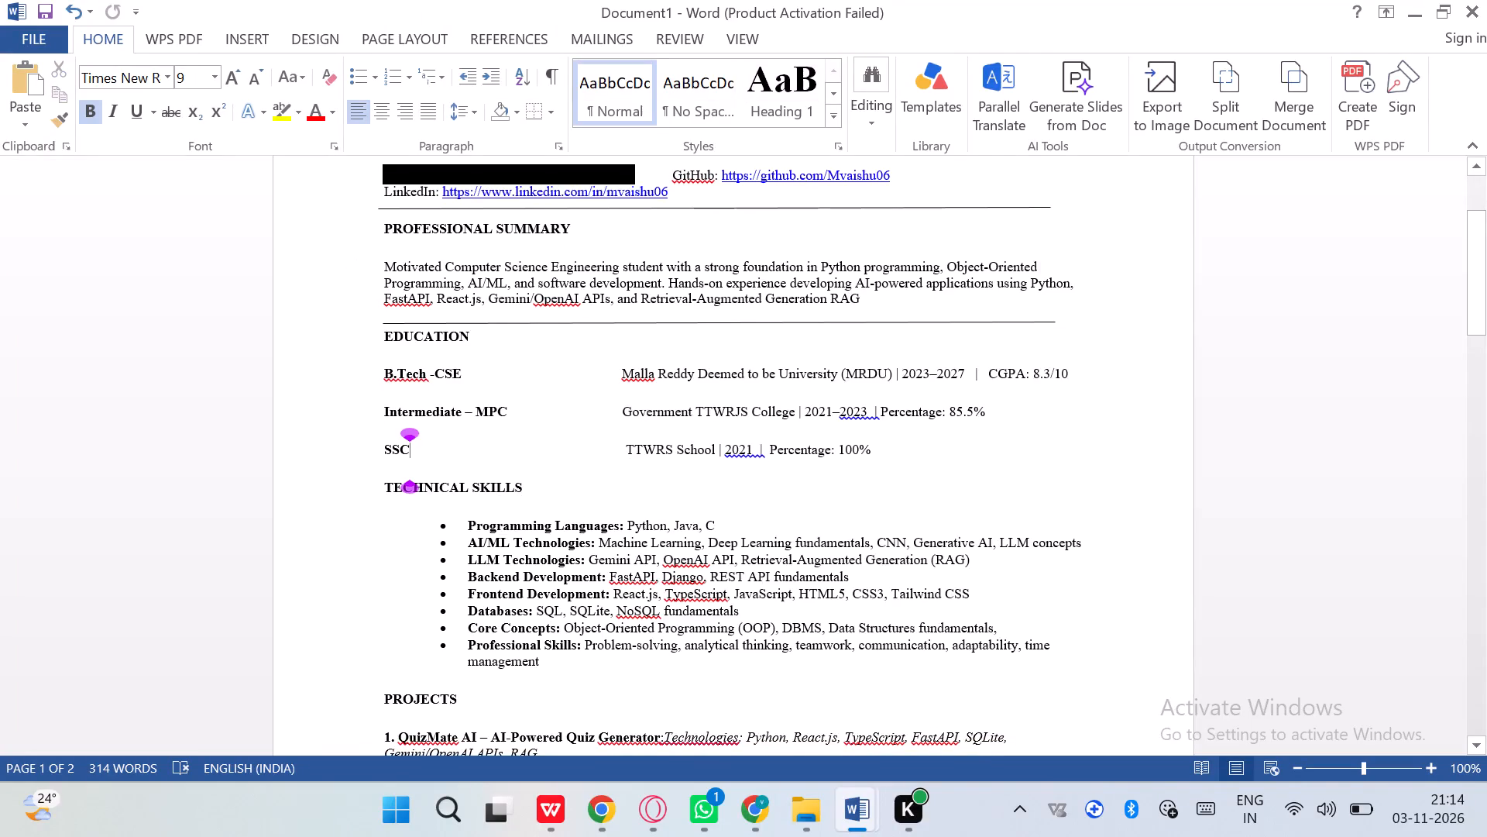
pyautogui.press('Down')
pyautogui.press('Left')
pyautogui.press('Left')
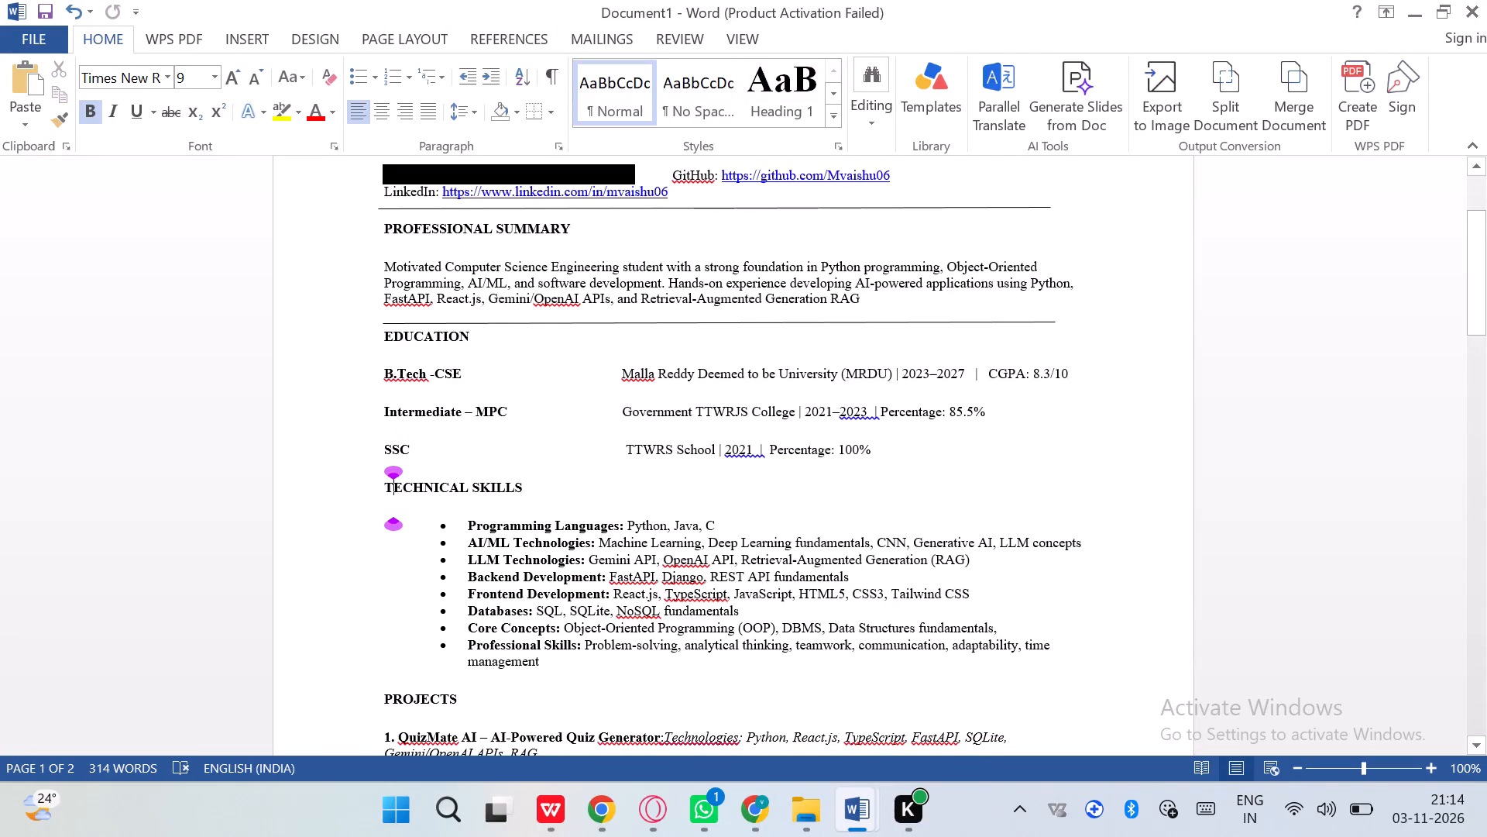
pyautogui.press('Left')
pyautogui.hotkey('ctrl', 'v')
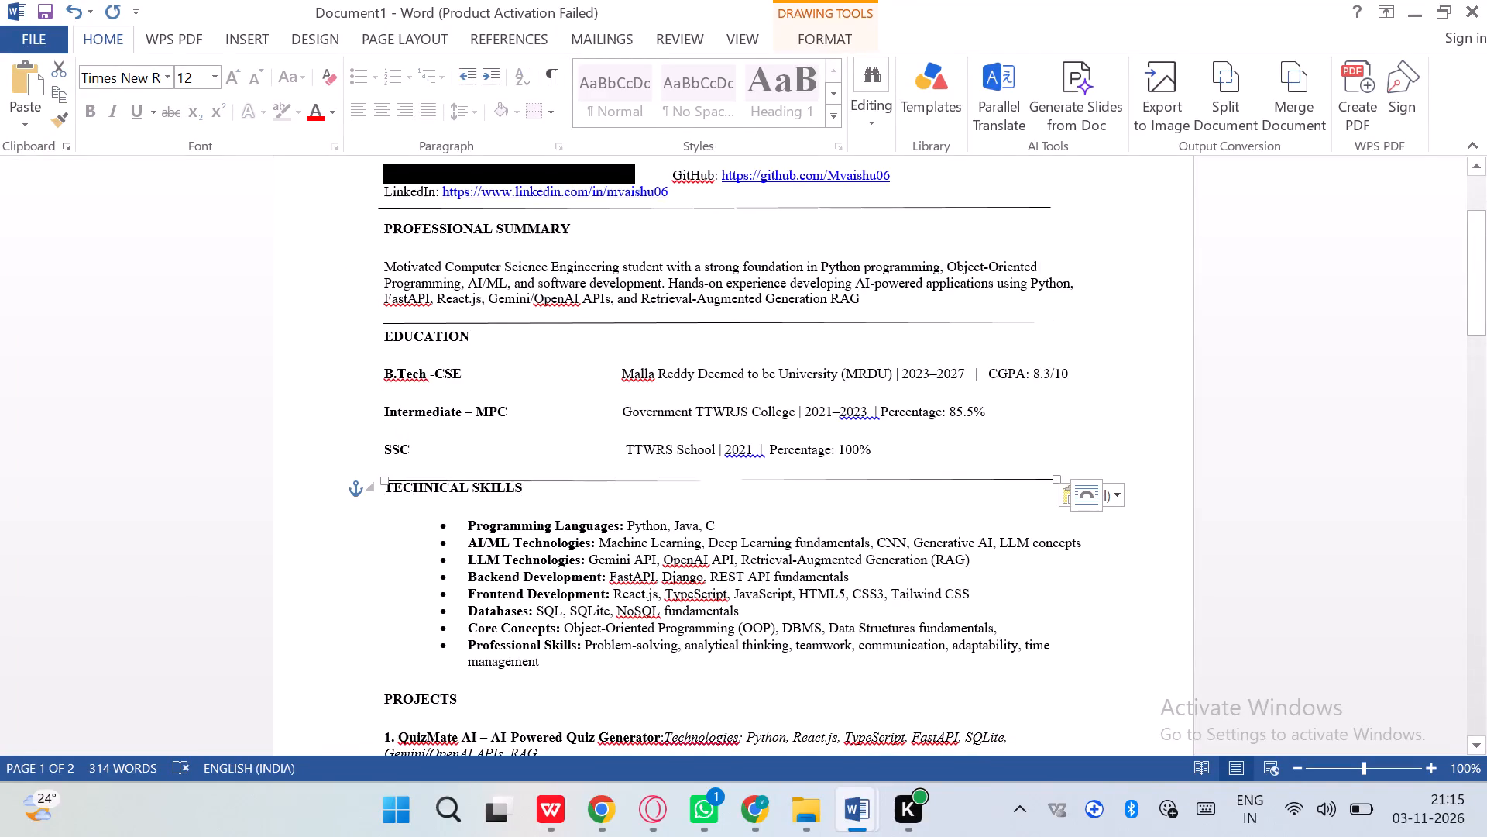
pyautogui.moveTo(644, 482); pyautogui.dragTo(641, 474)
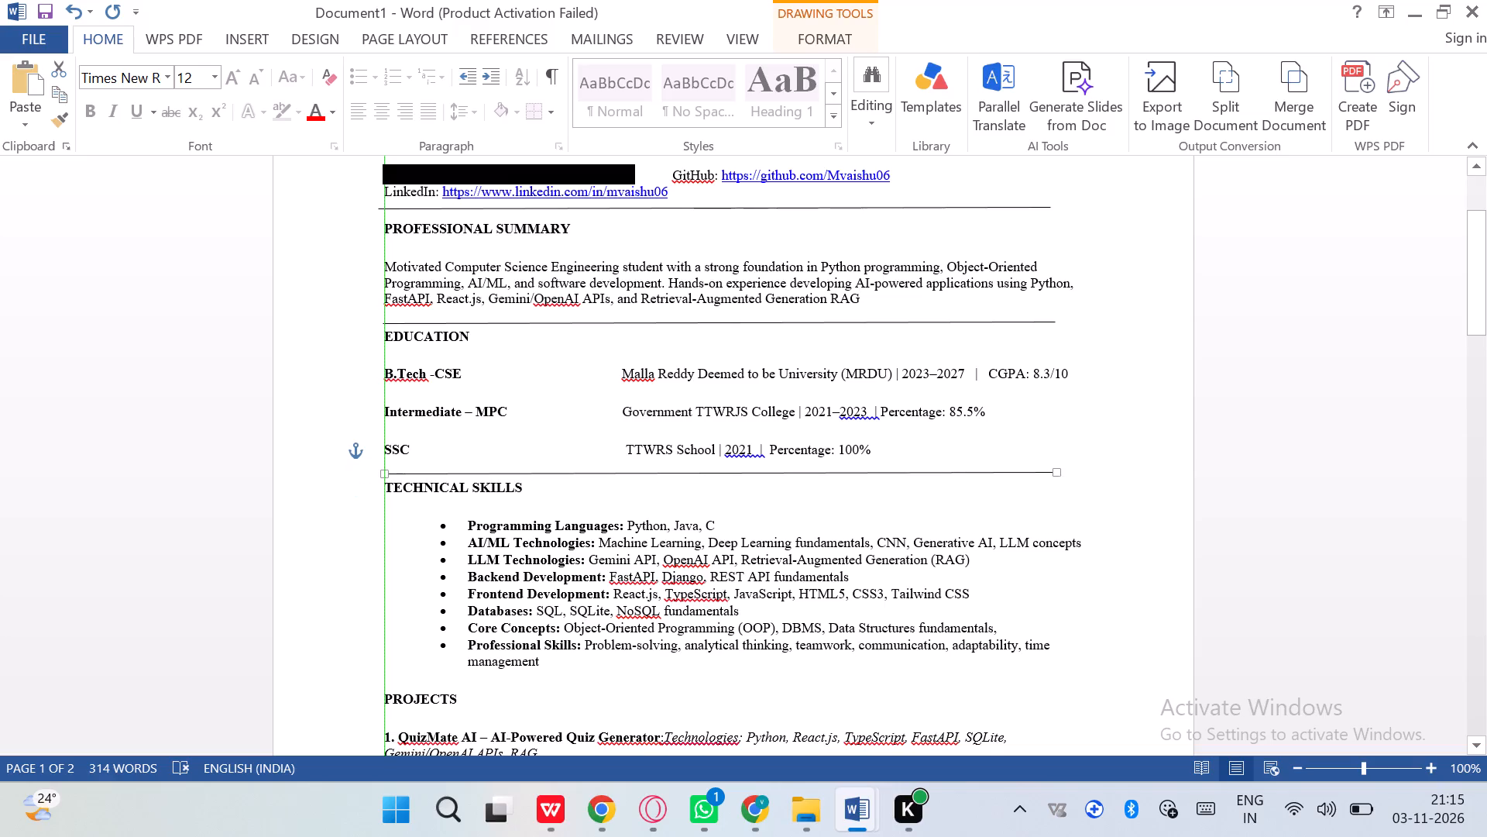
pyautogui.moveTo(641, 474); pyautogui.dragTo(639, 471)
# Paste another divider line and place it between the Professional Skills bullet and the PROJECTS heading.
pyautogui.scroll(-1, 890, 398)
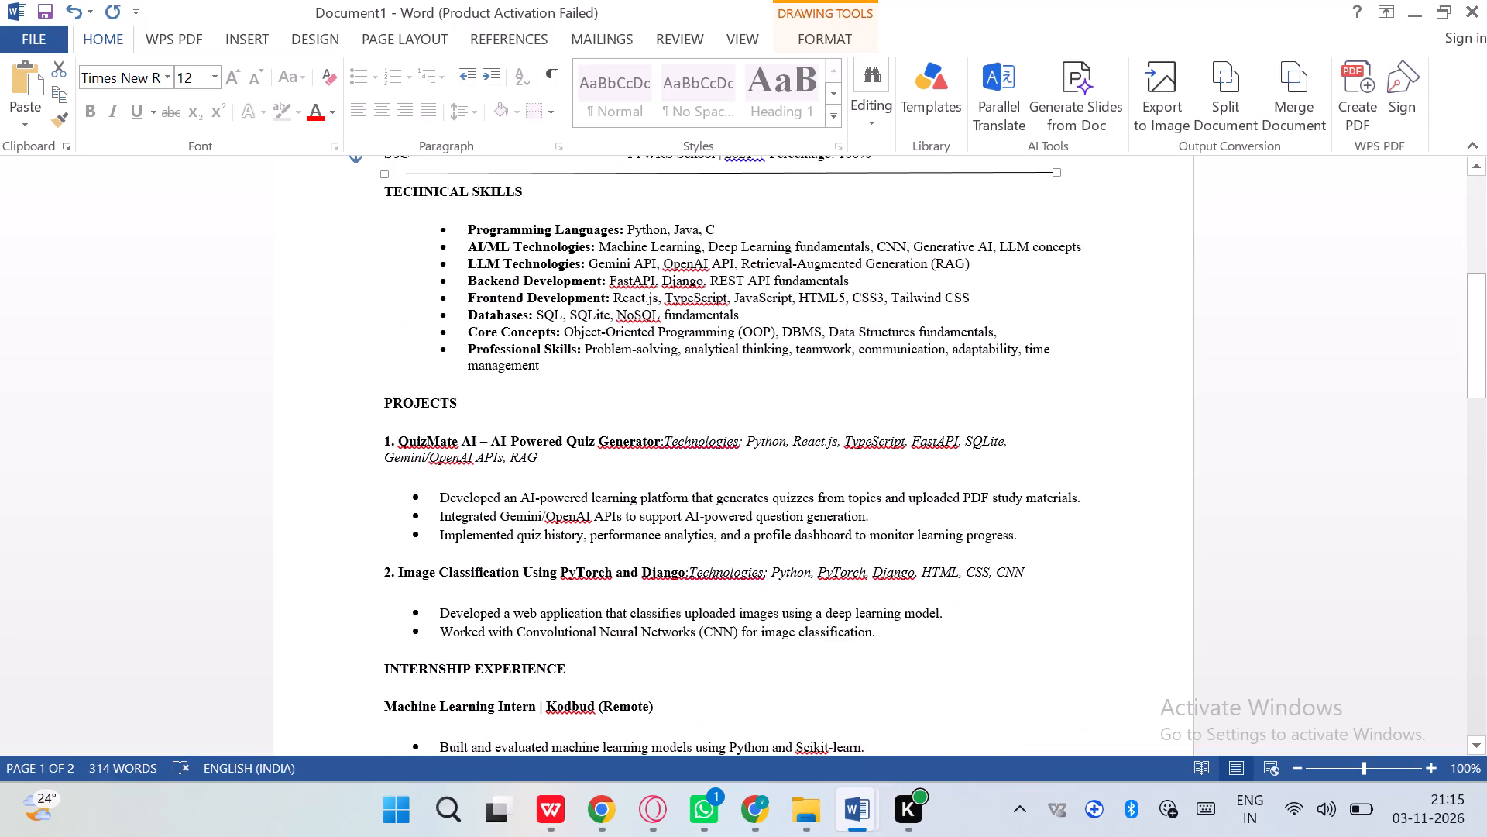
pyautogui.click(383, 384)
pyautogui.press('Down')
pyautogui.press('Left')
pyautogui.press('Left')
pyautogui.press('Left')
pyautogui.press('Left')
pyautogui.press('Left')
pyautogui.press('Left')
pyautogui.press('Left')
pyautogui.press('Left')
pyautogui.press('Left')
pyautogui.press('Left')
pyautogui.press('Left')
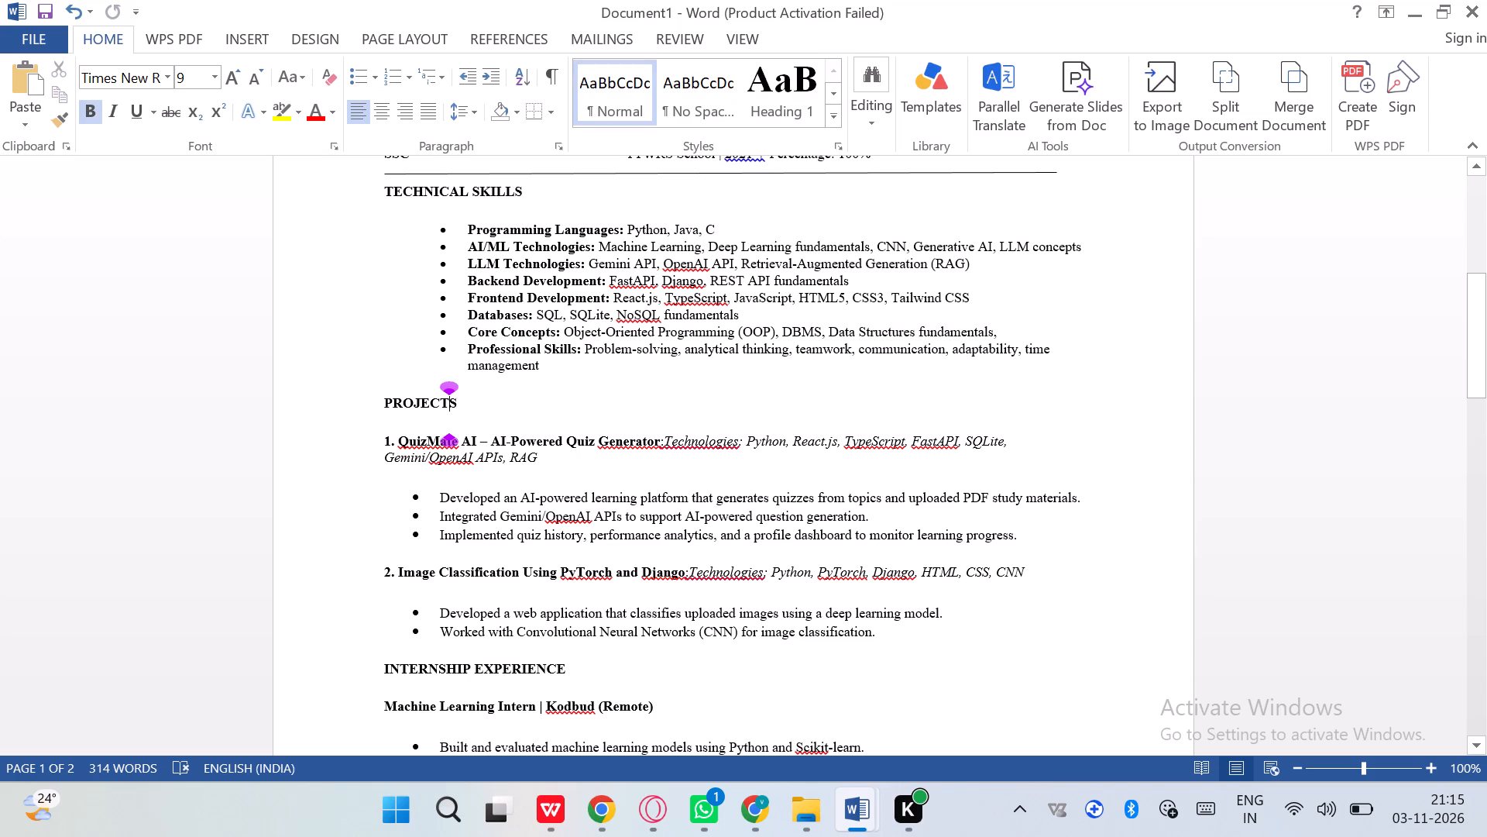
pyautogui.press('Right')
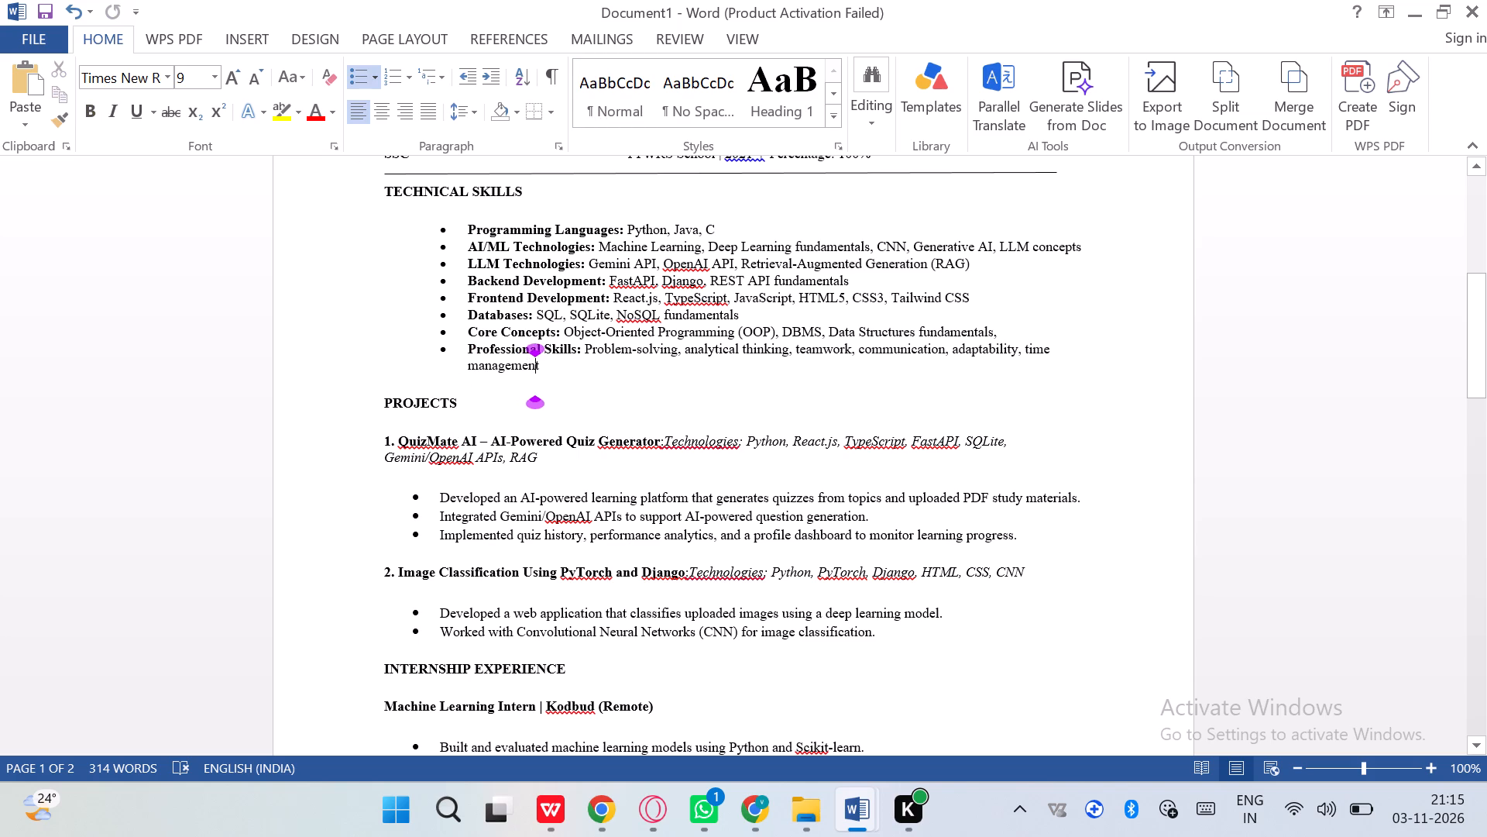
pyautogui.press('Right')
pyautogui.press('Right')
pyautogui.hotkey('ctrl', 'v')
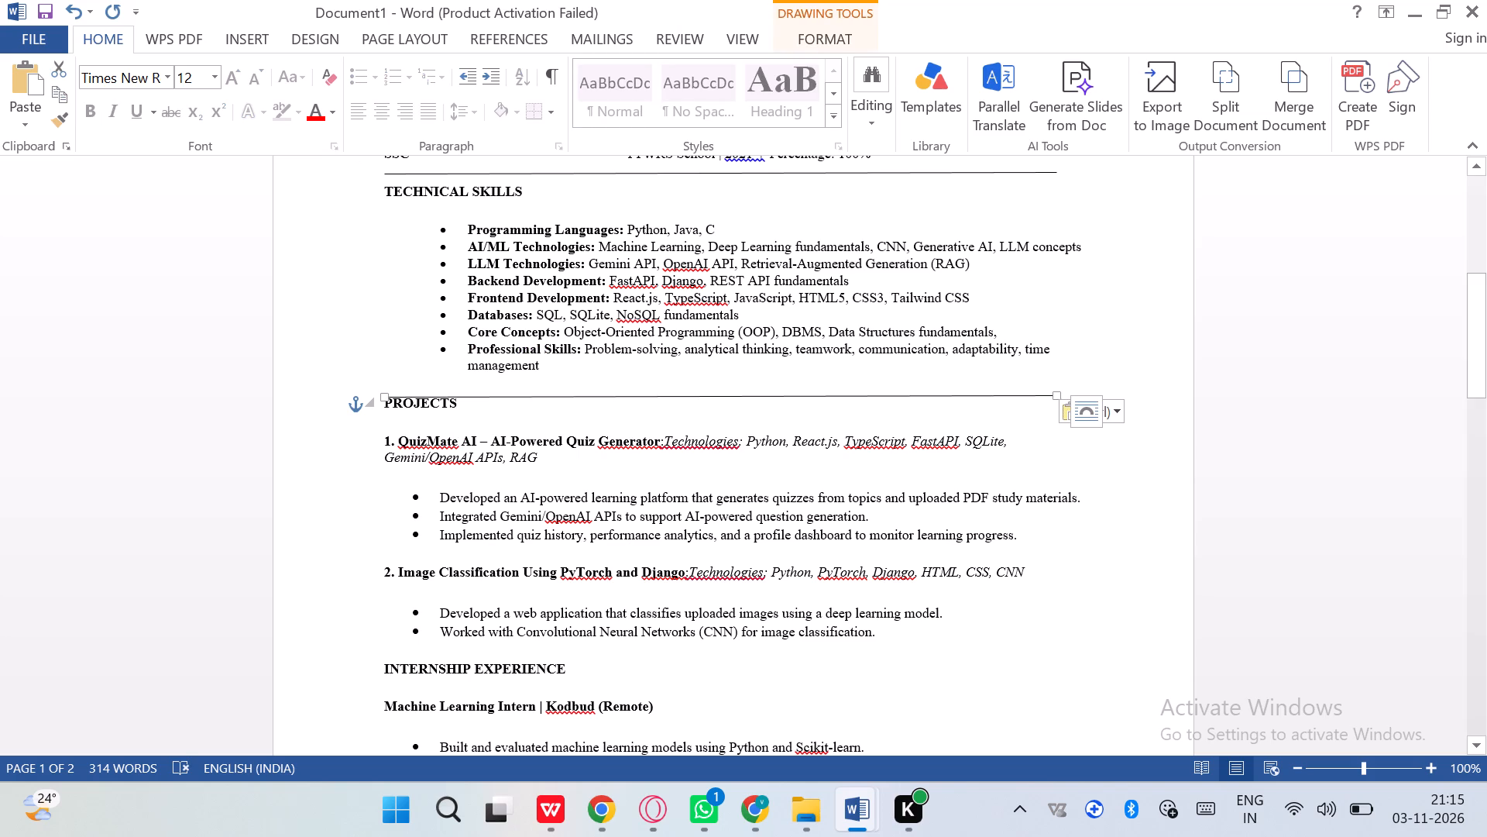
pyautogui.moveTo(604, 398); pyautogui.dragTo(604, 384)
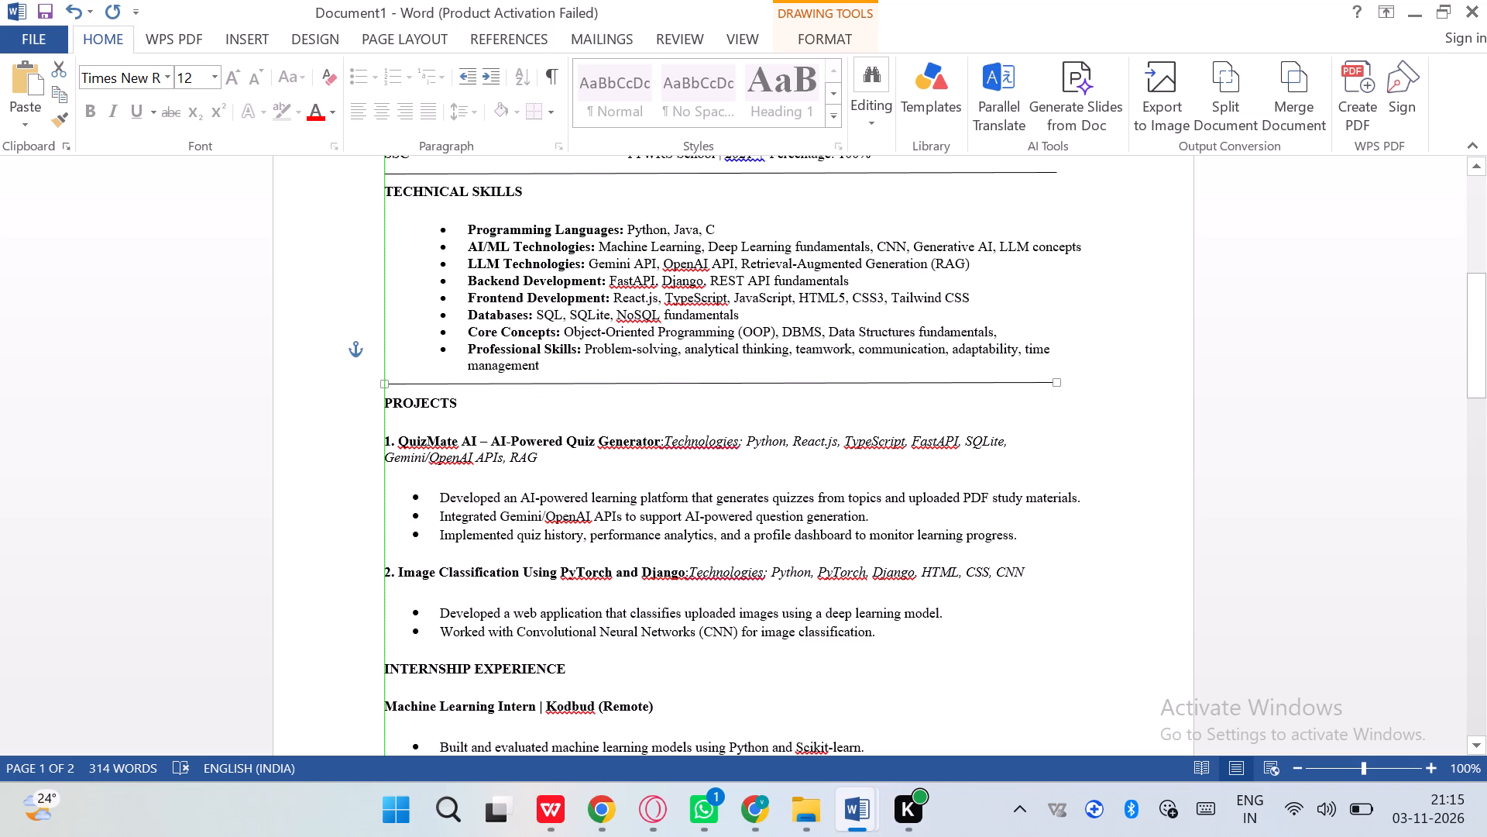
pyautogui.moveTo(604, 384); pyautogui.dragTo(605, 384)
pyautogui.click(678, 437)
# Paste another divider line and place it between the last project bullet and the INTERNSHIP EXPERIENCE heading.
pyautogui.scroll(-1, 678, 437)
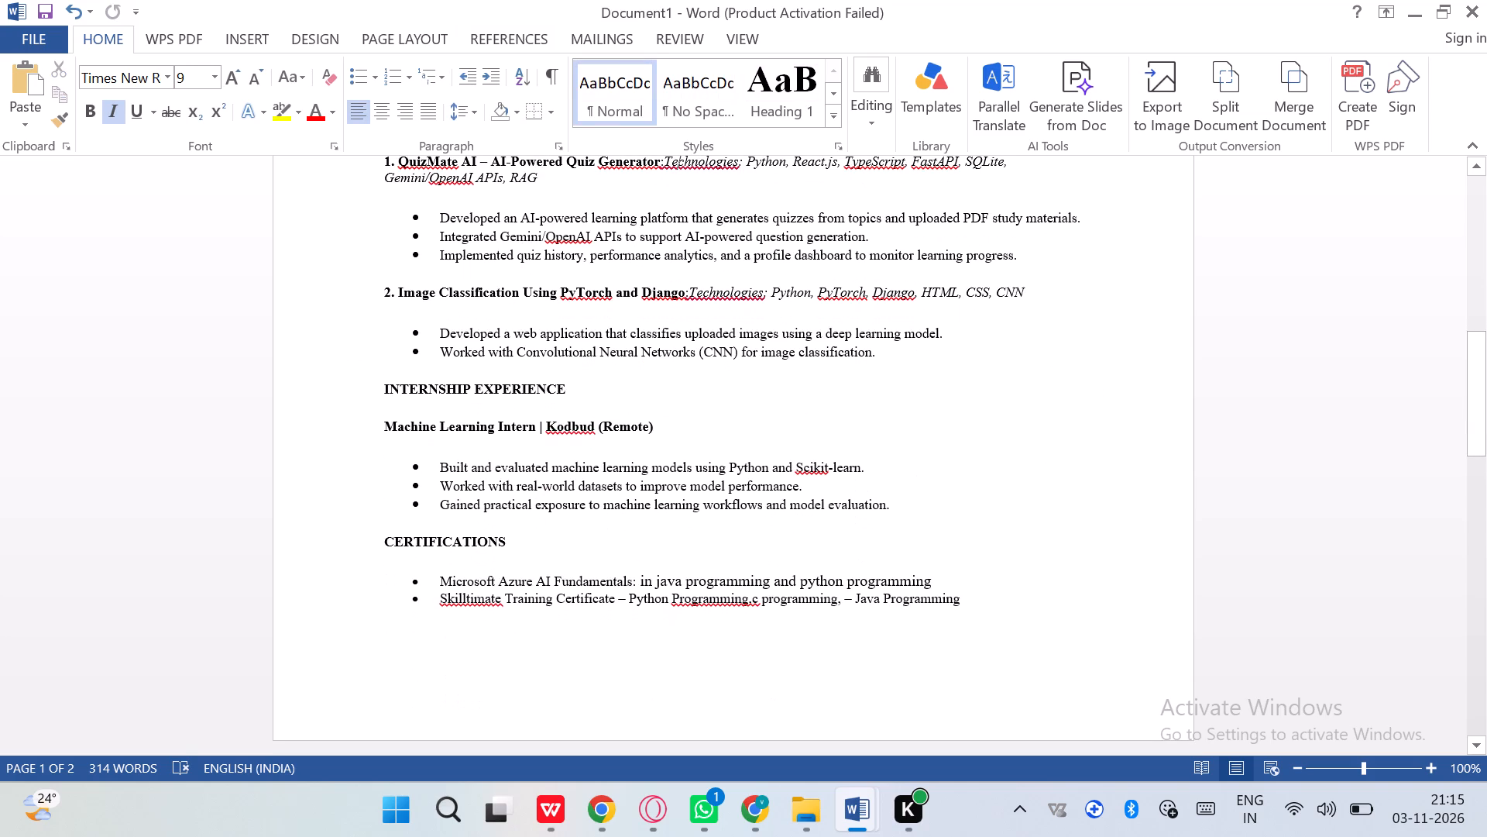
pyautogui.click(383, 383)
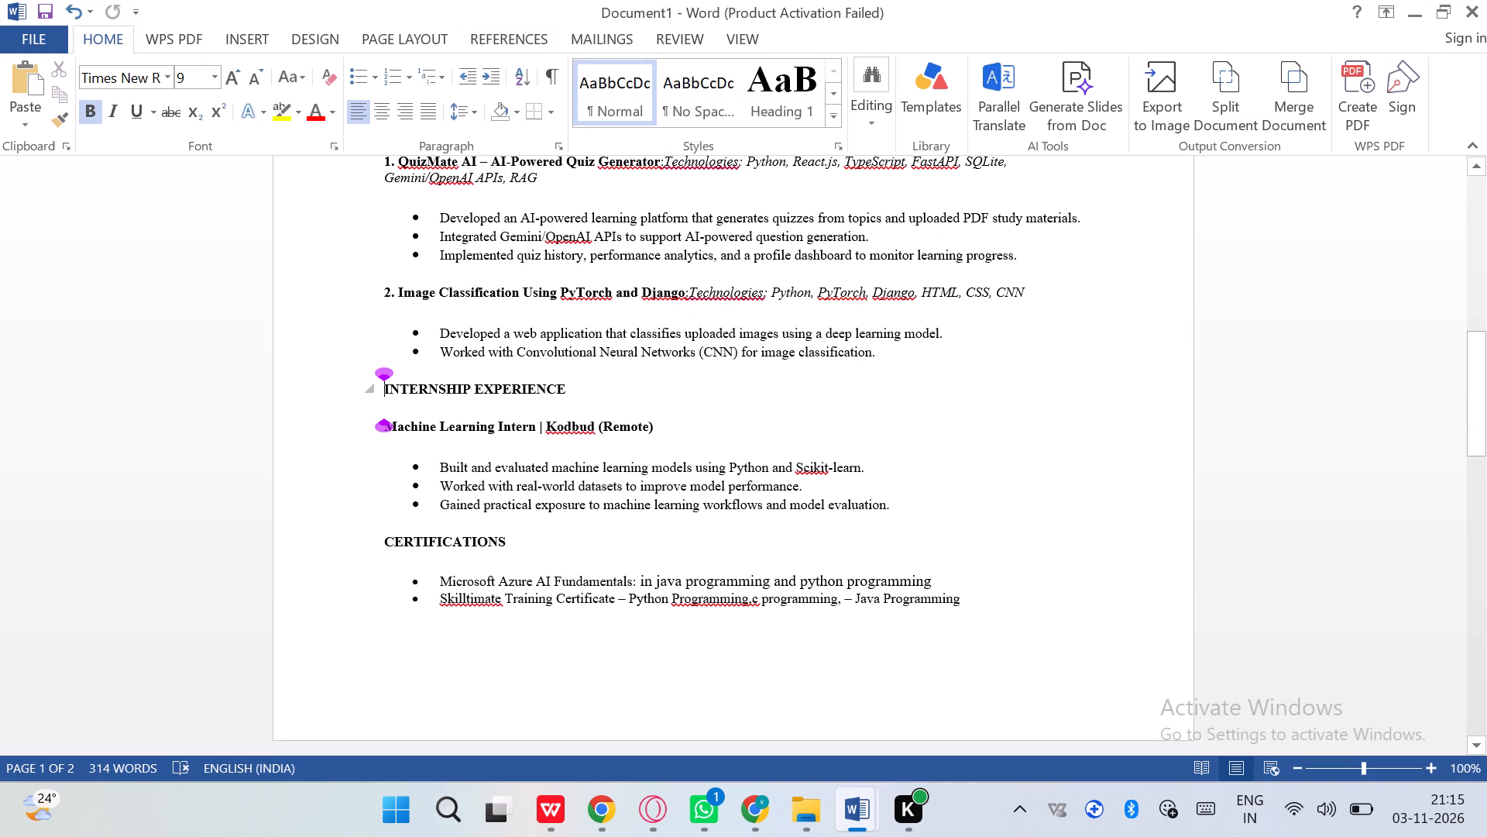
pyautogui.hotkey('ctrl', 'v')
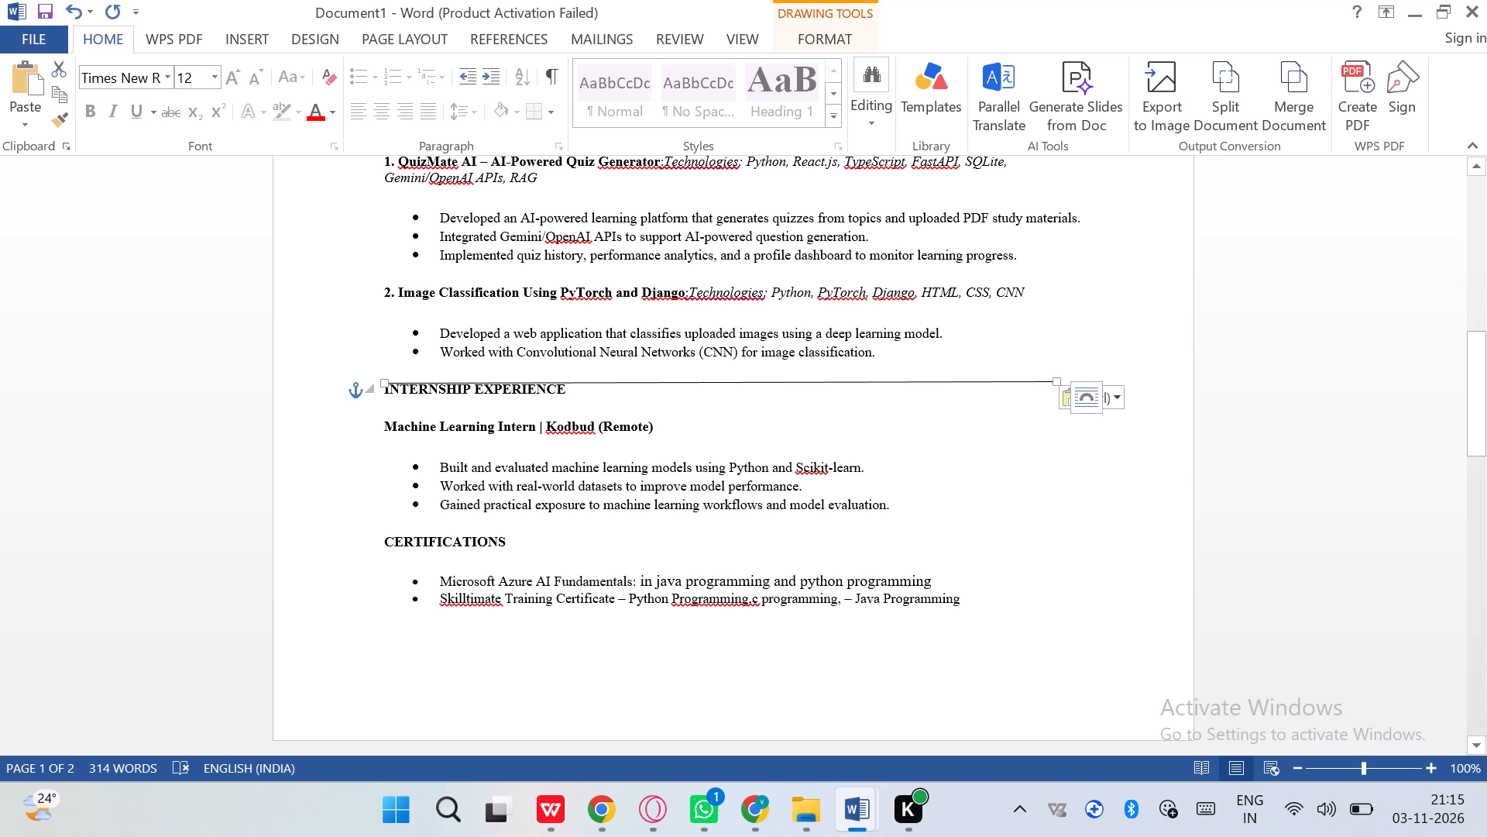
pyautogui.moveTo(601, 383); pyautogui.dragTo(600, 372)
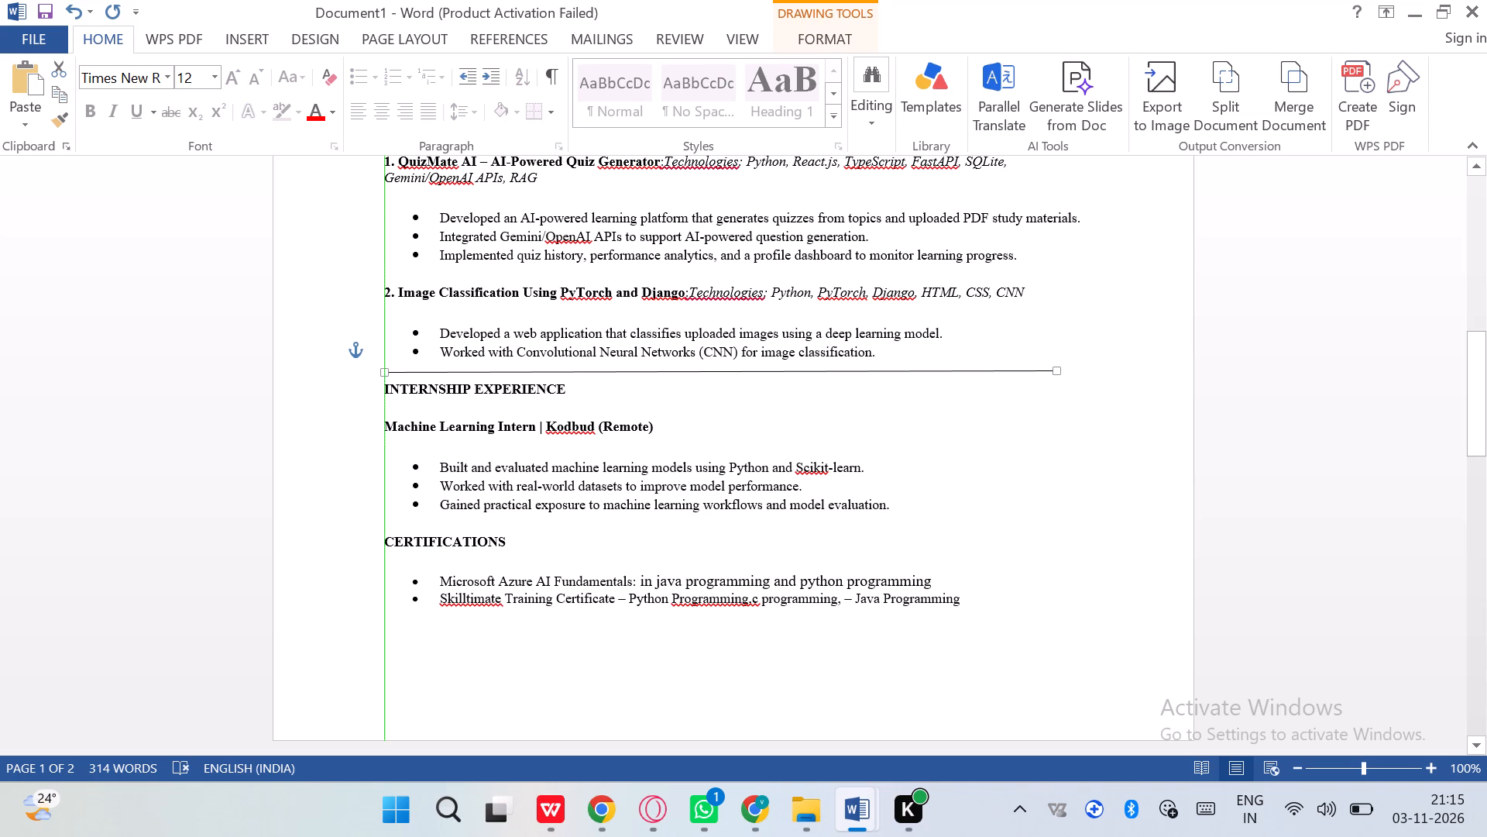
pyautogui.moveTo(600, 372); pyautogui.dragTo(599, 370)
pyautogui.click(654, 441)
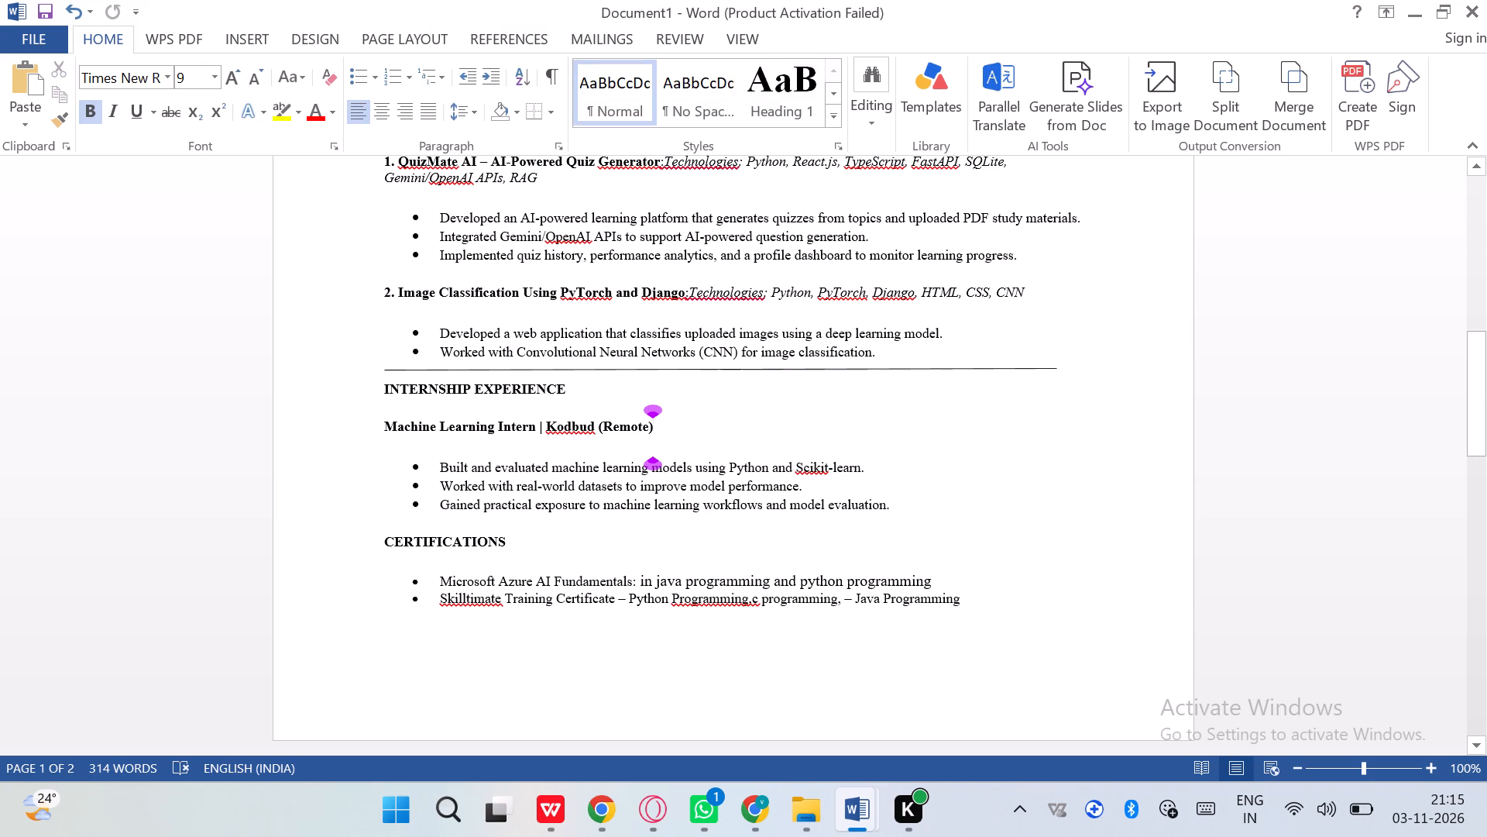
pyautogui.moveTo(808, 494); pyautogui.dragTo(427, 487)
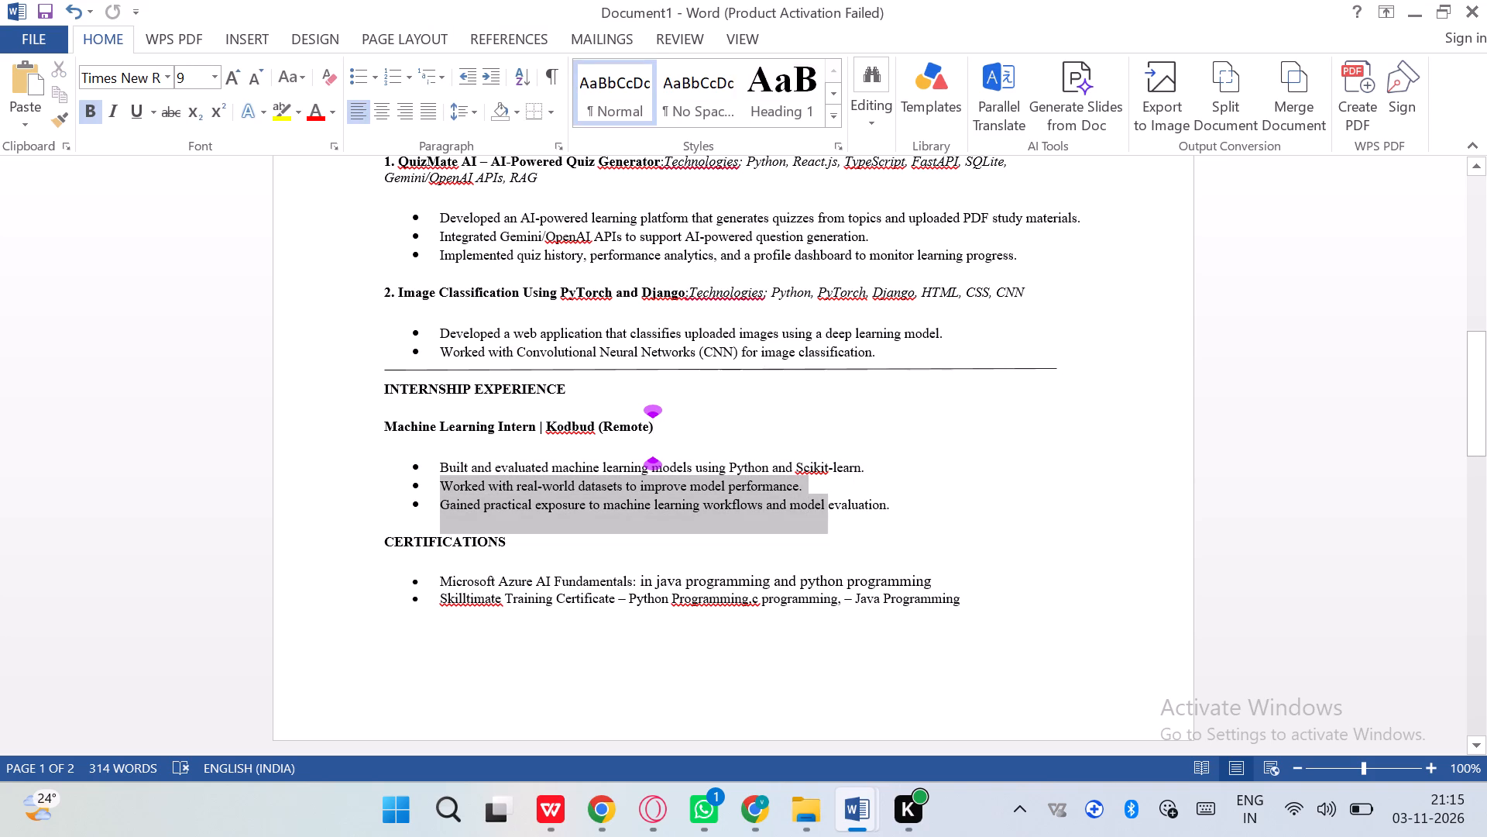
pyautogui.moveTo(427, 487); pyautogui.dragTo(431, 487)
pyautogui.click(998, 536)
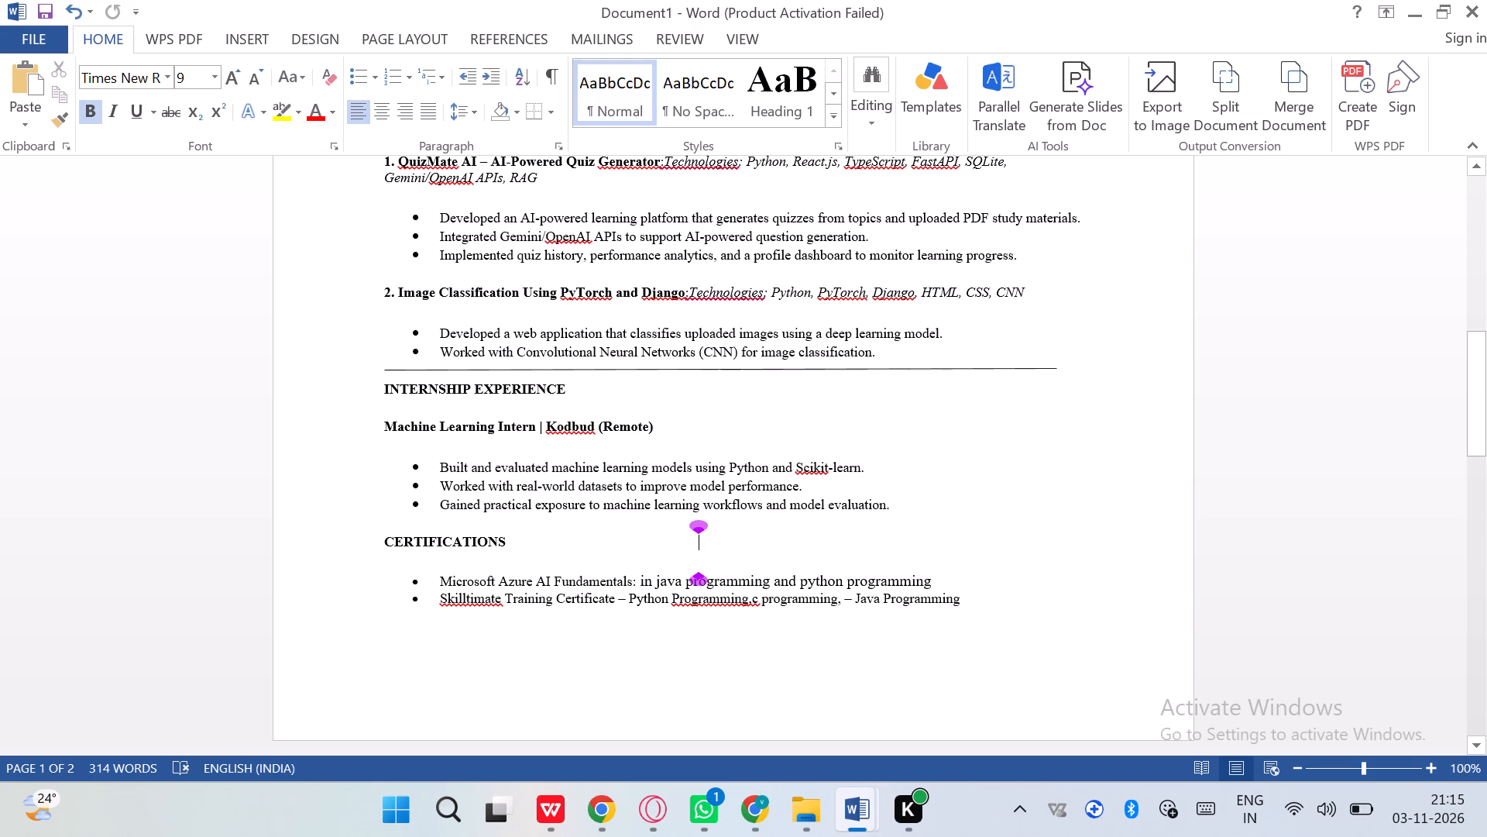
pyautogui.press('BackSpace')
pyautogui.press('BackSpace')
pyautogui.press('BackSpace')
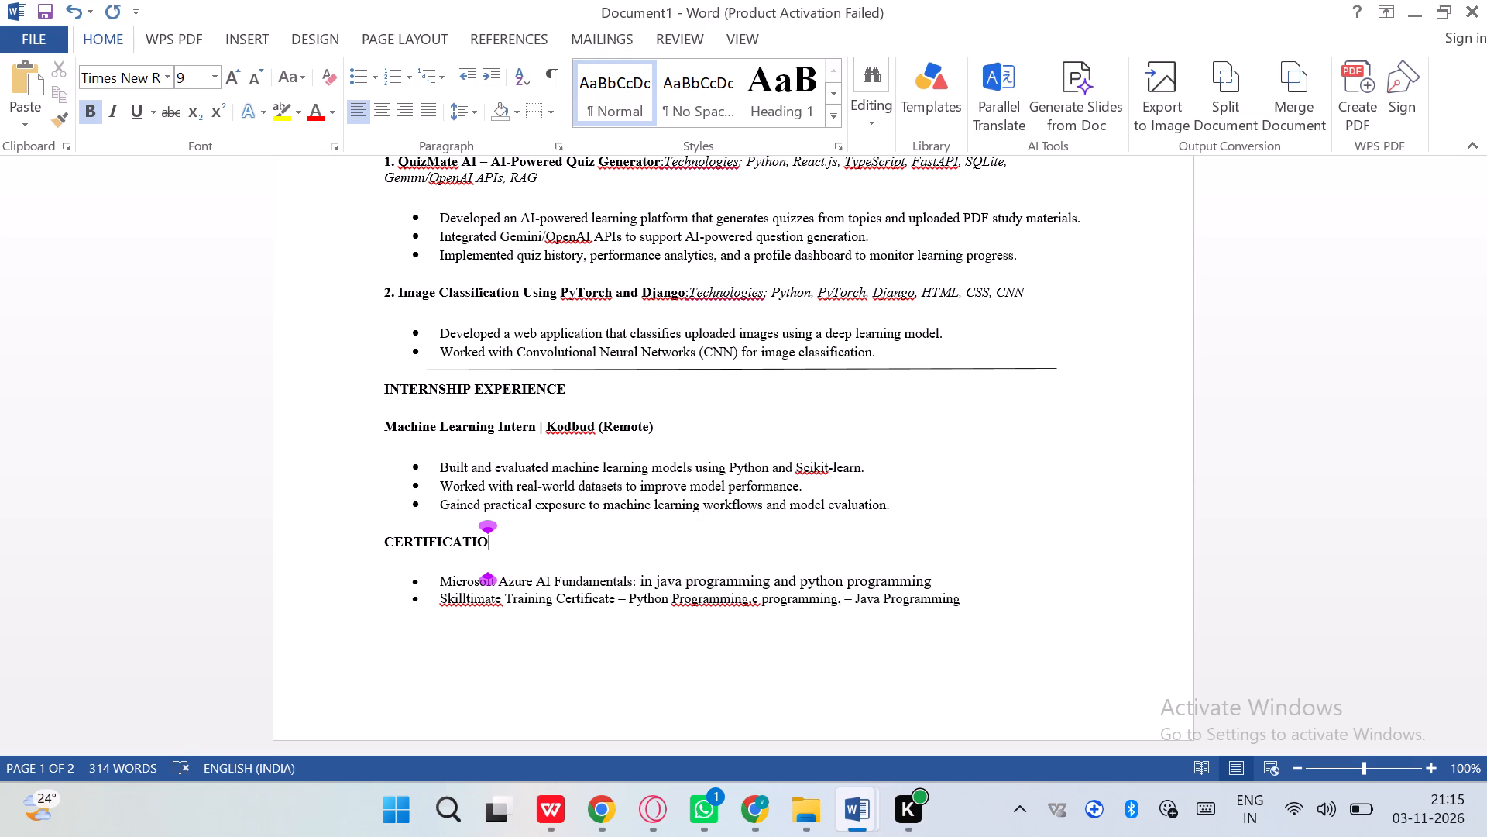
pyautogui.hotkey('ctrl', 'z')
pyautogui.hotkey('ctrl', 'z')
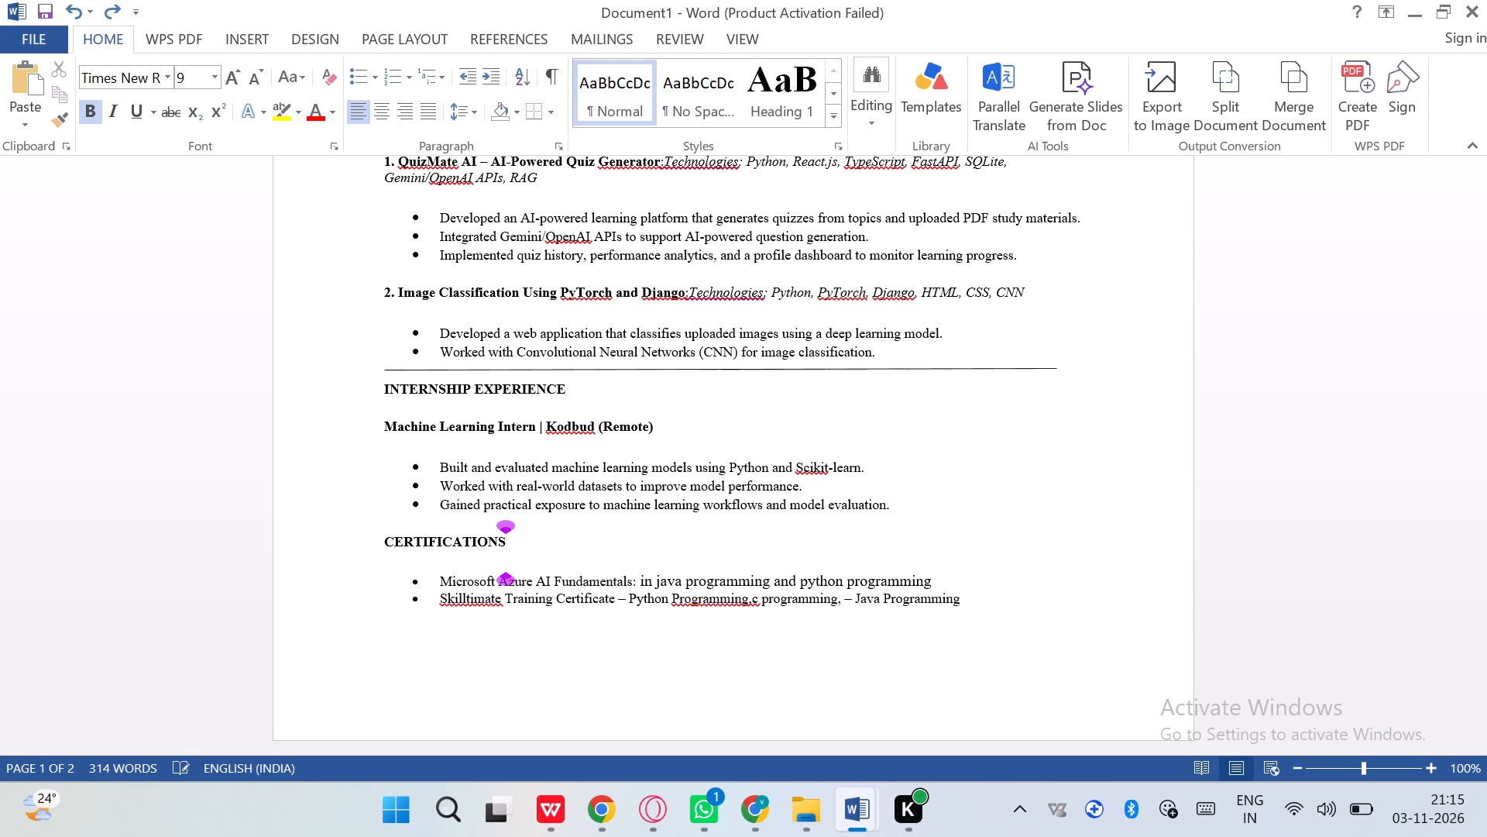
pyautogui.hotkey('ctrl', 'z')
# Merge the "Built and evaluated machine learning models" bullet into the Machine Learning Intern line, separated by a colon.
pyautogui.click(437, 463)
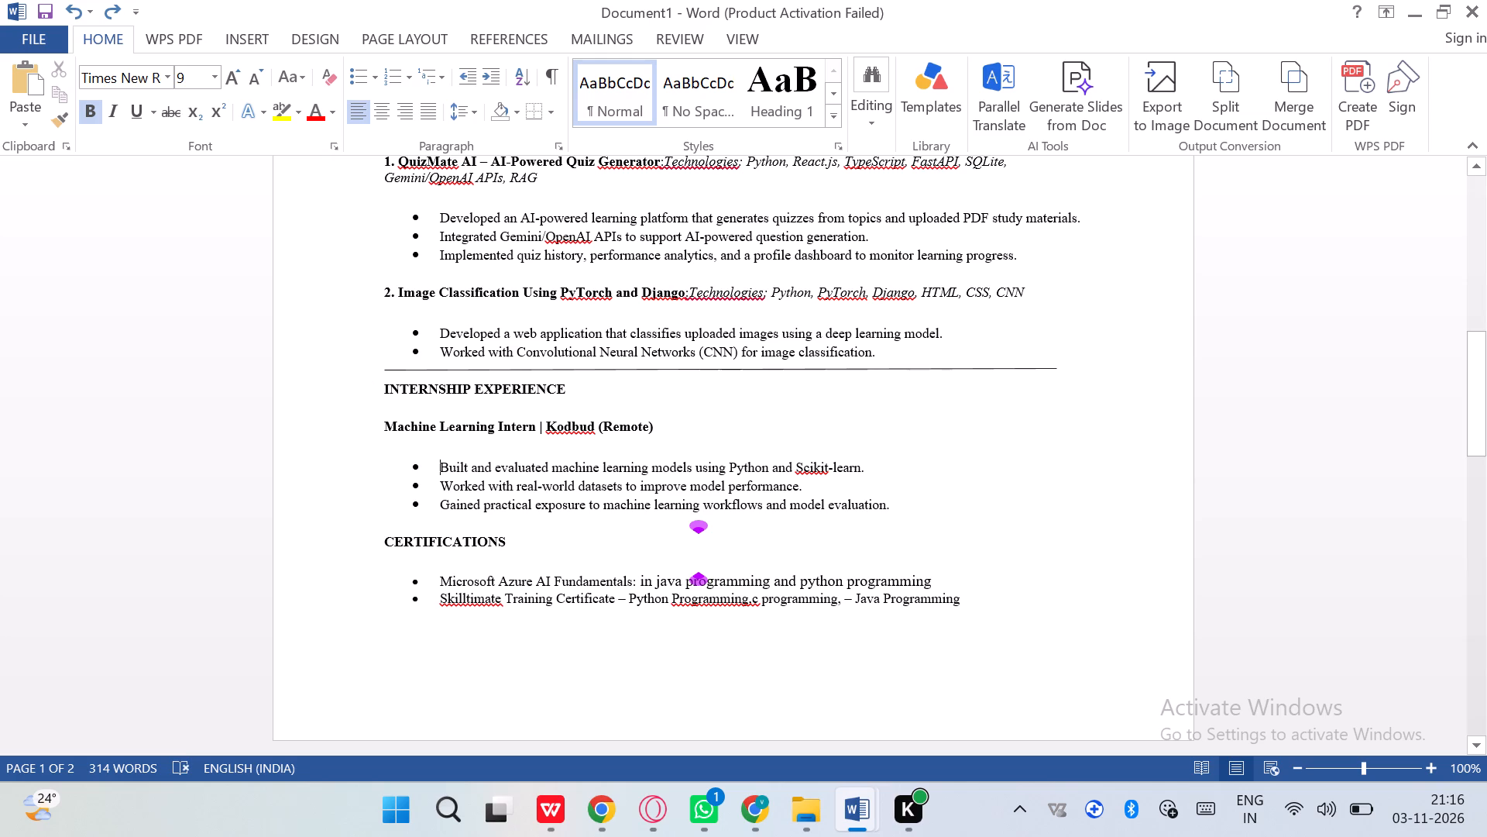
pyautogui.press('BackSpace')
pyautogui.press('BackSpace')
pyautogui.press('BackSpace')
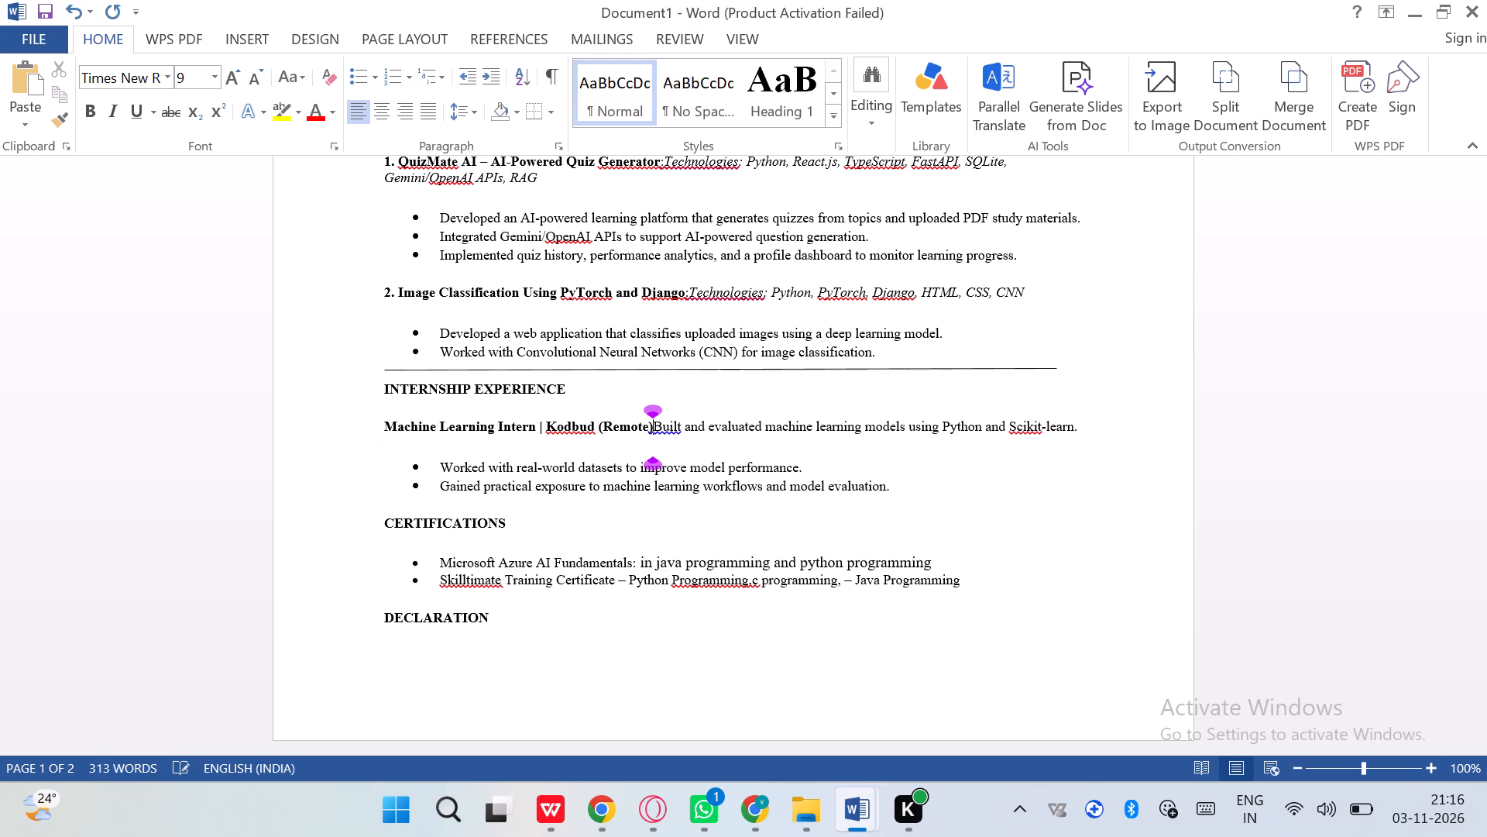
pyautogui.hotkey('shift', ':')
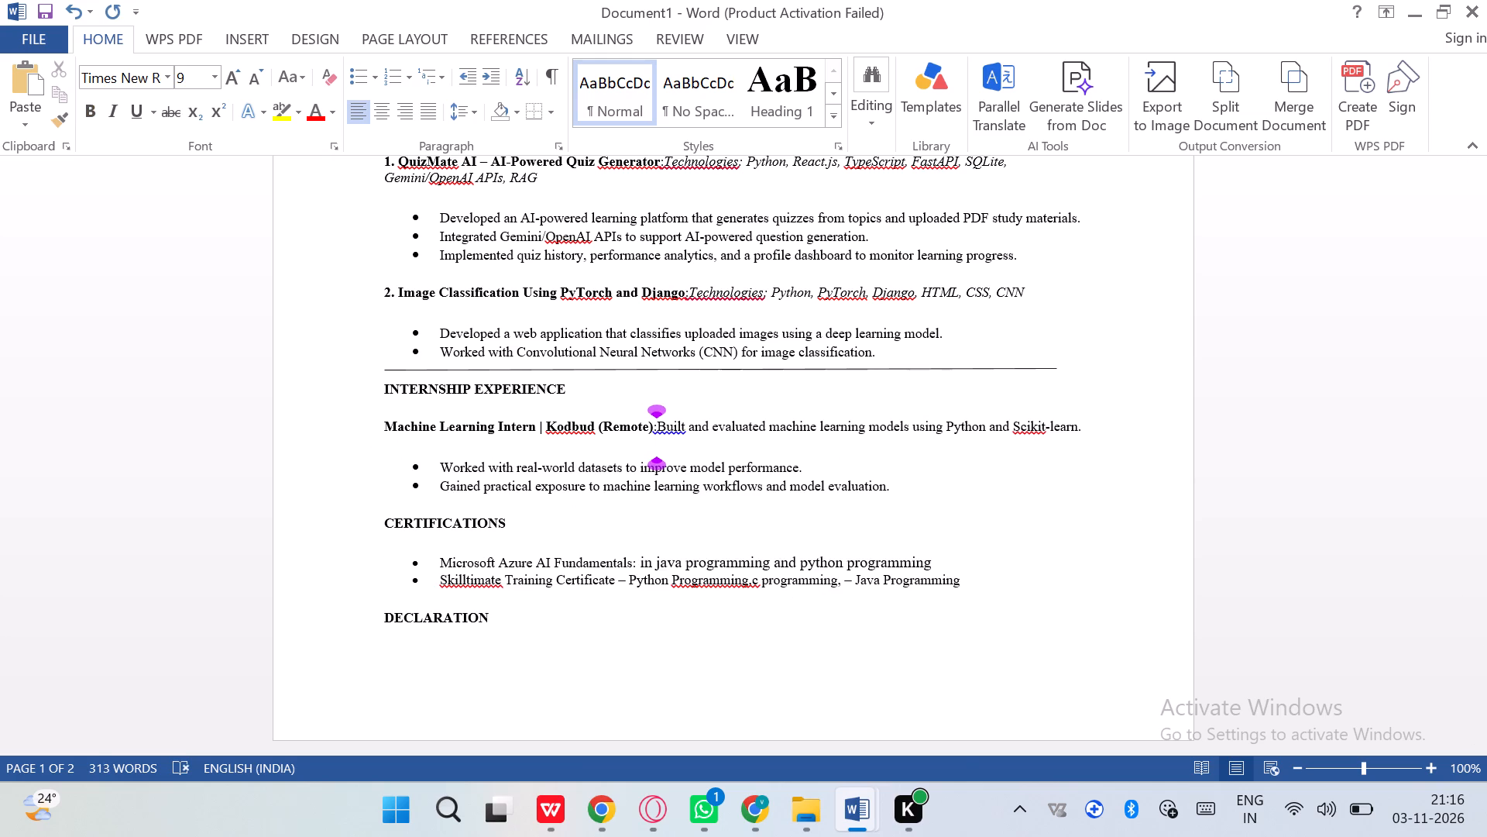
# Merge the "Worked with real-world datasets" bullet into the internship paragraph, replacing the full stop after "Scikit-learn" with a comma.
pyautogui.scroll(-1, 437, 463)
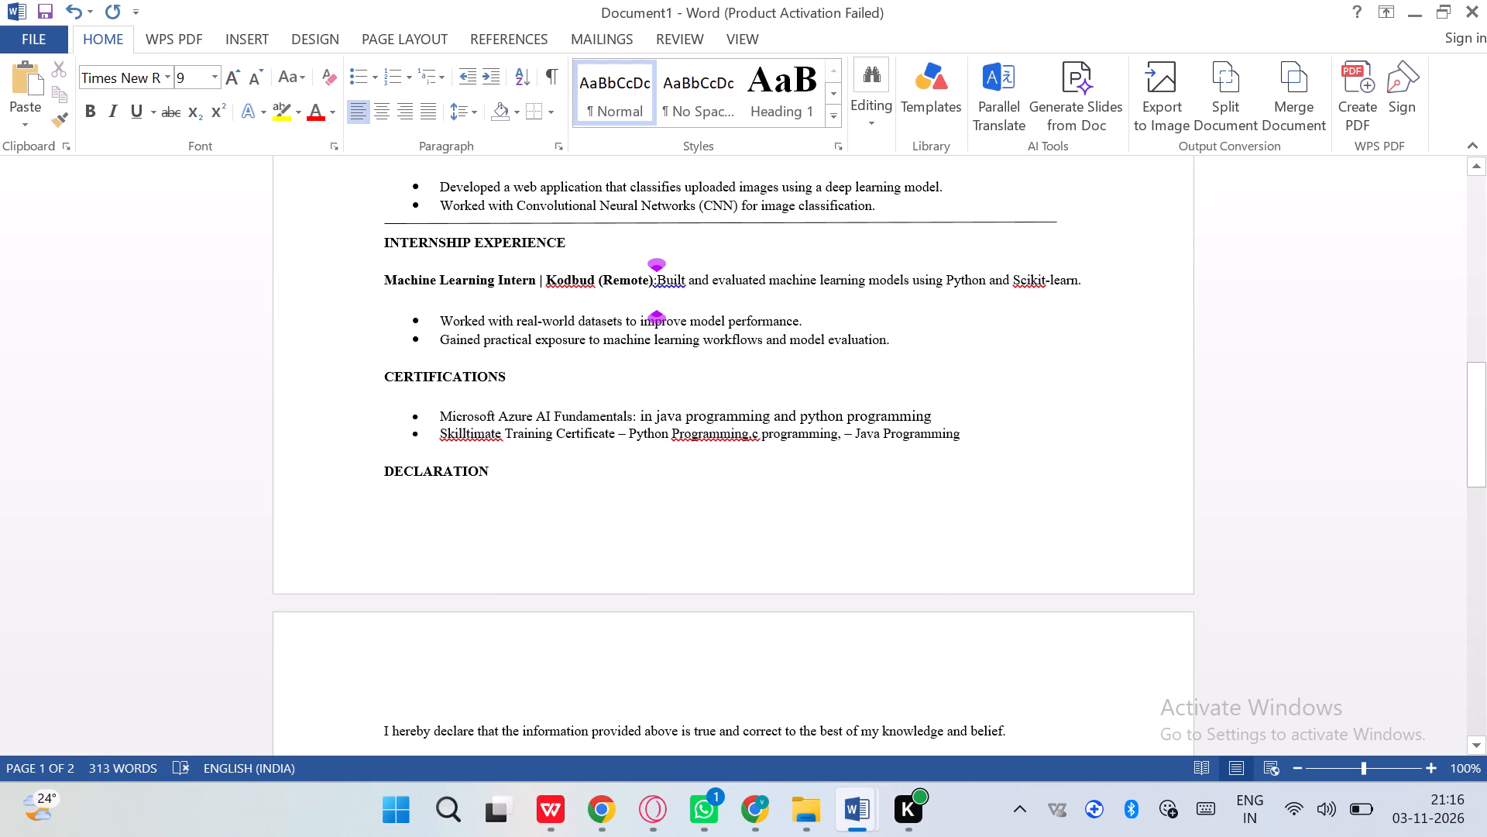
pyautogui.click(437, 319)
pyautogui.press('BackSpace')
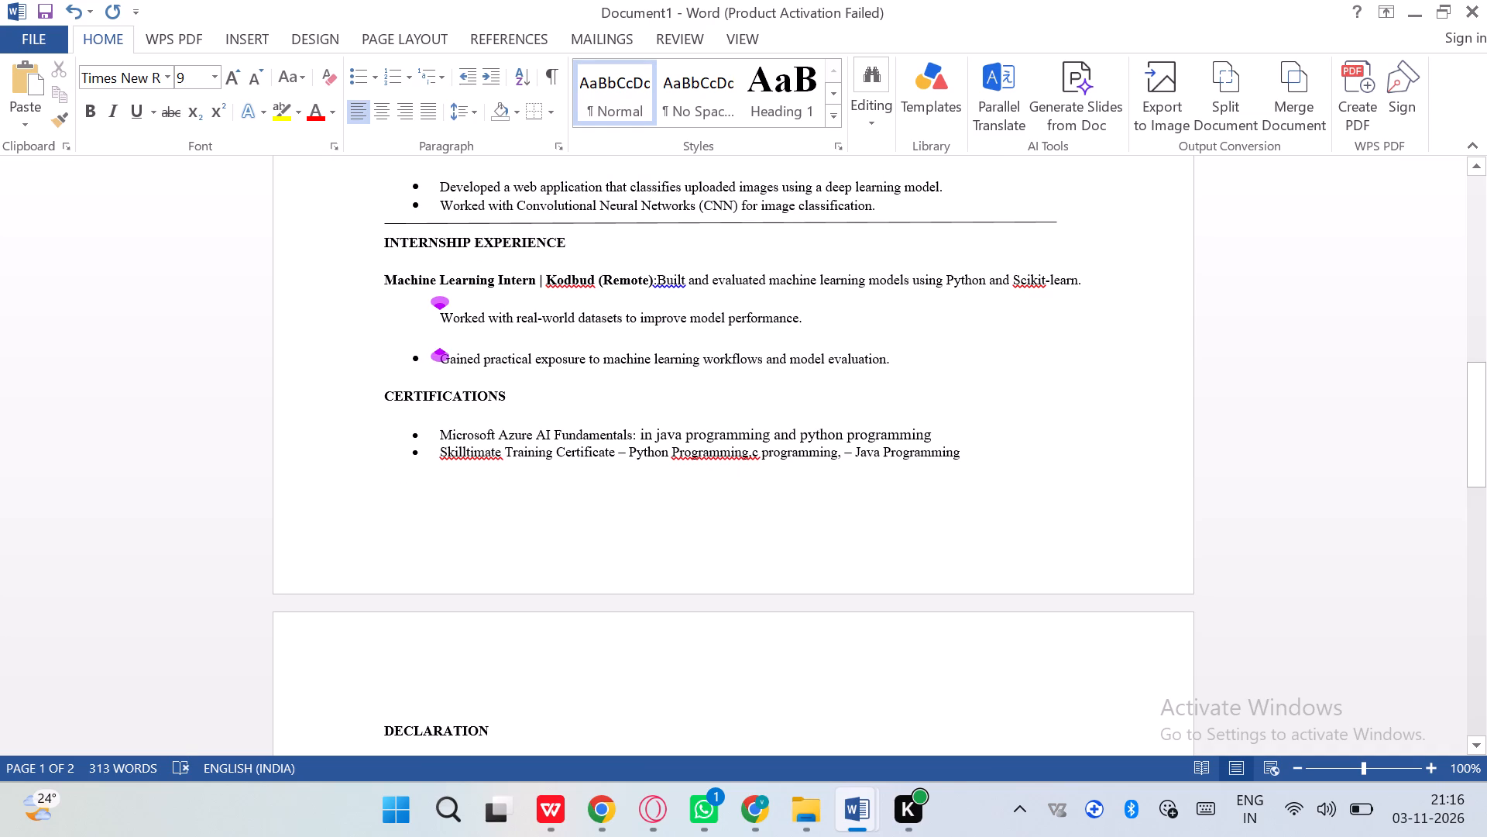
pyautogui.press('BackSpace')
pyautogui.press('BackSpace')
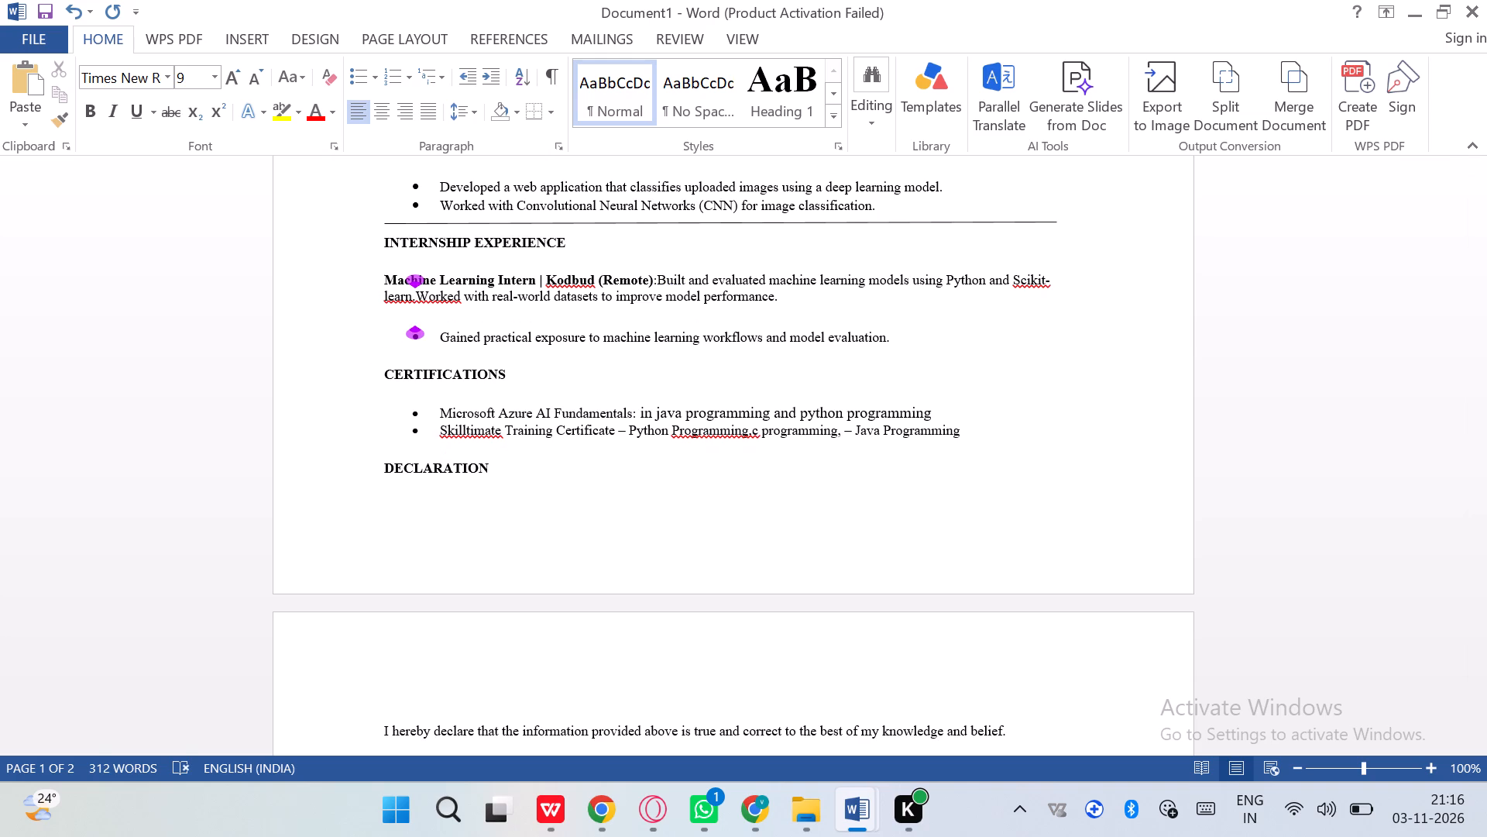
pyautogui.press('BackSpace')
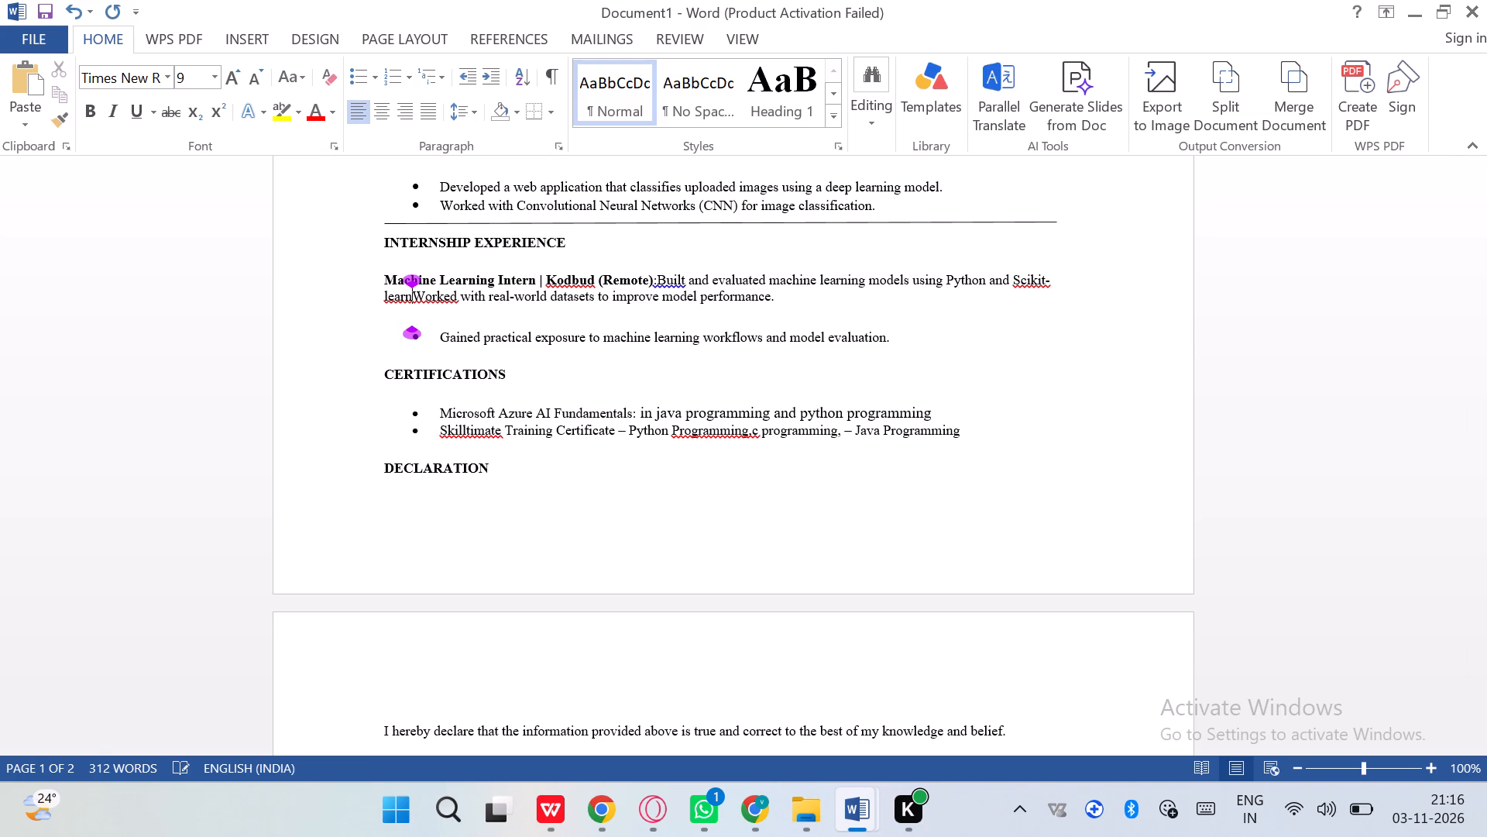
pyautogui.press(',')
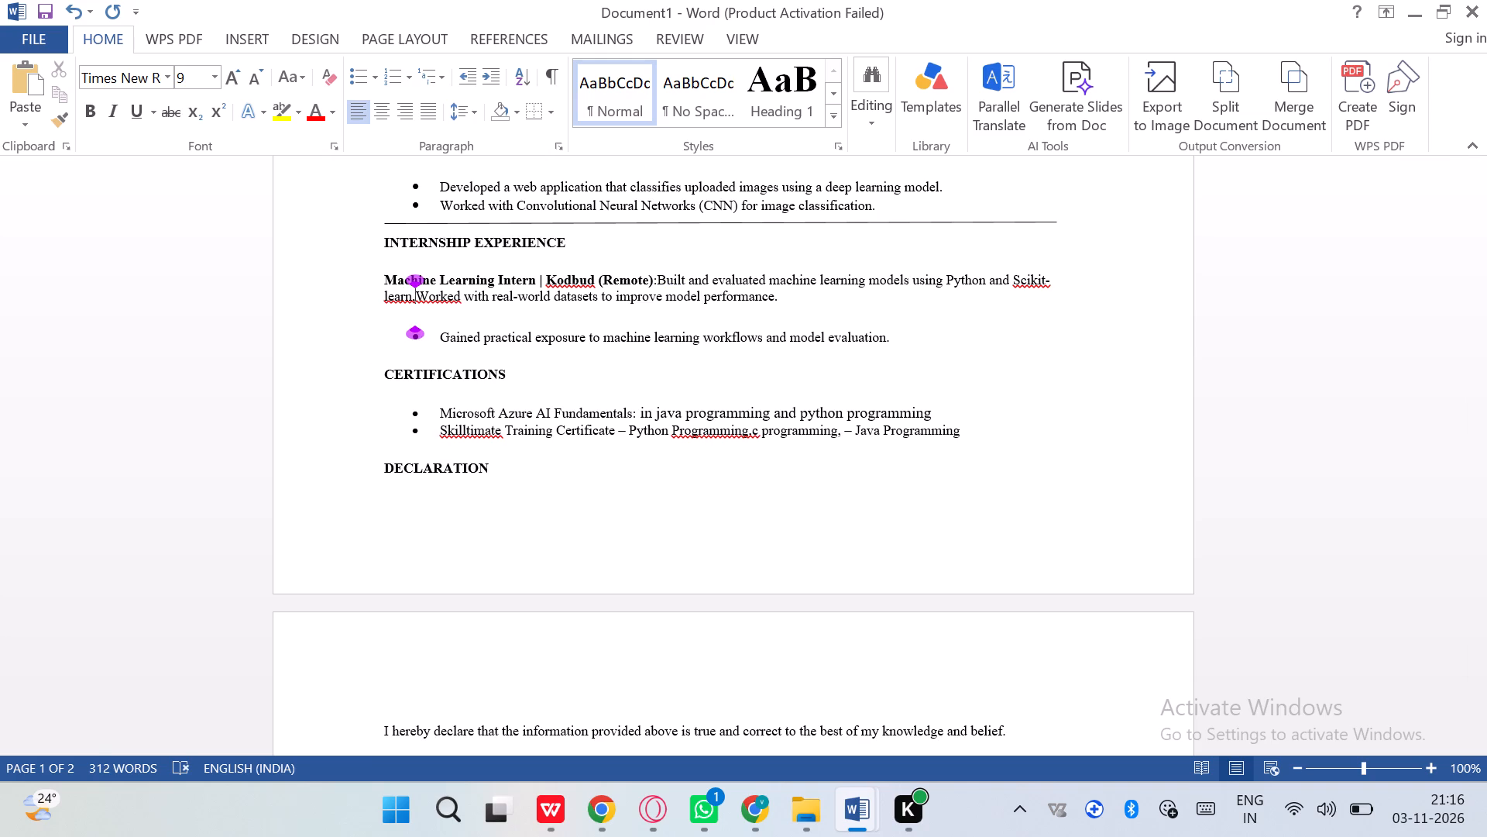
# Merge the "Gained practical exposure" bullet into the internship paragraph, replacing the full stop after "performance" with a comma.
pyautogui.click(439, 333)
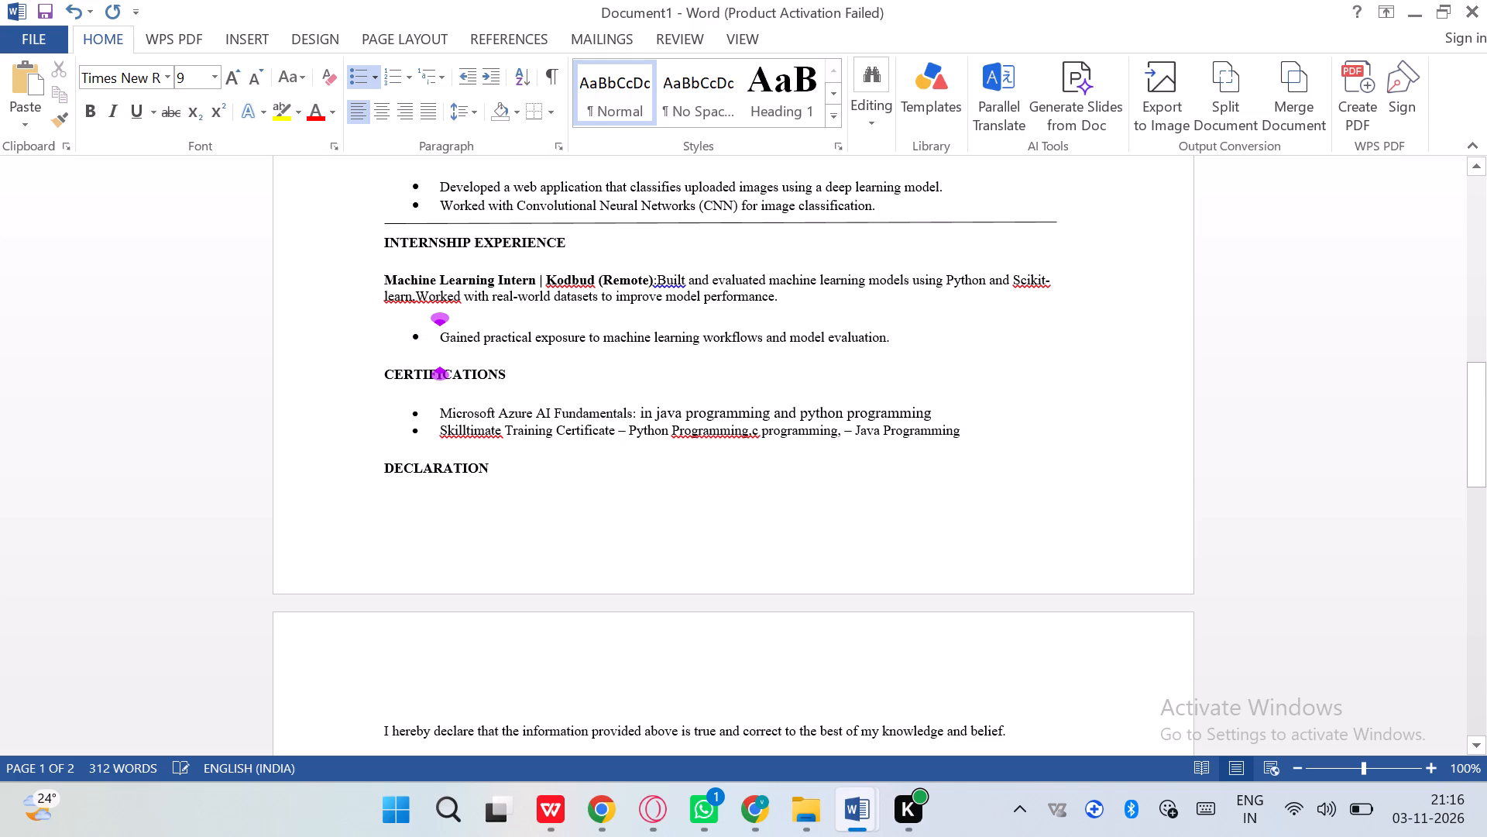
pyautogui.press('BackSpace')
pyautogui.press('BackSpace')
pyautogui.press('BackSpace')
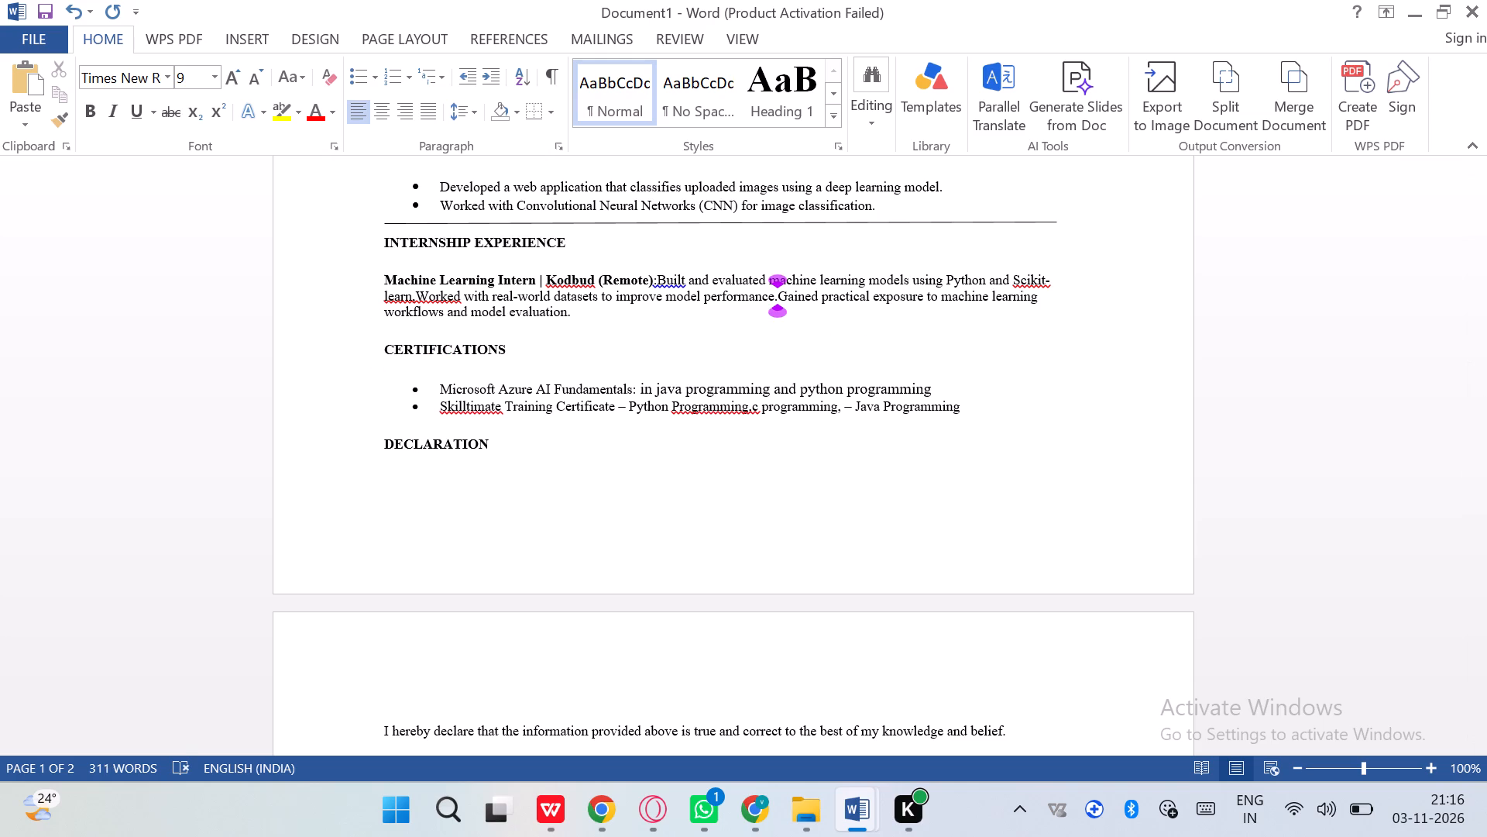
pyautogui.press('BackSpace')
pyautogui.press(',')
# Paste another divider line and place it between the internship paragraph and the CERTIFICATIONS heading.
pyautogui.click(606, 364)
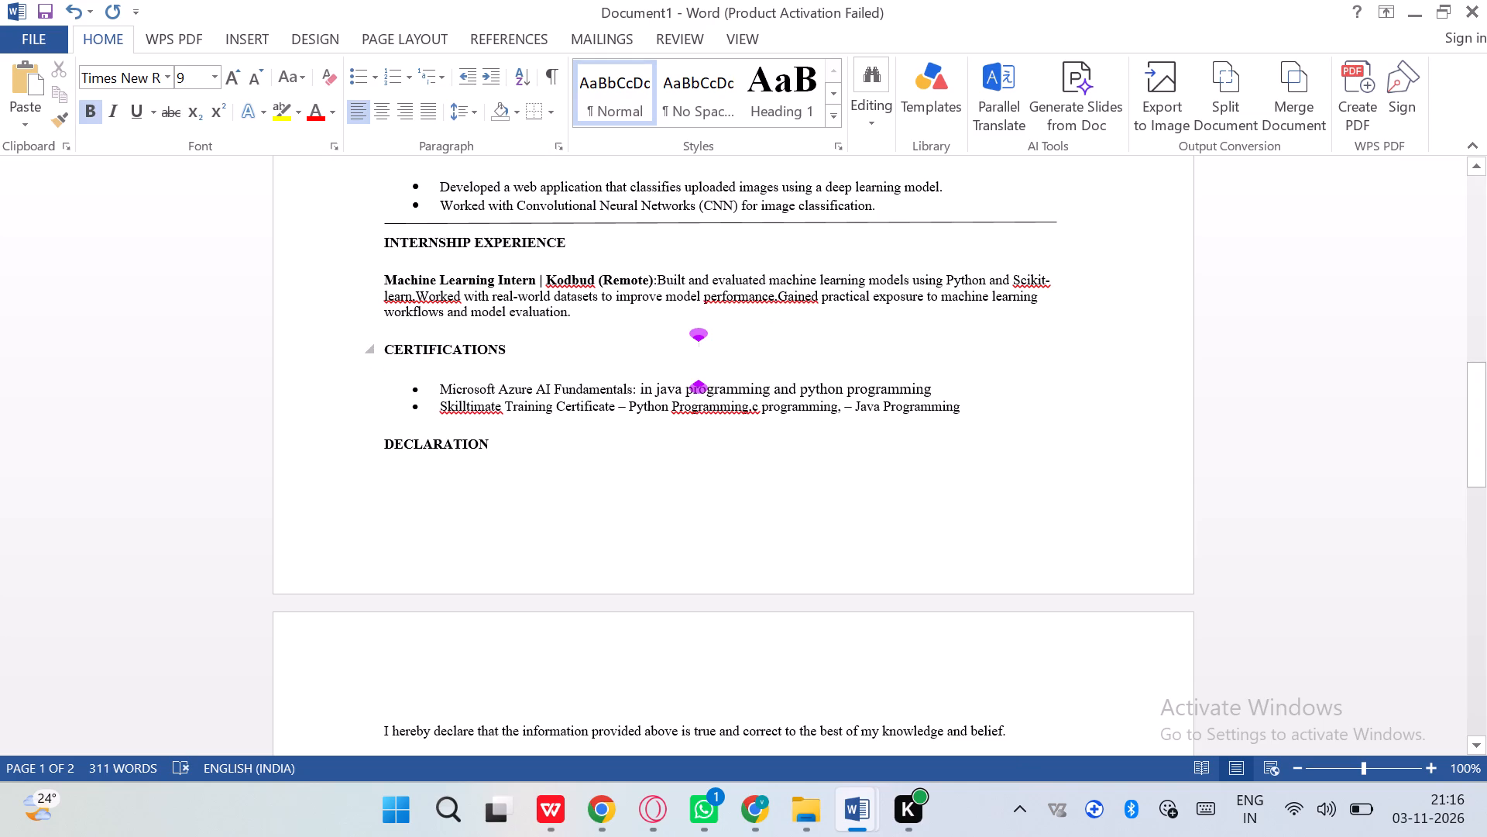
pyautogui.click(382, 340)
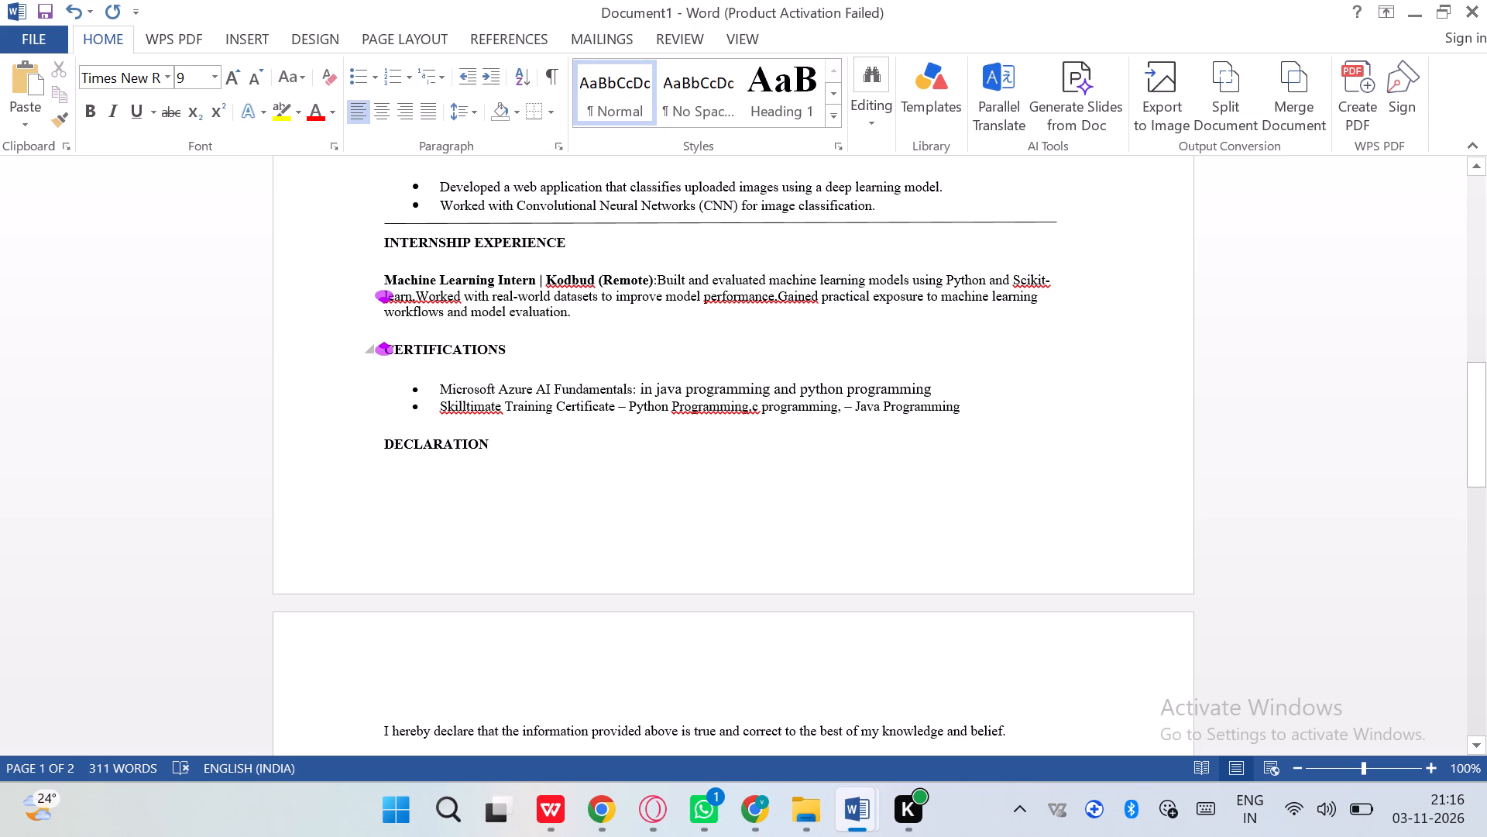
pyautogui.click(383, 352)
pyautogui.hotkey('ctrl', 'v')
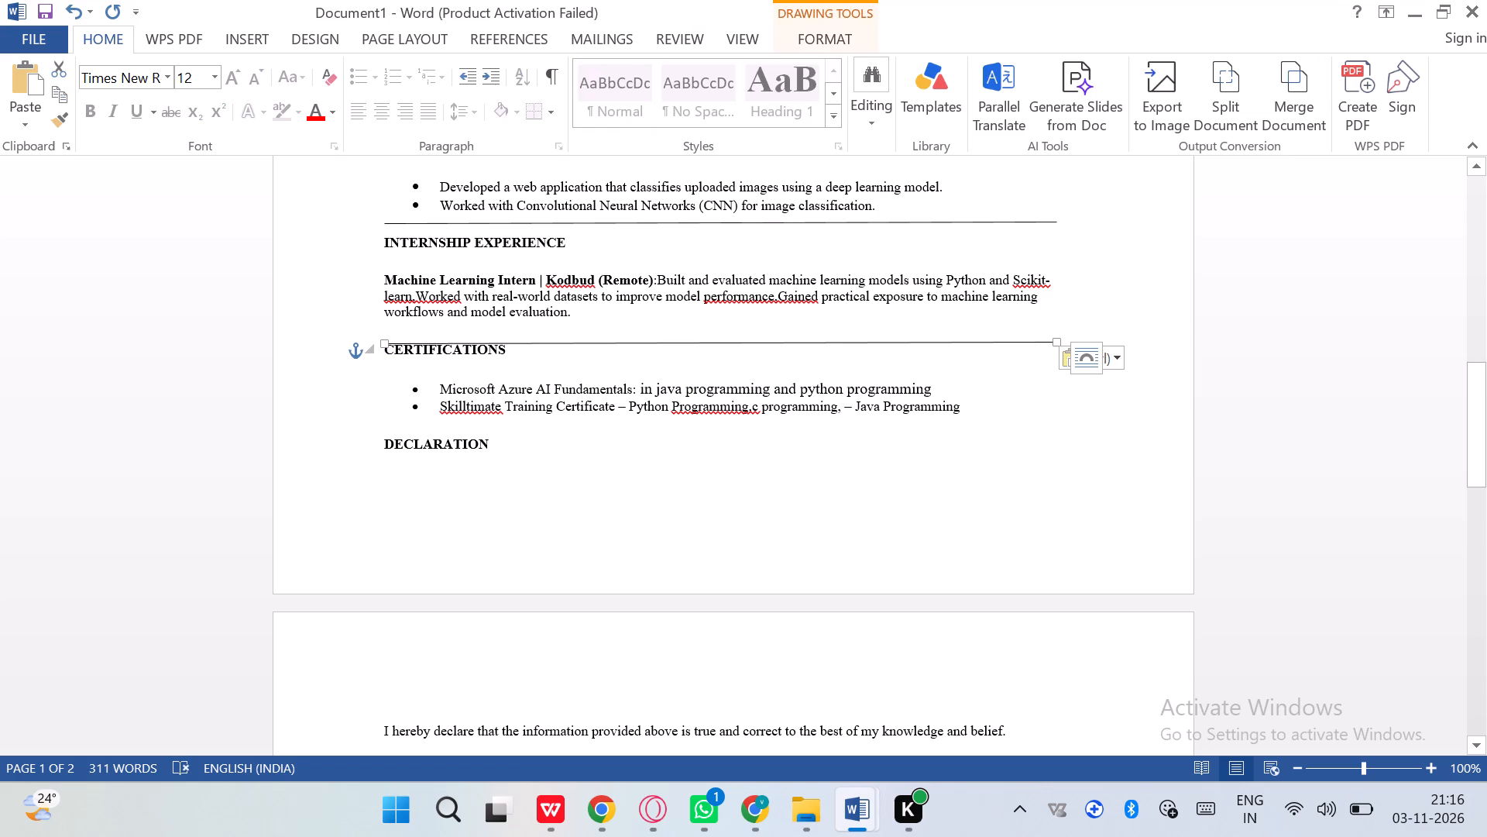
pyautogui.moveTo(610, 342); pyautogui.dragTo(610, 336)
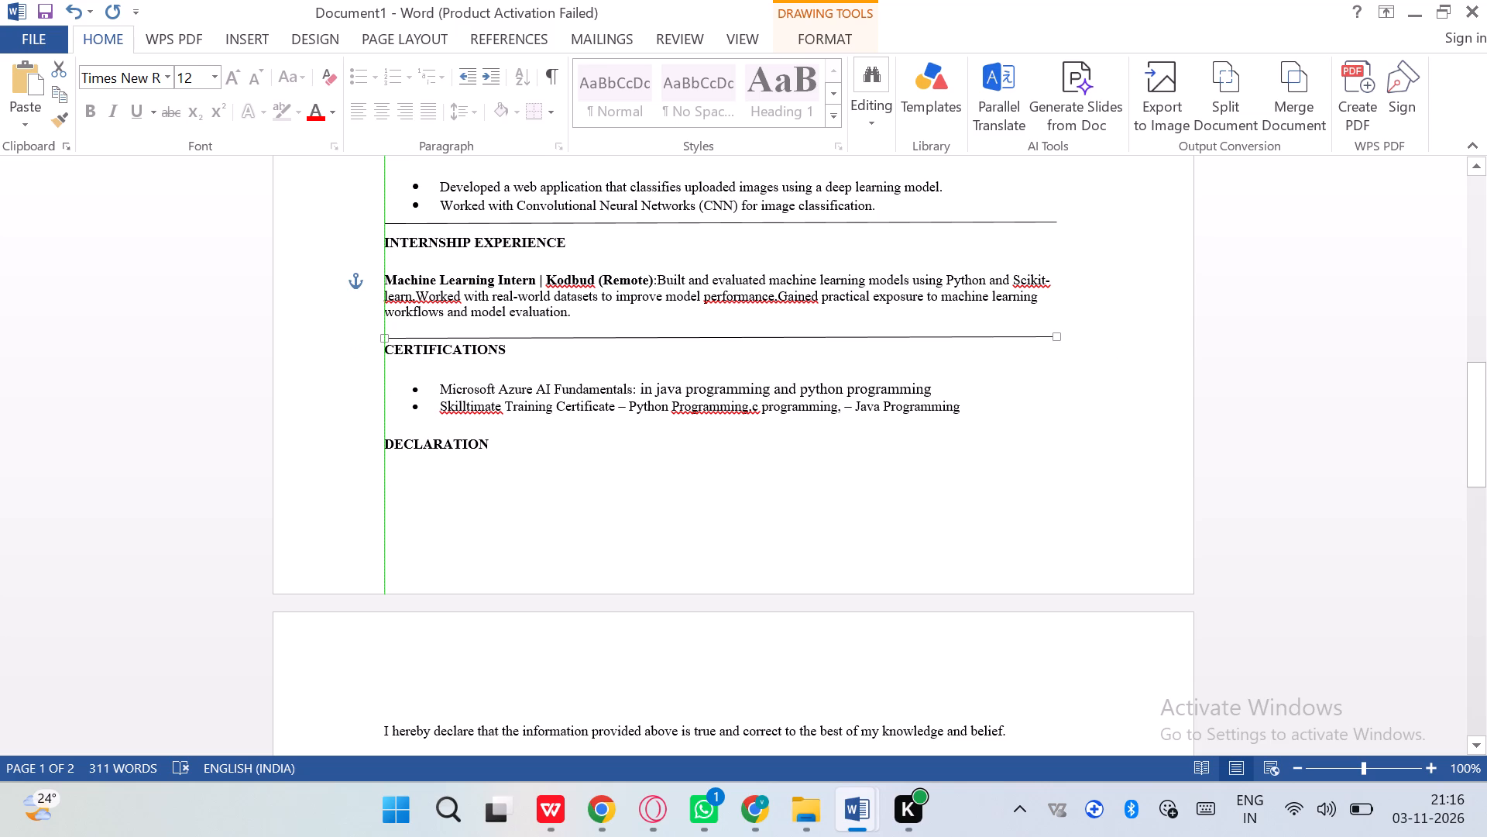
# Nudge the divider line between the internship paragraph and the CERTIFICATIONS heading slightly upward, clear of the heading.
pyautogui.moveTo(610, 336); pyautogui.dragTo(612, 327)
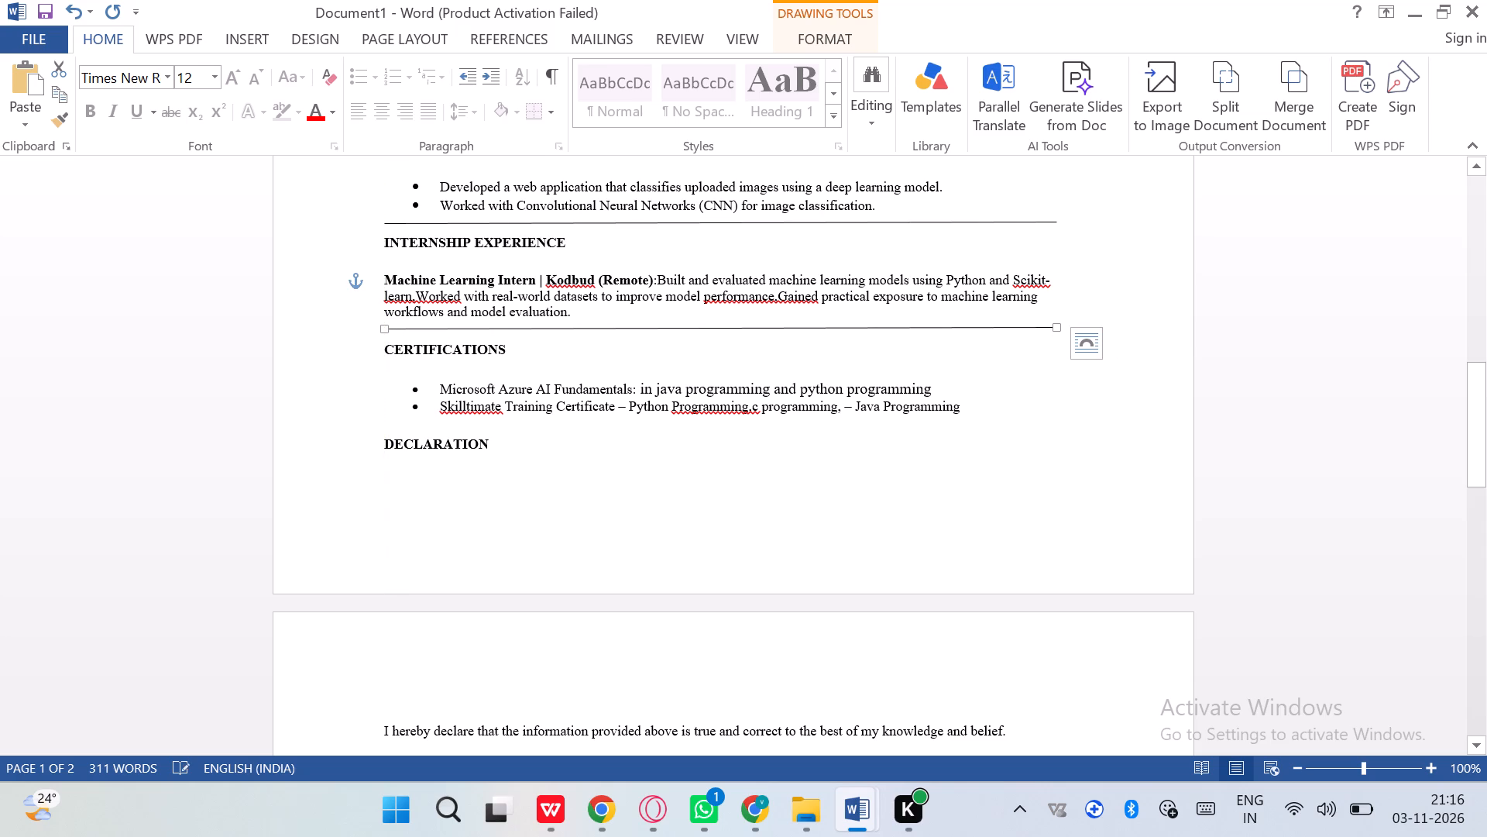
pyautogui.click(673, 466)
# Paste another divider line and place it between the certifications list and the DECLARATION heading.
pyautogui.scroll(-1, 673, 466)
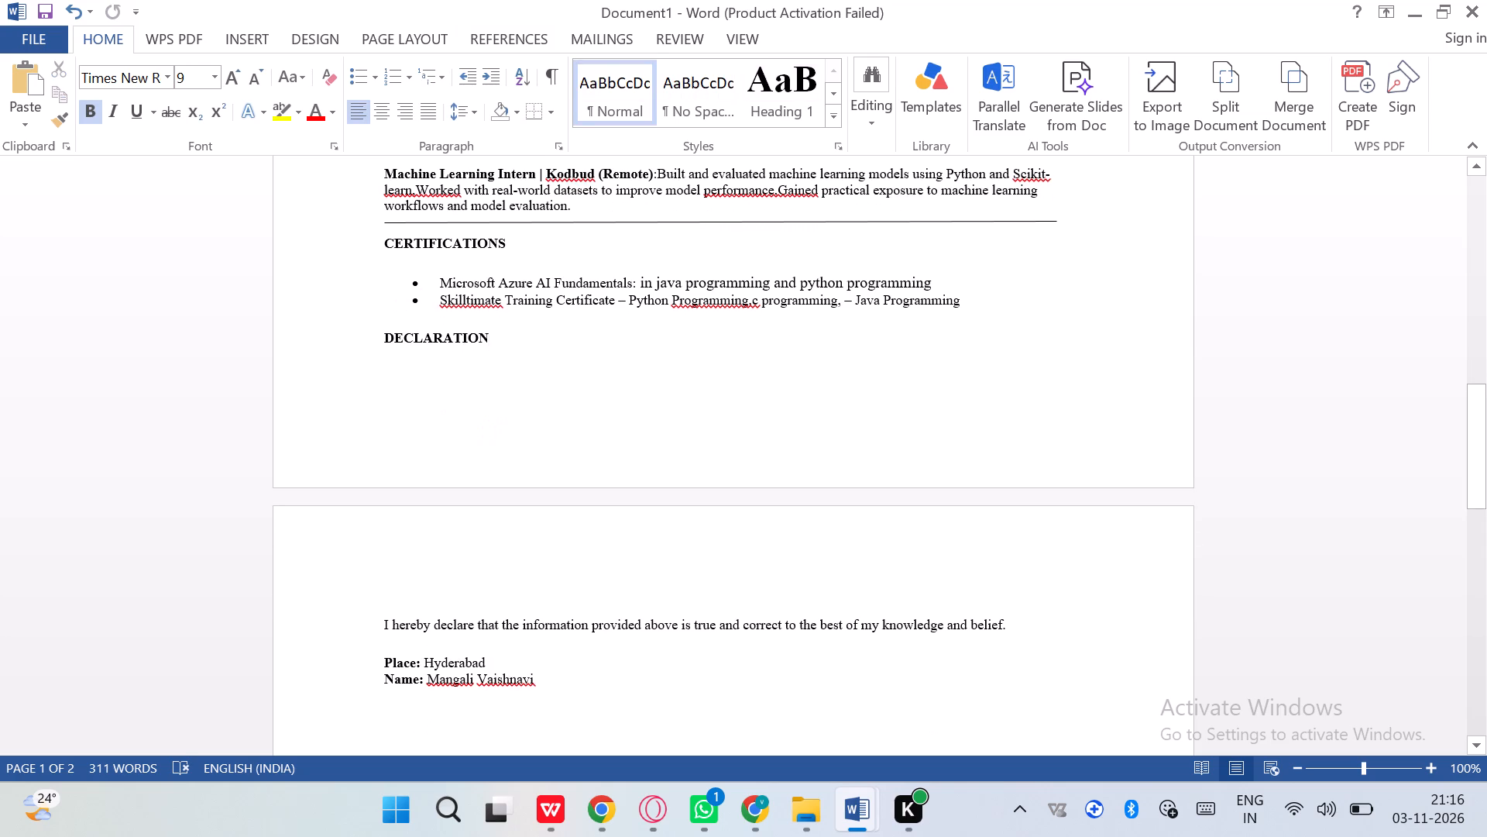
pyautogui.scroll(-1, 673, 466)
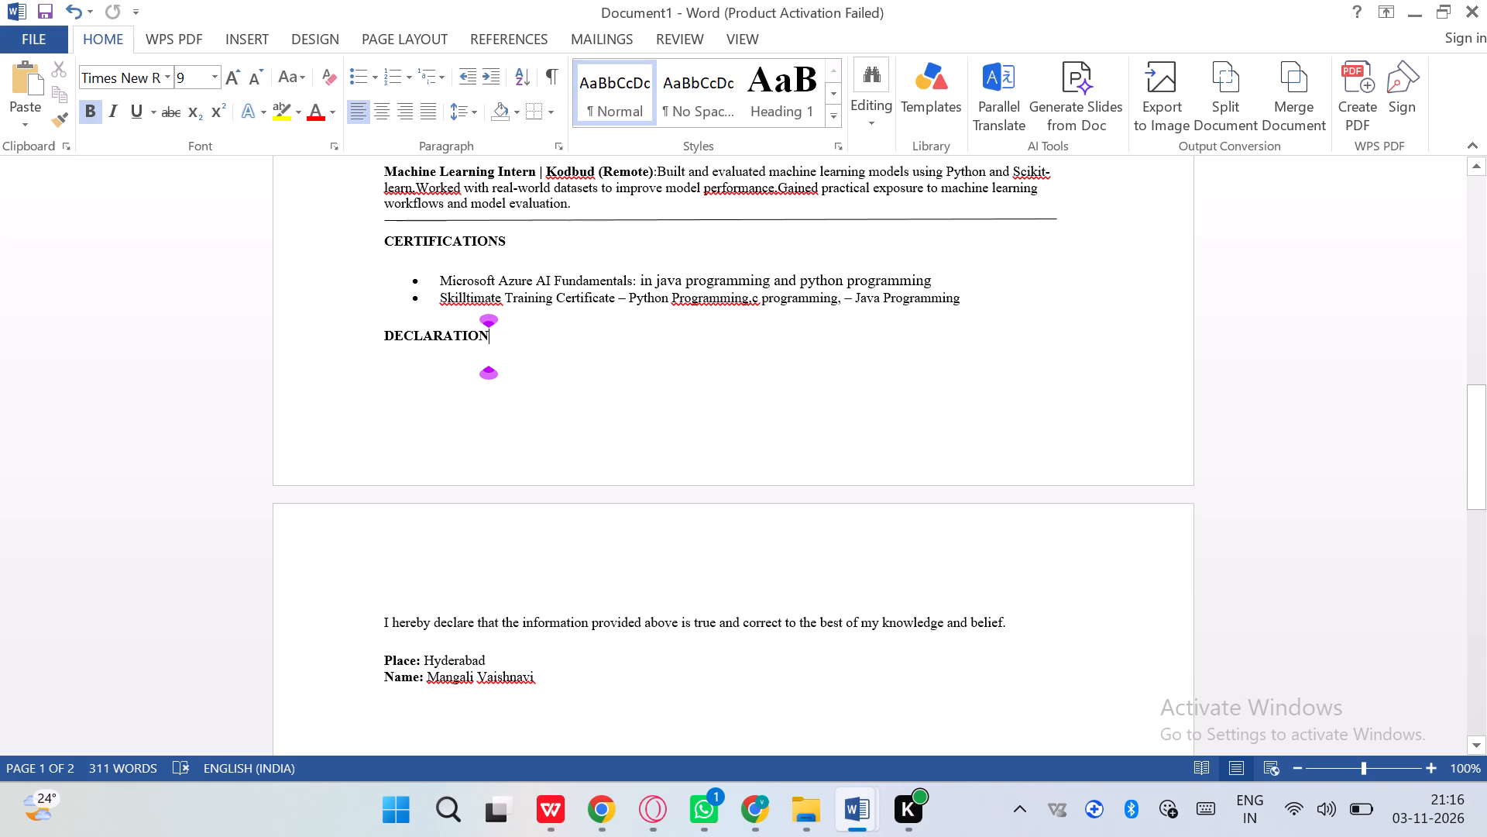
pyautogui.click(383, 332)
pyautogui.hotkey('ctrl', 'v')
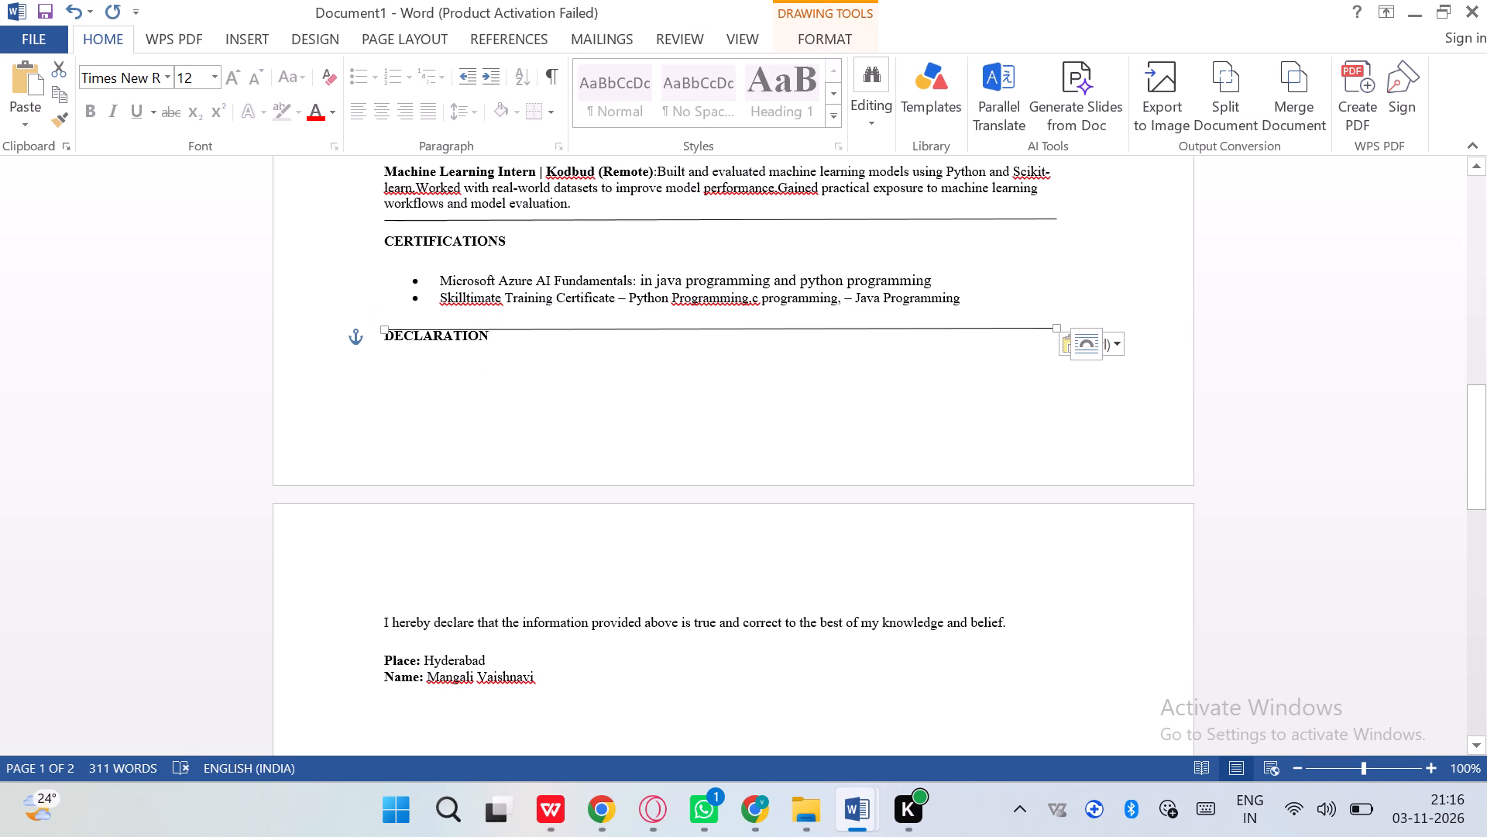
pyautogui.moveTo(567, 330); pyautogui.dragTo(565, 321)
pyautogui.click(561, 402)
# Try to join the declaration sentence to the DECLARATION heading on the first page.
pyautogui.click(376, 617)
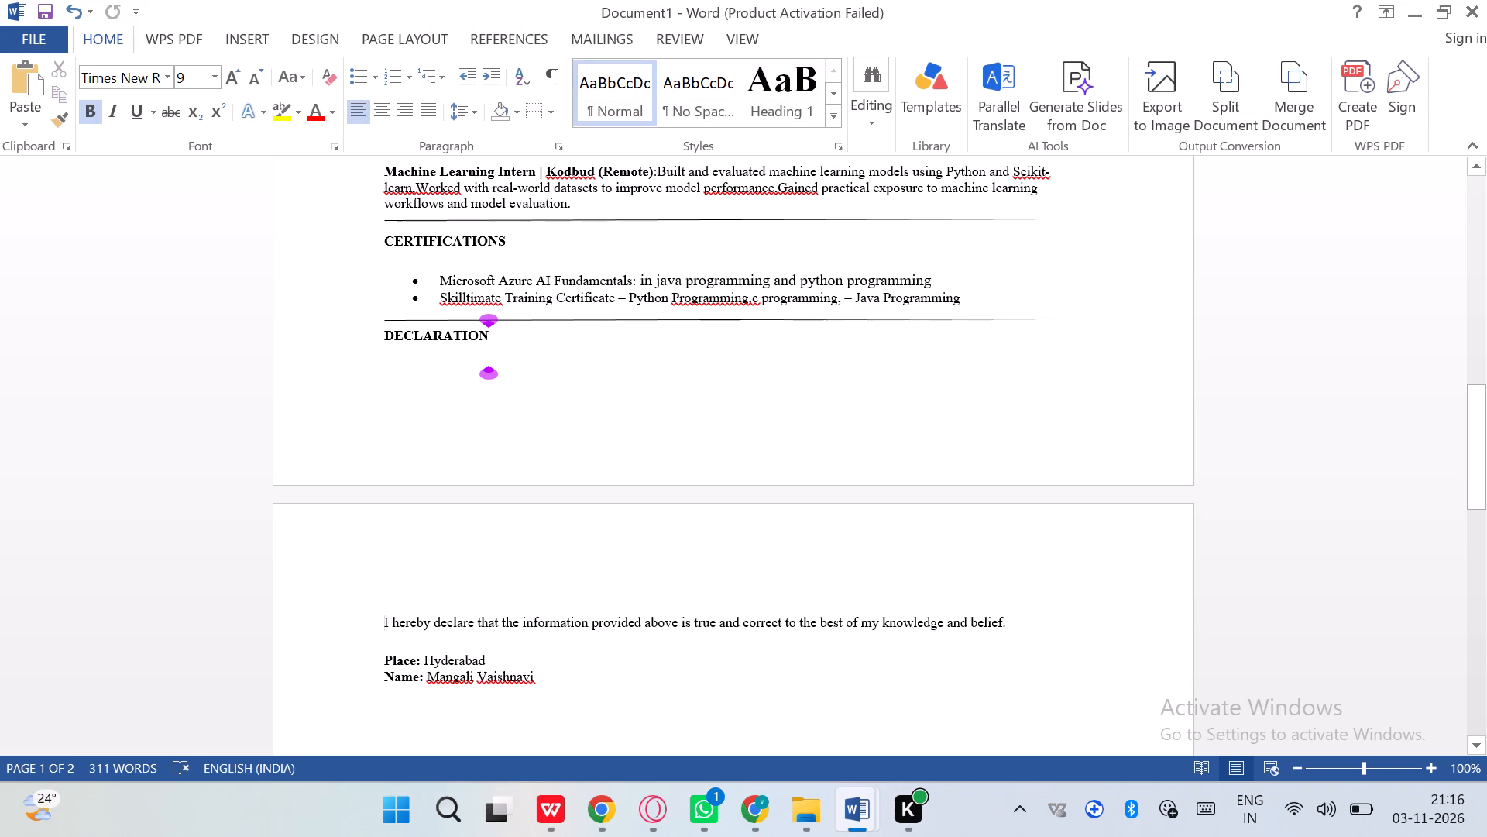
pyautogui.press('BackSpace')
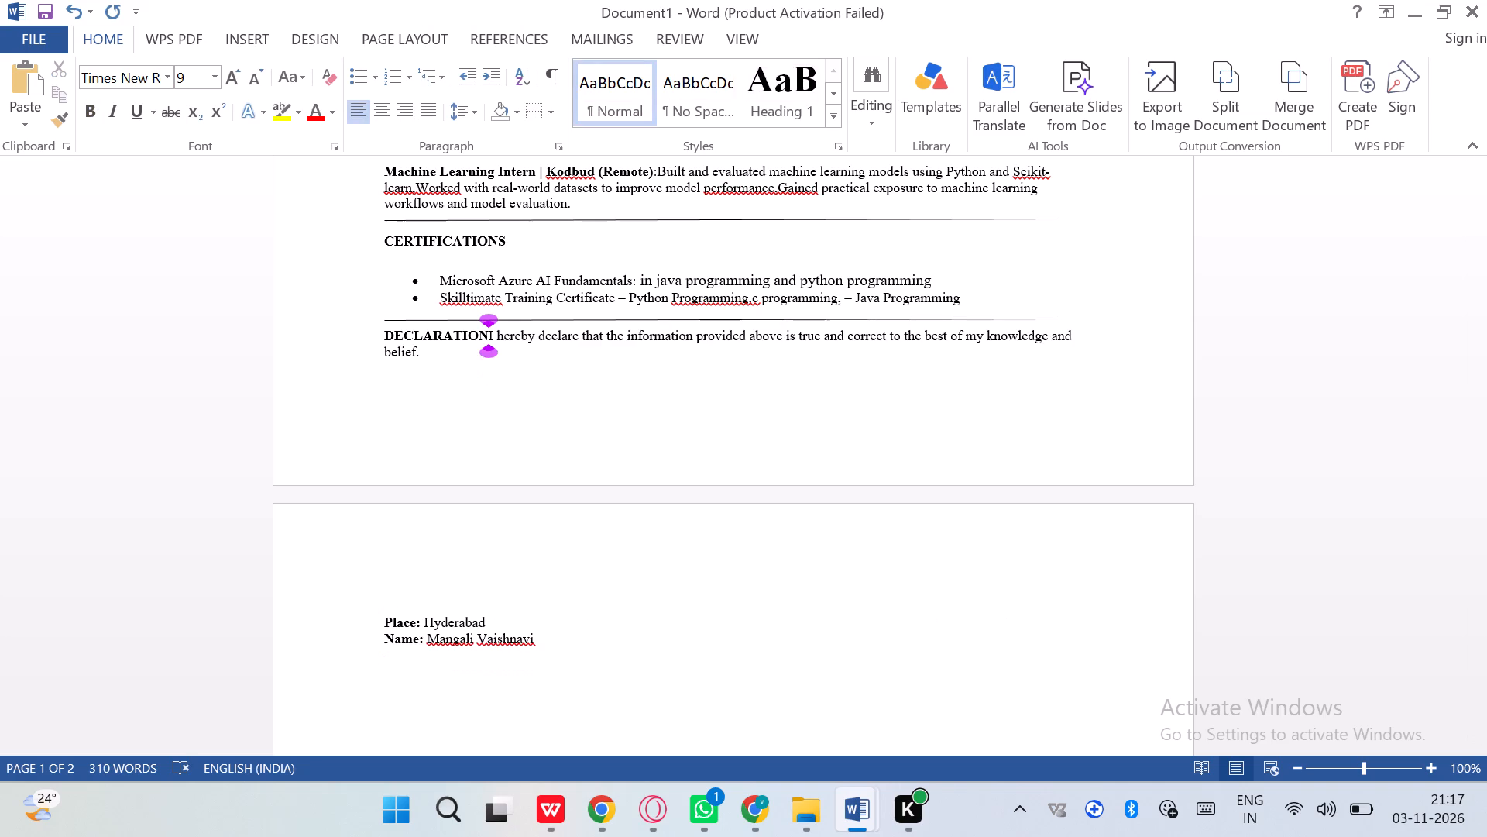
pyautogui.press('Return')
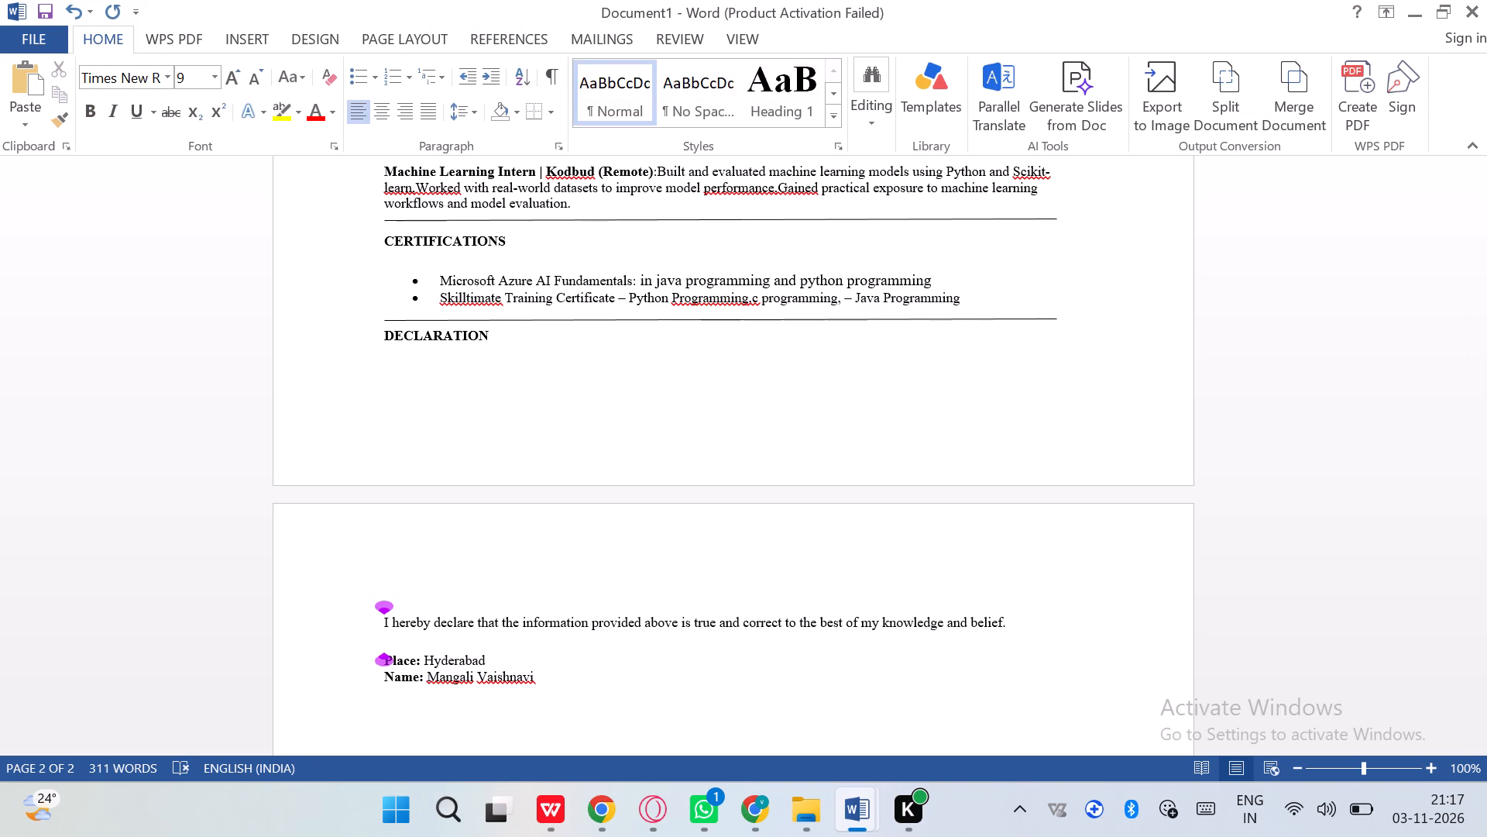
# Cut the divider line between the internship paragraph and the CERTIFICATIONS heading.
pyautogui.scroll(1, 685, 537)
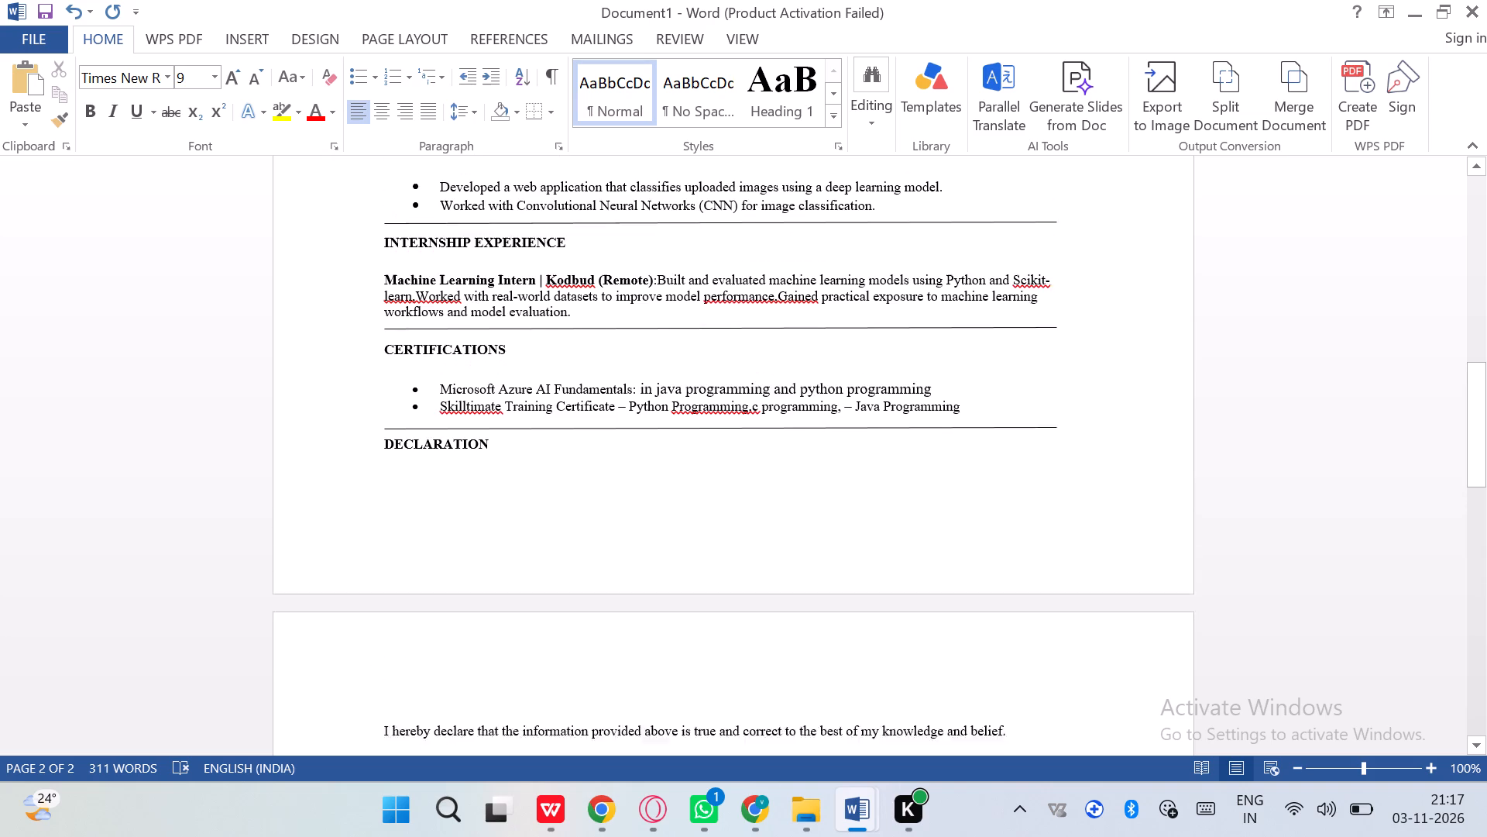
pyautogui.scroll(1, 685, 537)
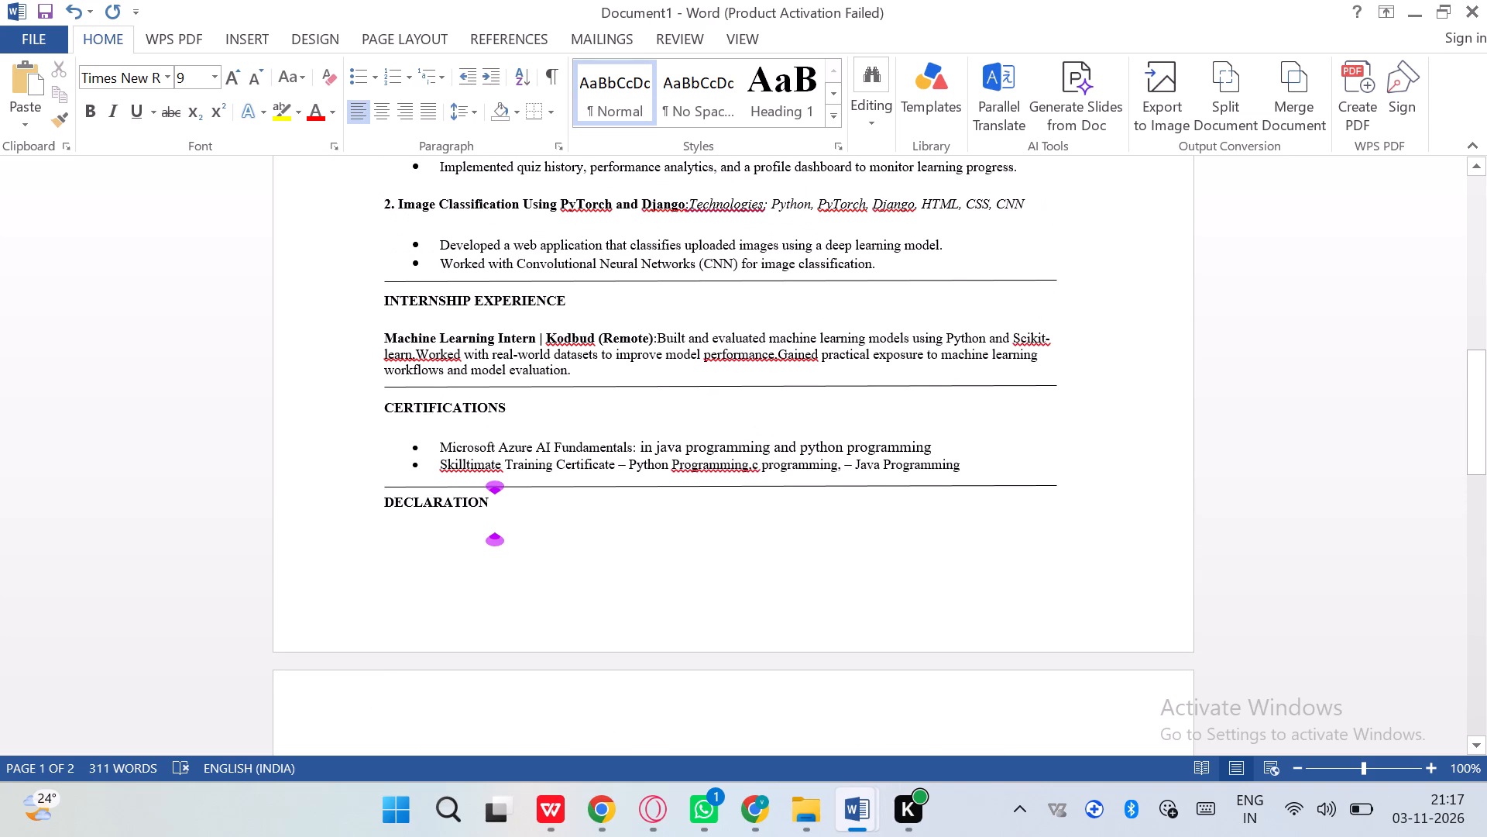
pyautogui.rightClick(926, 390)
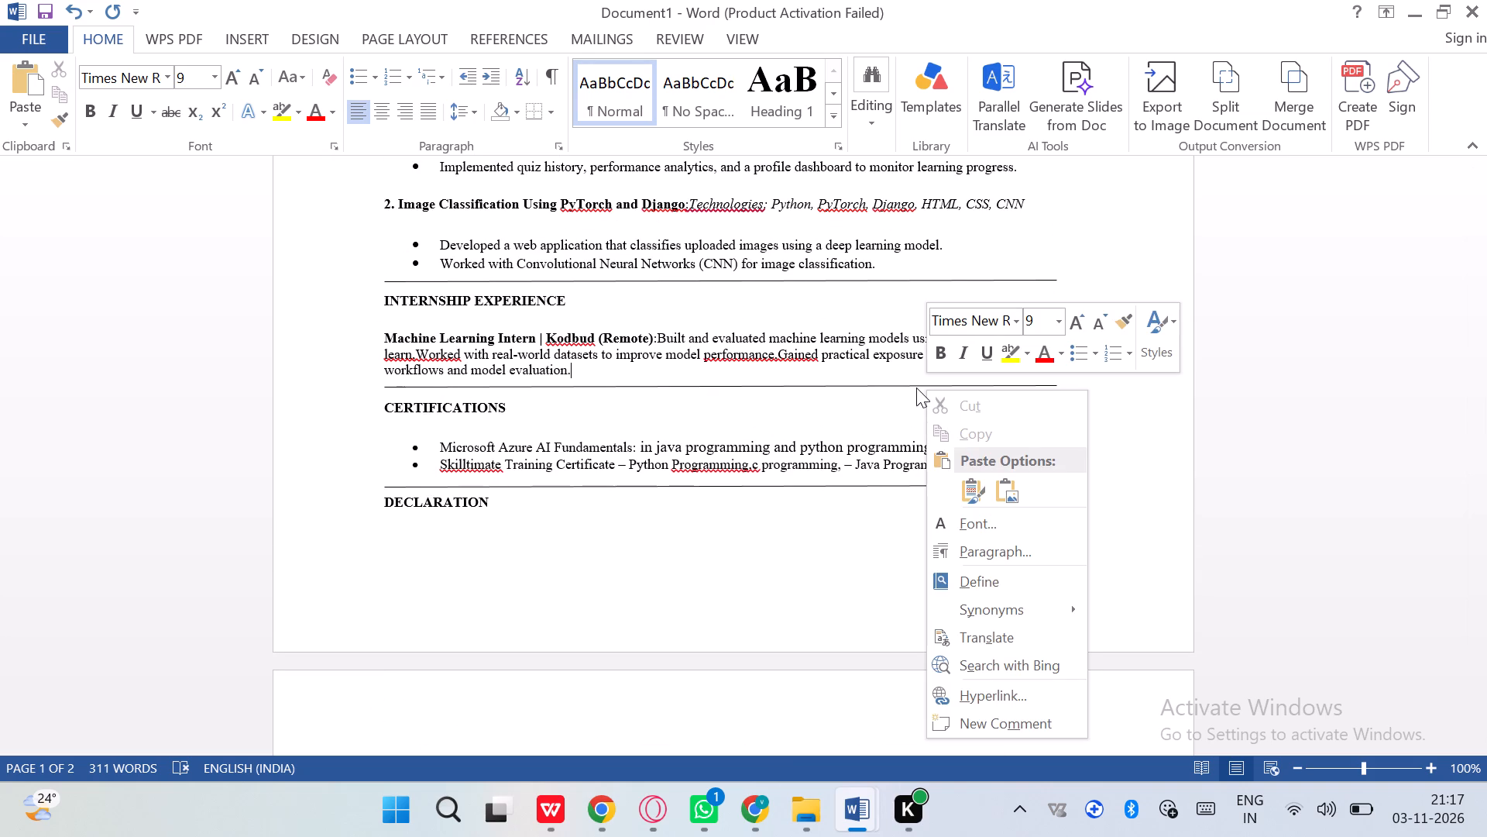
pyautogui.click(916, 387)
pyautogui.rightClick(916, 387)
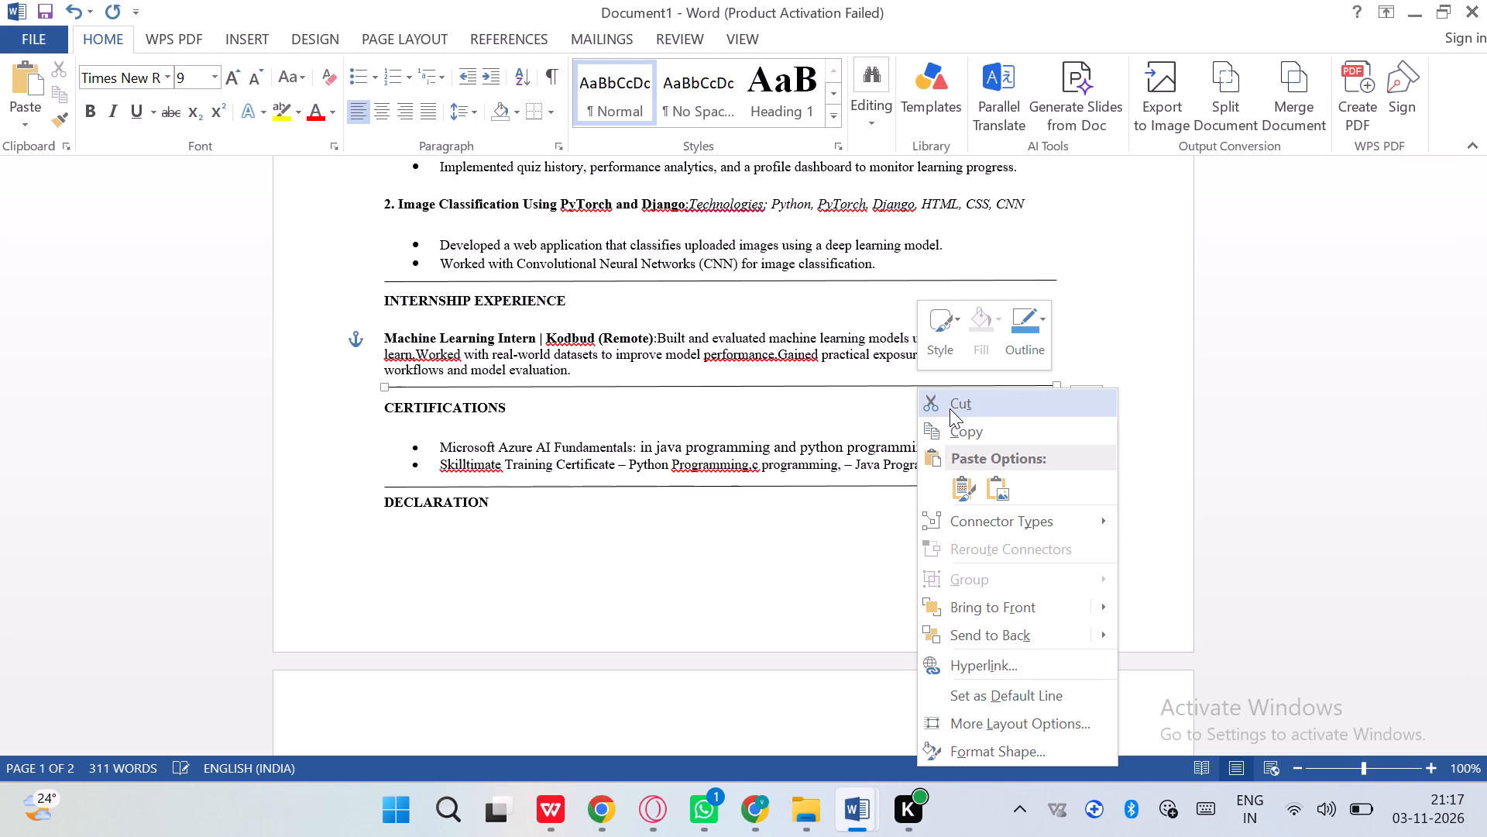
pyautogui.click(950, 408)
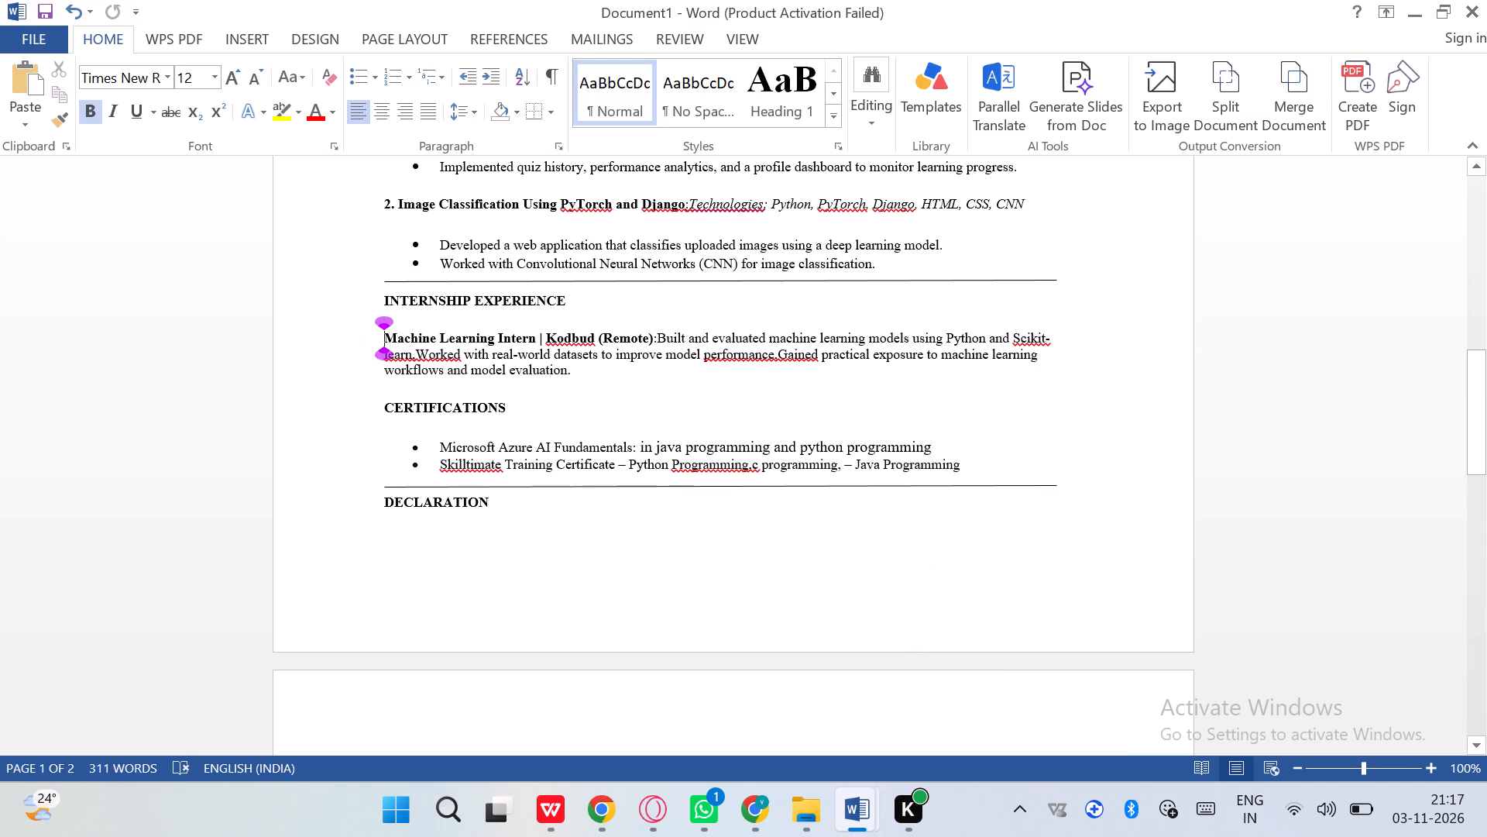
# Delete the whole INTERNSHIP EXPERIENCE section, both its heading and the Machine Learning Intern paragraph.
pyautogui.moveTo(574, 373); pyautogui.dragTo(404, 308)
pyautogui.press('BackSpace')
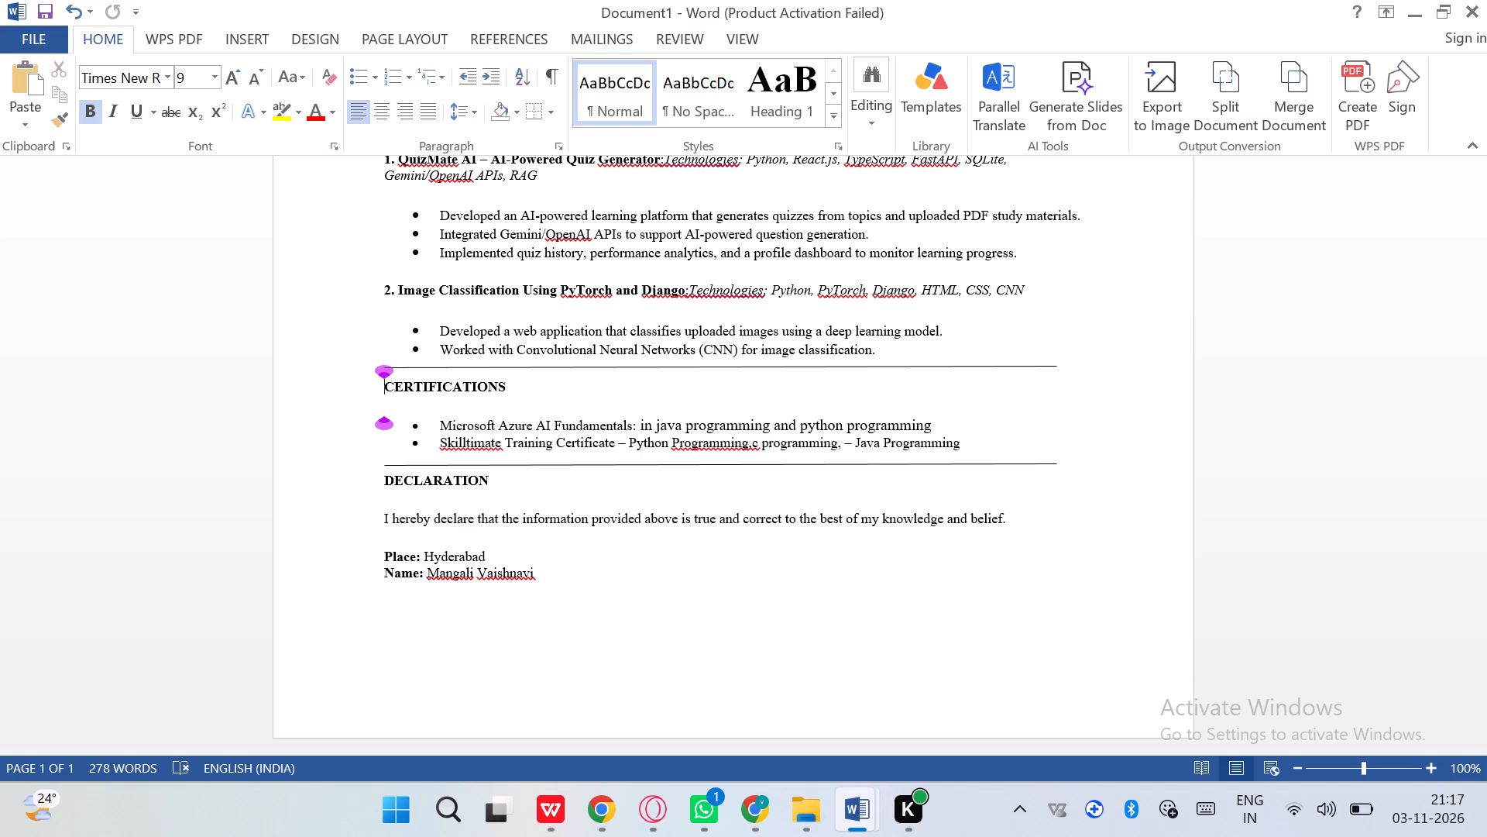
# Replace the "Name:" label under the declaration with "signature:".
pyautogui.click(424, 575)
pyautogui.press('BackSpace')
pyautogui.press('BackSpace')
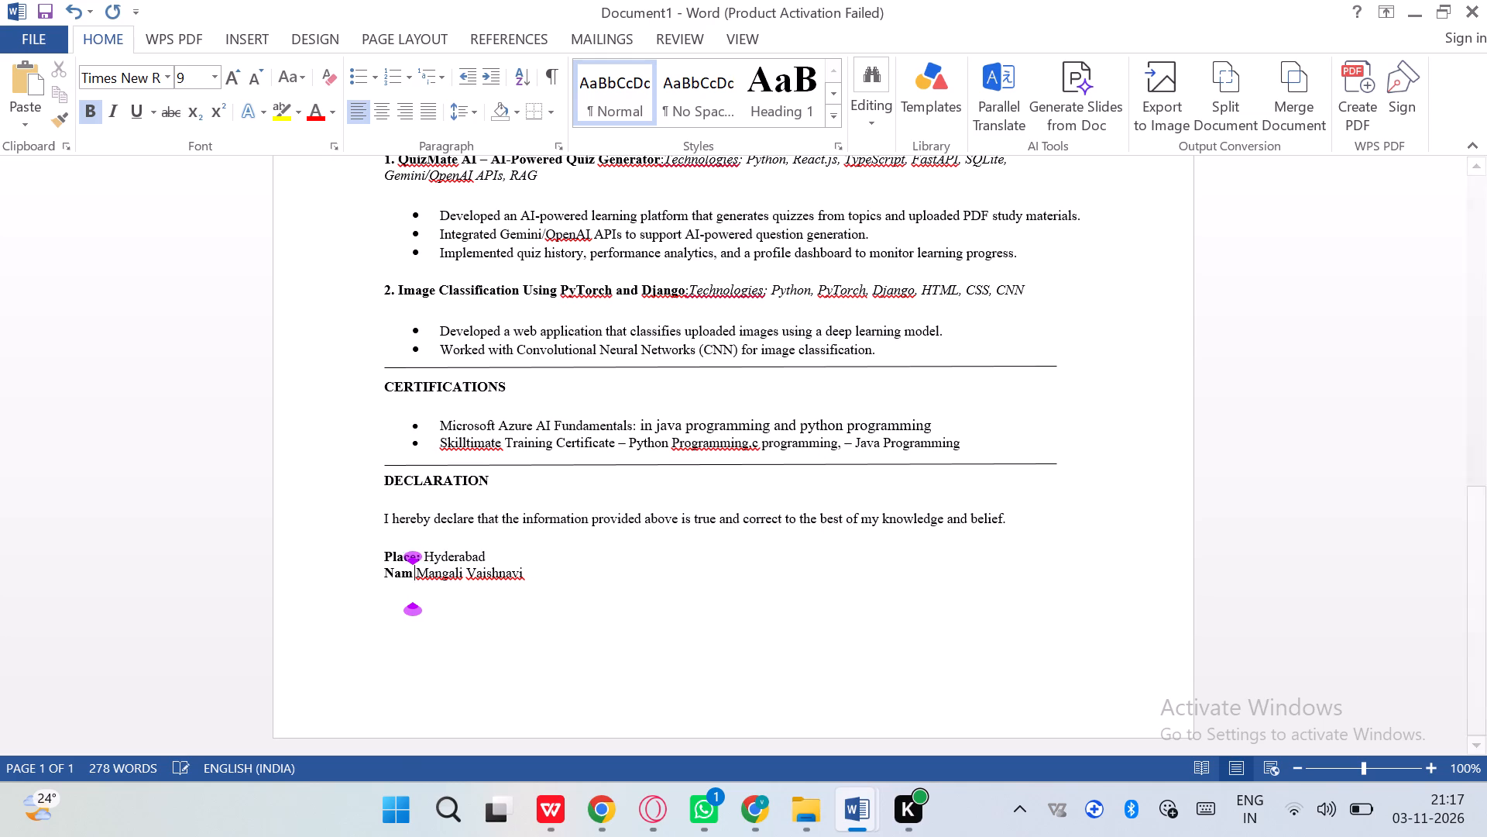
pyautogui.press('BackSpace')
pyautogui.press('BackSpace')
pyautogui.press('BackSpace')
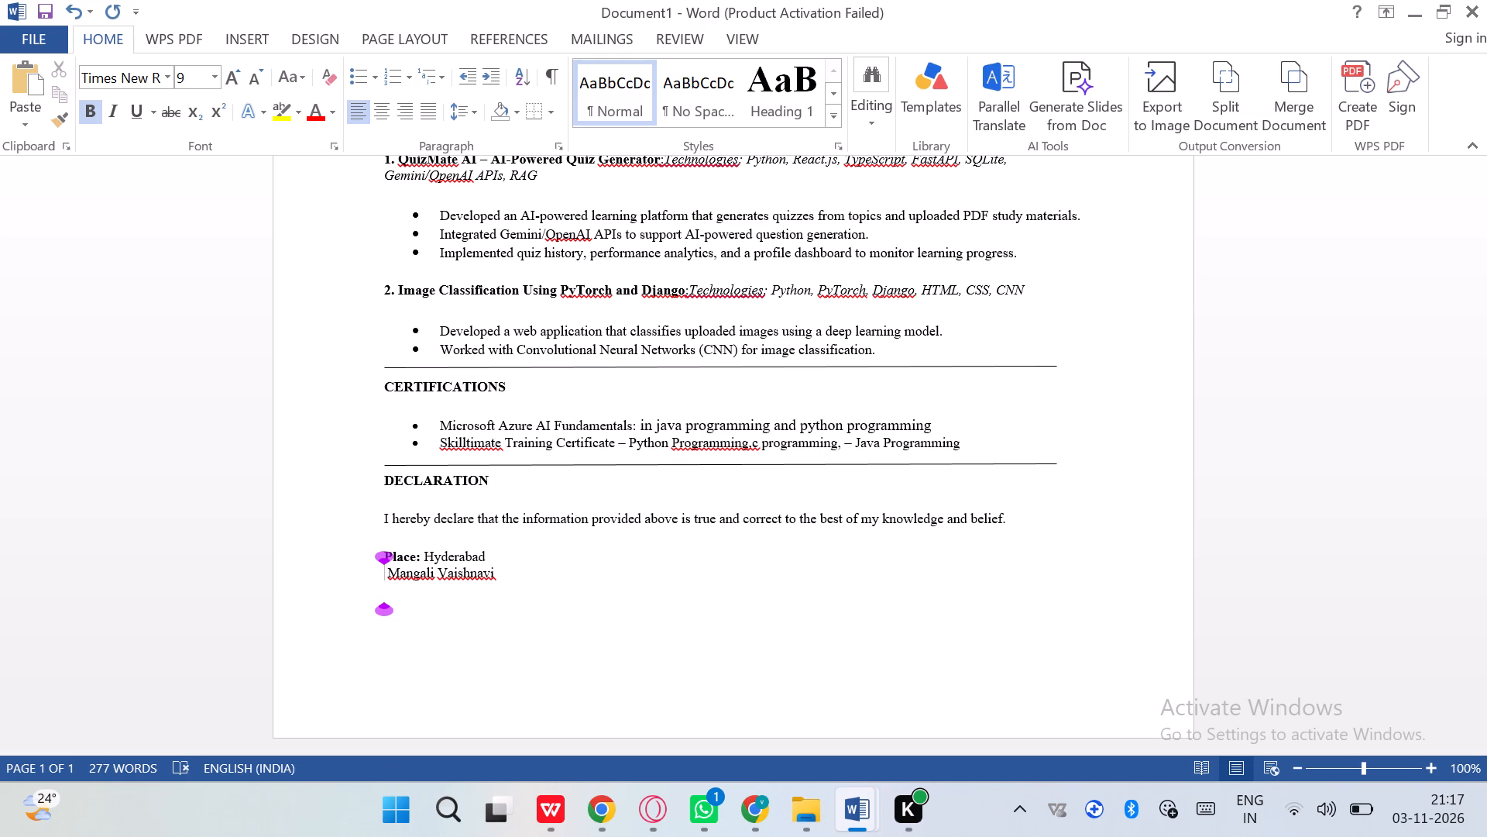
pyautogui.write('signature')
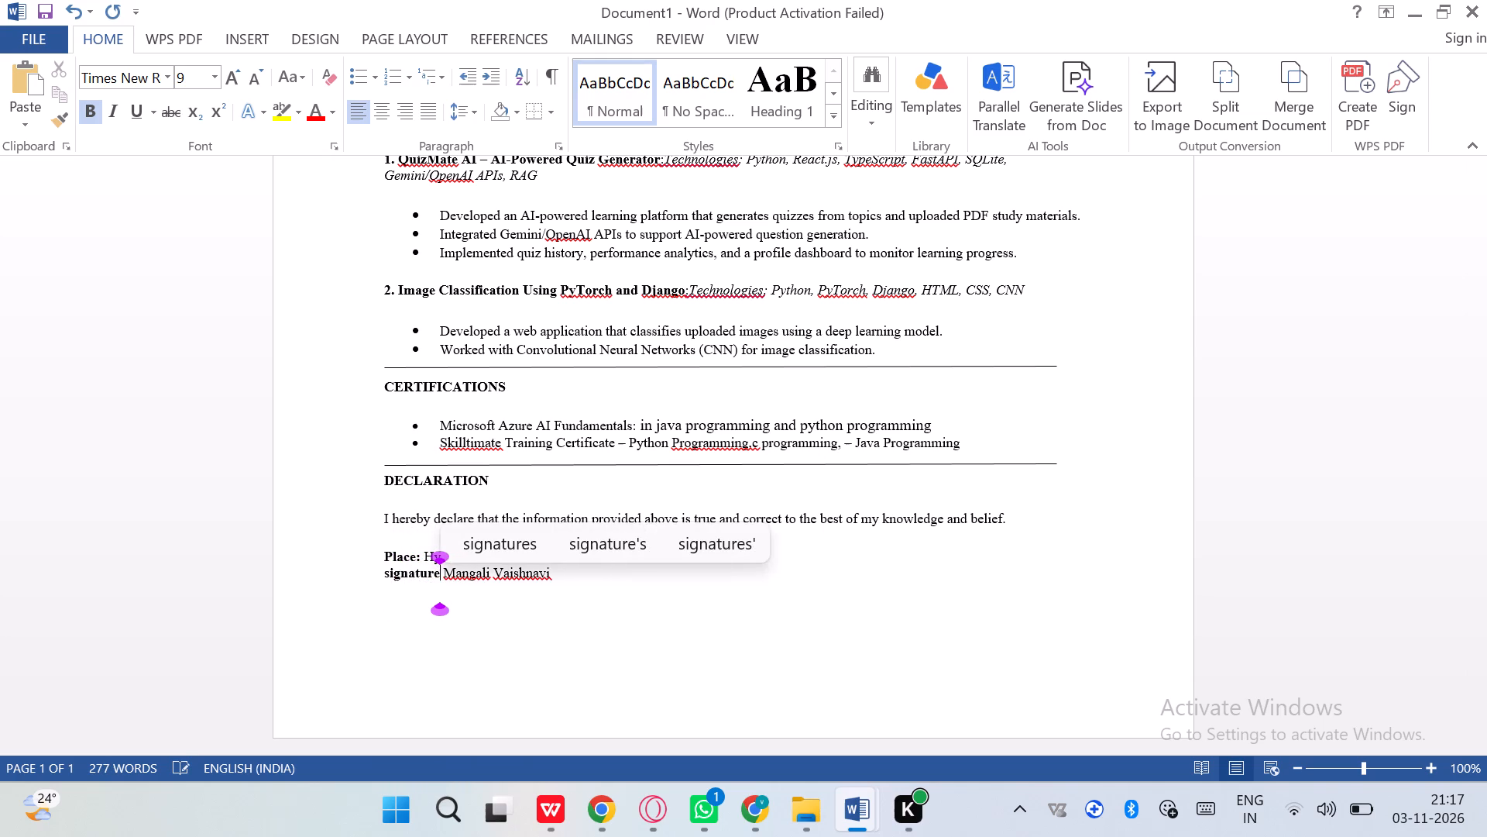
pyautogui.hotkey('shift', ':')
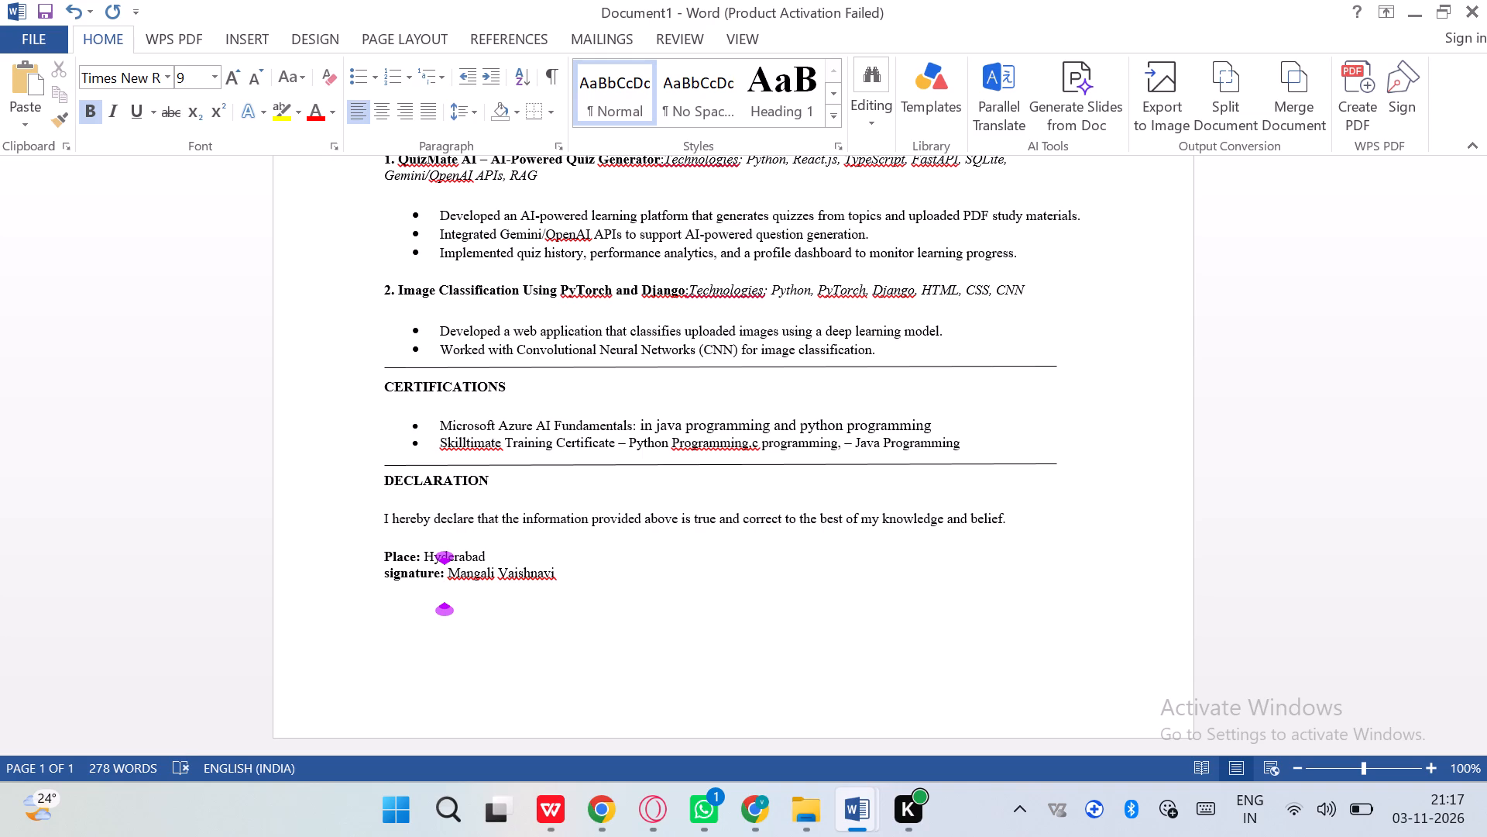
# Move the signature entry up onto the Place line and space it across to the line's far end.
pyautogui.click(385, 577)
pyautogui.press('BackSpace')
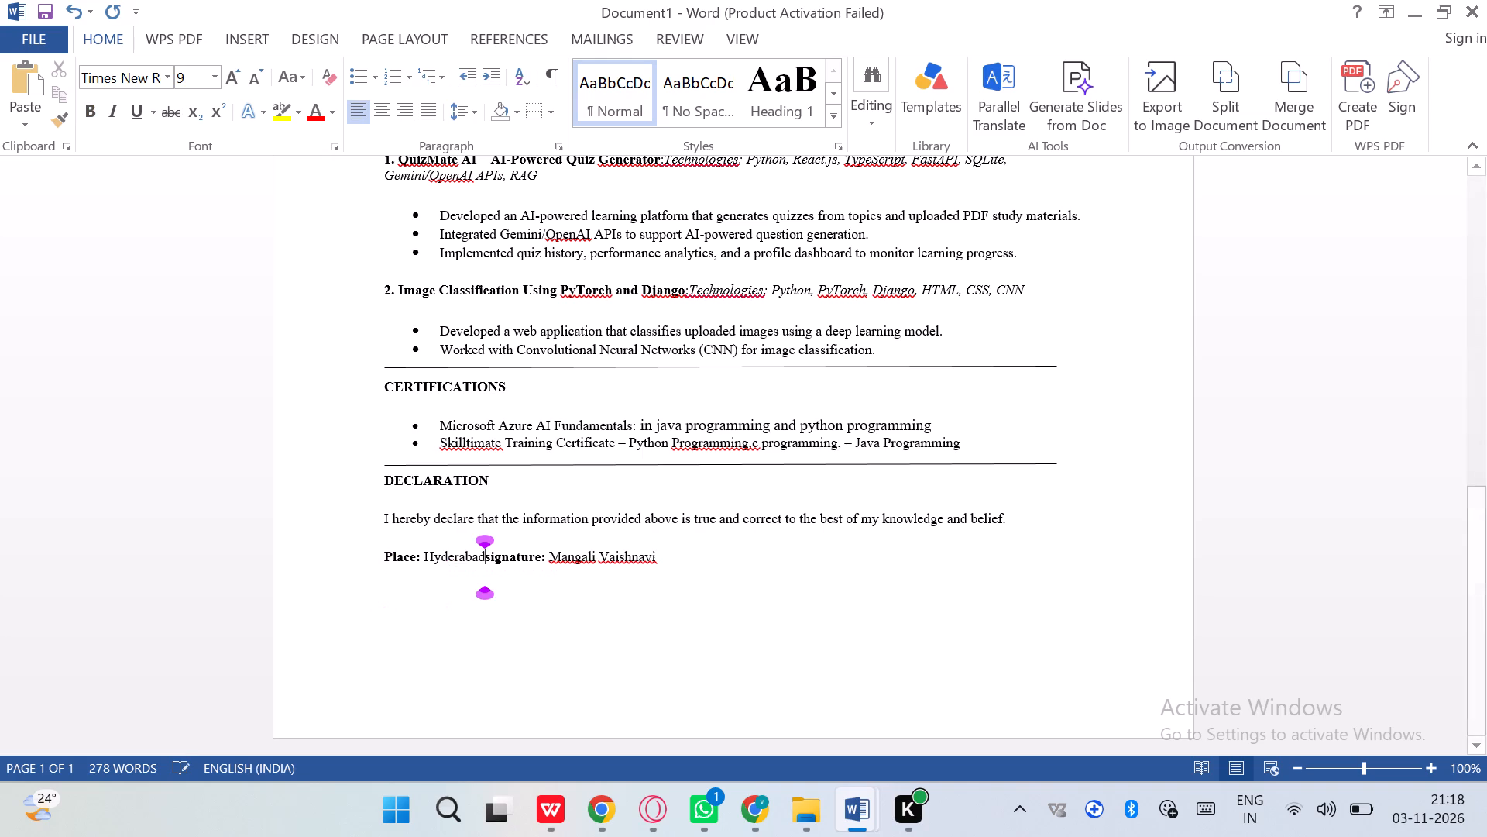
pyautogui.press('space')
pyautogui.press('space')
pyautogui.press('space')
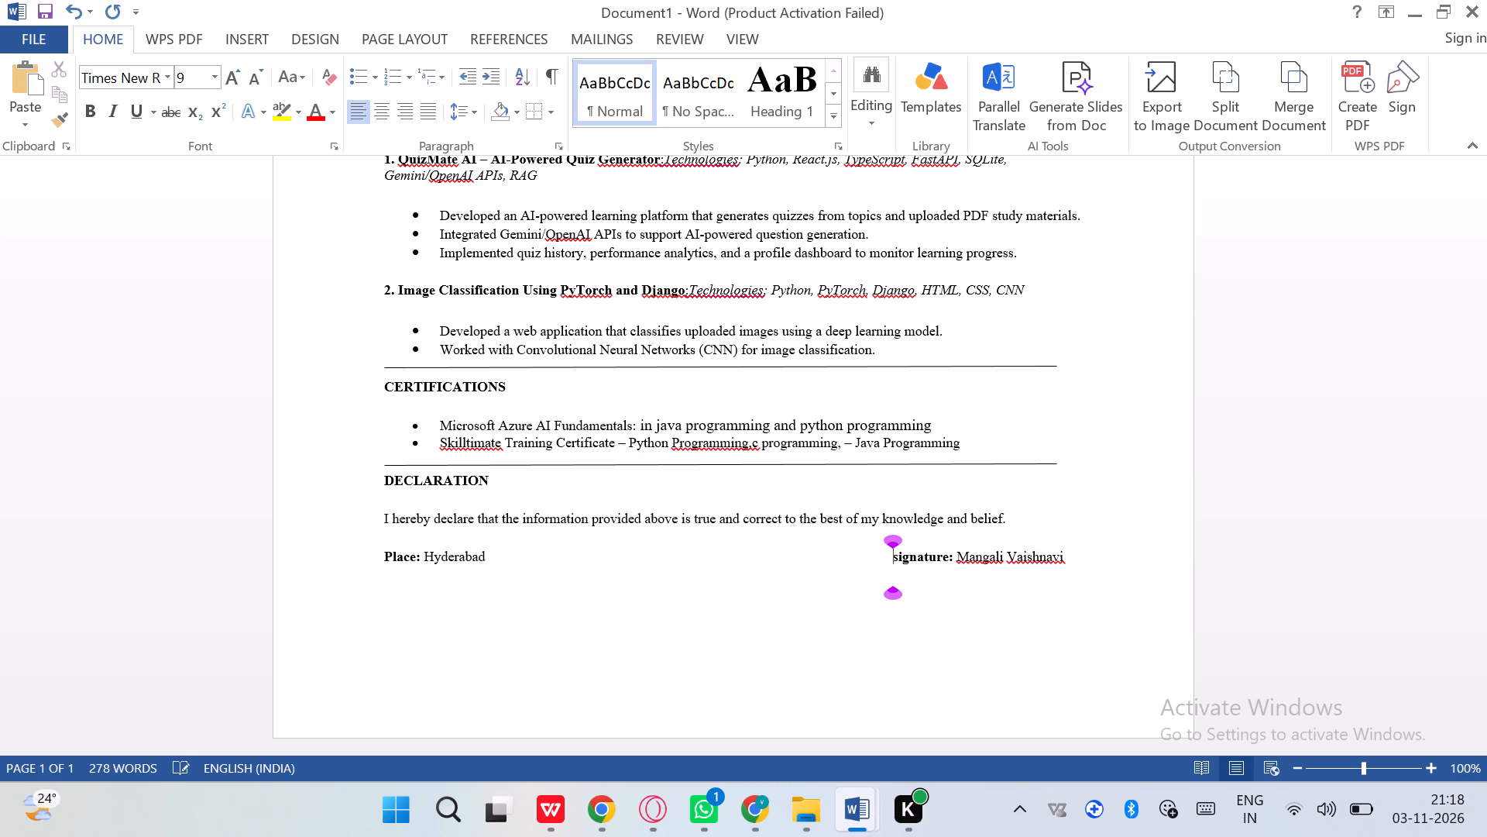
pyautogui.press('space')
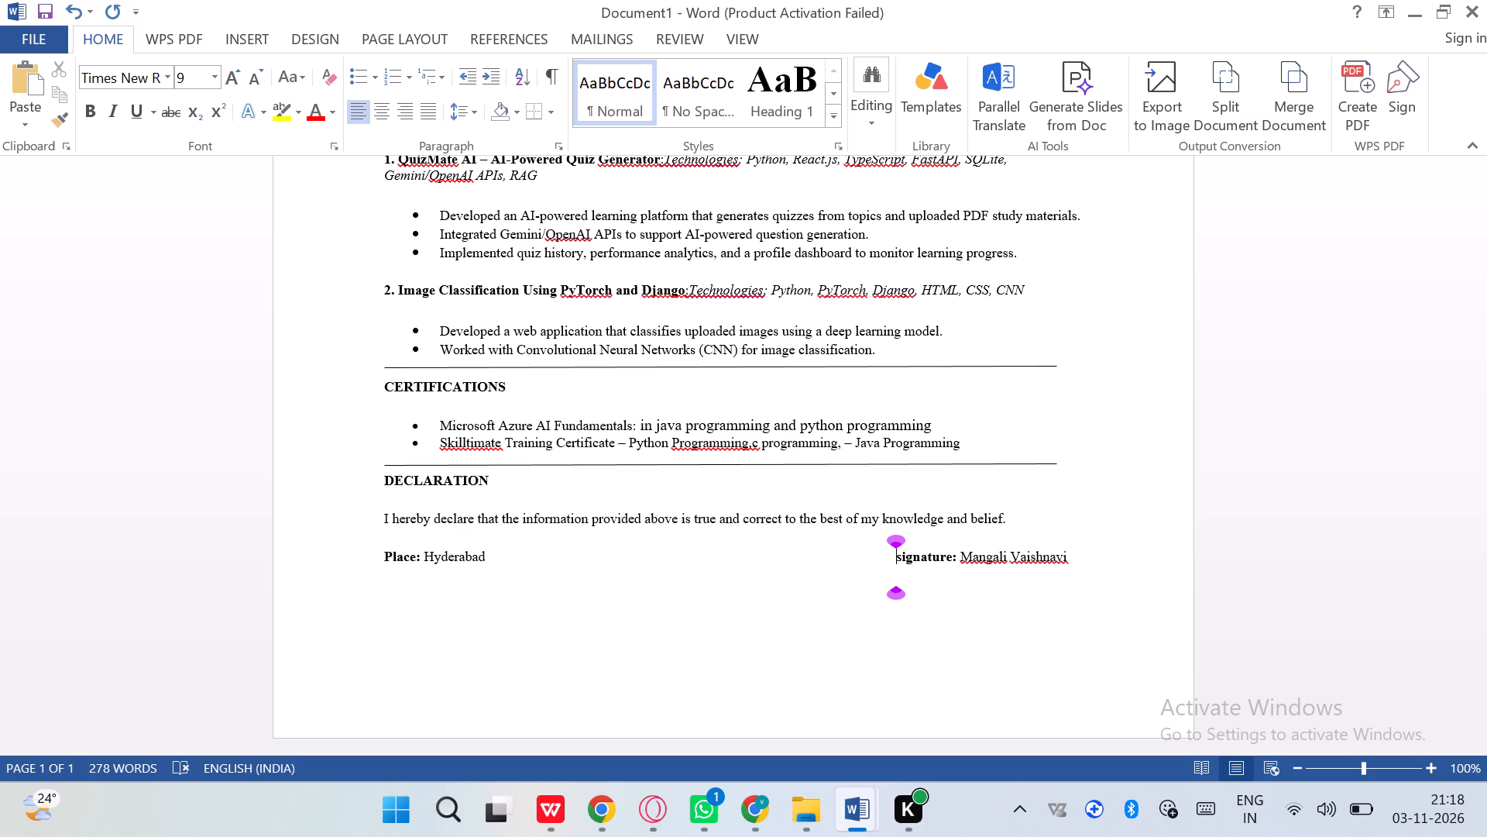
# Copy the entire resume, from the name heading through the signature line.
pyautogui.scroll(1, 525, 563)
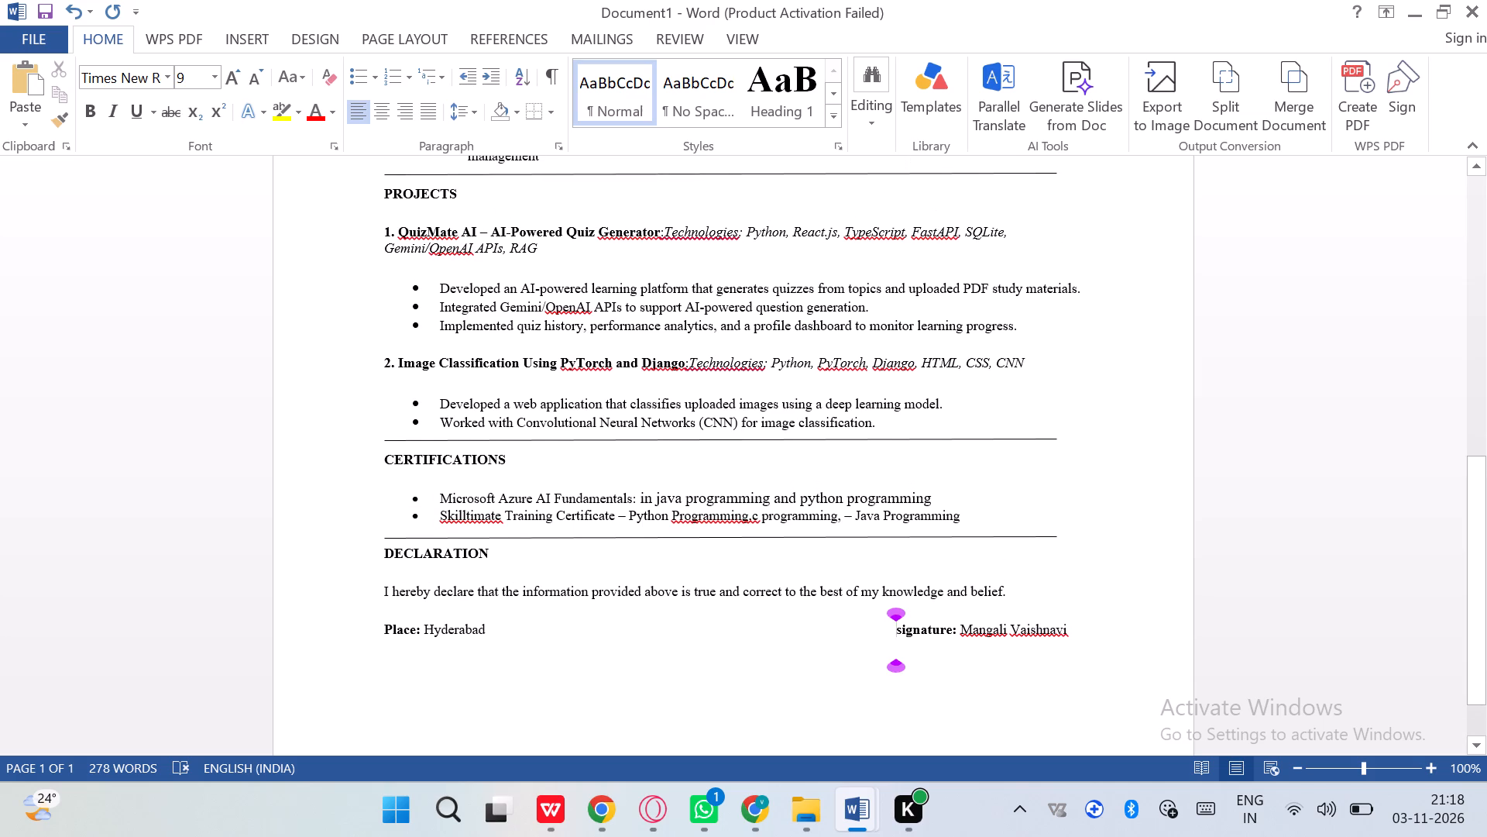
pyautogui.scroll(1, 525, 563)
pyautogui.moveTo(1089, 619); pyautogui.dragTo(410, 132)
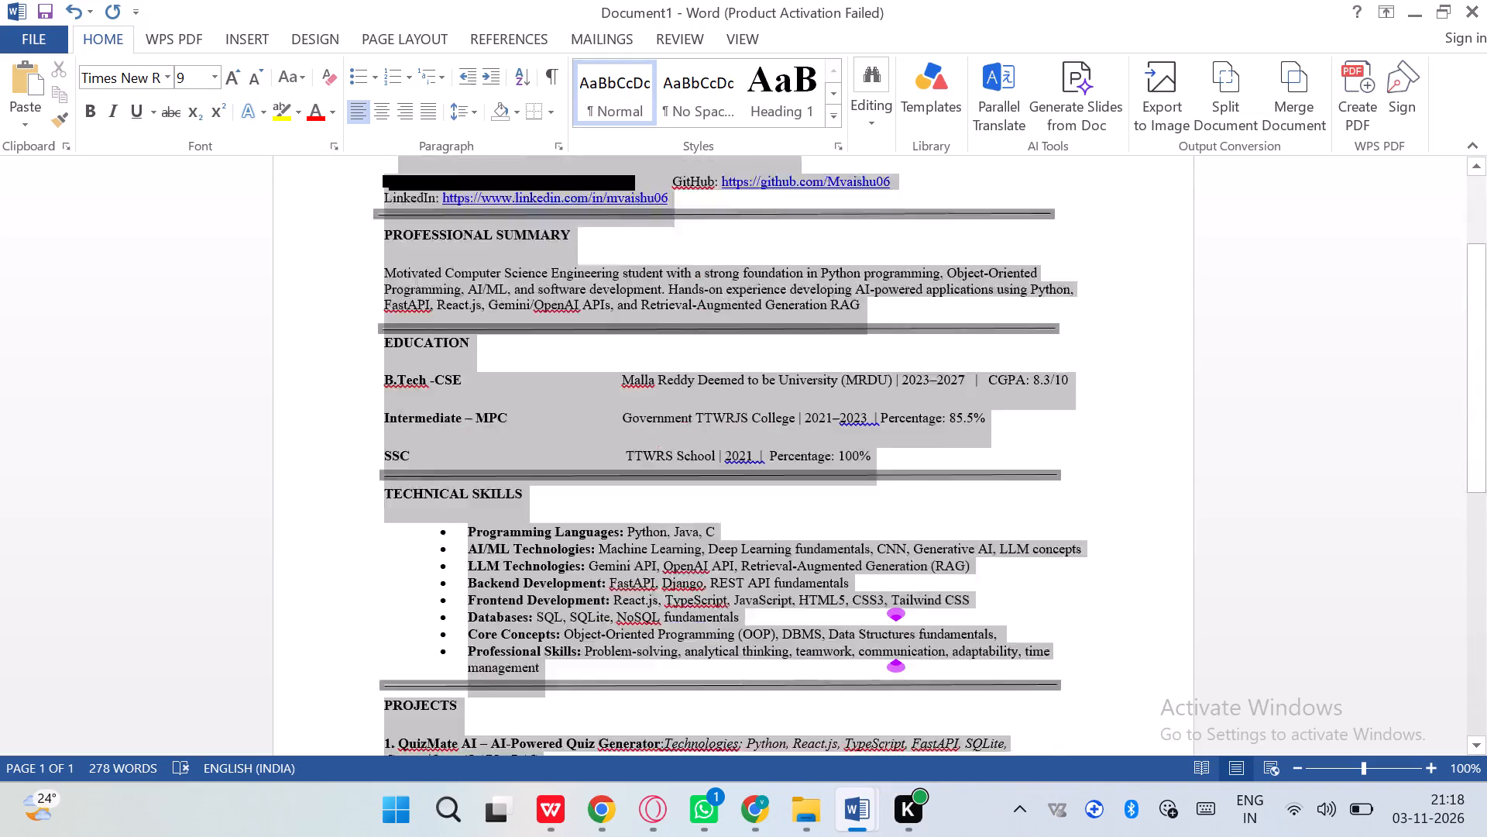
pyautogui.moveTo(410, 132); pyautogui.dragTo(488, 292)
pyautogui.click(1067, 263)
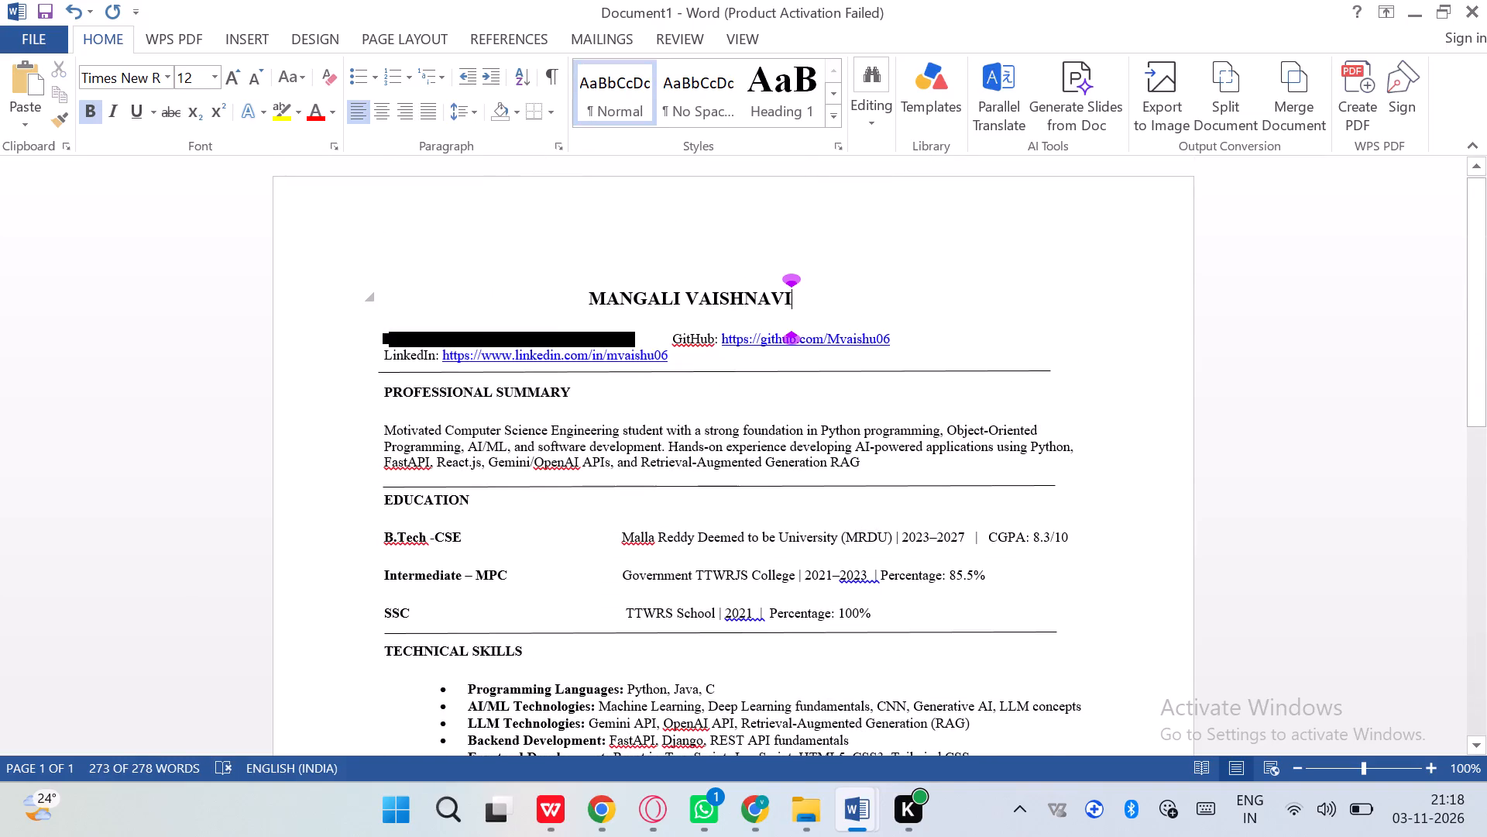
pyautogui.moveTo(576, 294); pyautogui.dragTo(975, 780)
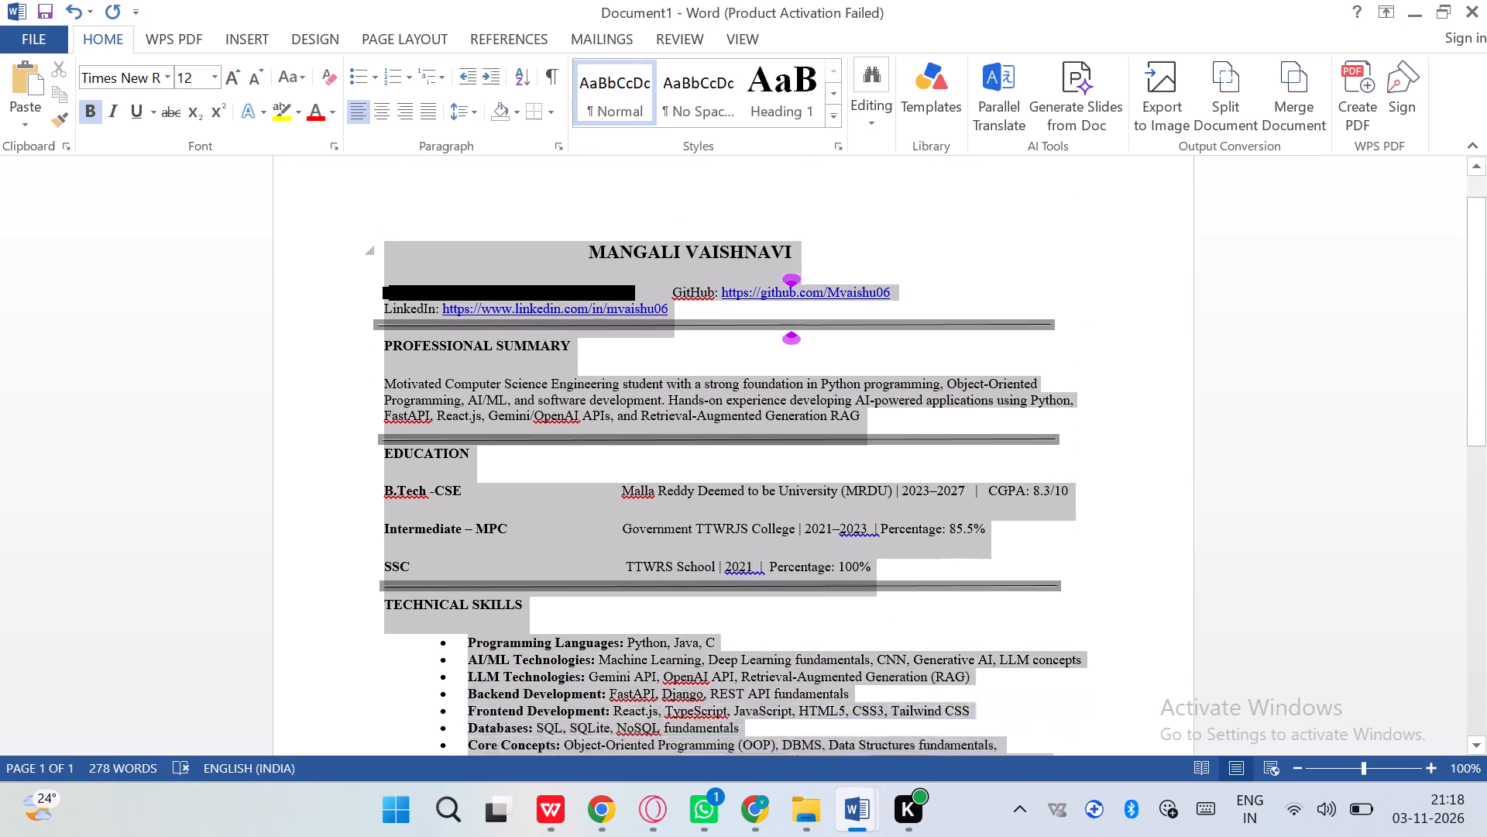
pyautogui.moveTo(975, 780); pyautogui.dragTo(978, 753)
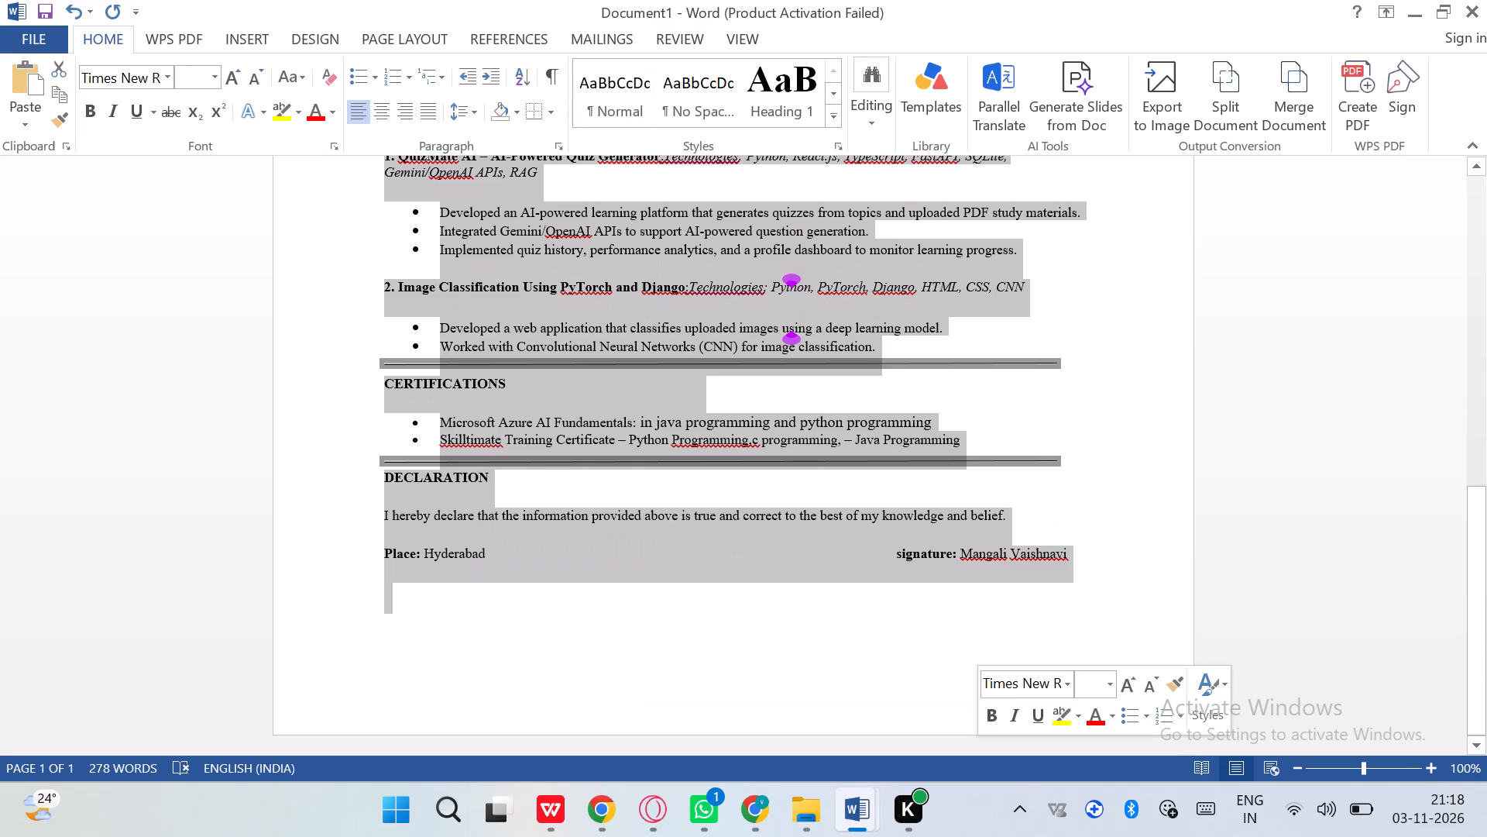
pyautogui.hotkey('ctrl', 'c')
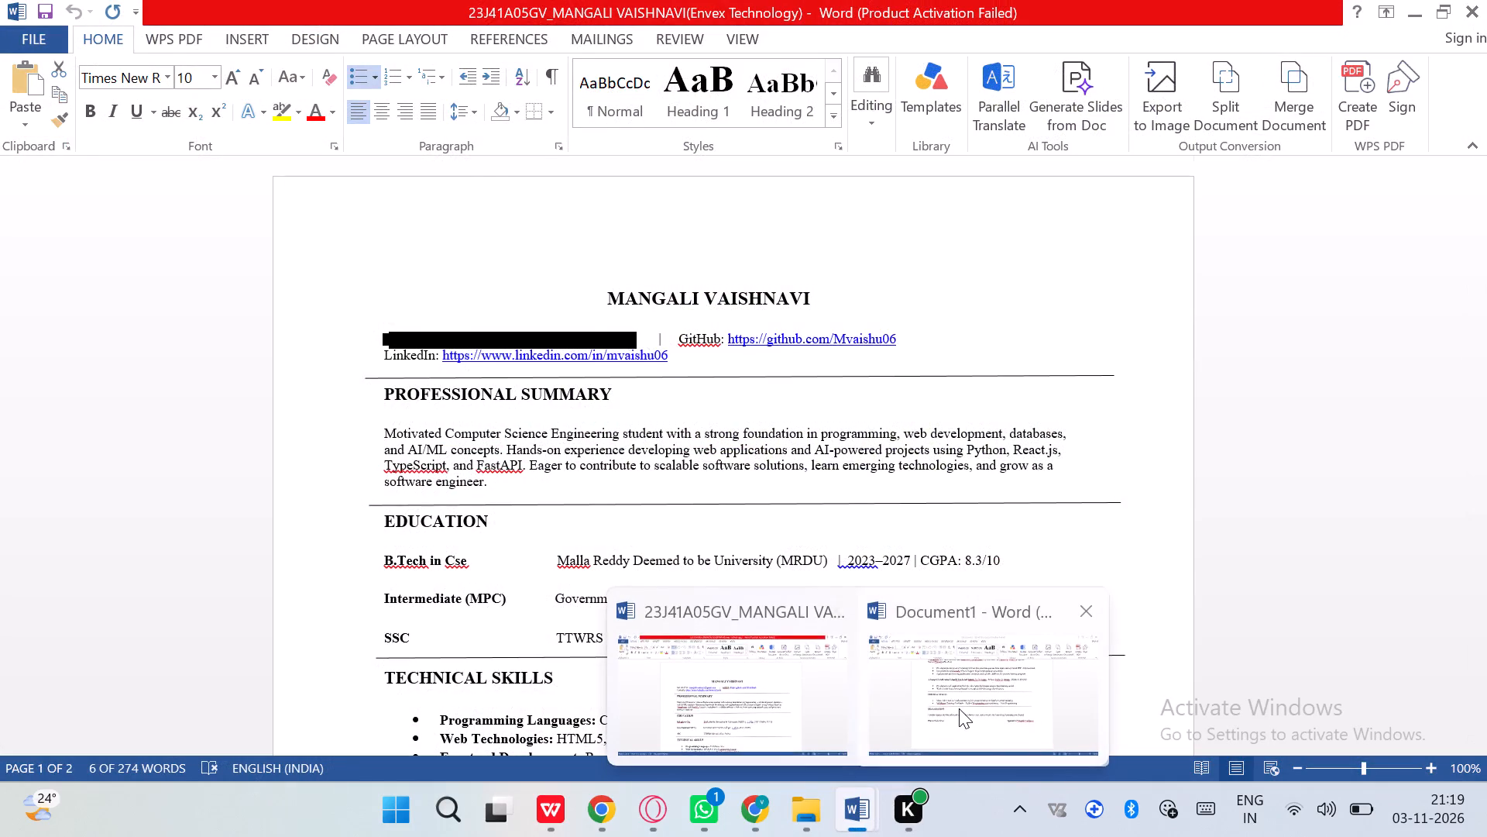
pyautogui.click(959, 708)
pyautogui.scroll(3, 895, 491)
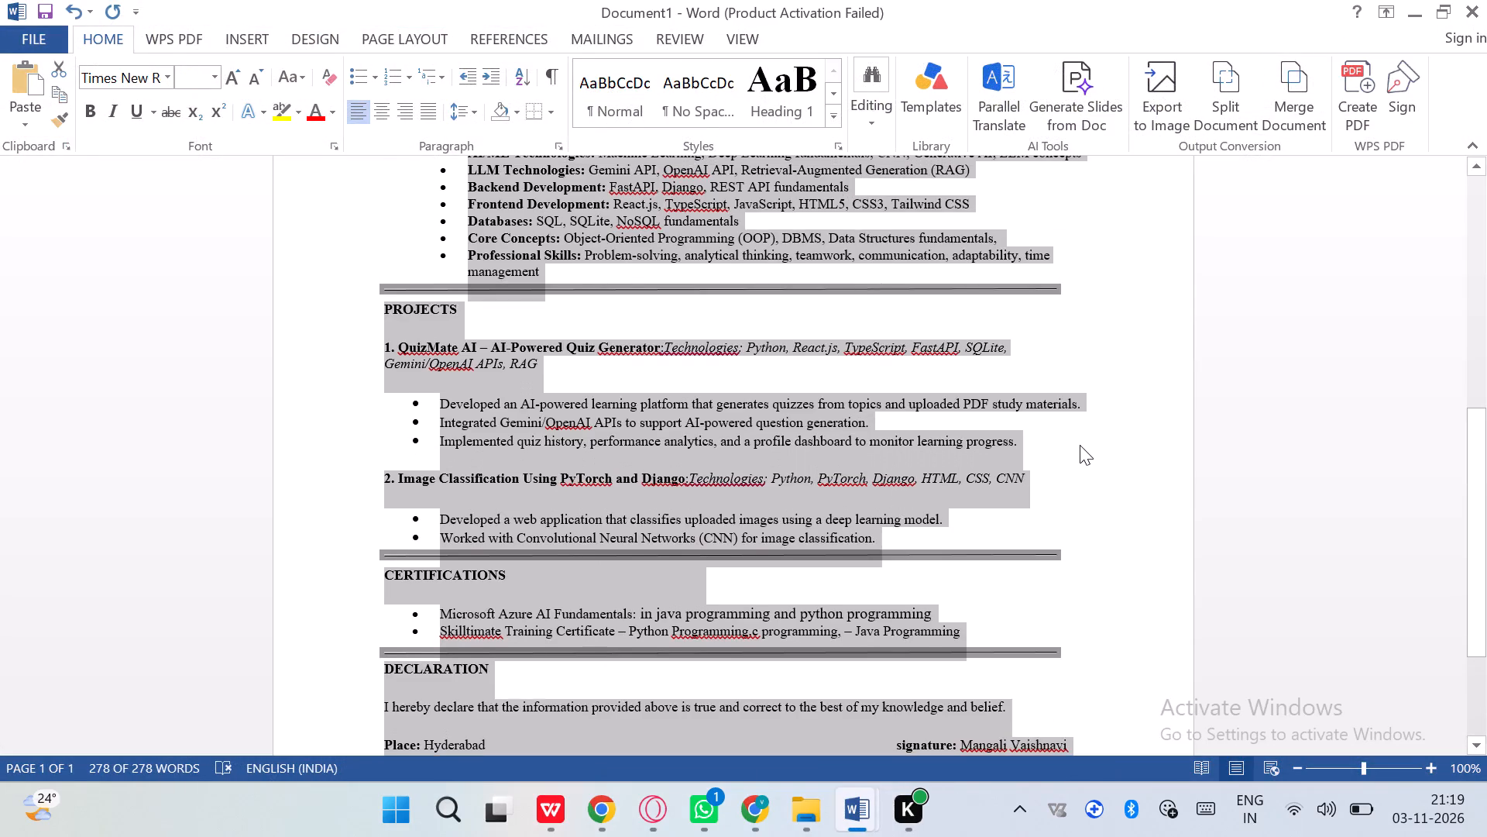
pyautogui.click(1080, 445)
pyautogui.scroll(4, 1080, 445)
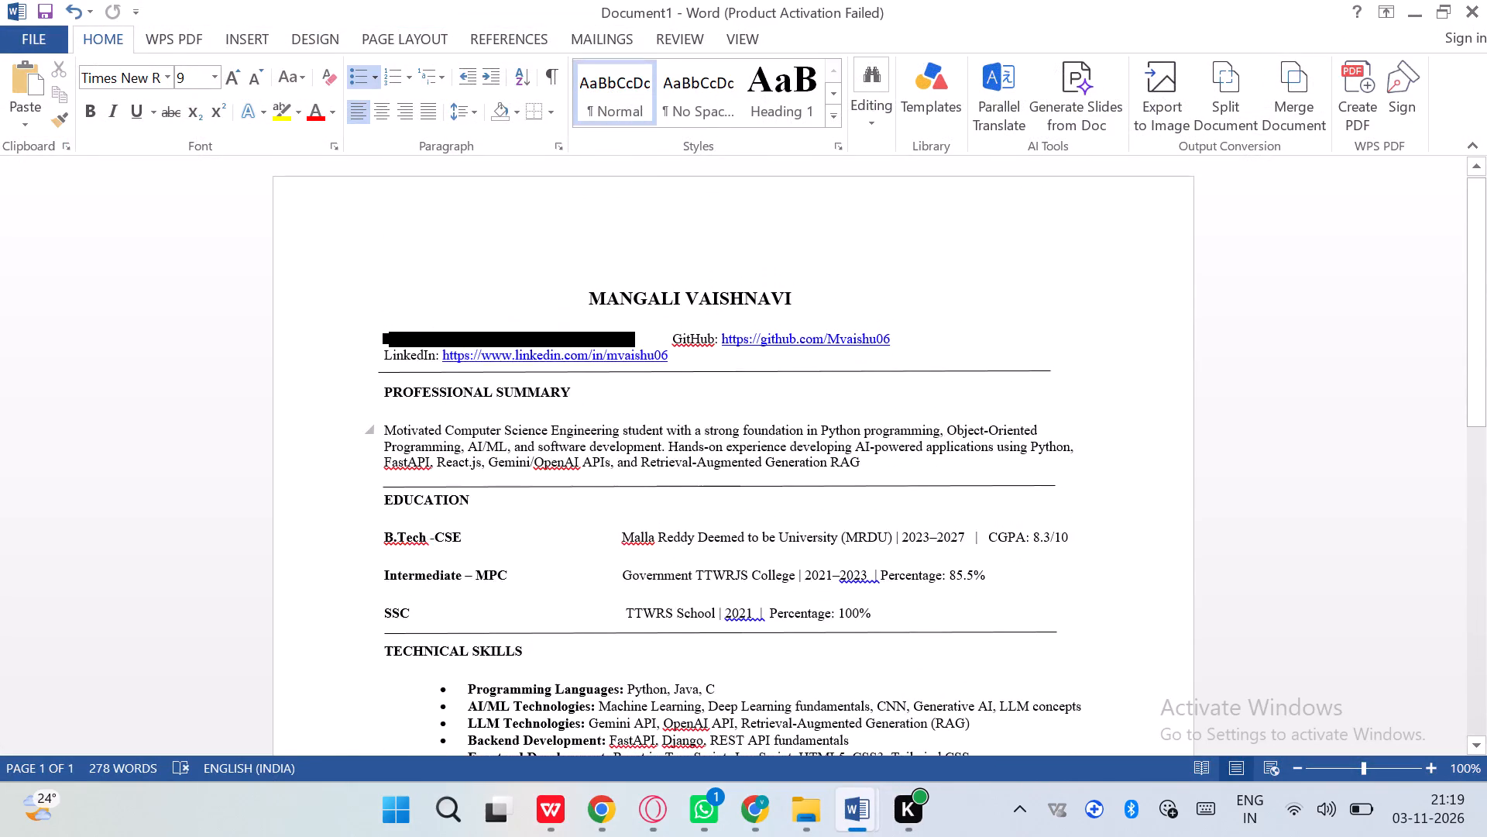
pyautogui.click(864, 464)
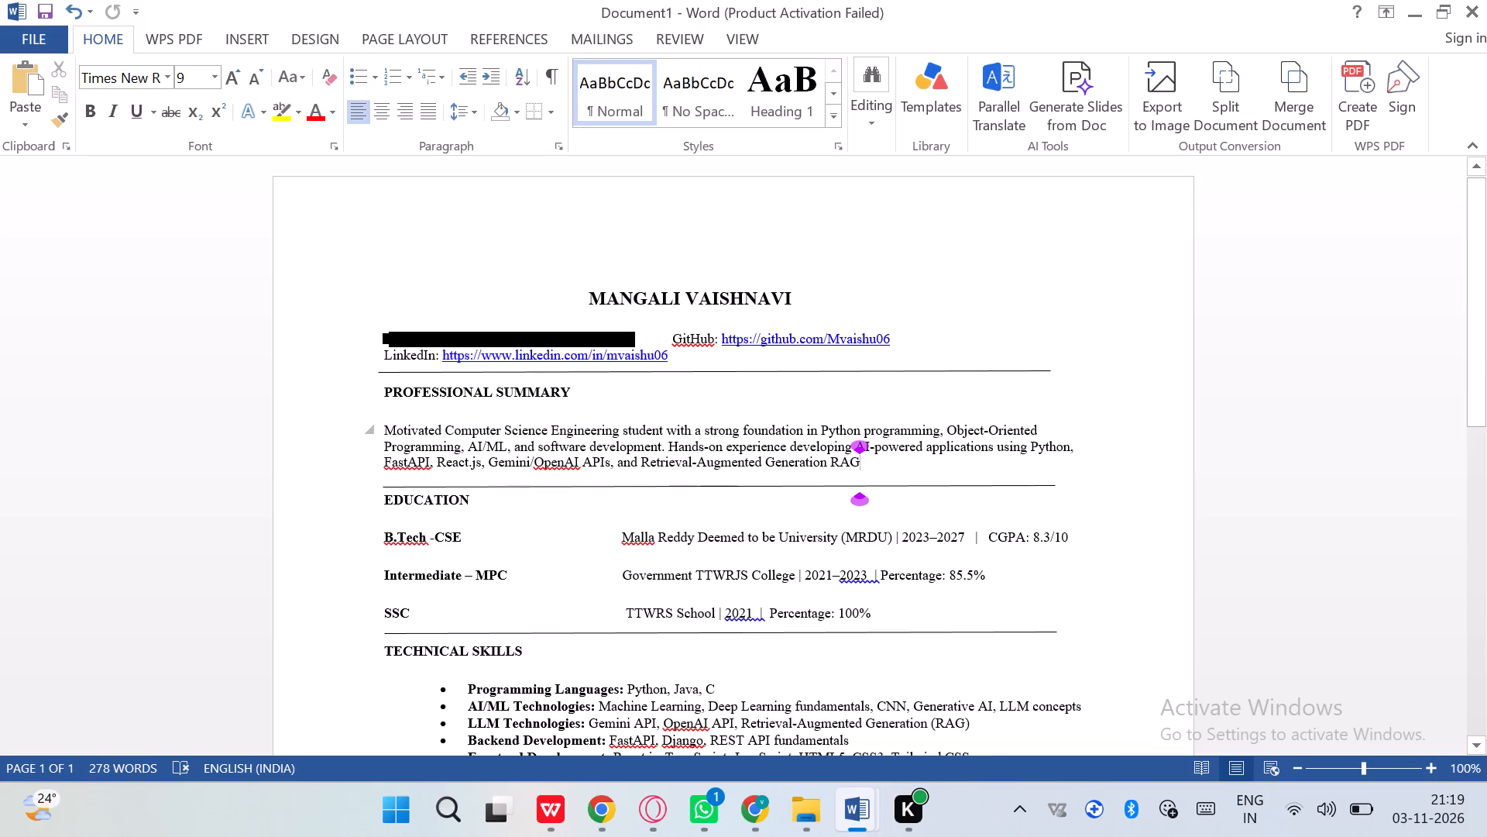
pyautogui.hotkey('ctrl', 'v')
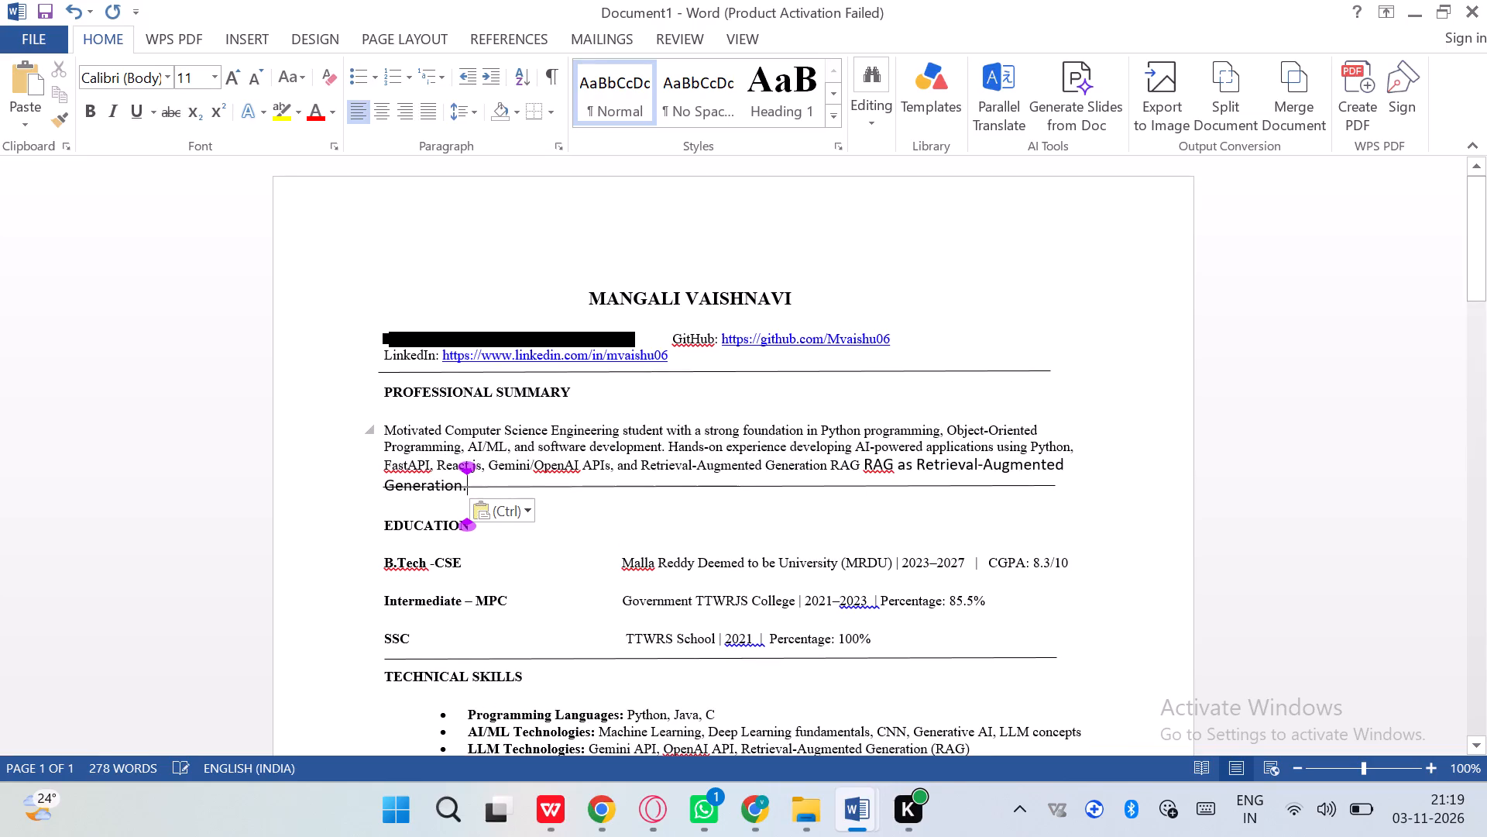
# Delete the original "RAG" just before the pasted phrase in the Professional Summary.
pyautogui.click(864, 464)
pyautogui.press('BackSpace')
pyautogui.press('BackSpace')
pyautogui.press('BackSpace')
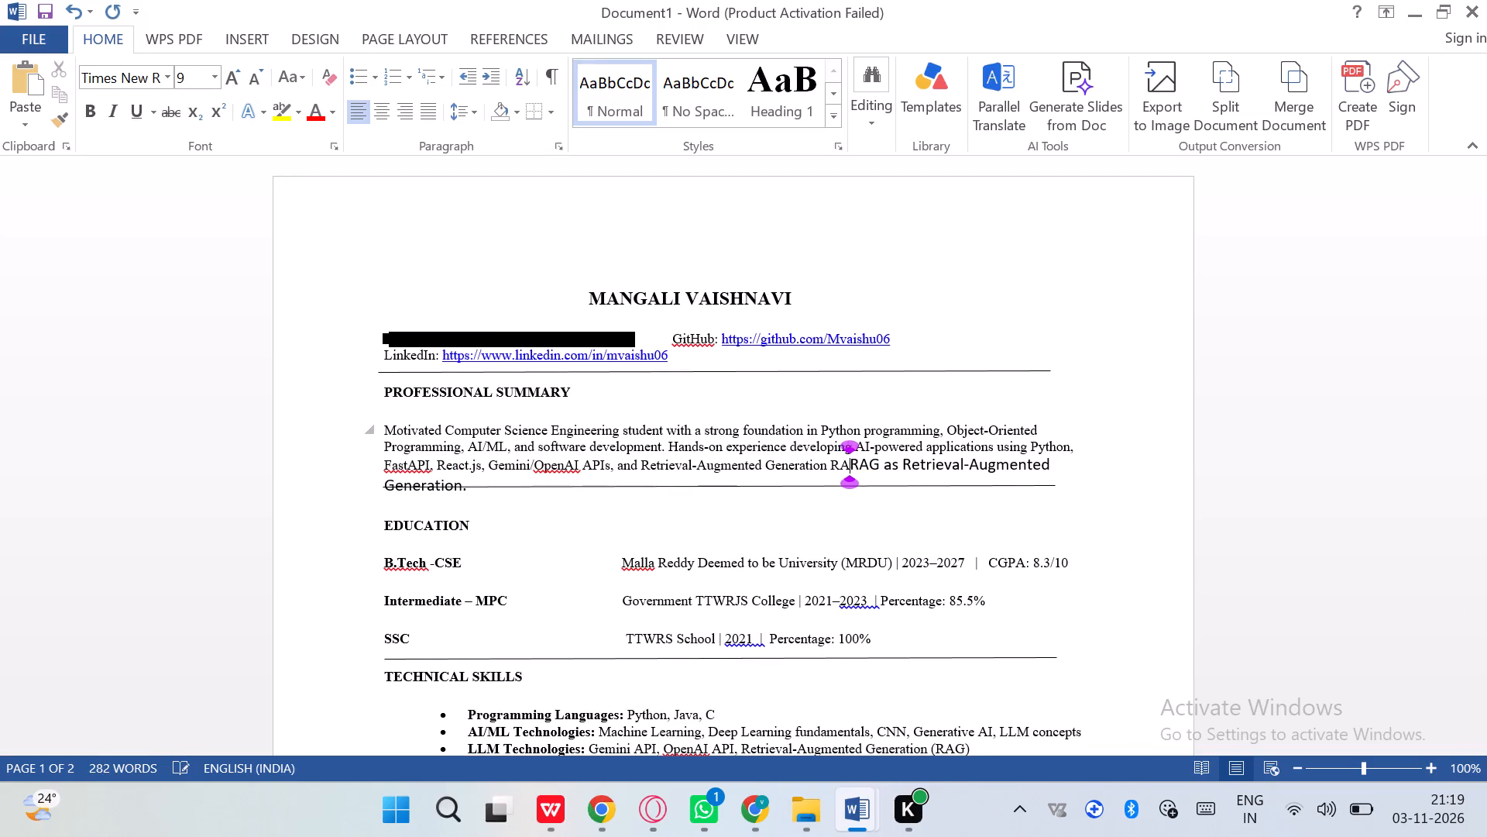
pyautogui.press('BackSpace')
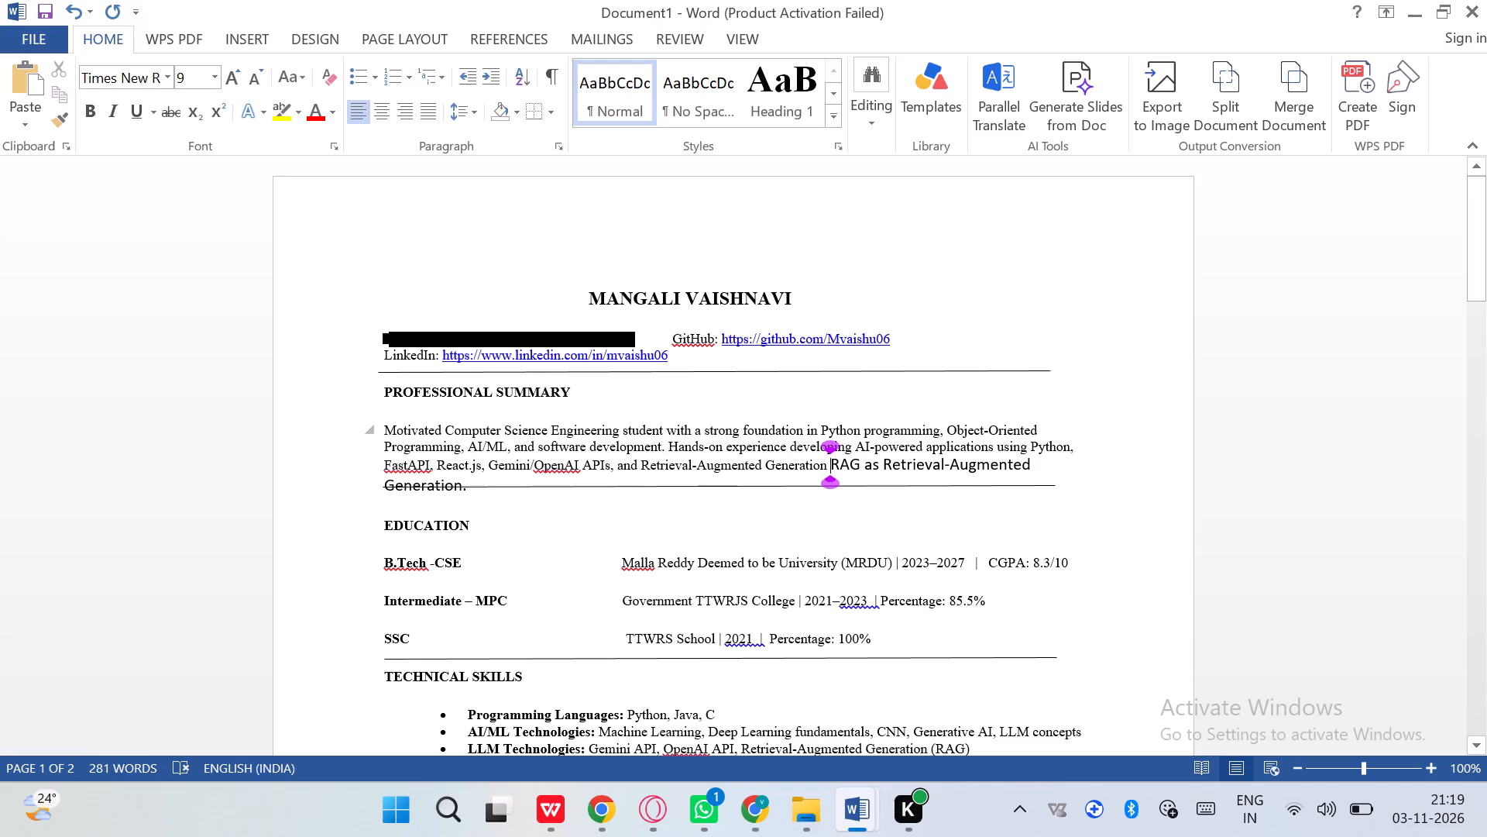
# Format the pasted phrase "RAG as Retrieval-Augmented Generation." in Times New Roman at size 9.
pyautogui.moveTo(831, 464); pyautogui.dragTo(1021, 495)
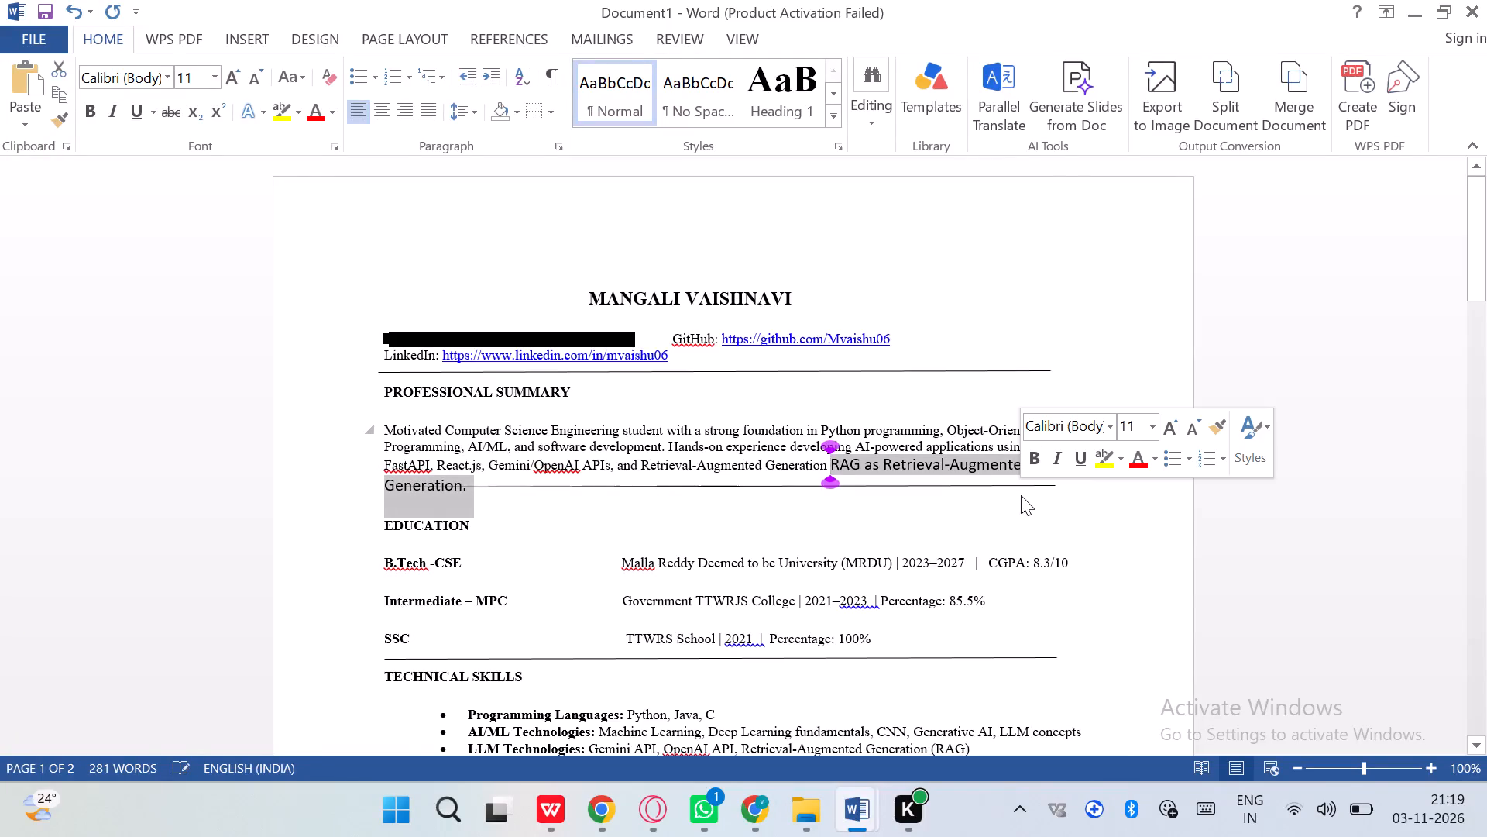
pyautogui.click(1115, 429)
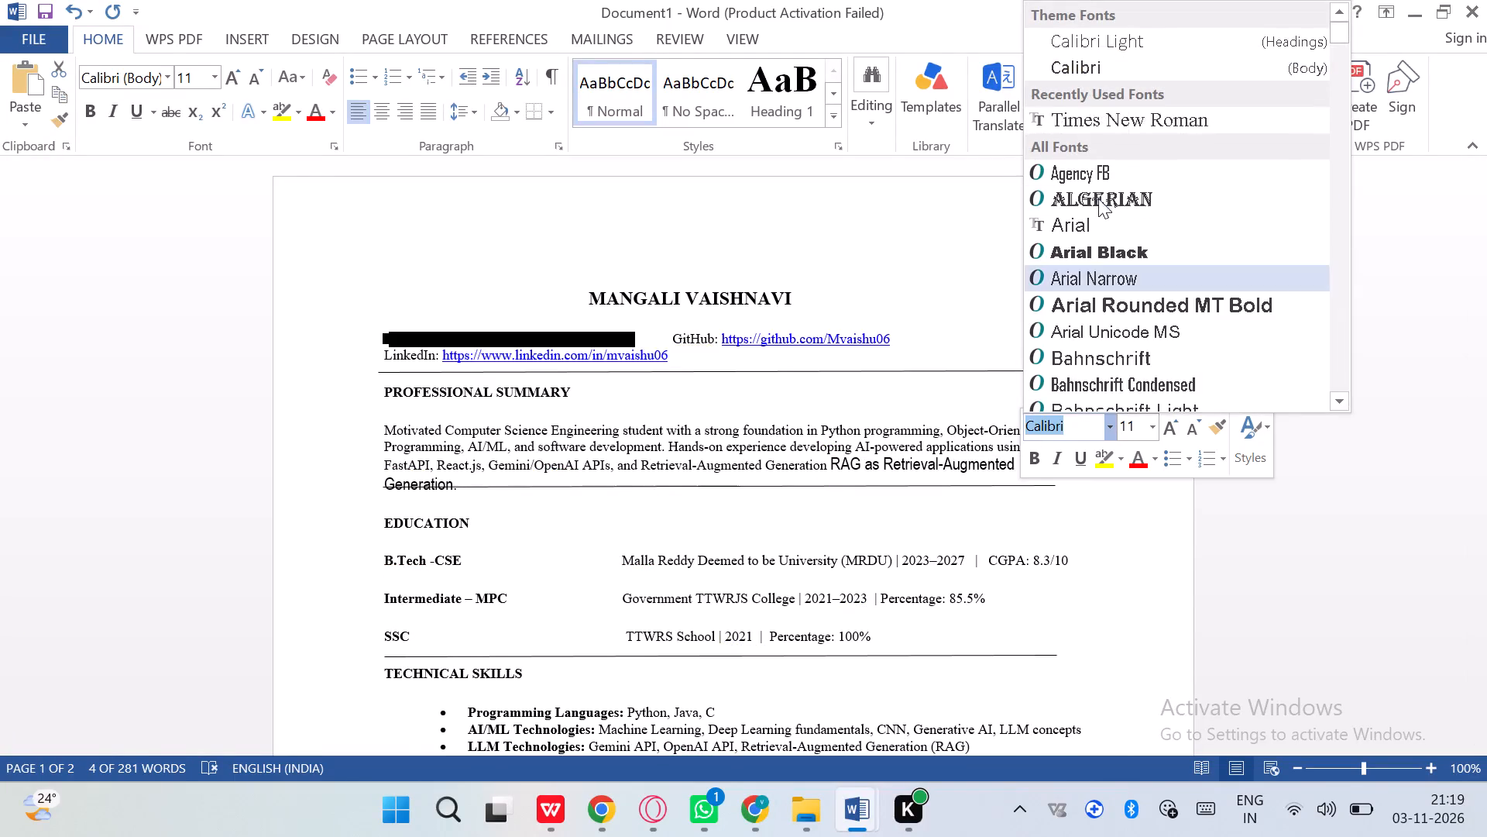
pyautogui.click(1098, 129)
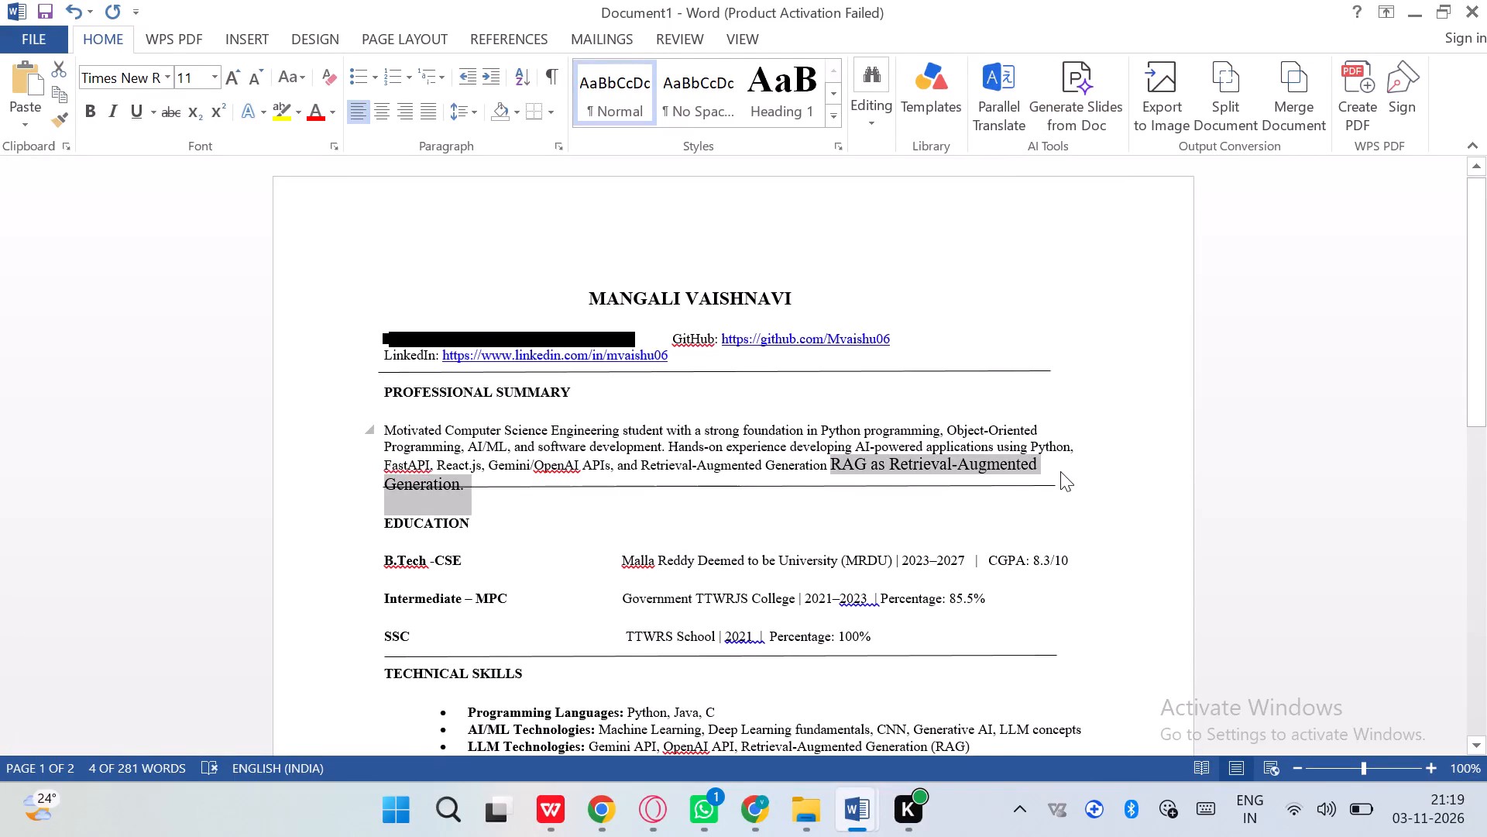
pyautogui.click(1045, 464)
pyautogui.click(1045, 464)
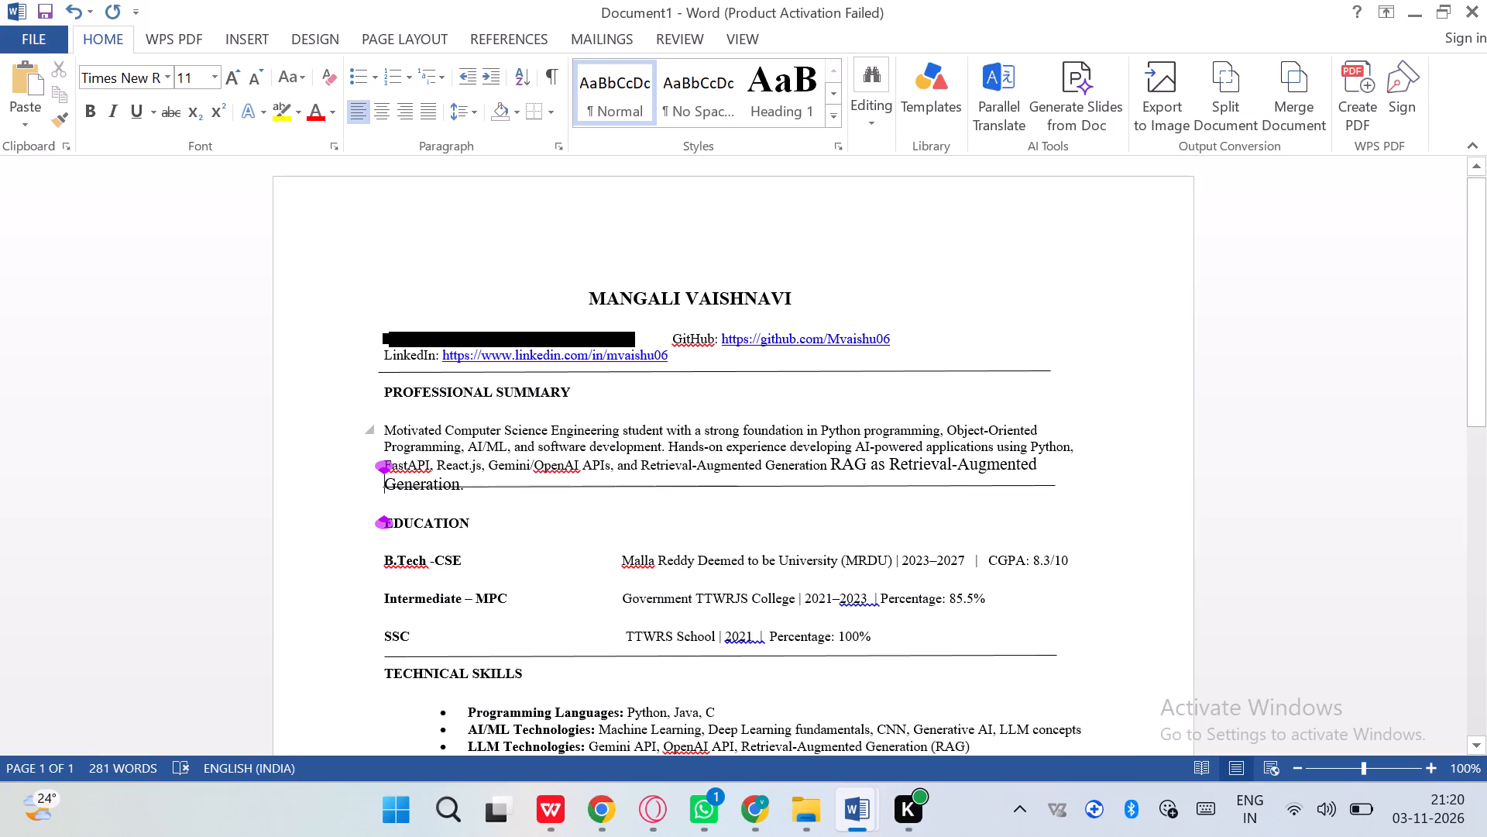
pyautogui.moveTo(830, 472); pyautogui.dragTo(1028, 484)
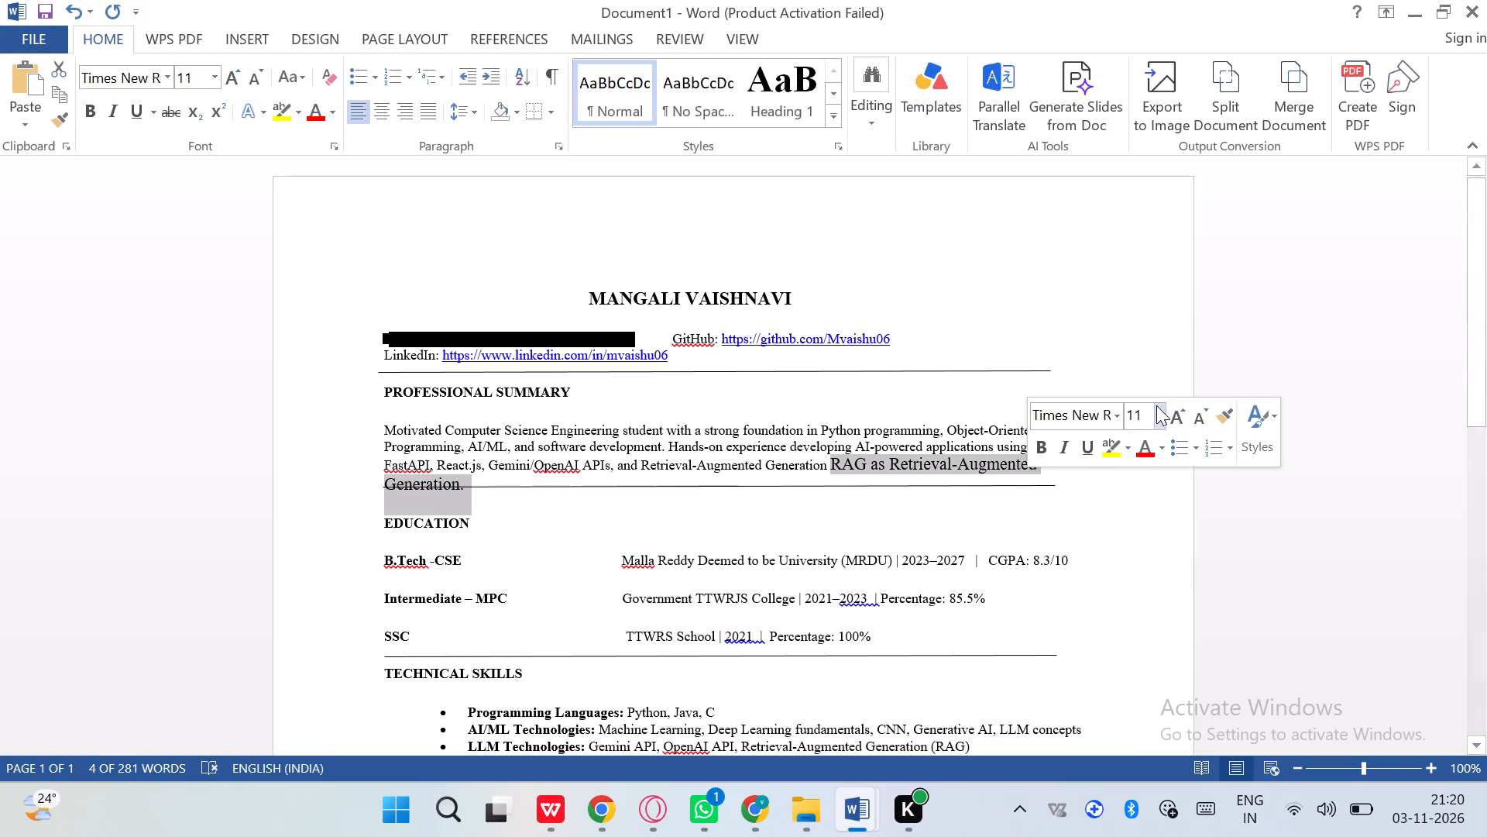
pyautogui.click(1157, 413)
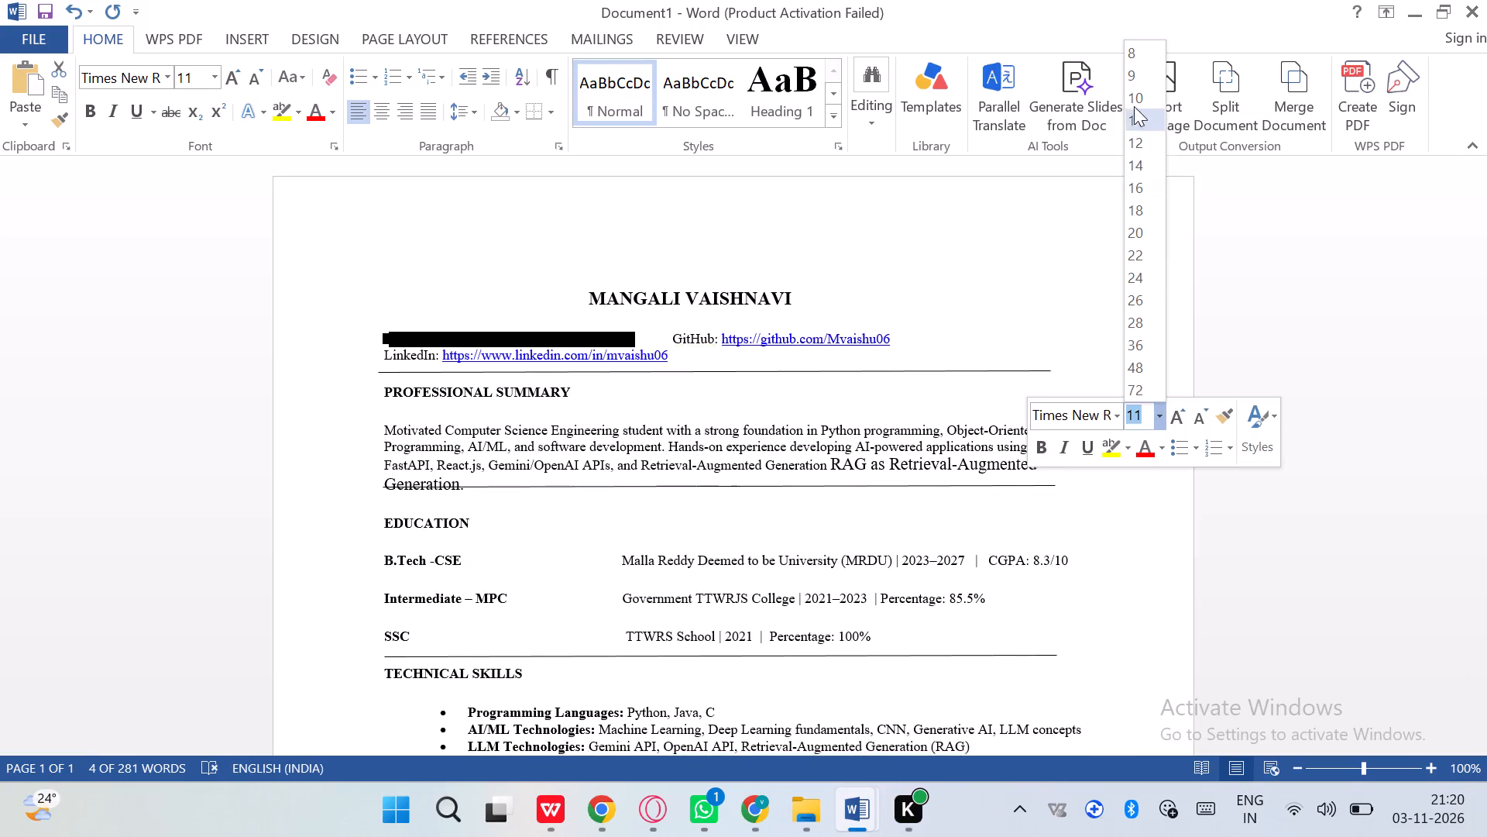
pyautogui.click(1137, 84)
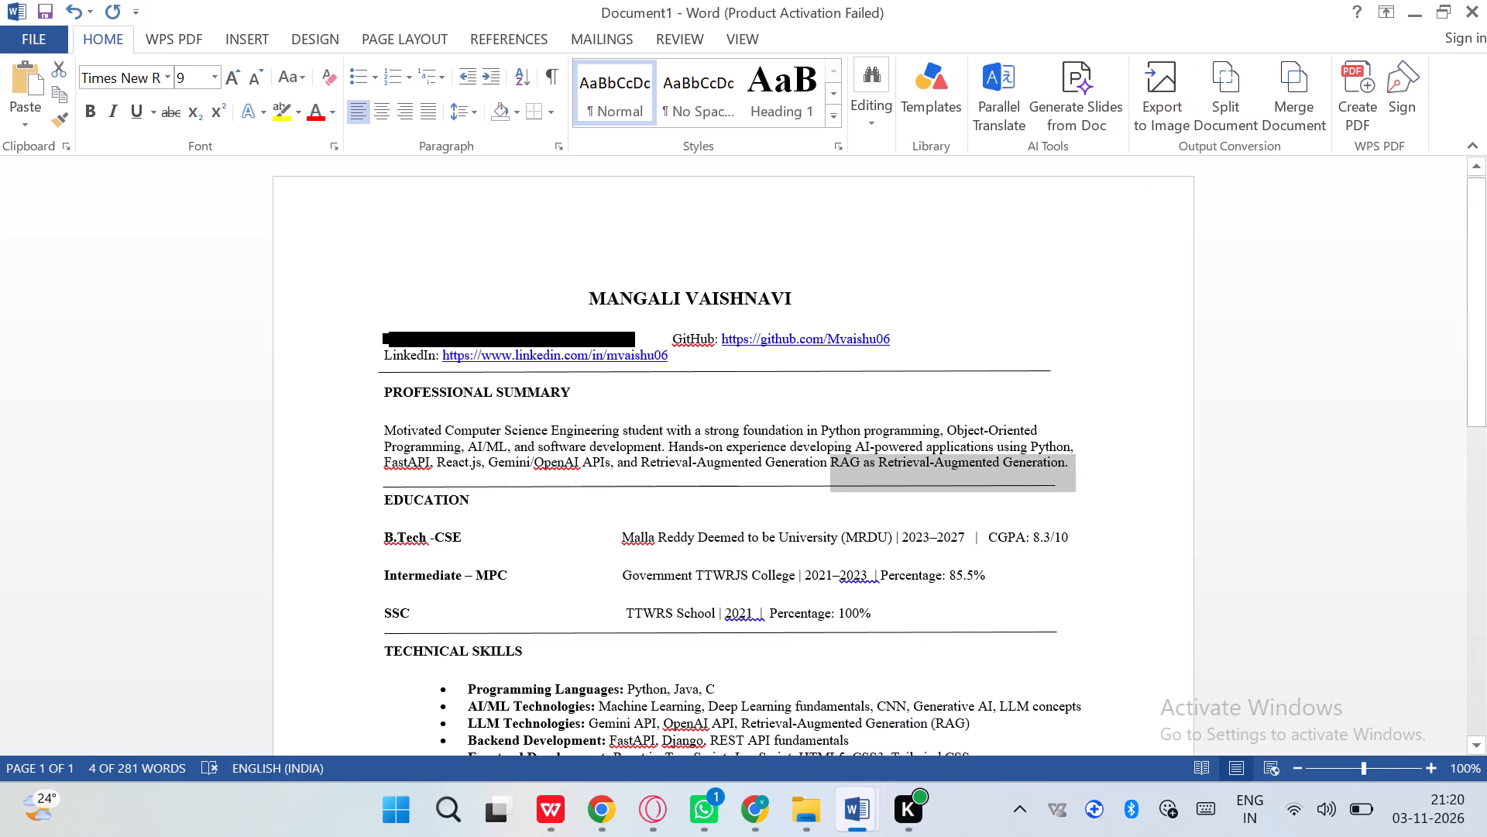
pyautogui.click(1091, 481)
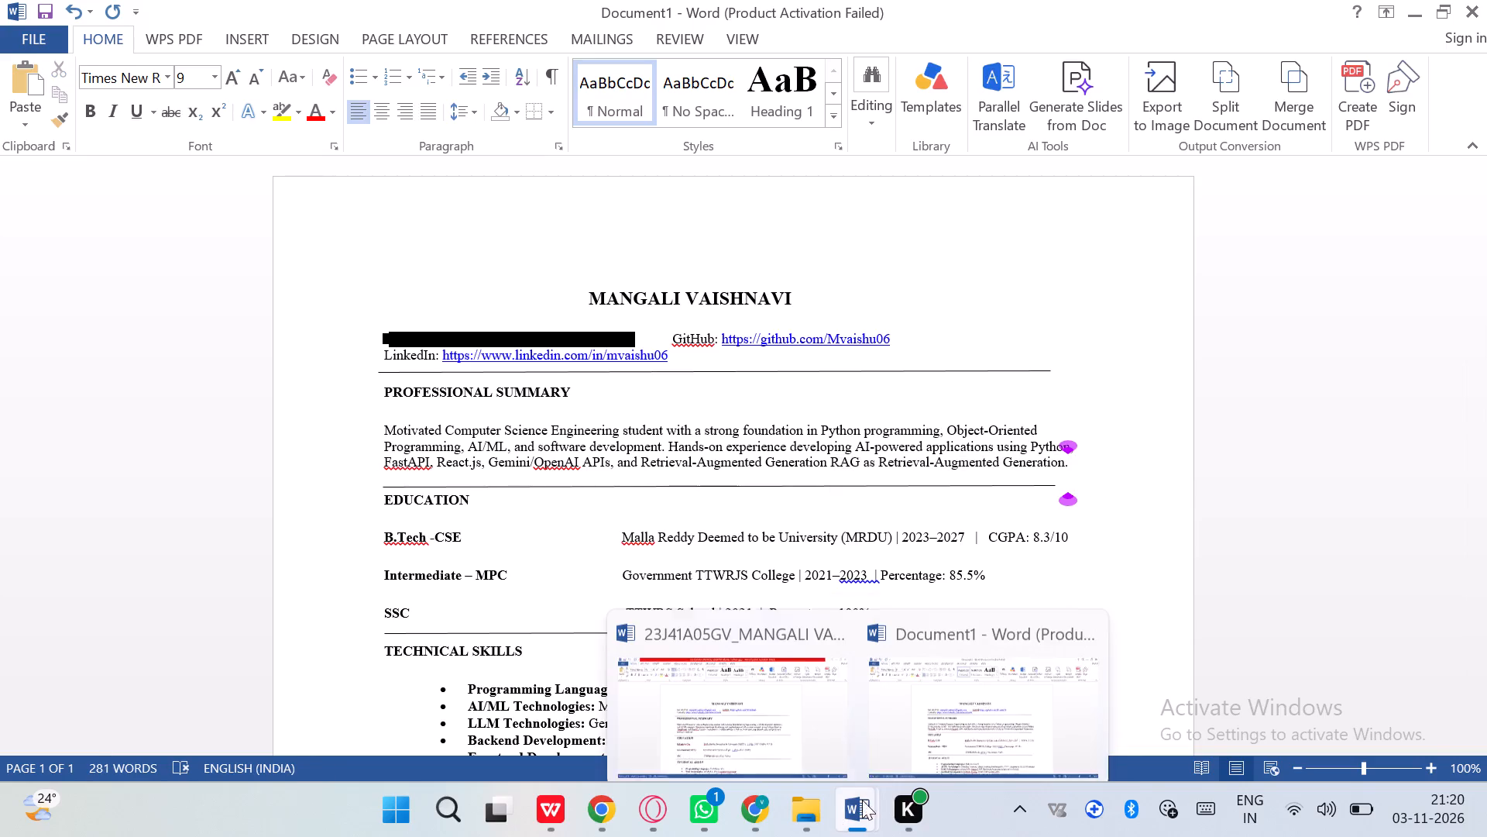
# Recheck ChatGPT's corrections in Chrome, and in Word's Document1 remove the comma after "Data Structures fundamentals" under Core Concepts.
pyautogui.click(606, 802)
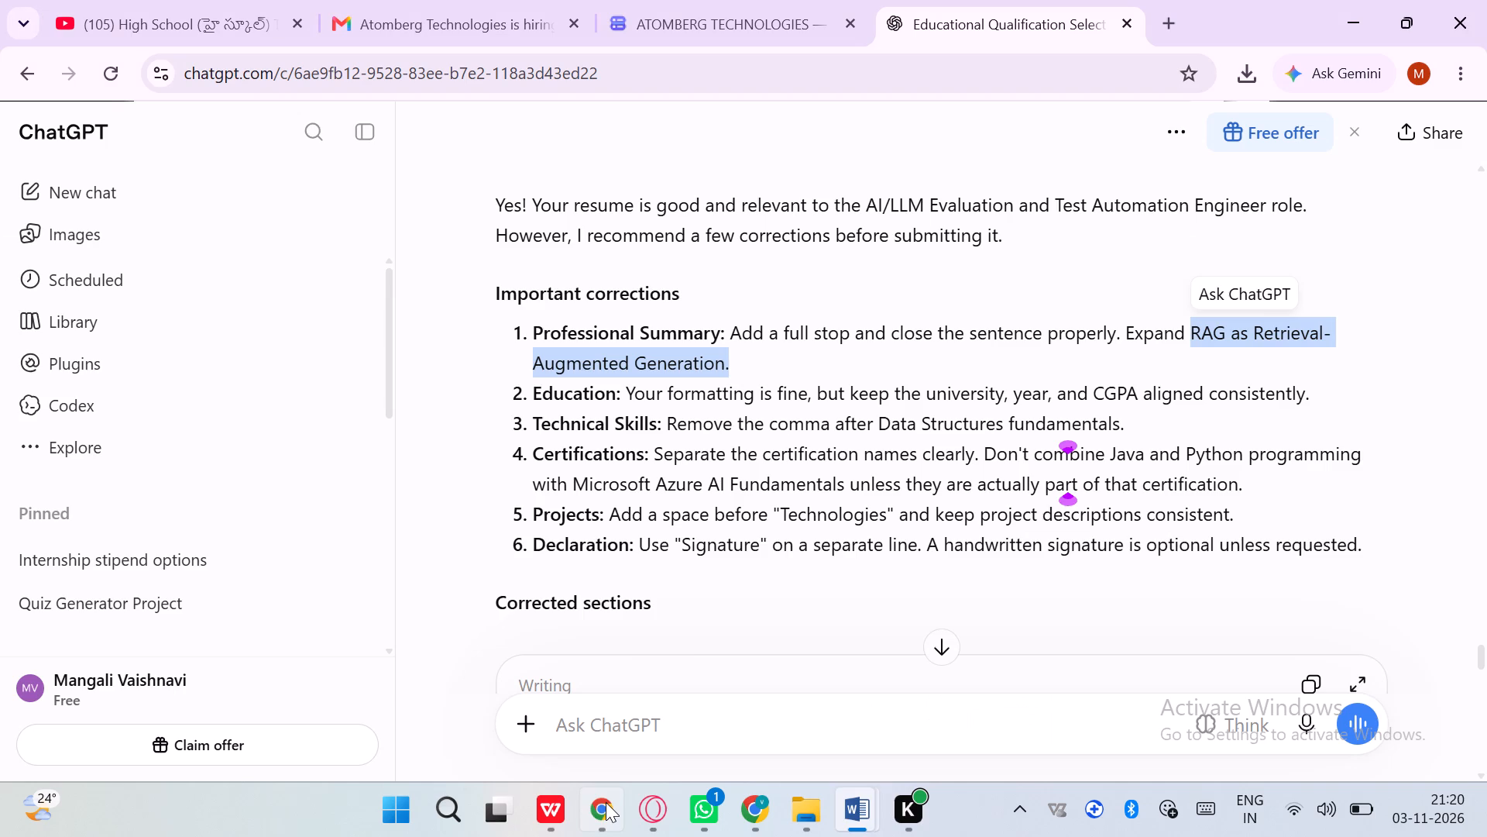
pyautogui.click(714, 636)
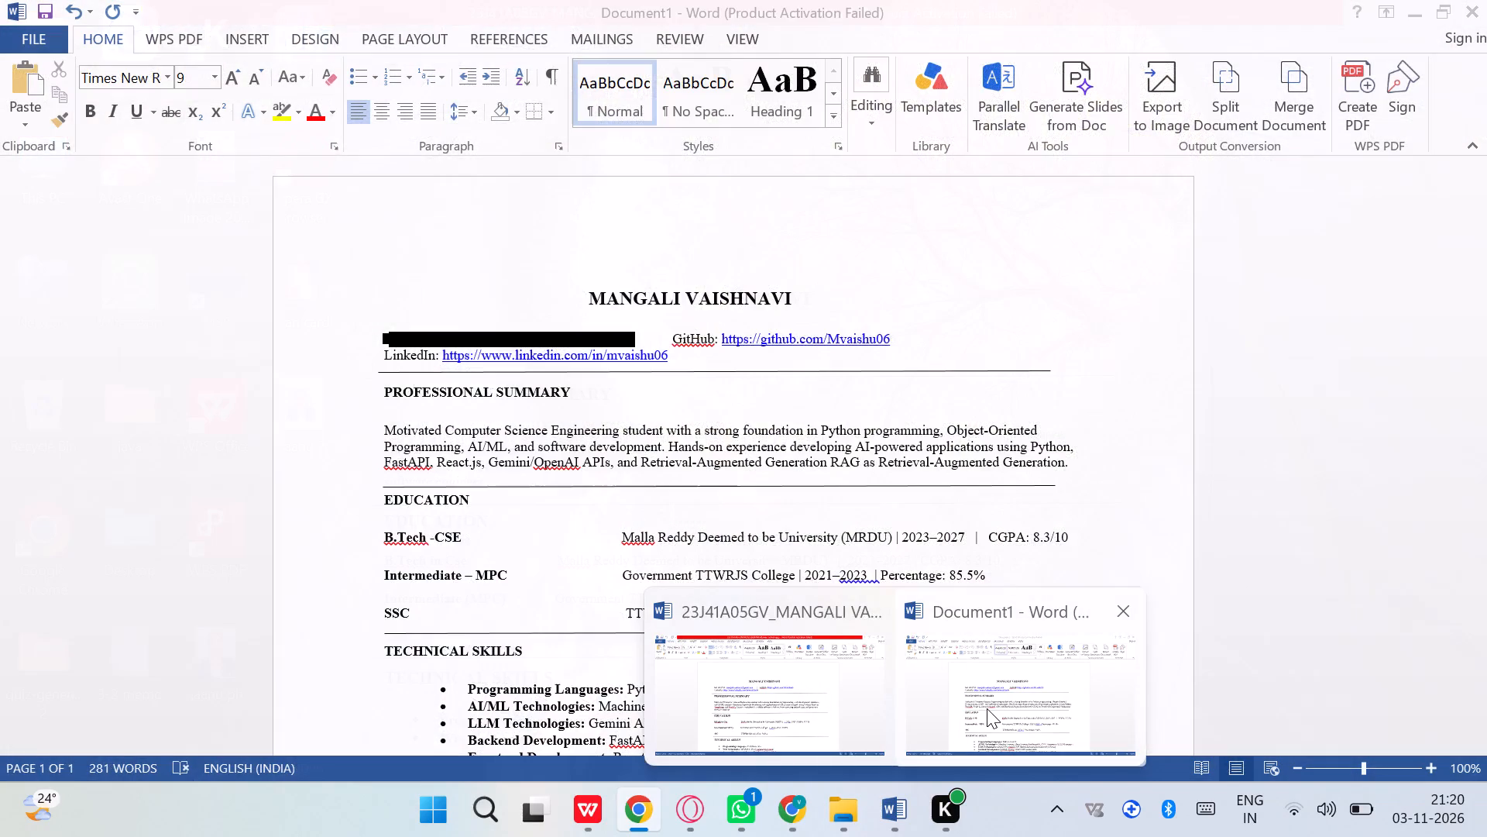
pyautogui.click(987, 708)
pyautogui.scroll(-1, 891, 592)
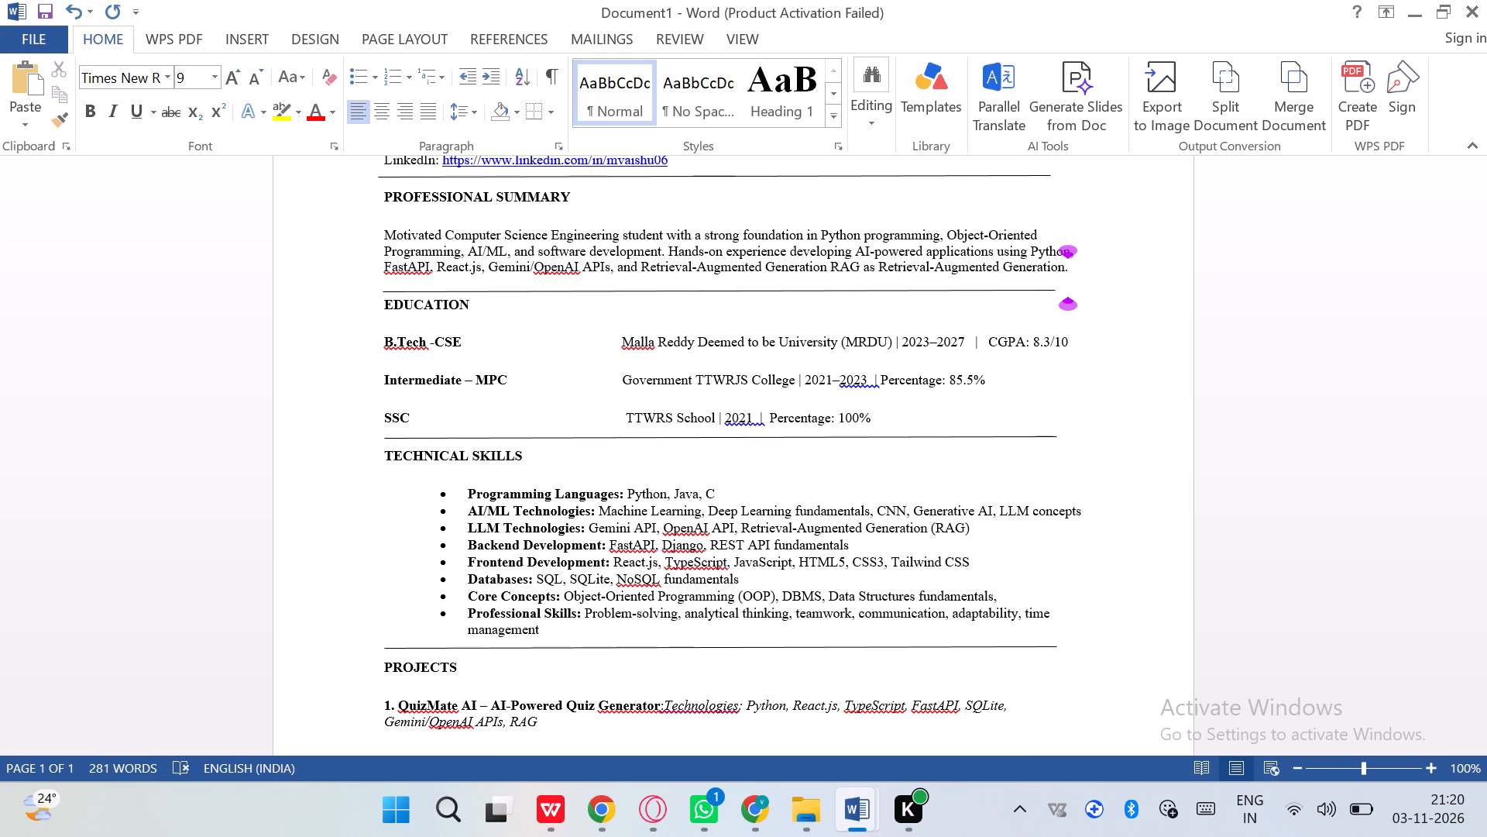
pyautogui.click(1006, 601)
pyautogui.press('BackSpace')
pyautogui.press('BackSpace')
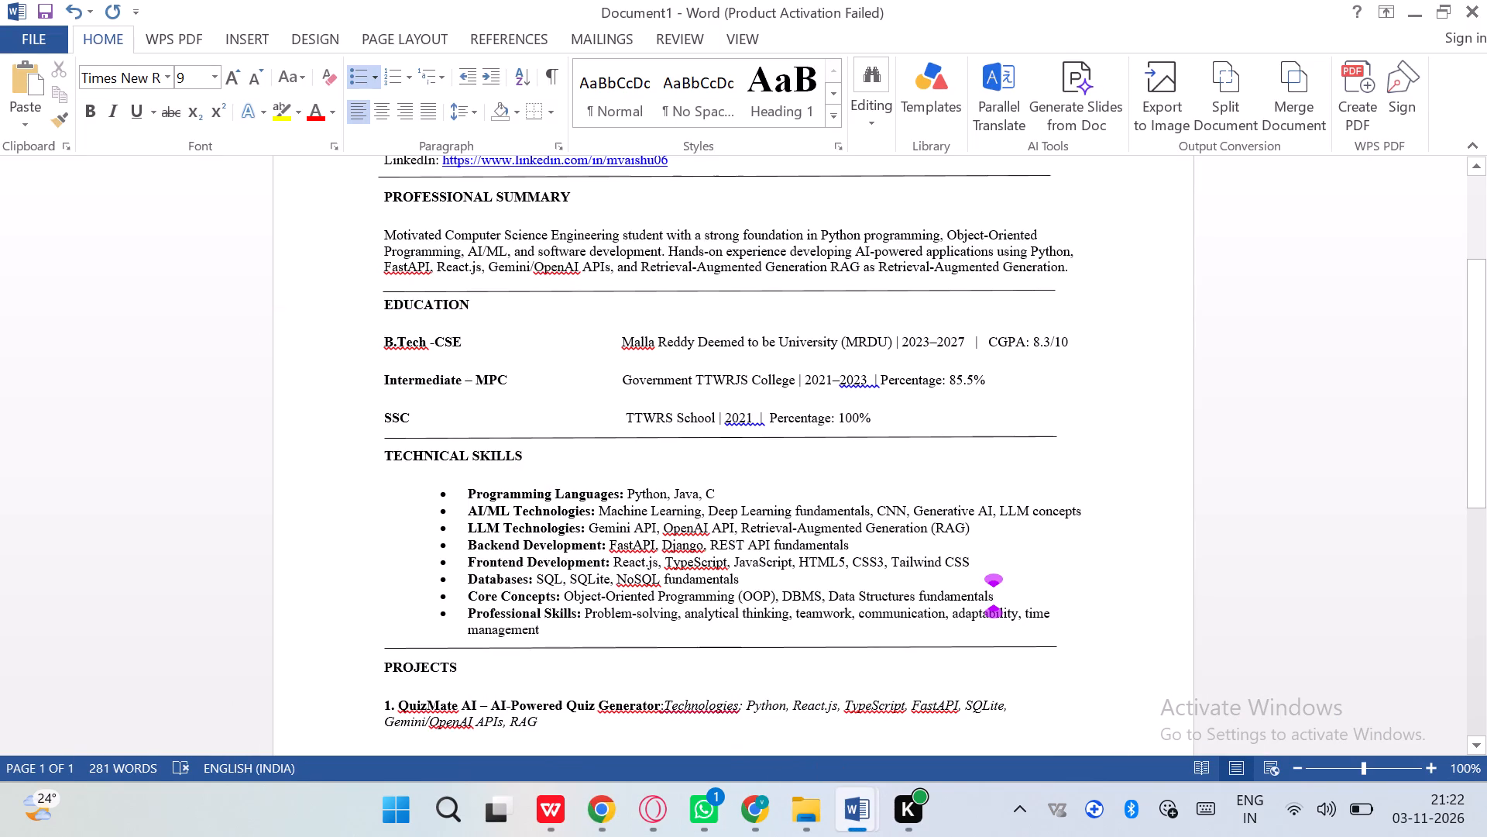
pyautogui.scroll(-2, 893, 522)
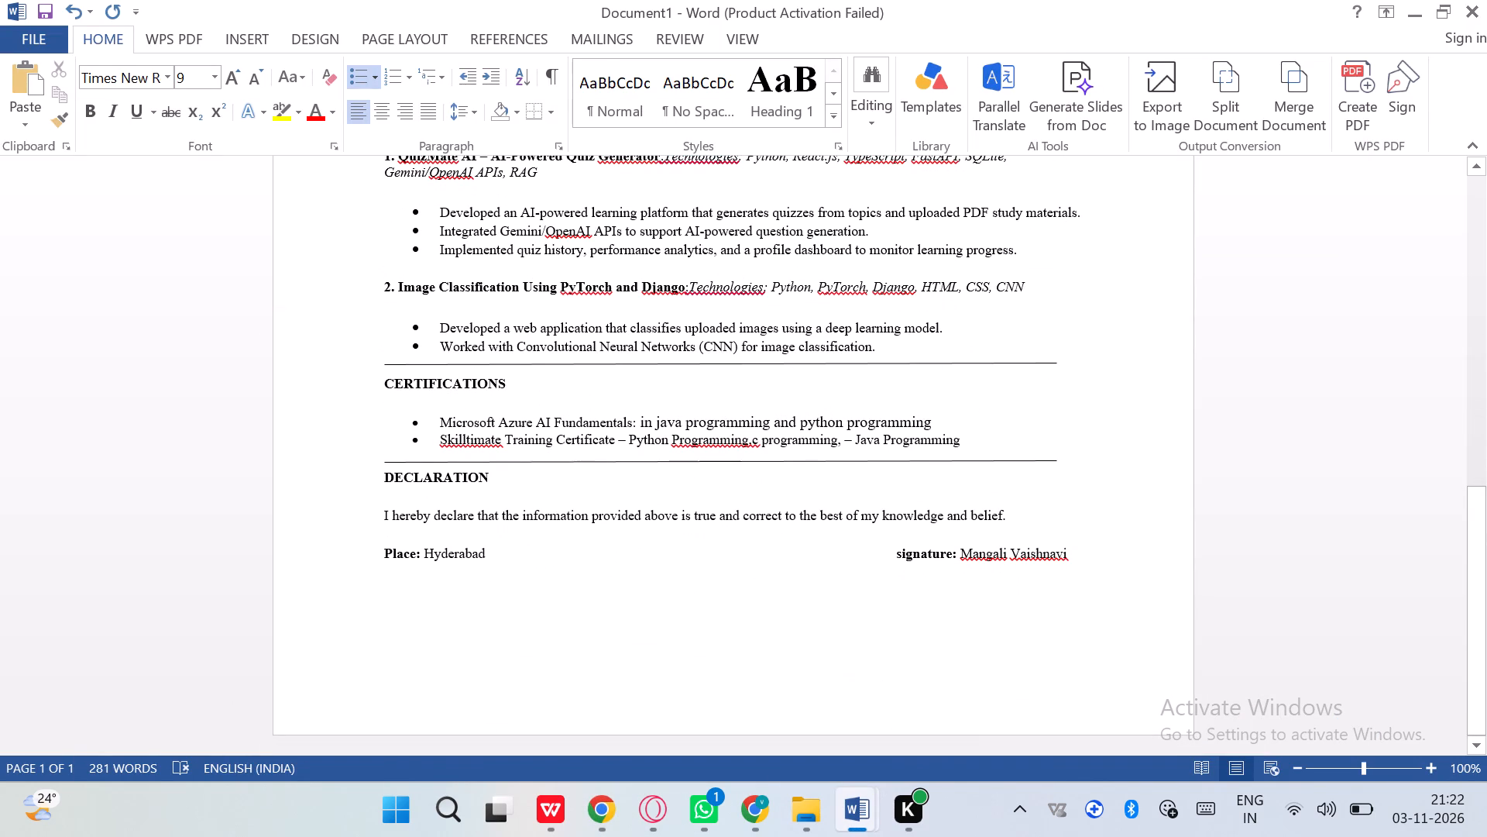
pyautogui.scroll(1, 1093, 553)
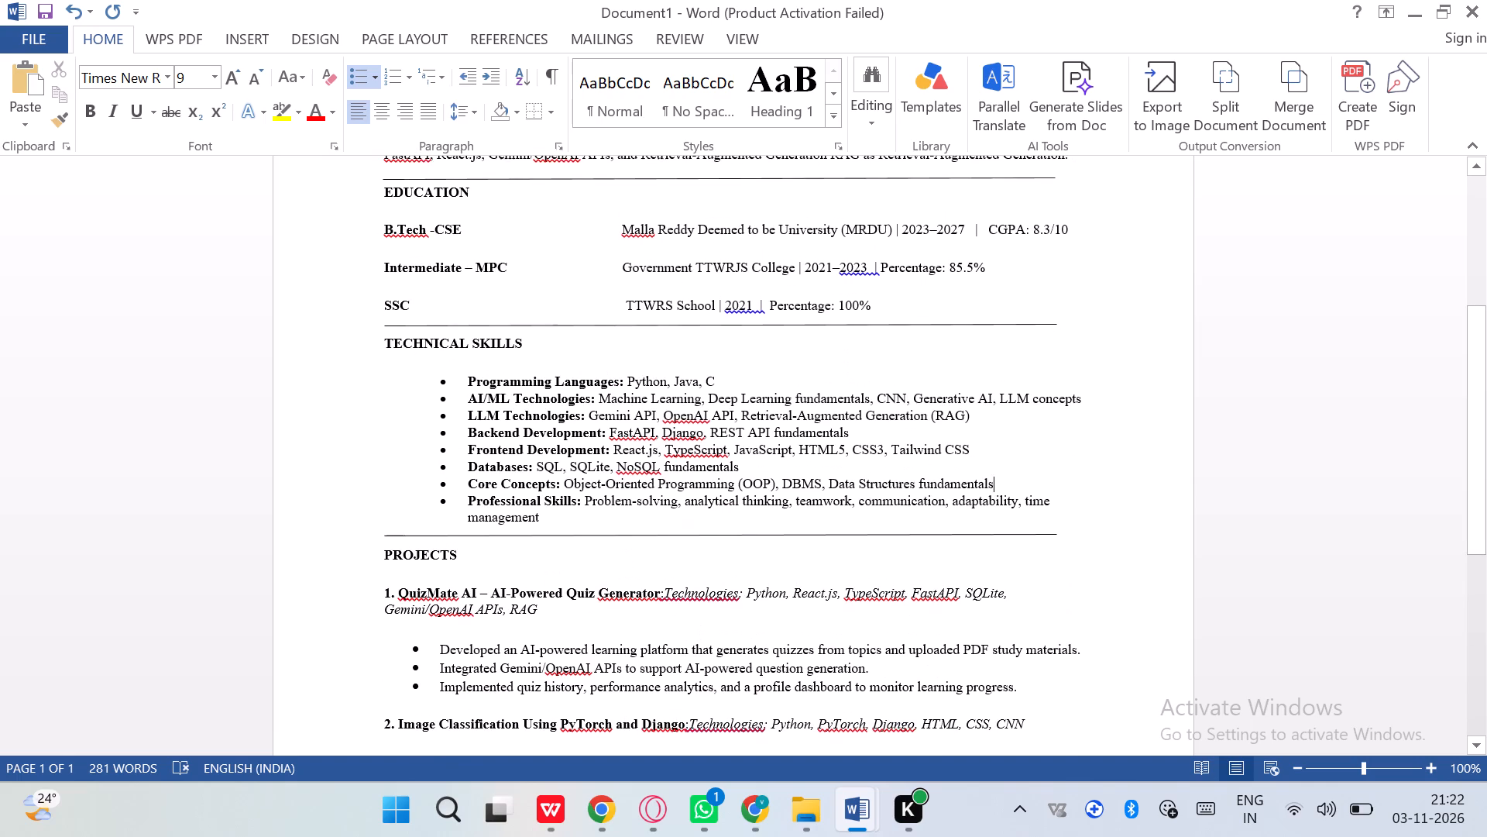
pyautogui.hotkey('ctrl', 's')
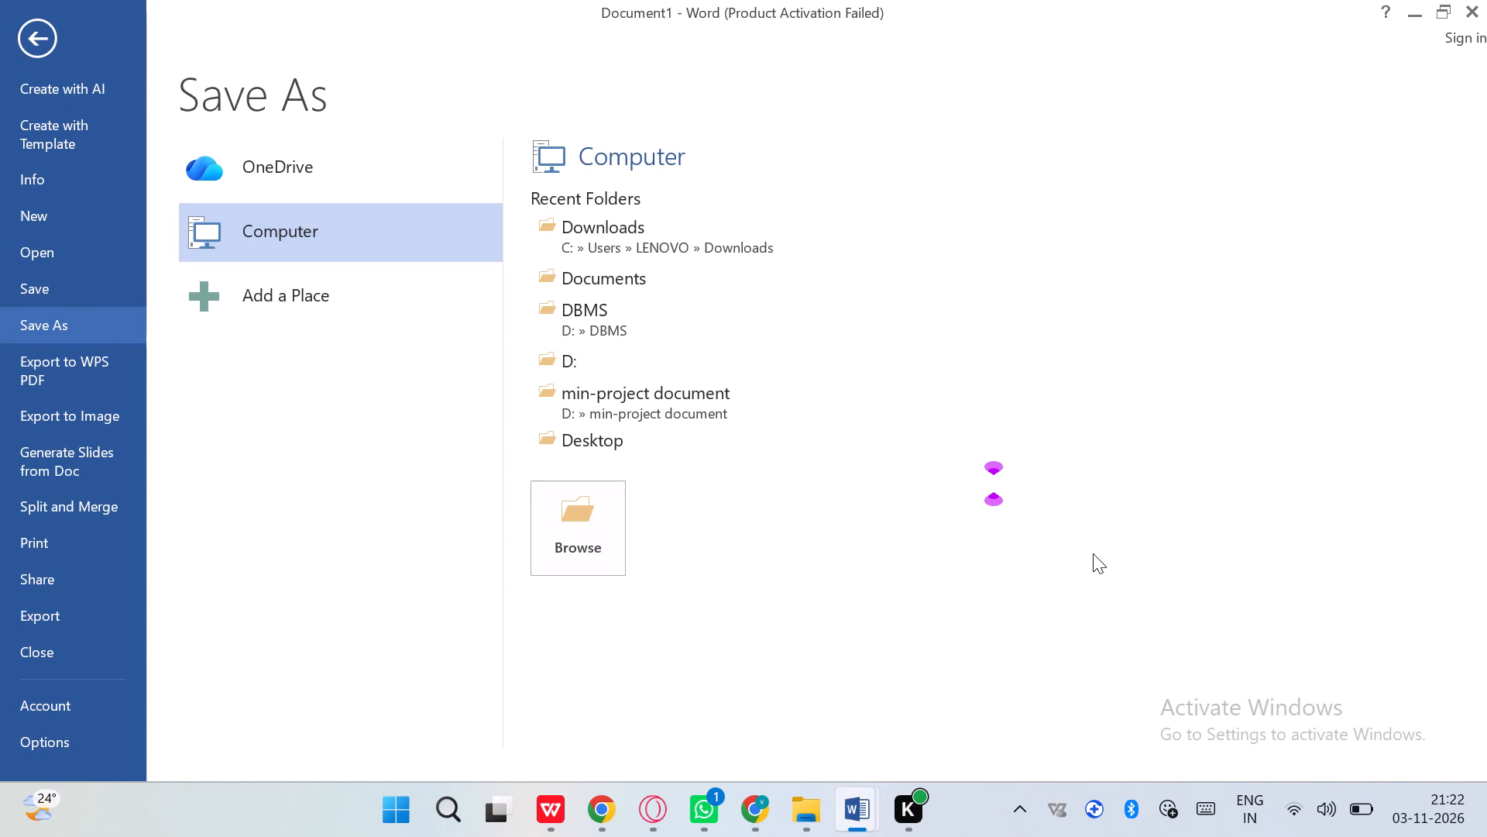
pyautogui.click(779, 287)
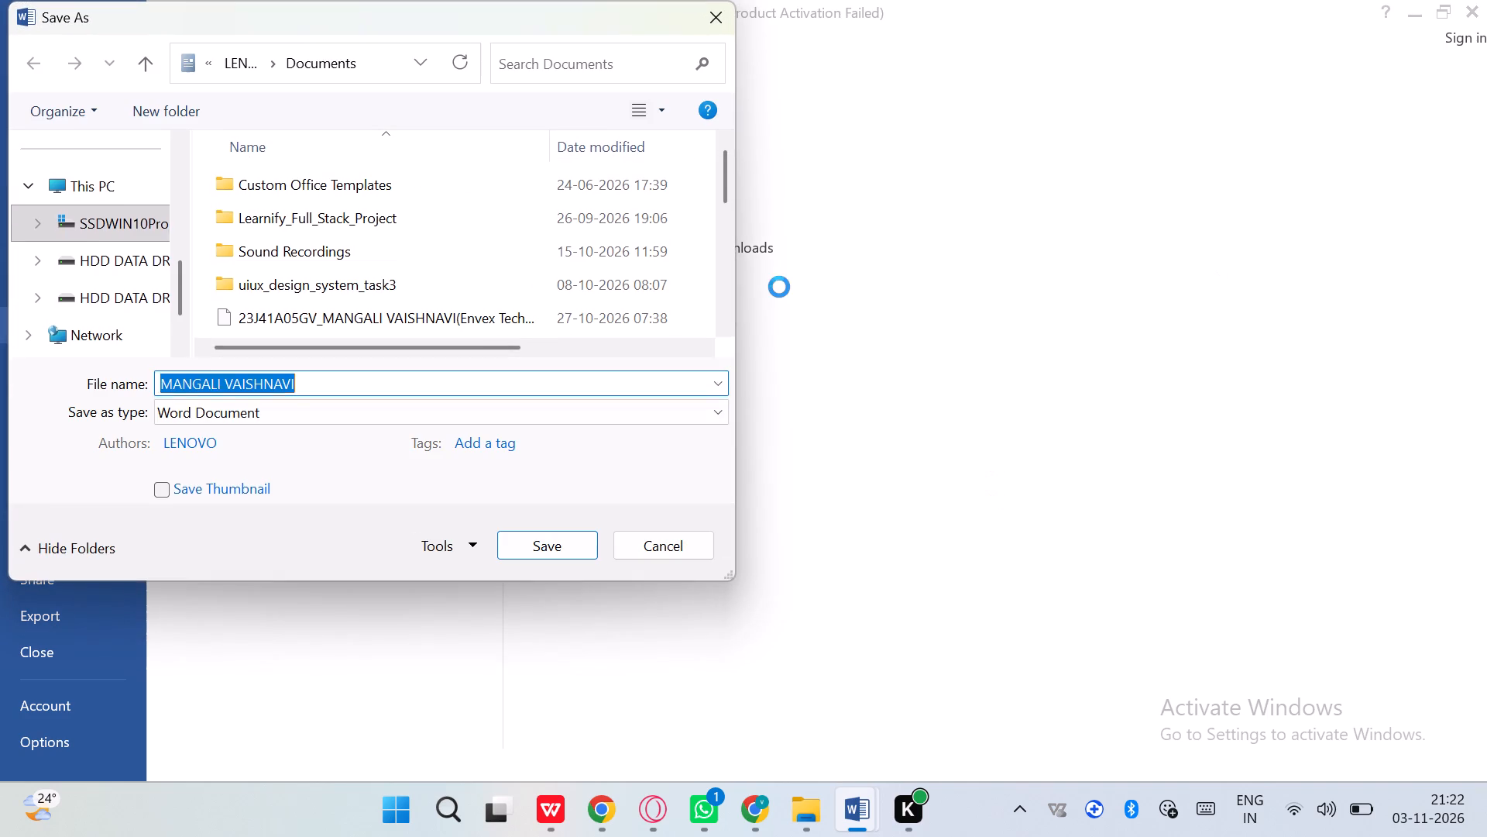
pyautogui.scroll(5, 103, 280)
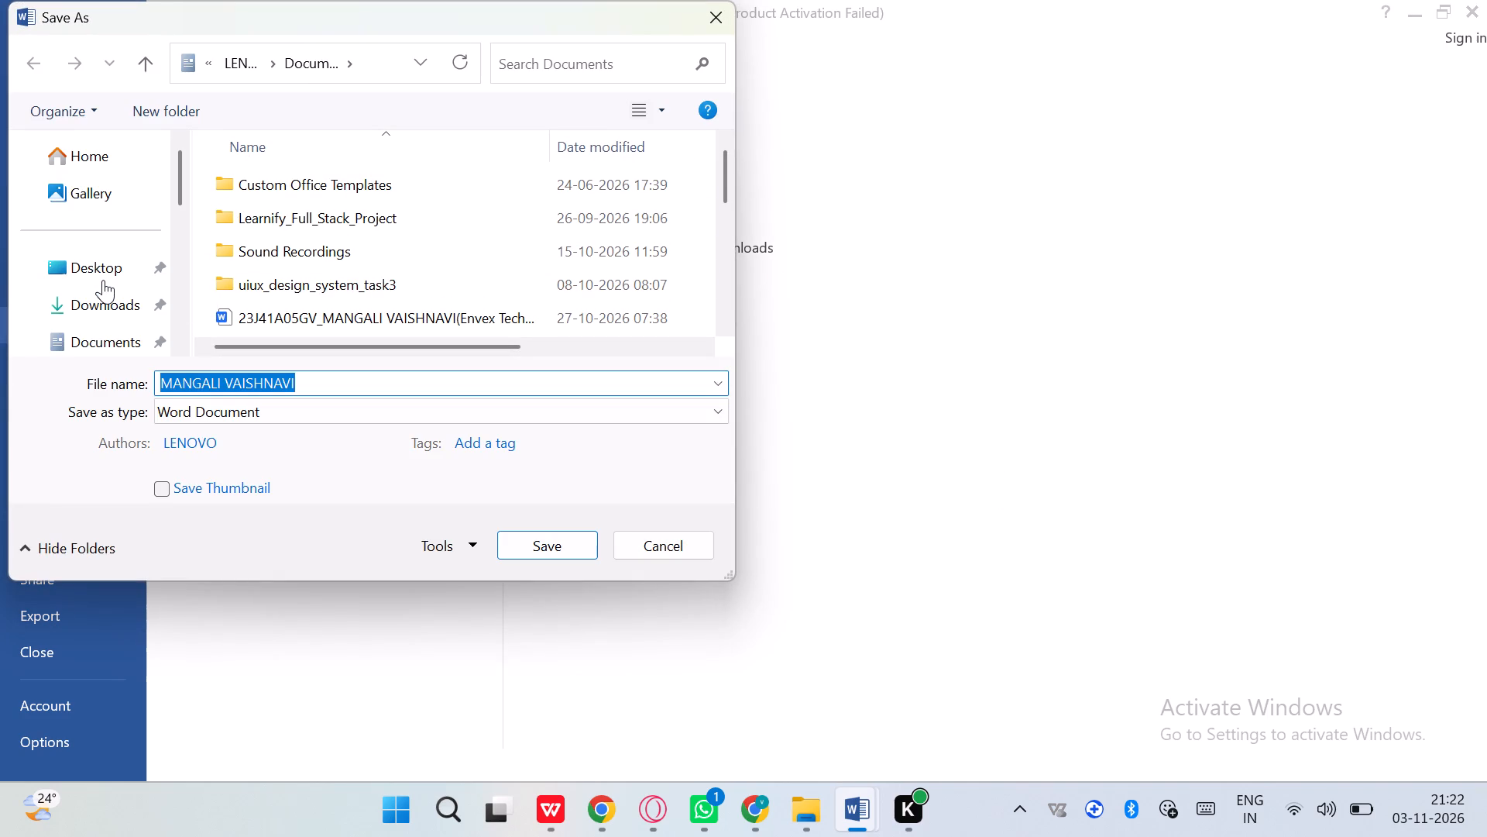
pyautogui.click(107, 336)
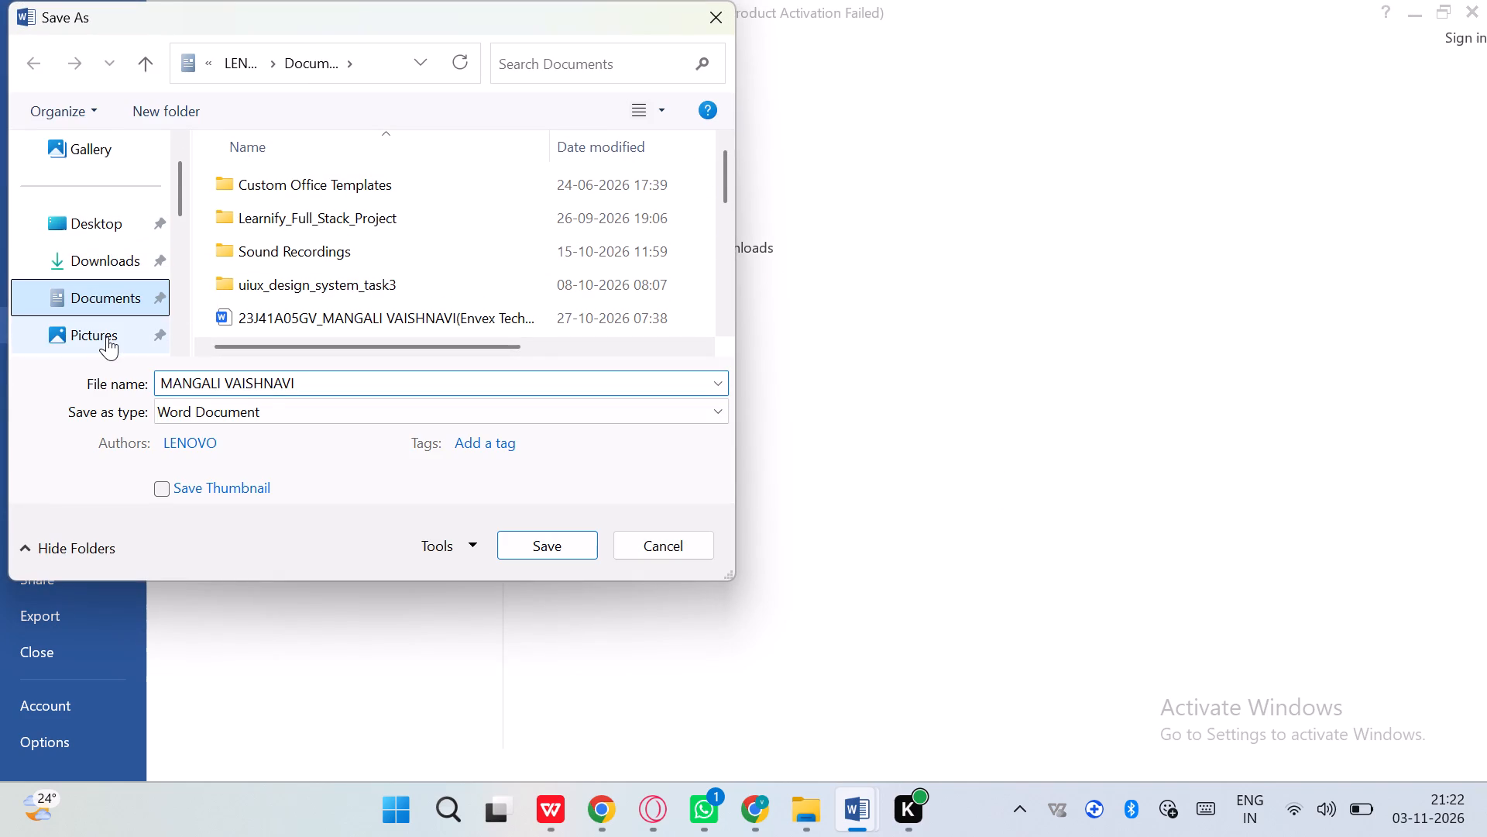
pyautogui.click(360, 385)
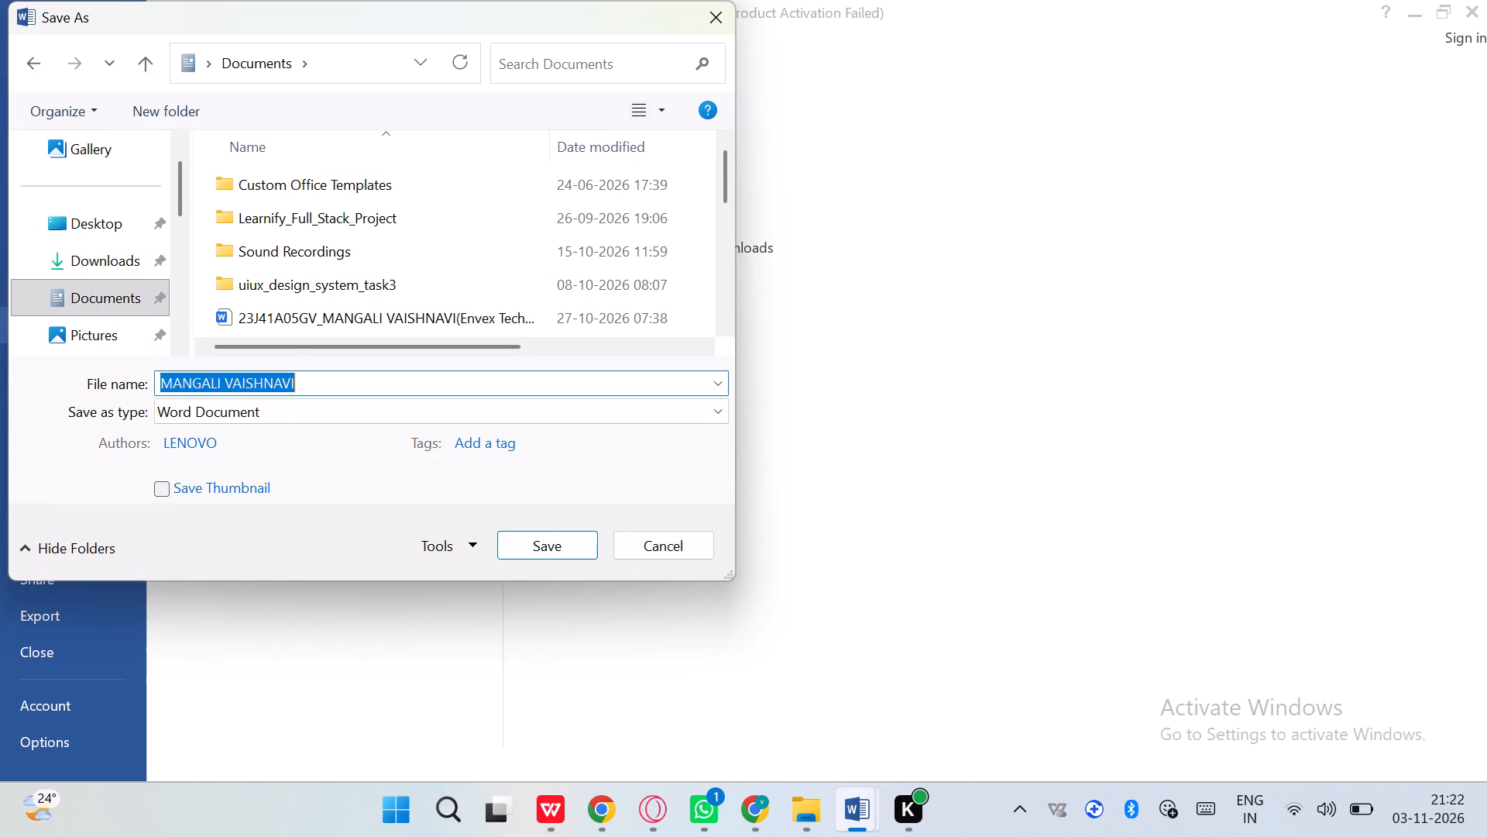
pyautogui.click(360, 385)
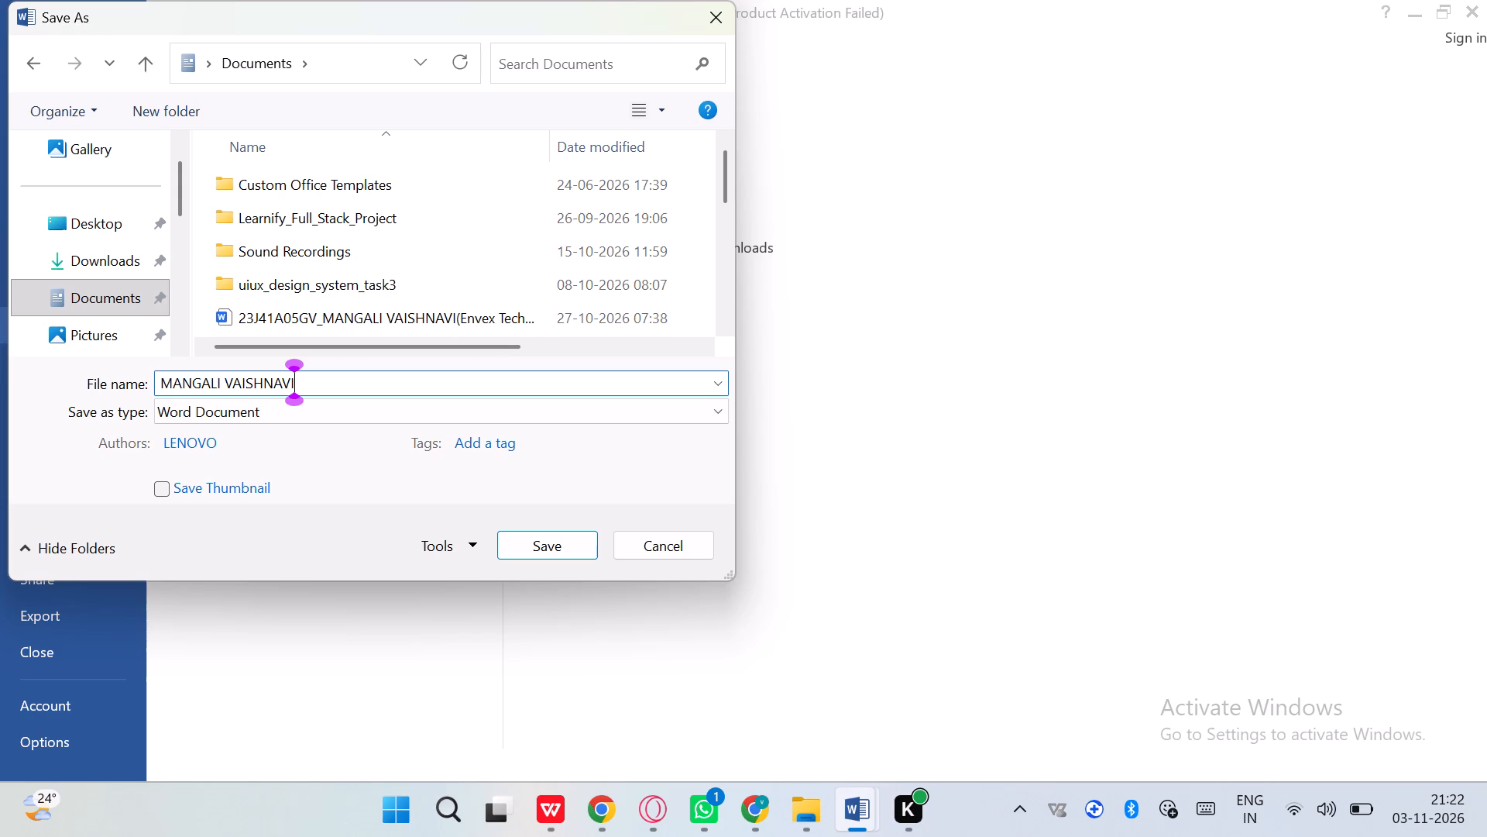
pyautogui.write('(a')
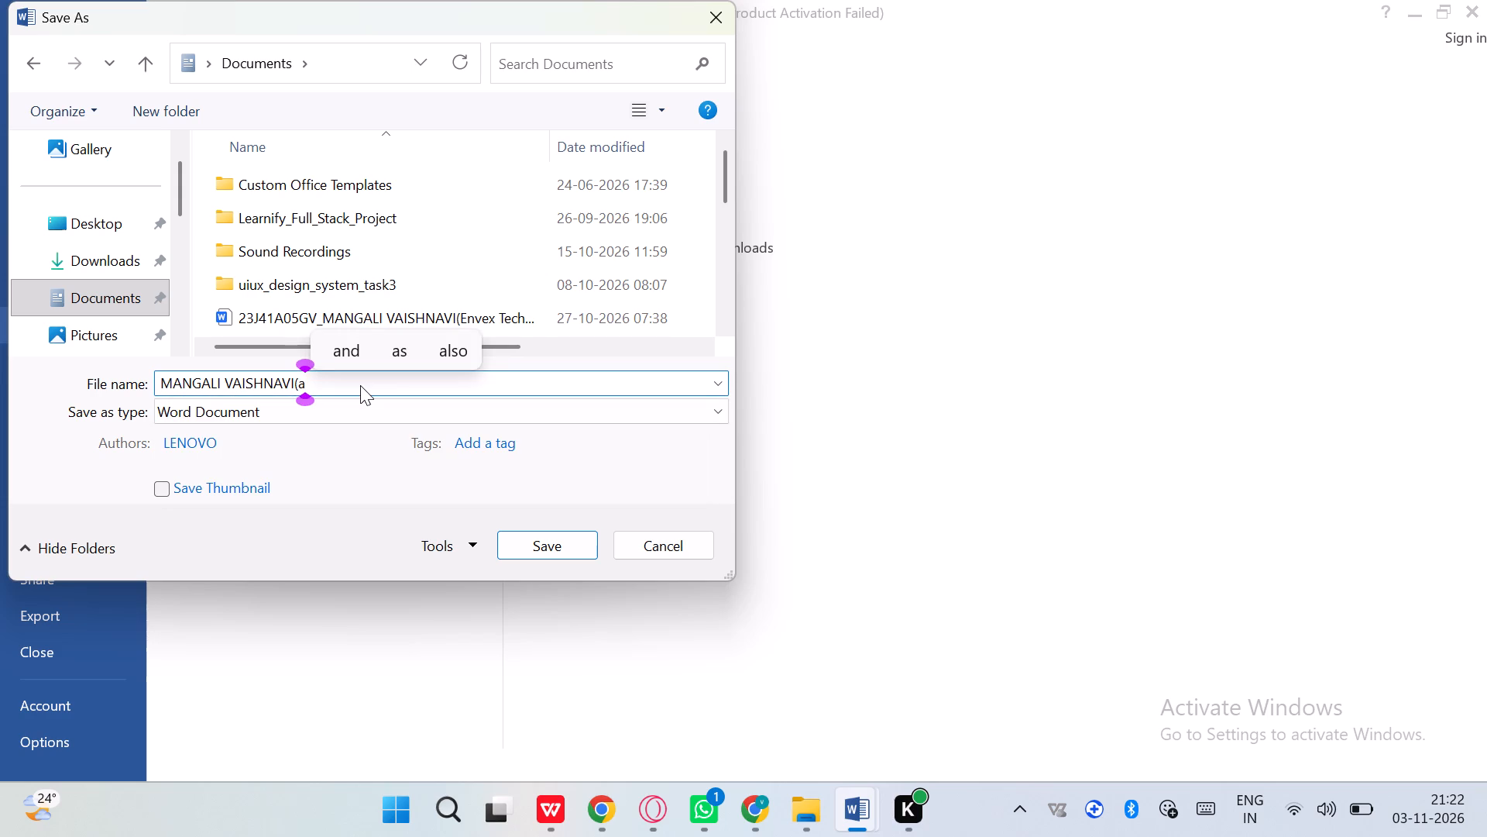
pyautogui.write('i')
pyautogui.press('space')
pyautogui.write('quali')
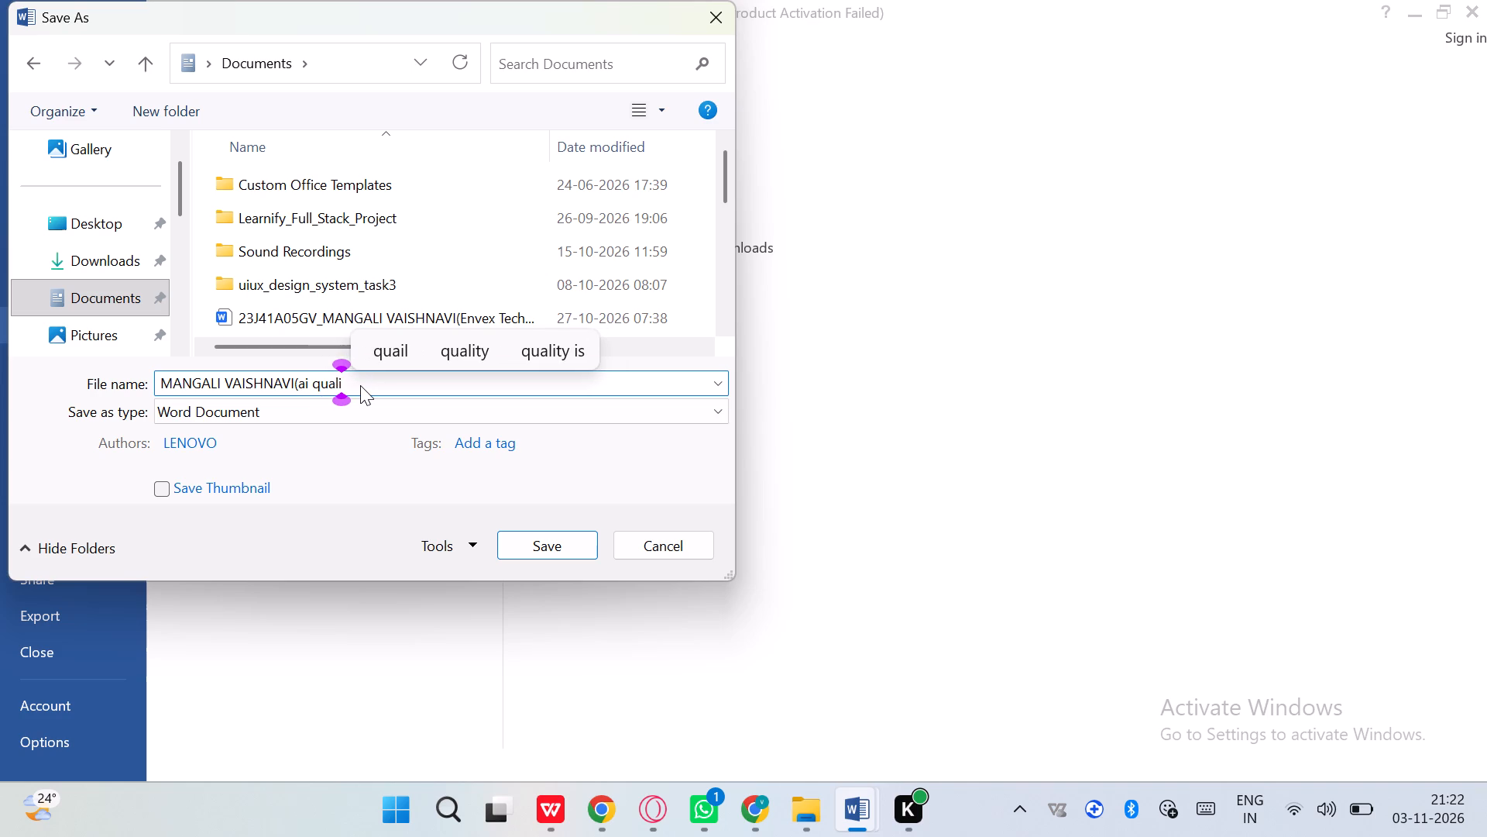
pyautogui.write('ty')
pyautogui.press('space')
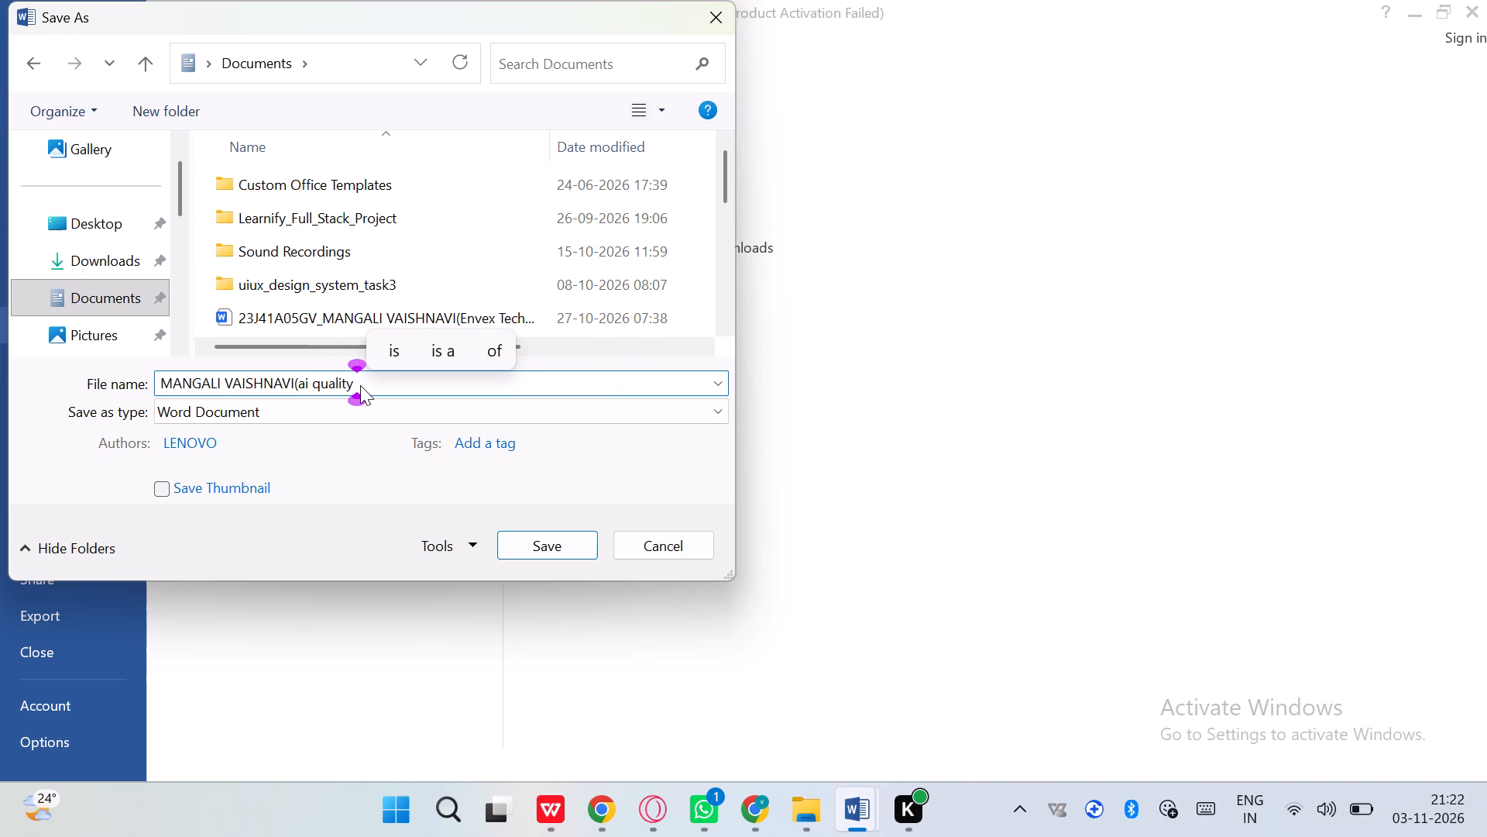
pyautogui.hotkey('shift', ')')
pyautogui.click(559, 541)
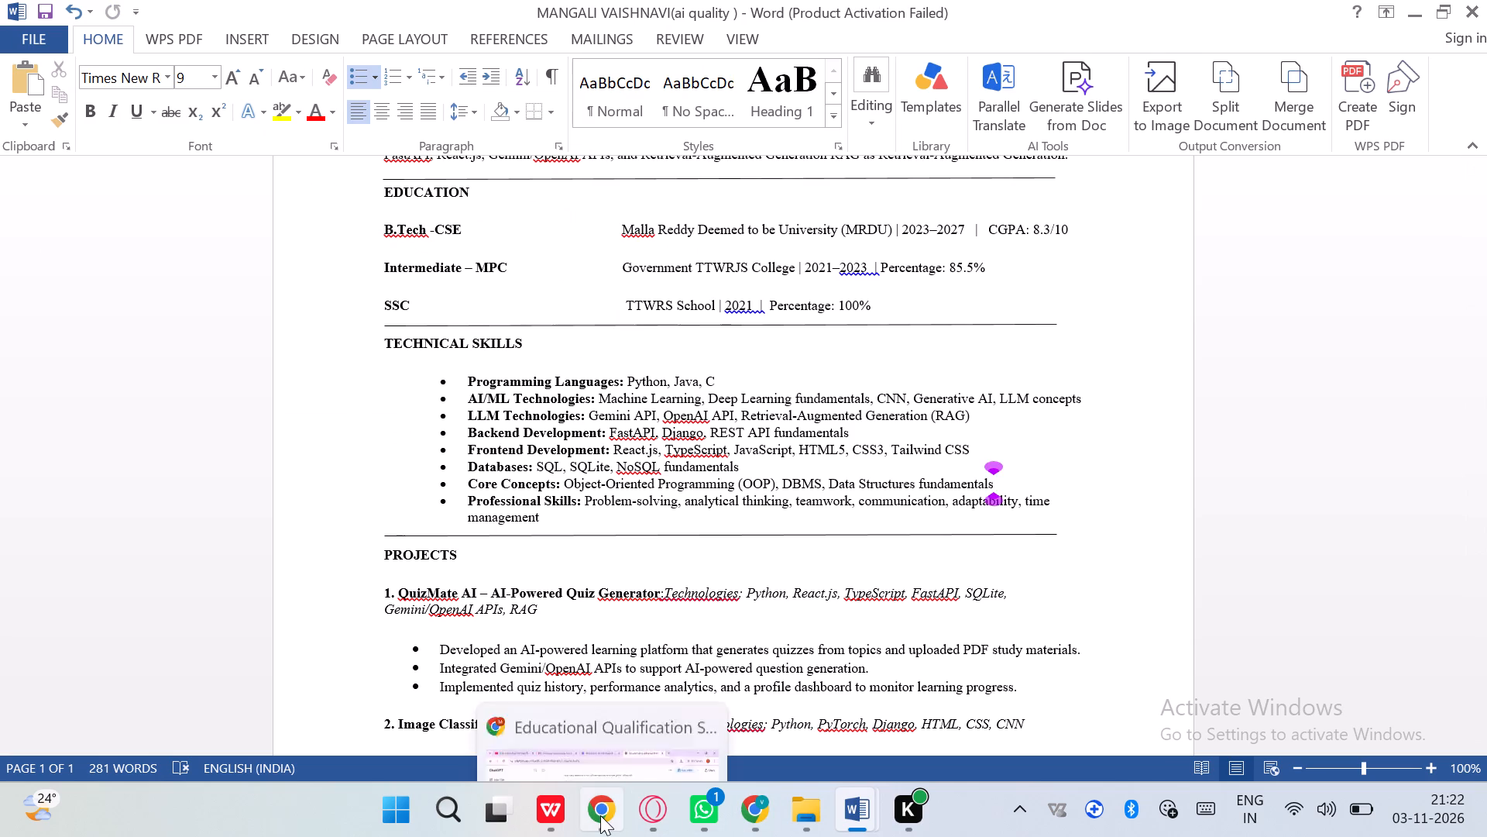
# Switch to the Atomberg application form in Chrome and open the file browser for the Upload your Resume/CV question.
pyautogui.click(600, 815)
pyautogui.click(725, 26)
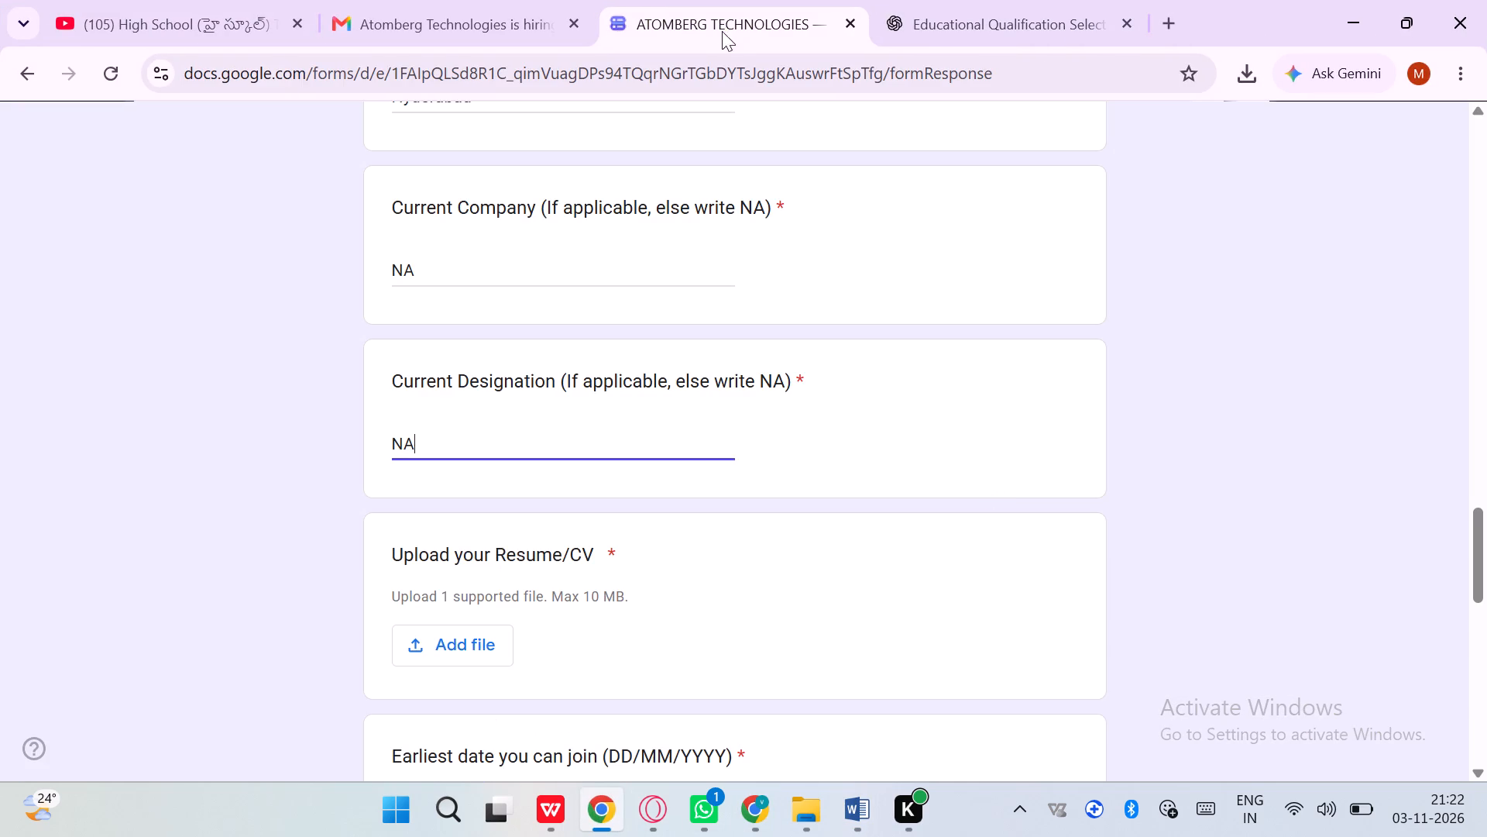
pyautogui.click(698, 450)
pyautogui.scroll(-1, 698, 450)
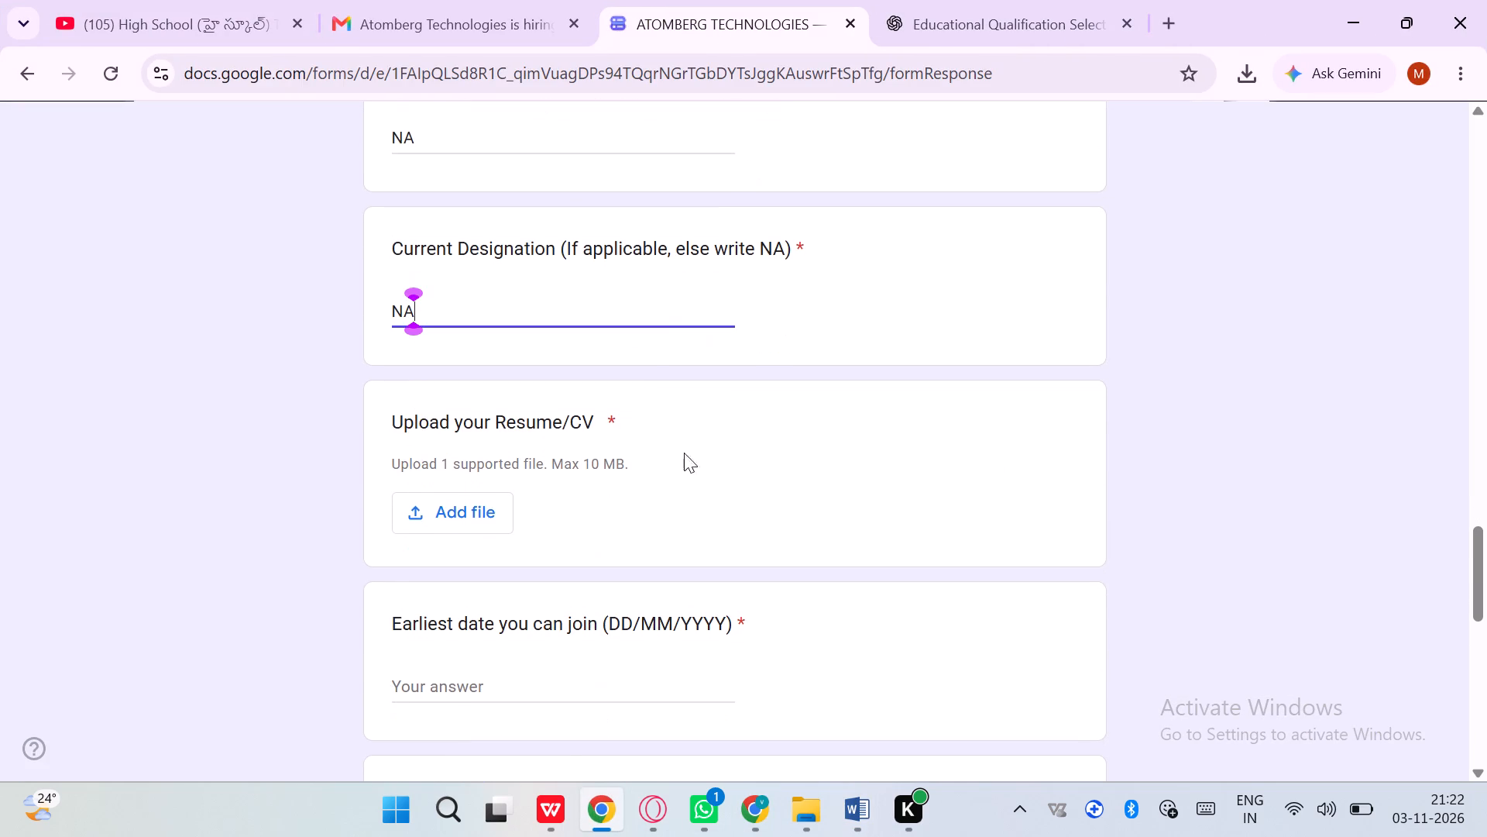
pyautogui.click(469, 508)
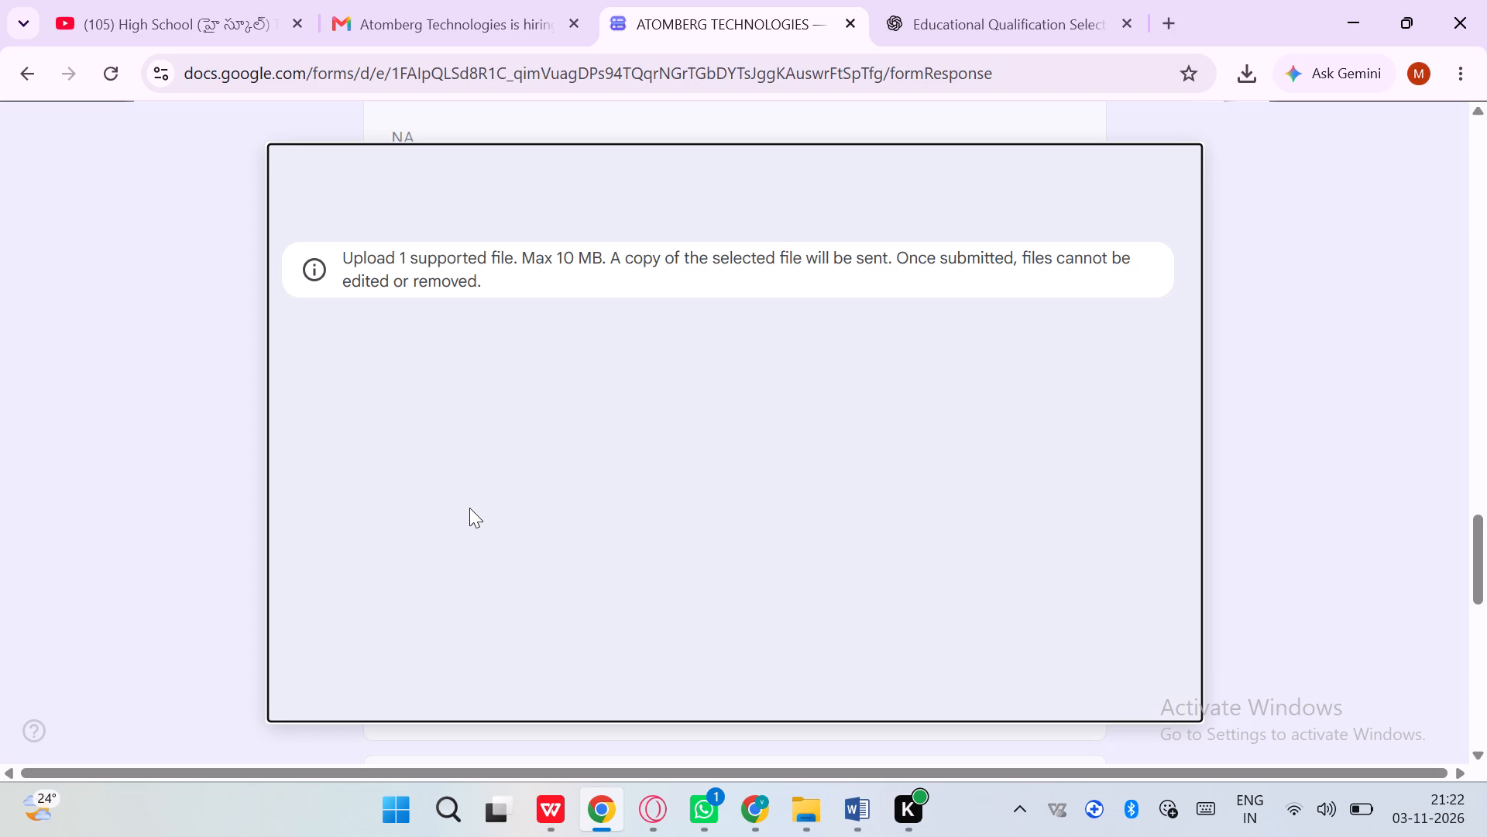
pyautogui.click(746, 594)
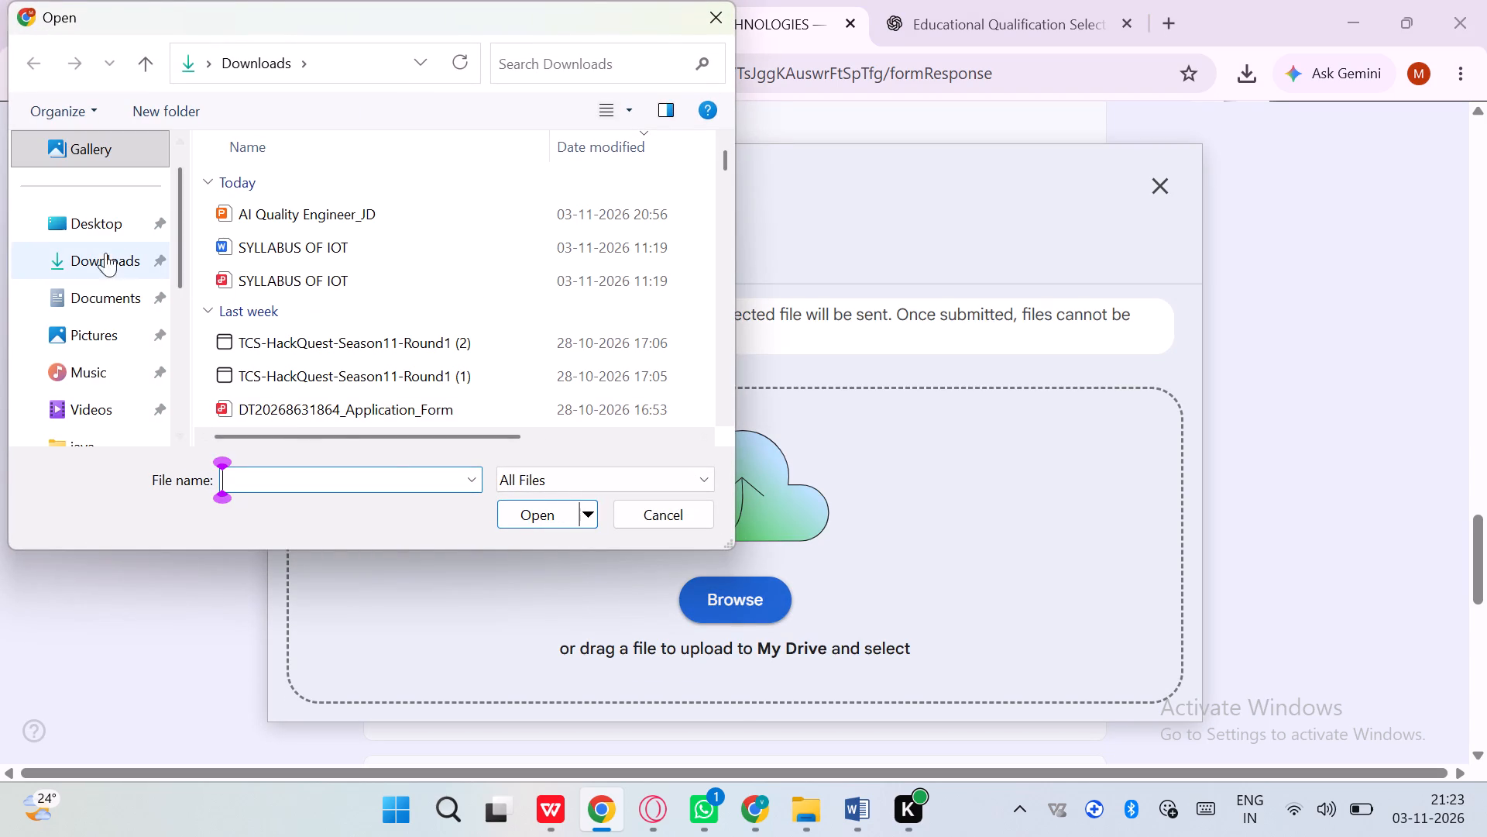
# Upload the Word resume whose file name ends in "(ai quality ).docx" from Documents to the Upload your Resume/CV question.
pyautogui.click(108, 301)
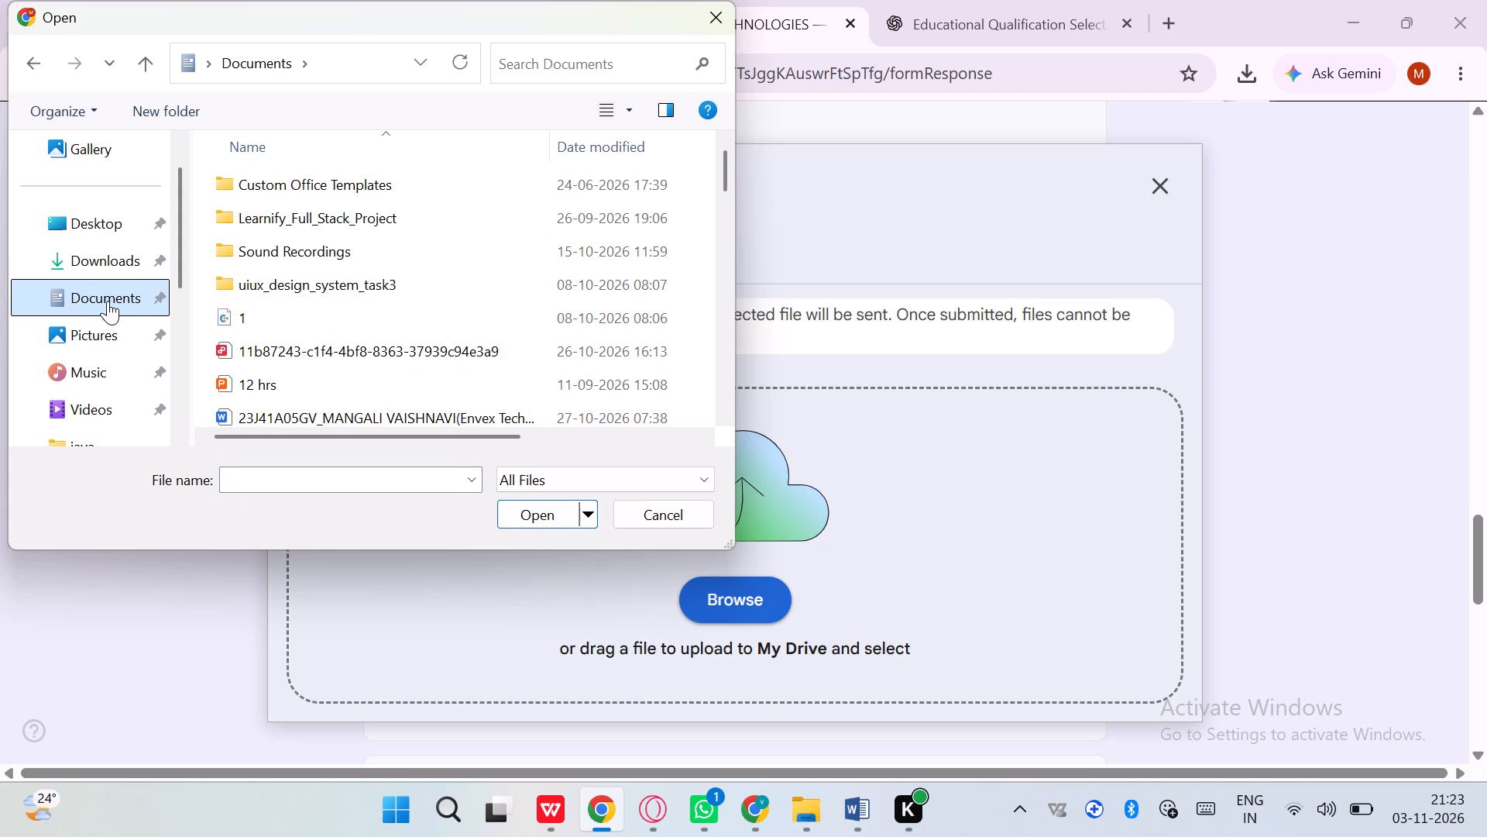
pyautogui.scroll(-1, 421, 352)
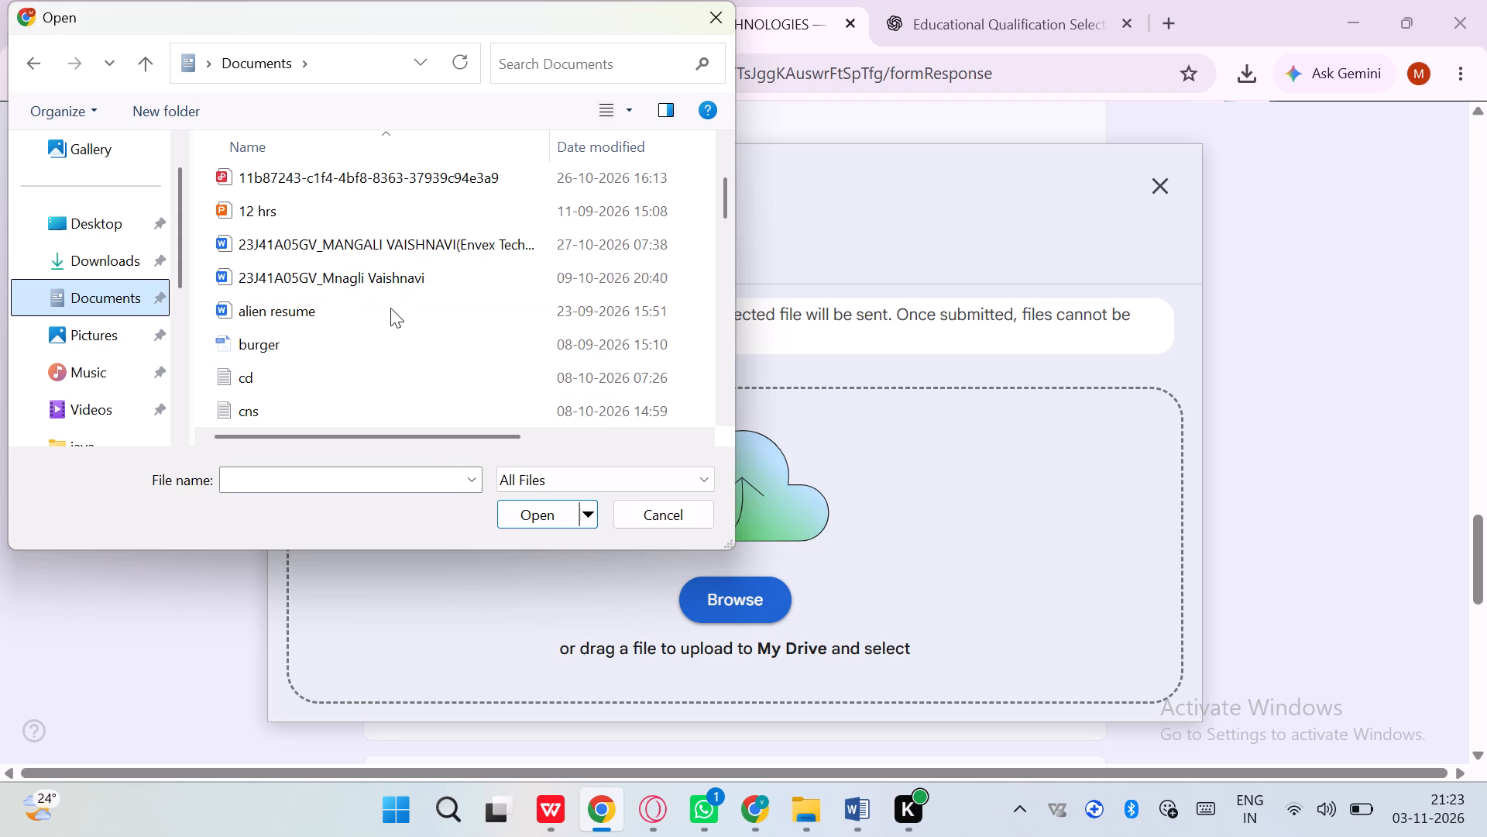
pyautogui.scroll(-2, 386, 326)
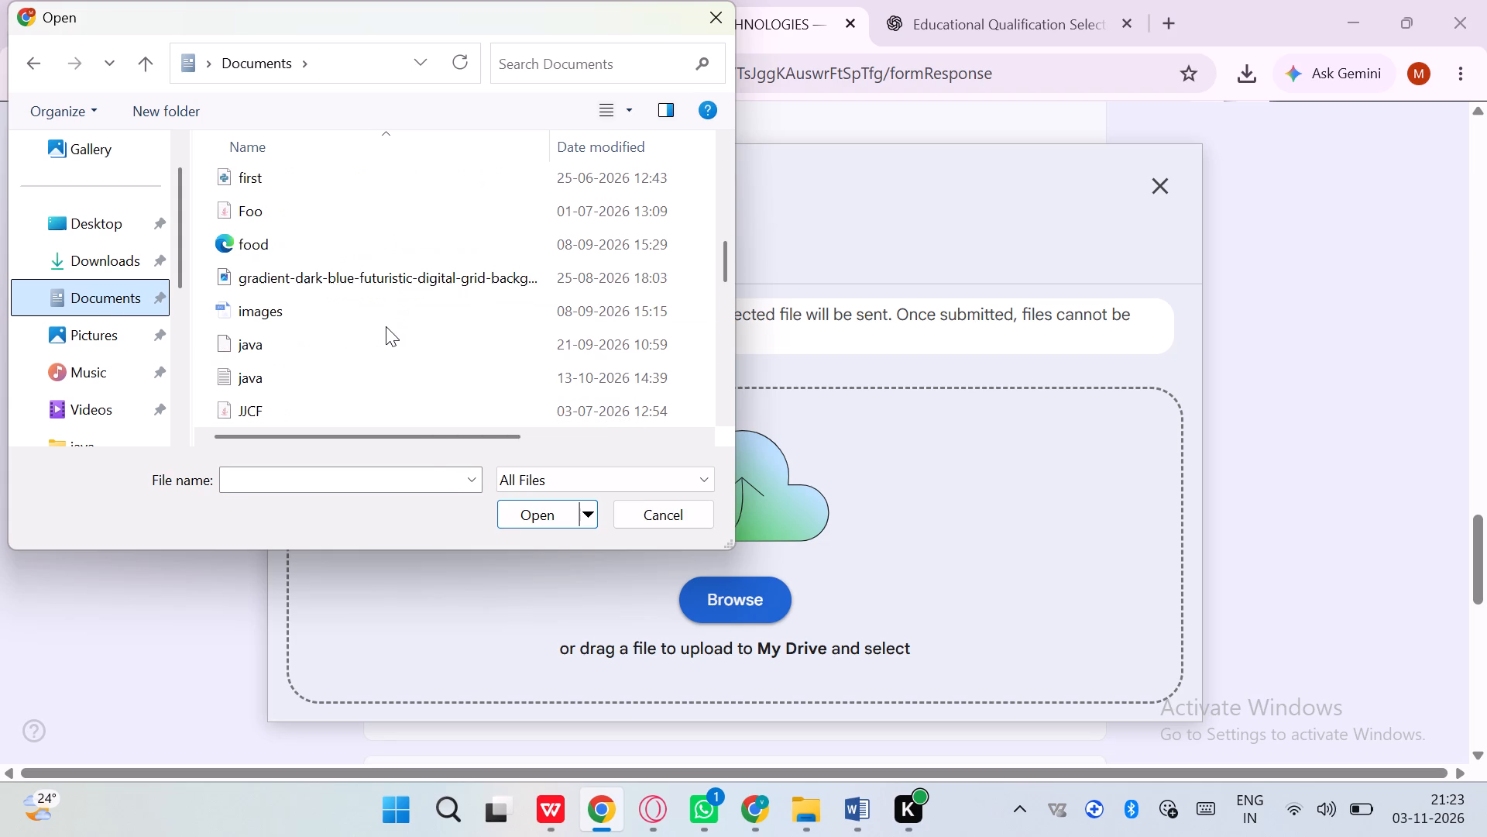
pyautogui.scroll(-1, 386, 326)
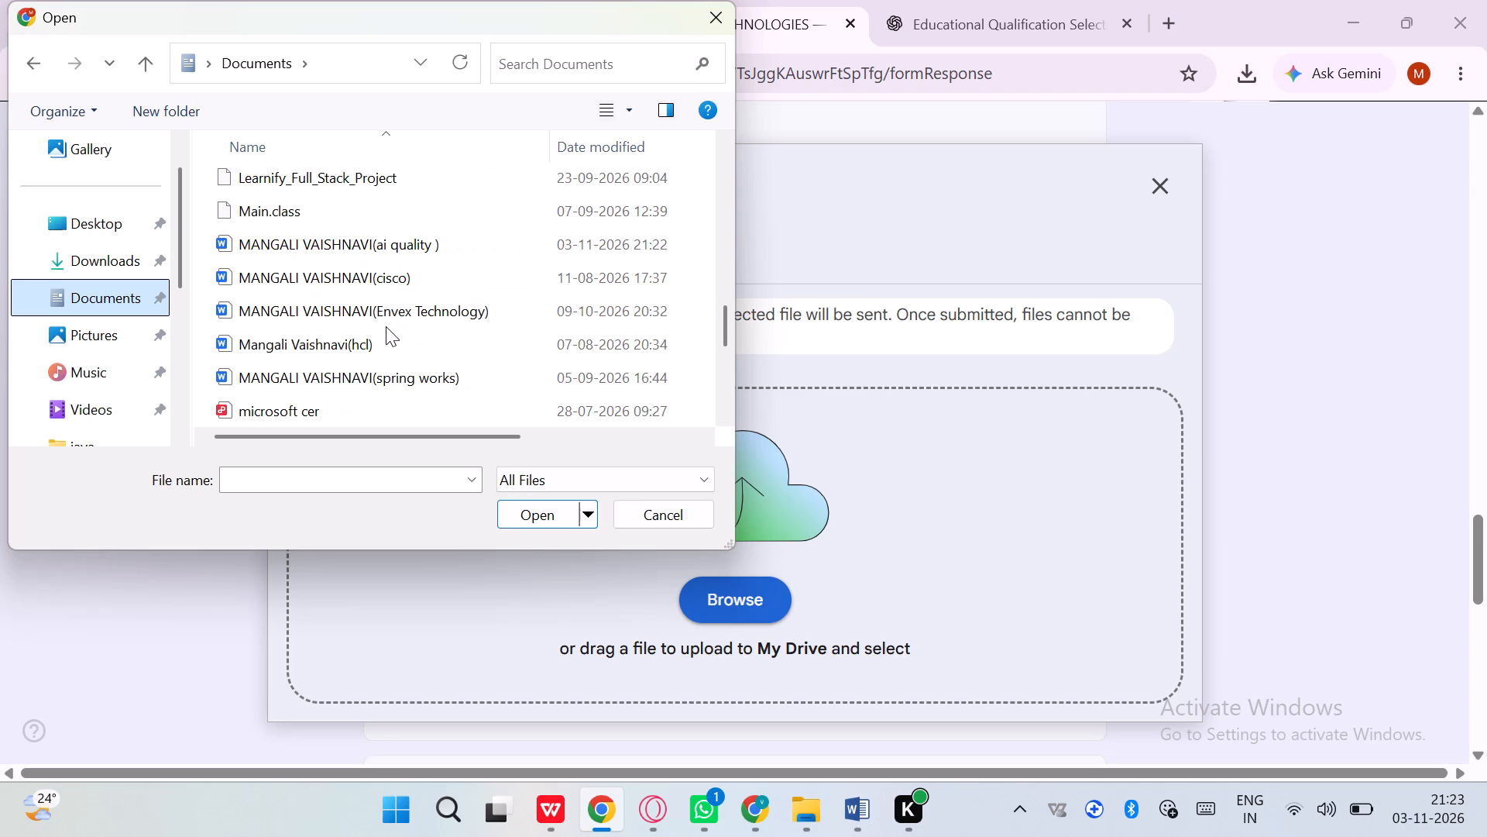
pyautogui.scroll(1, 386, 326)
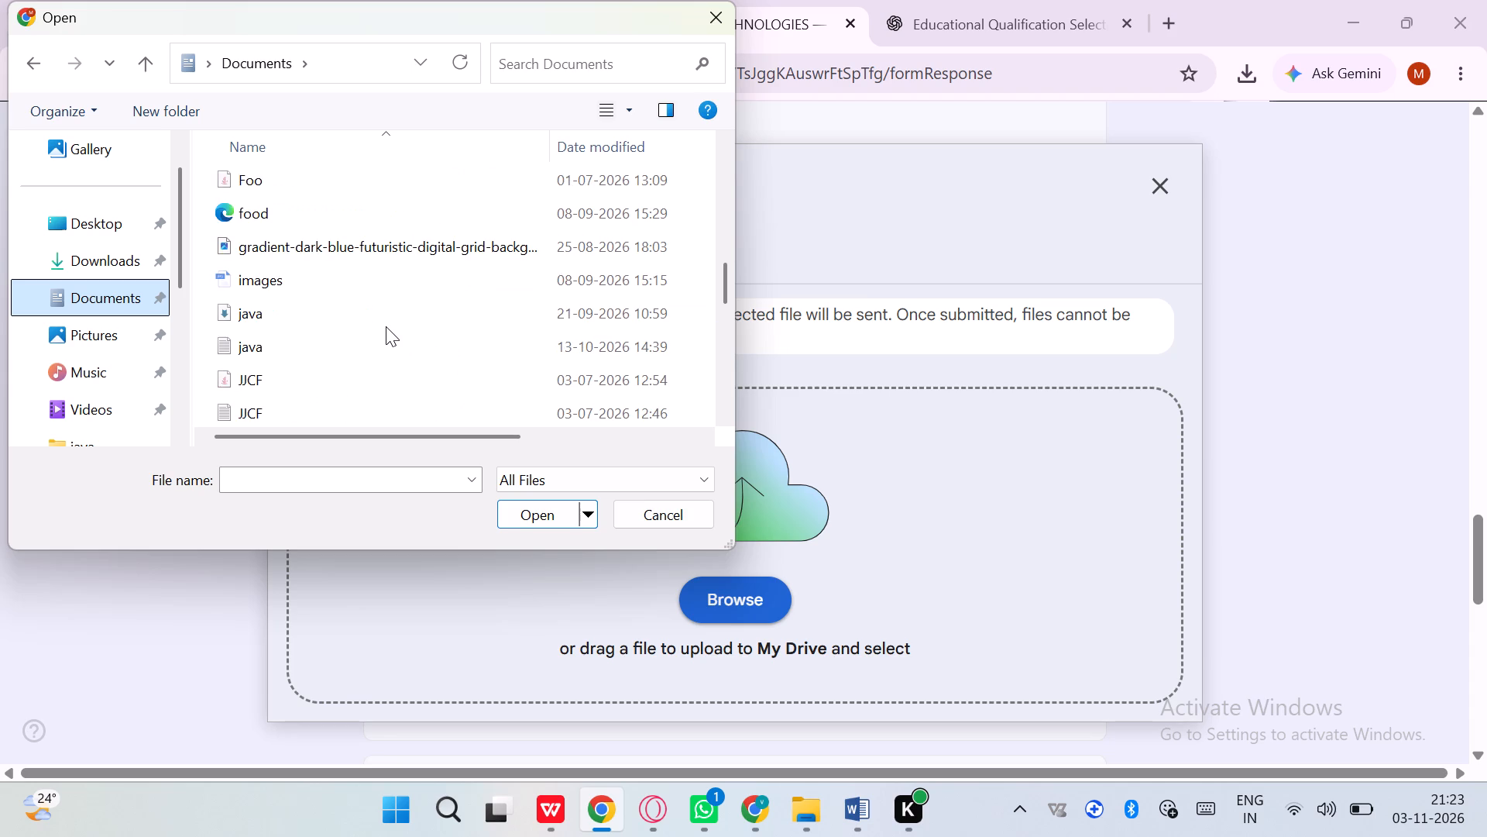
pyautogui.scroll(1, 386, 326)
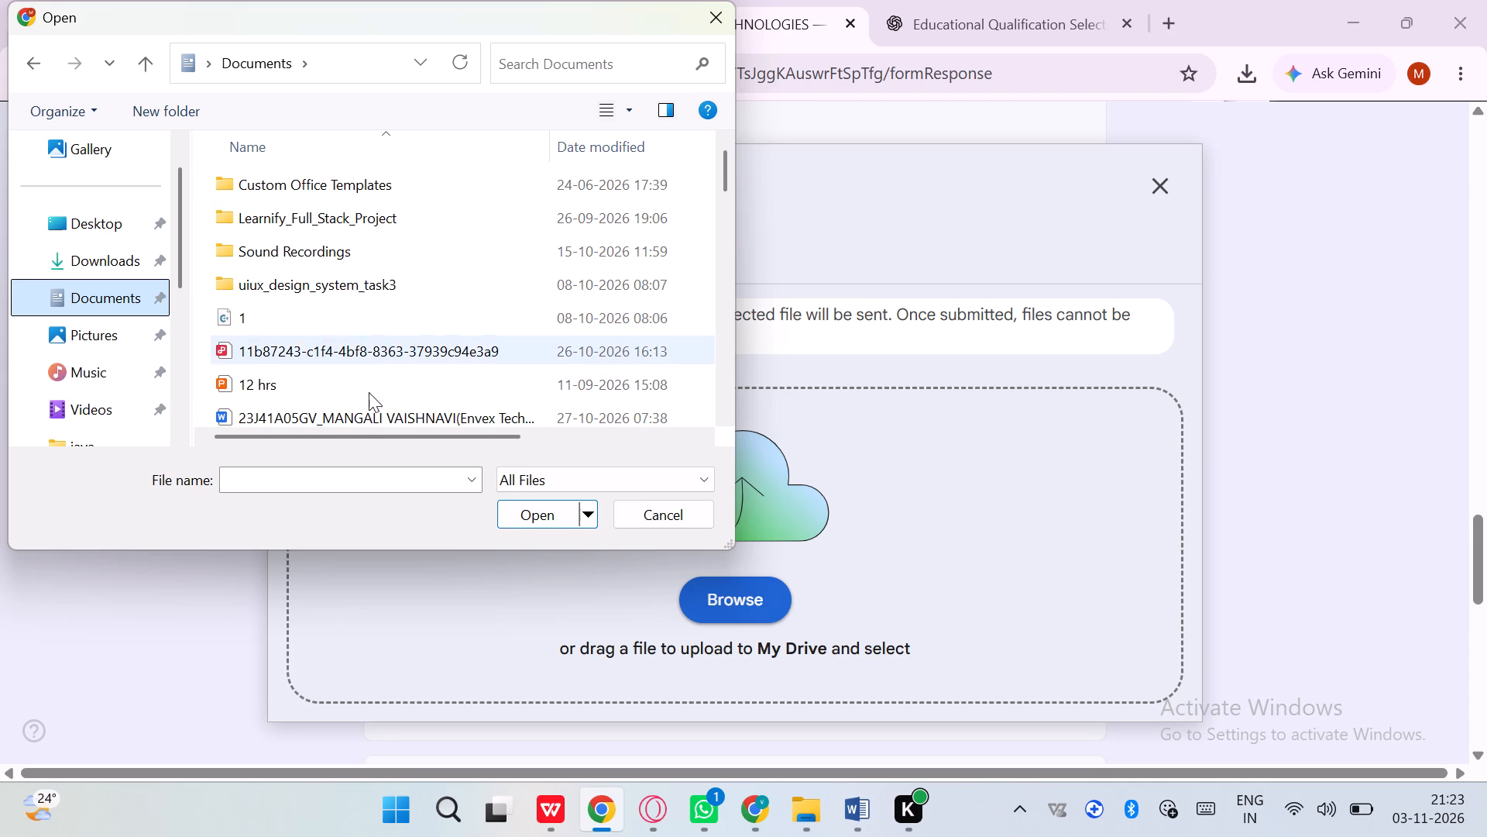
pyautogui.click(346, 477)
pyautogui.press('m')
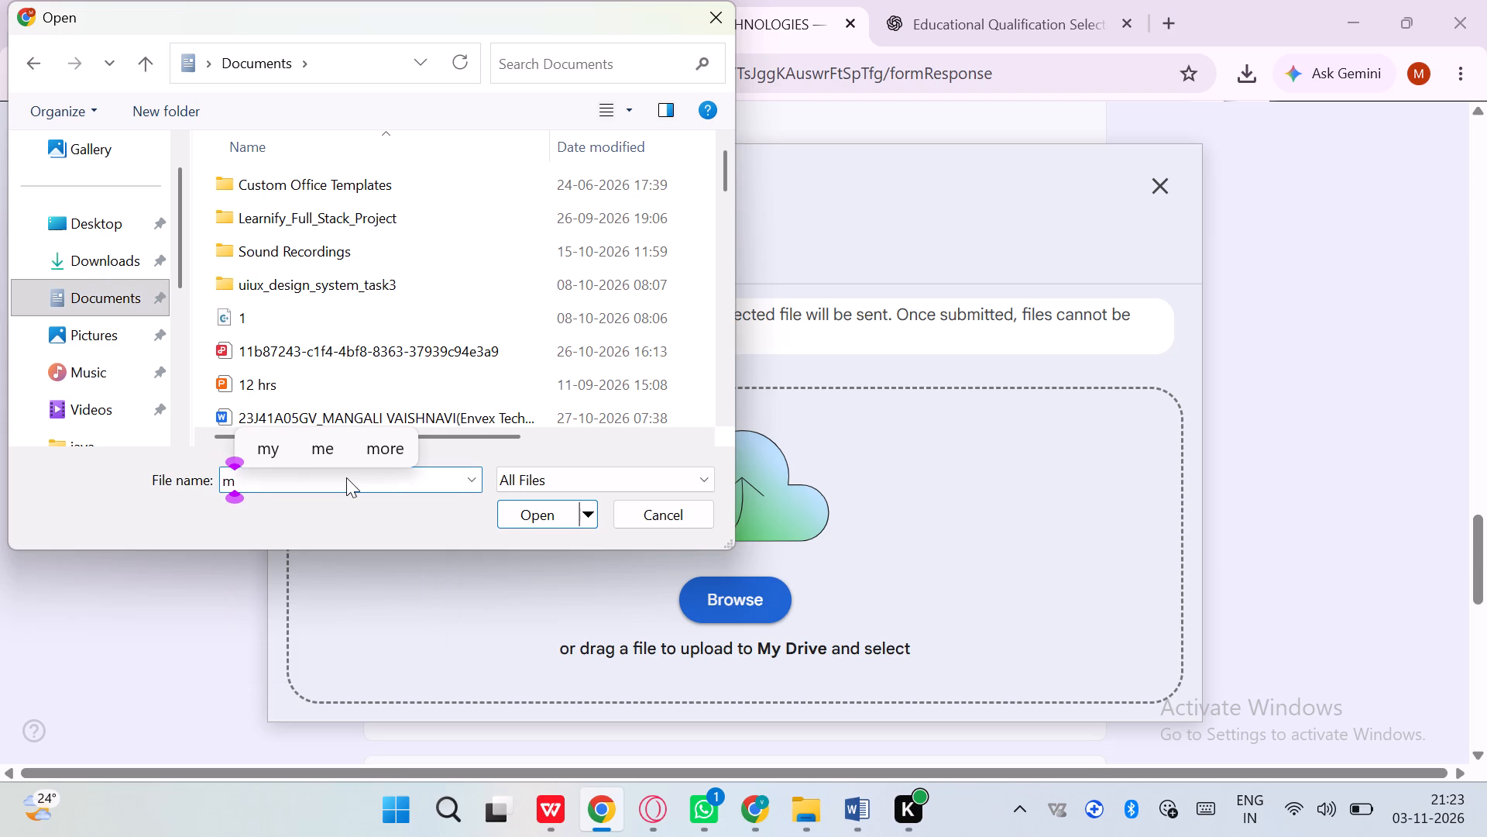
pyautogui.press('BackSpace')
pyautogui.hotkey('shift', 'm')
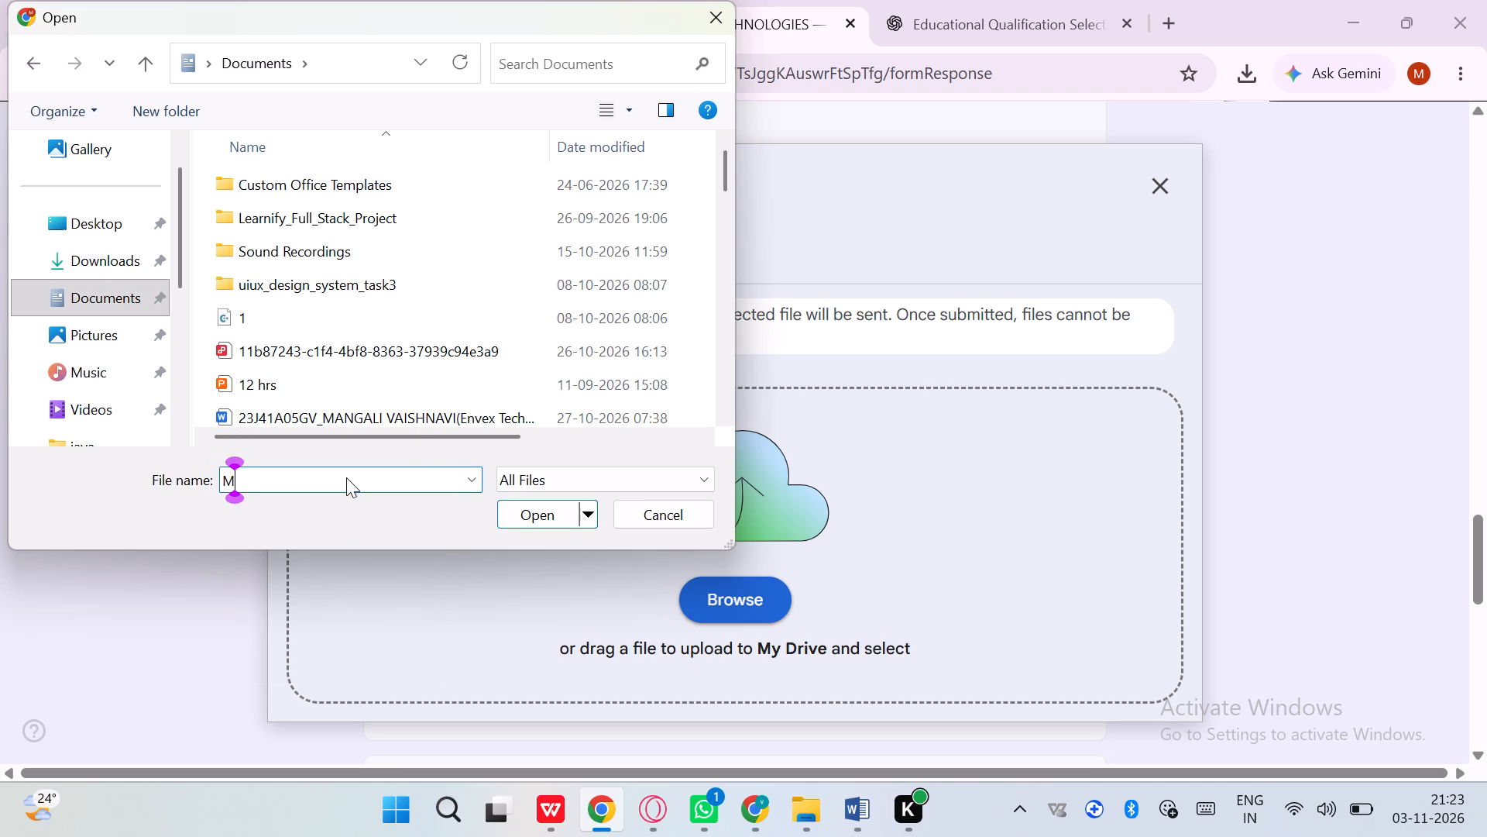
pyautogui.press('a')
pyautogui.write('ngali')
pyautogui.press('space')
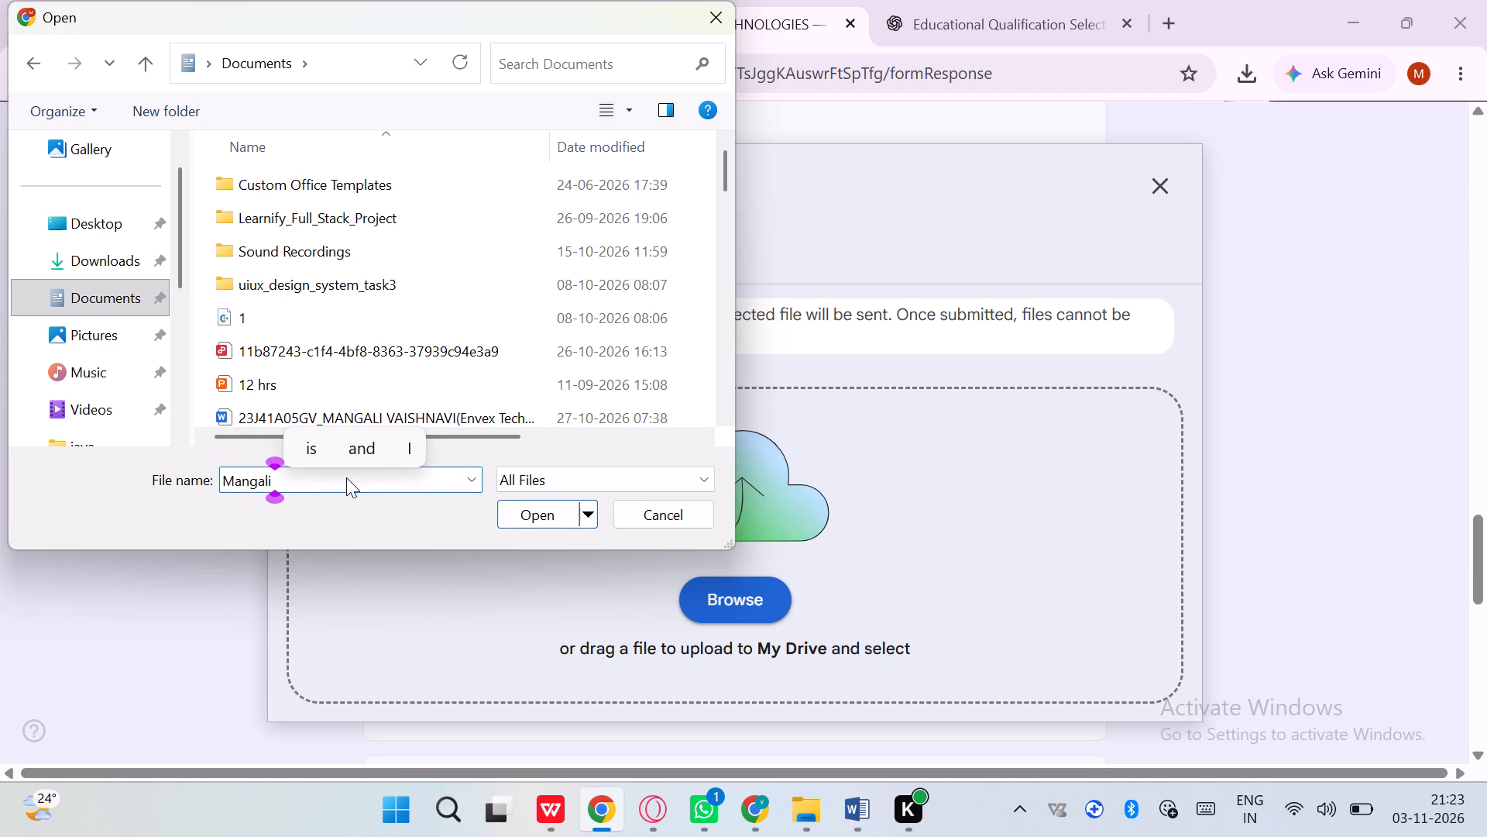
pyautogui.press('BackSpace')
pyautogui.press('BackSpace')
pyautogui.press('BackSpace')
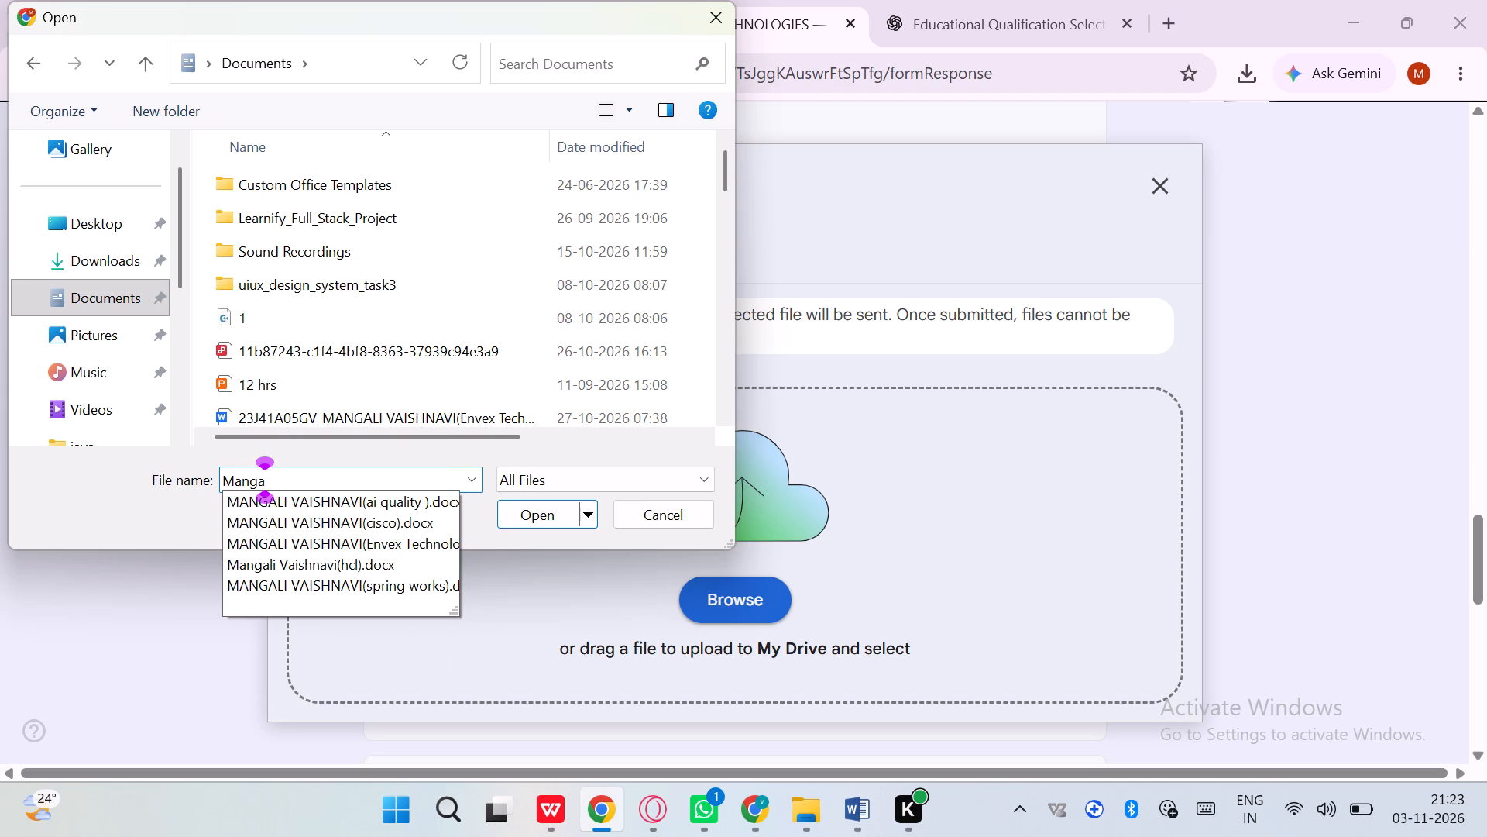
pyautogui.click(362, 501)
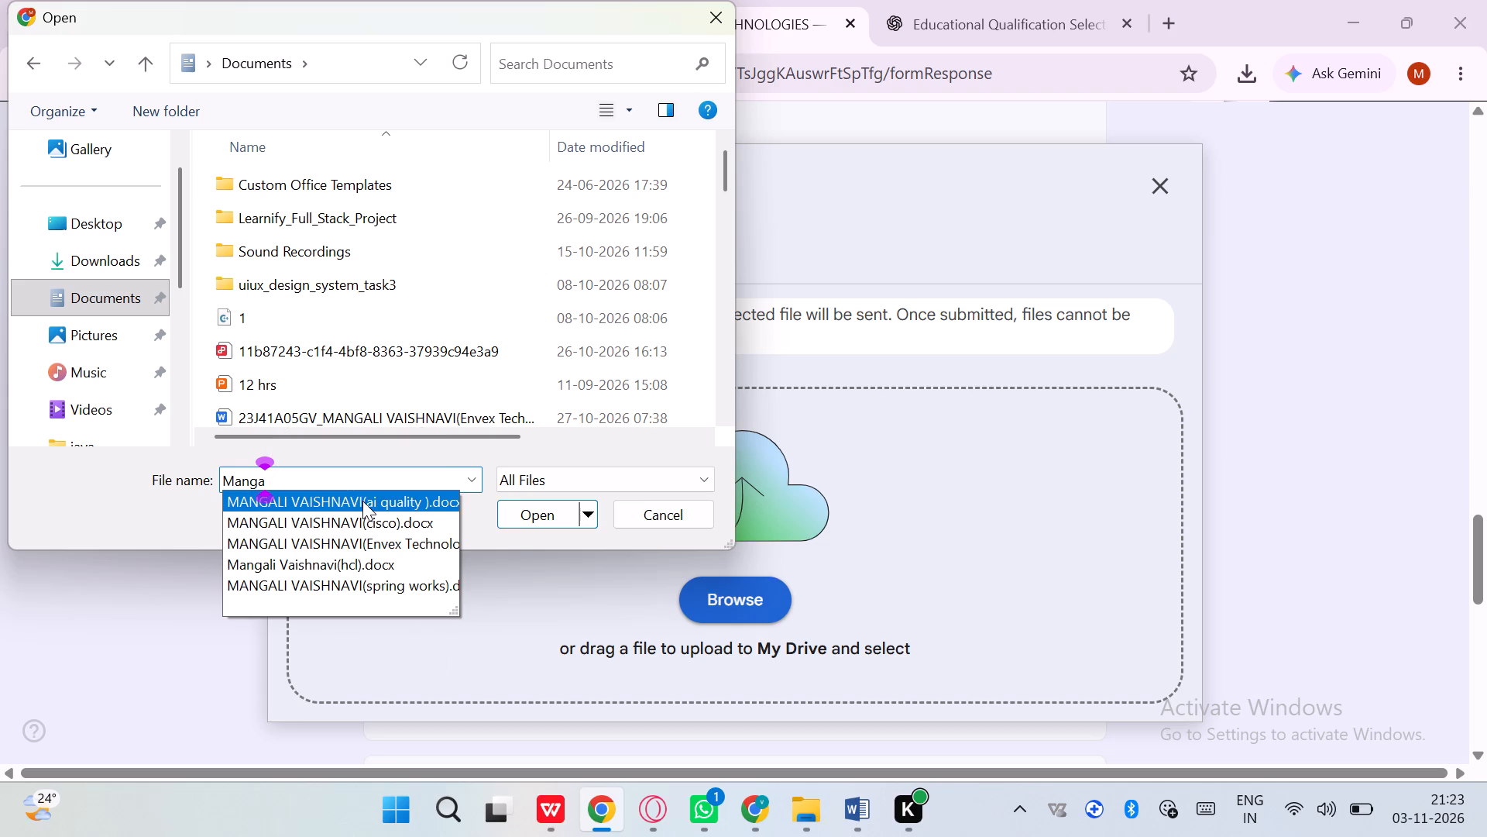
pyautogui.click(528, 510)
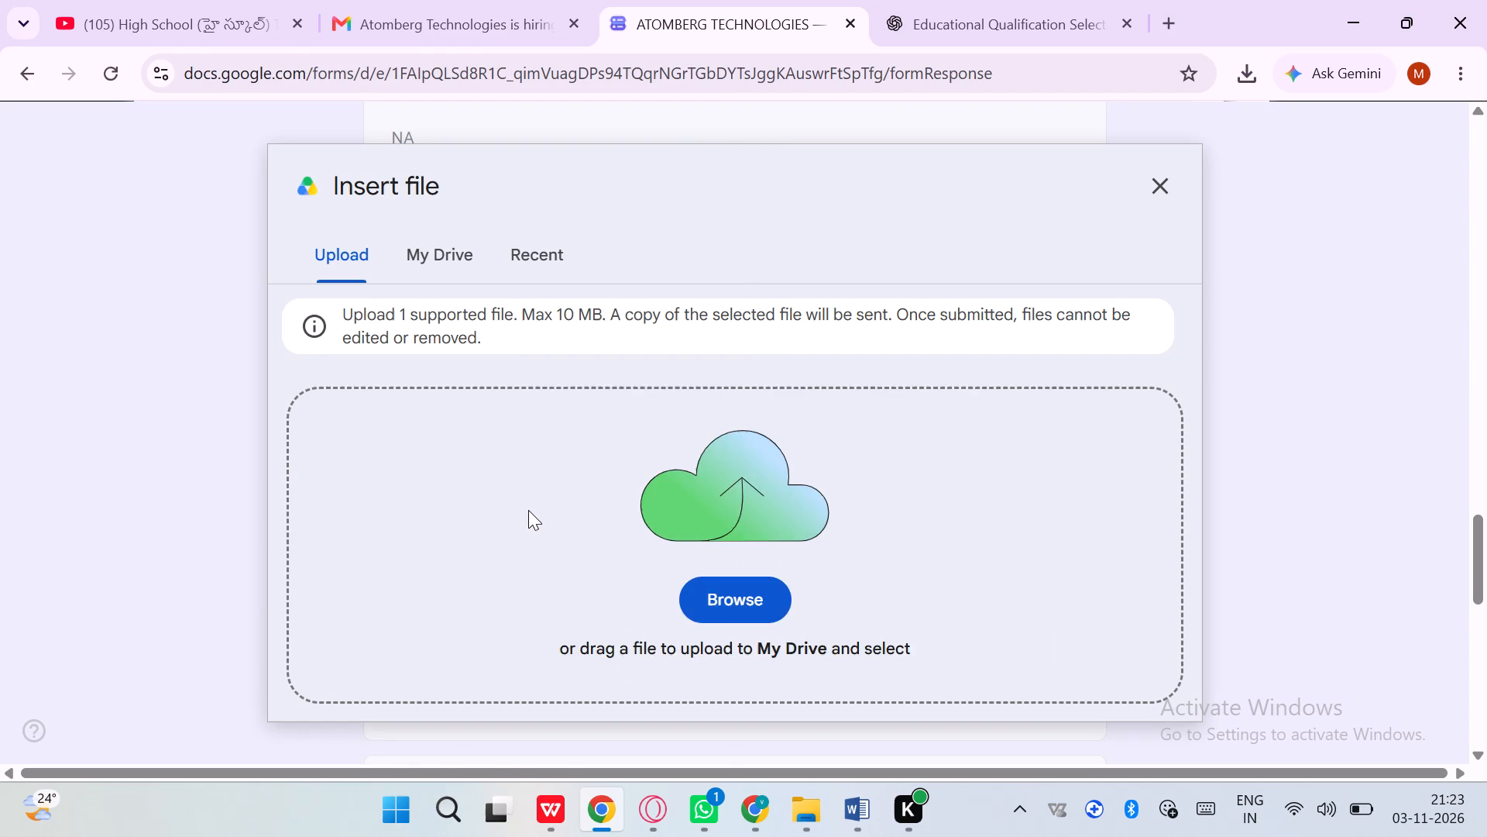
# Enter 01/12/2026 as the earliest date you can join.
pyautogui.scroll(-2, 758, 496)
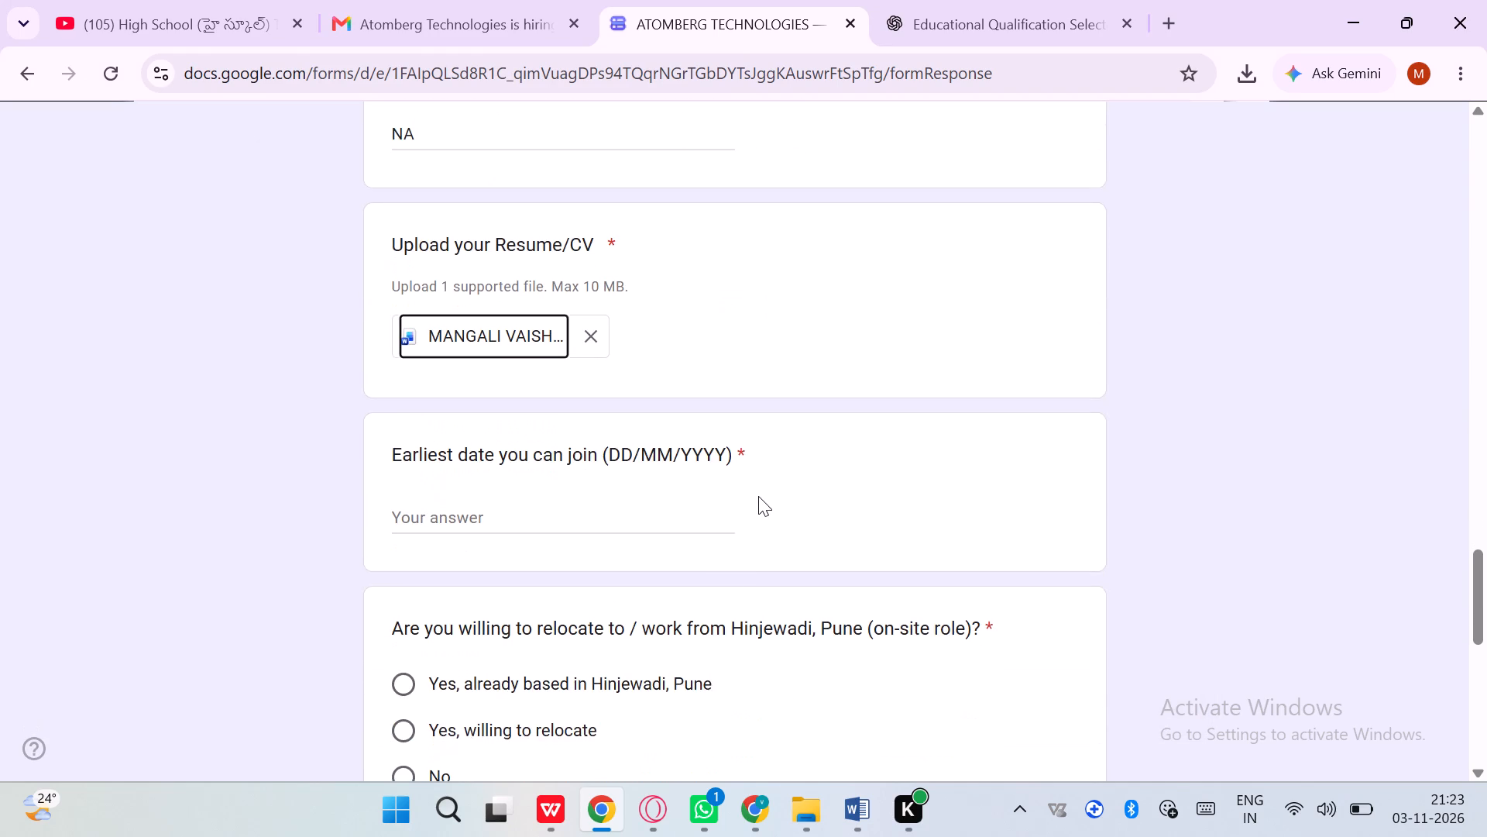
pyautogui.scroll(-1, 758, 496)
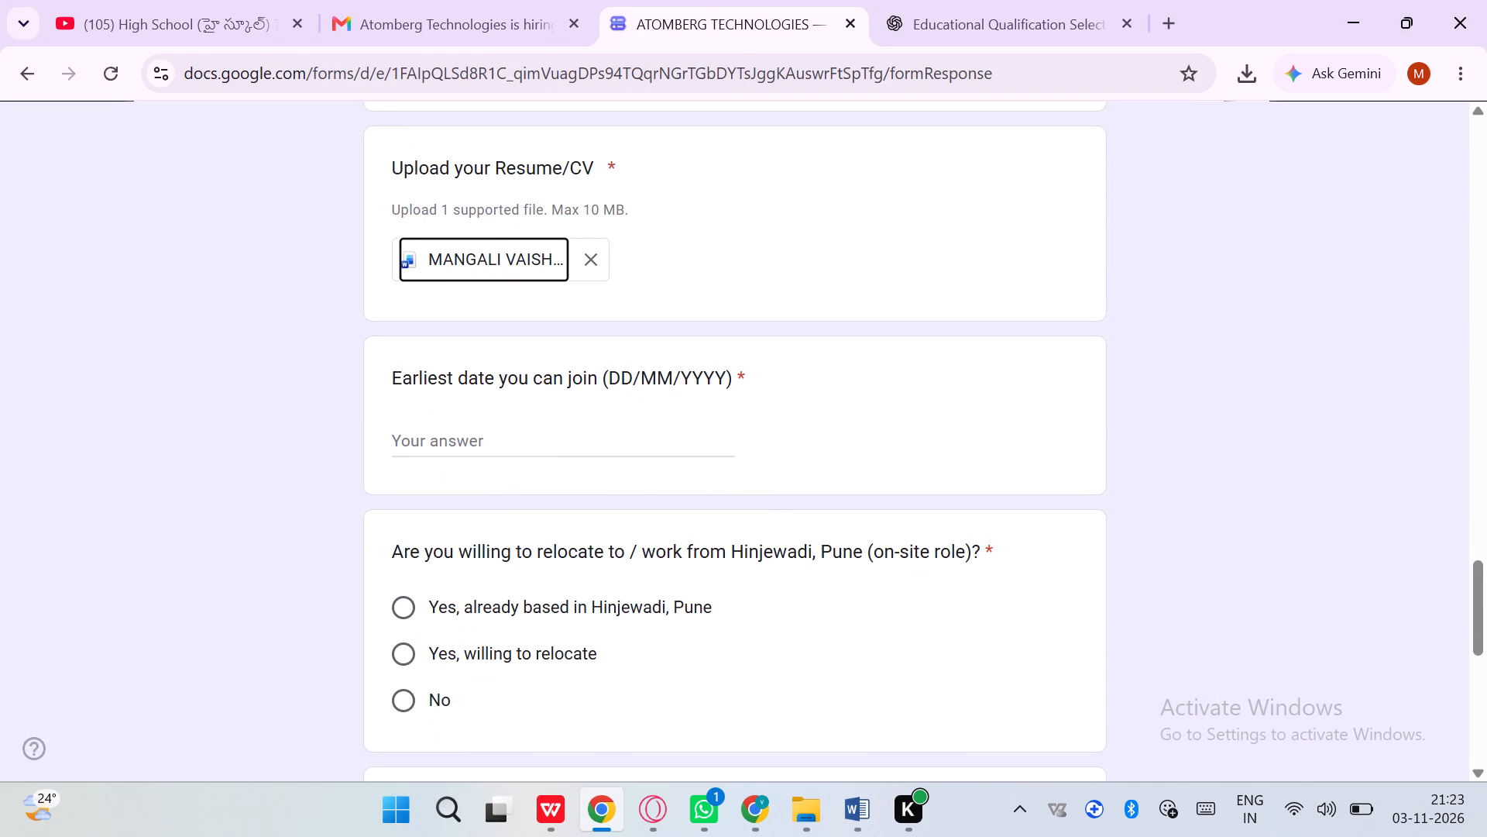
pyautogui.click(441, 428)
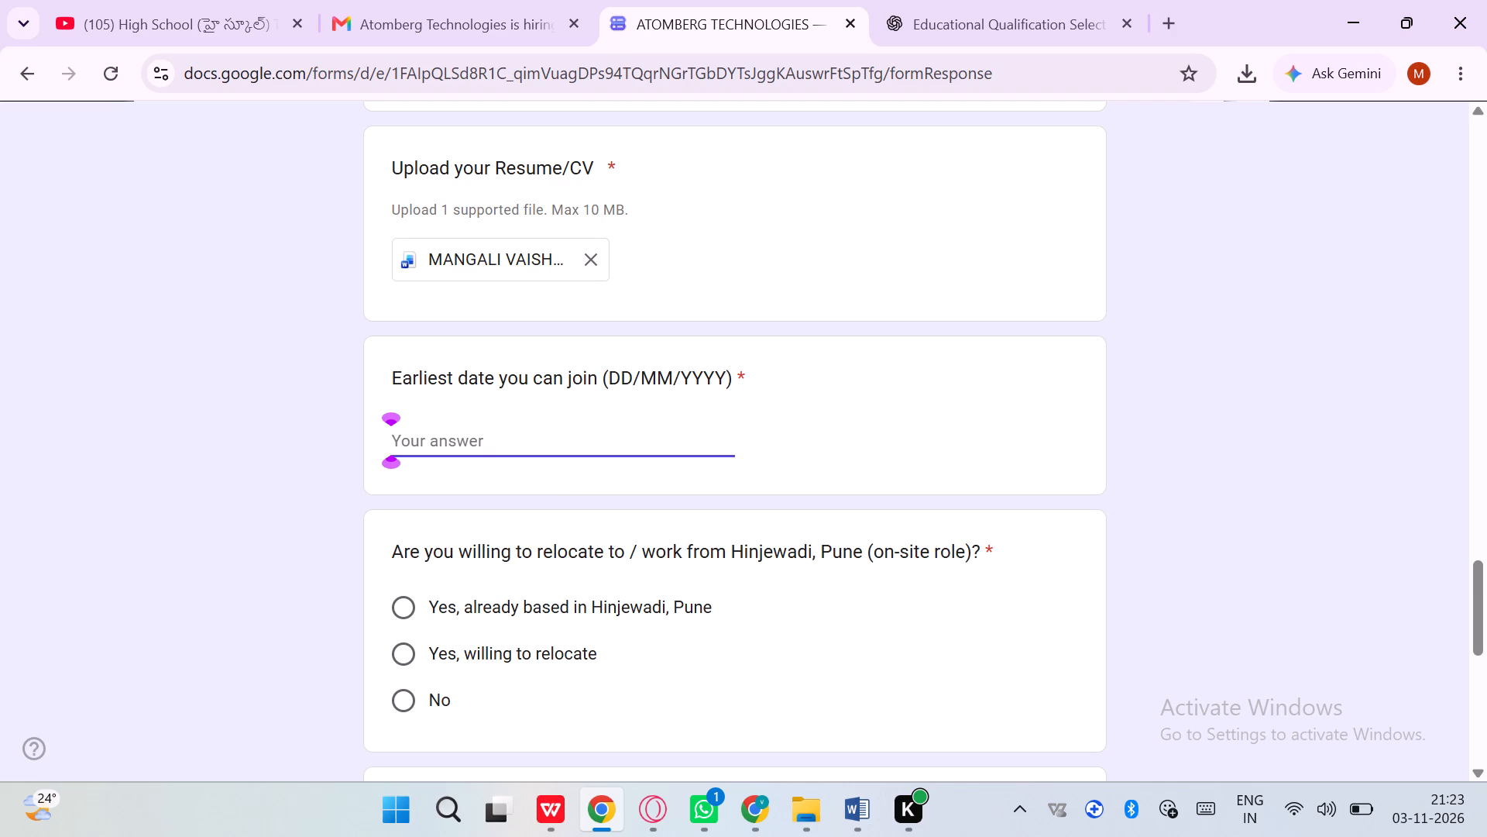
pyautogui.press('1')
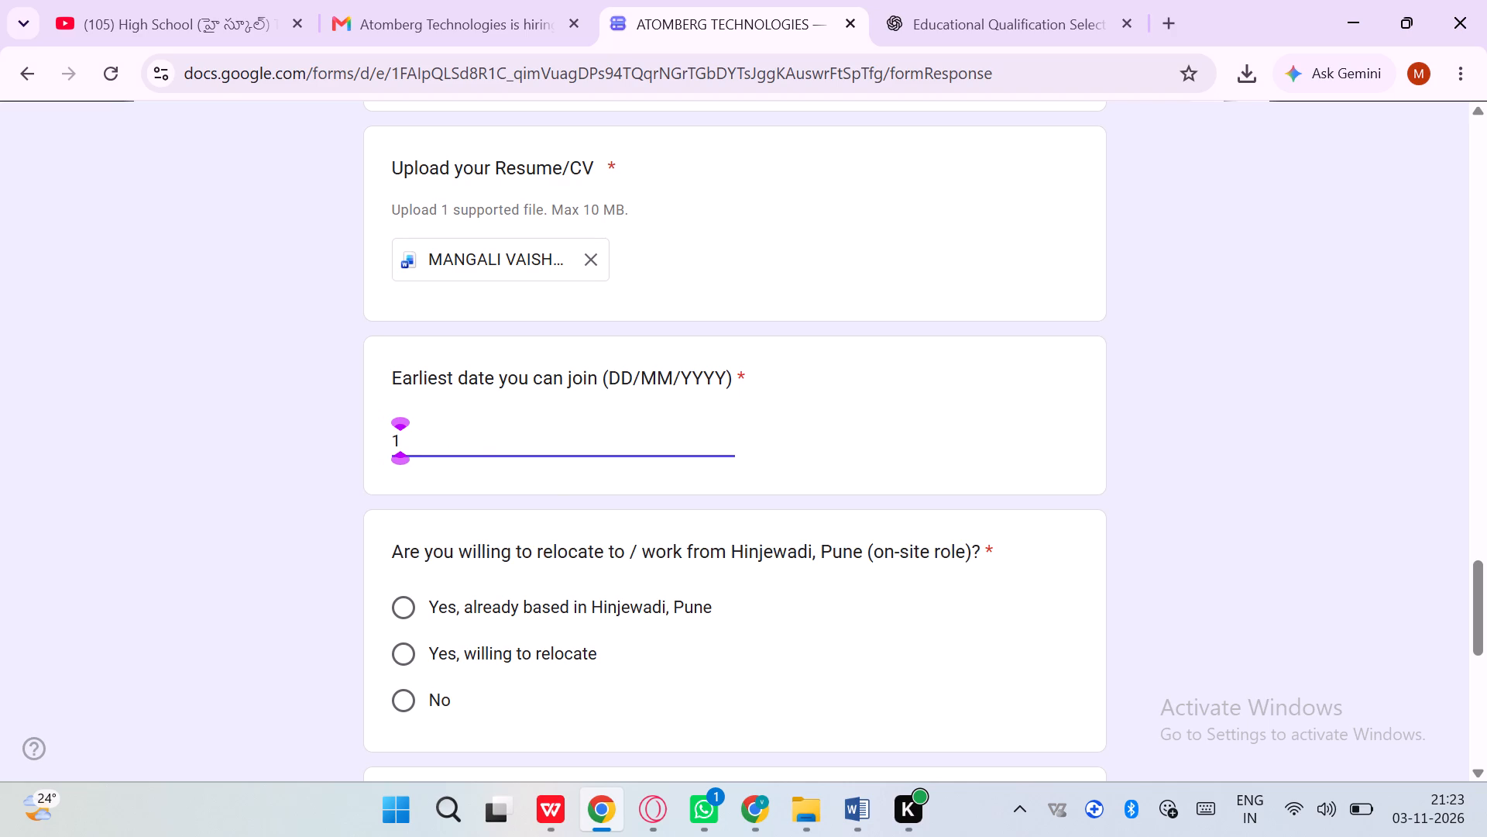
pyautogui.press('BackSpace')
pyautogui.write('01')
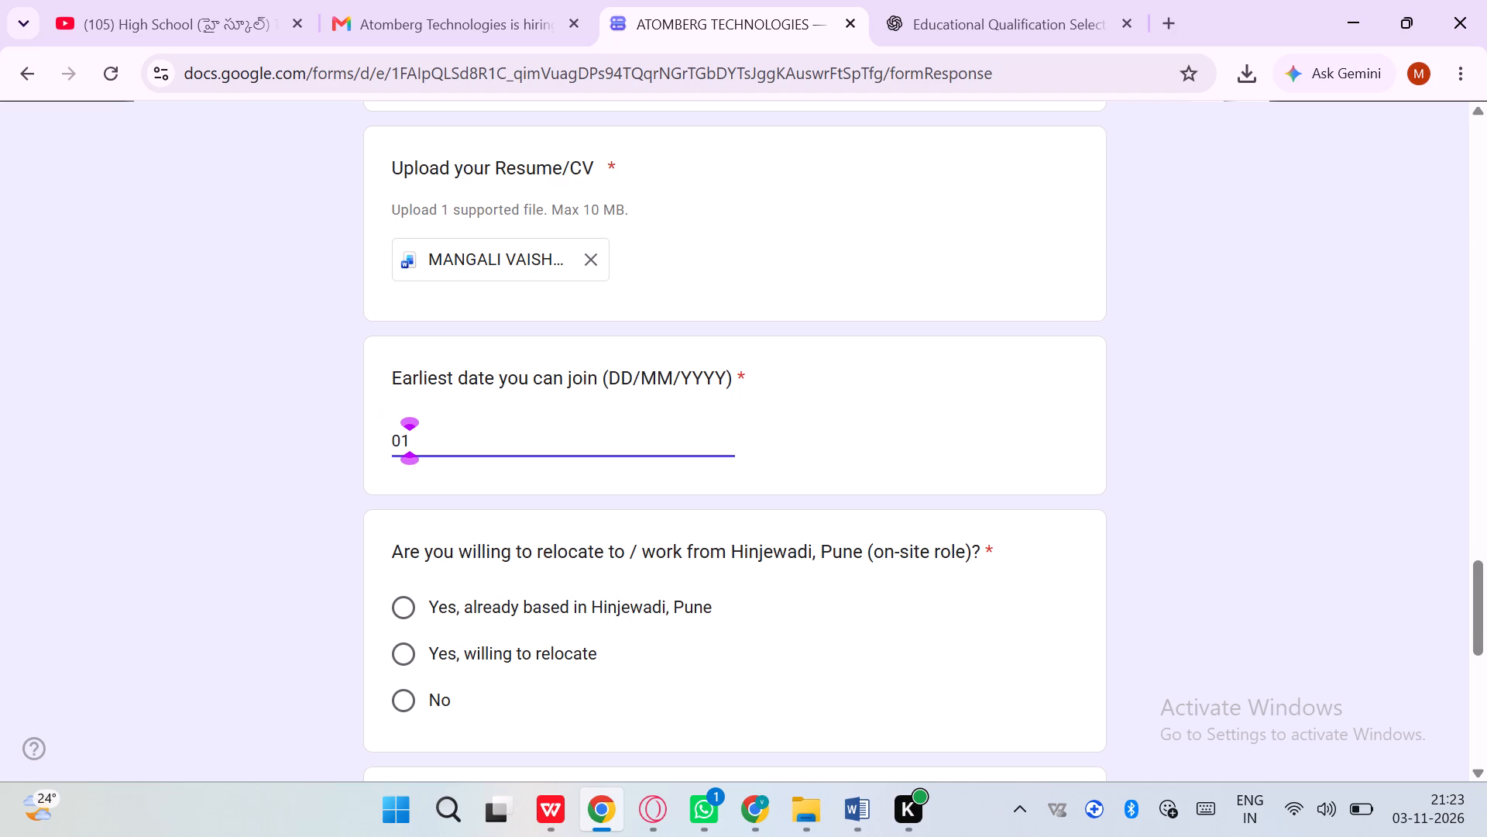
pyautogui.write('/12/')
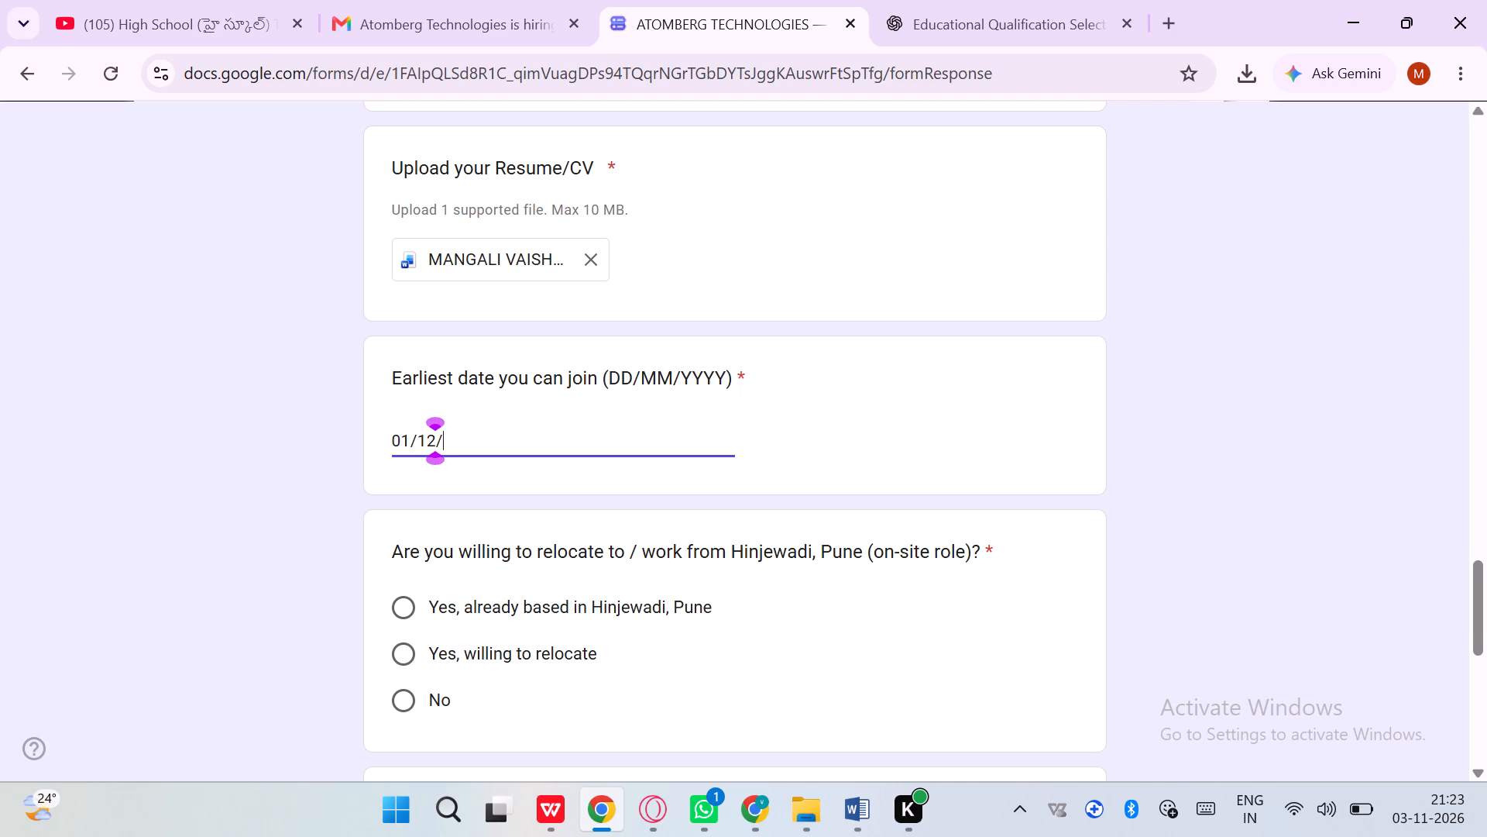
pyautogui.write('200')
pyautogui.press('BackSpace')
pyautogui.write('26')
pyautogui.scroll(-3, 441, 428)
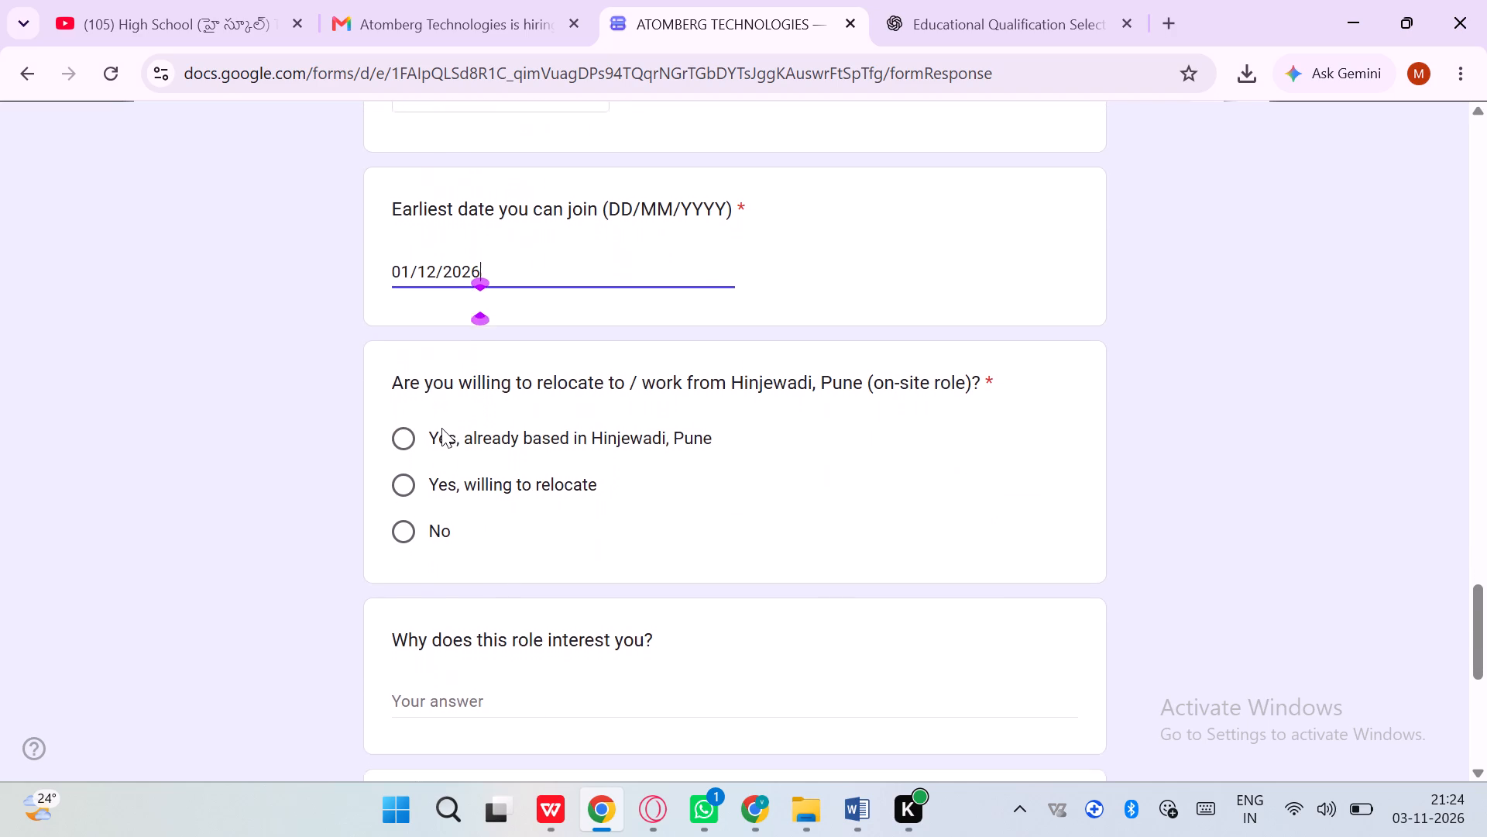
pyautogui.scroll(-1, 441, 428)
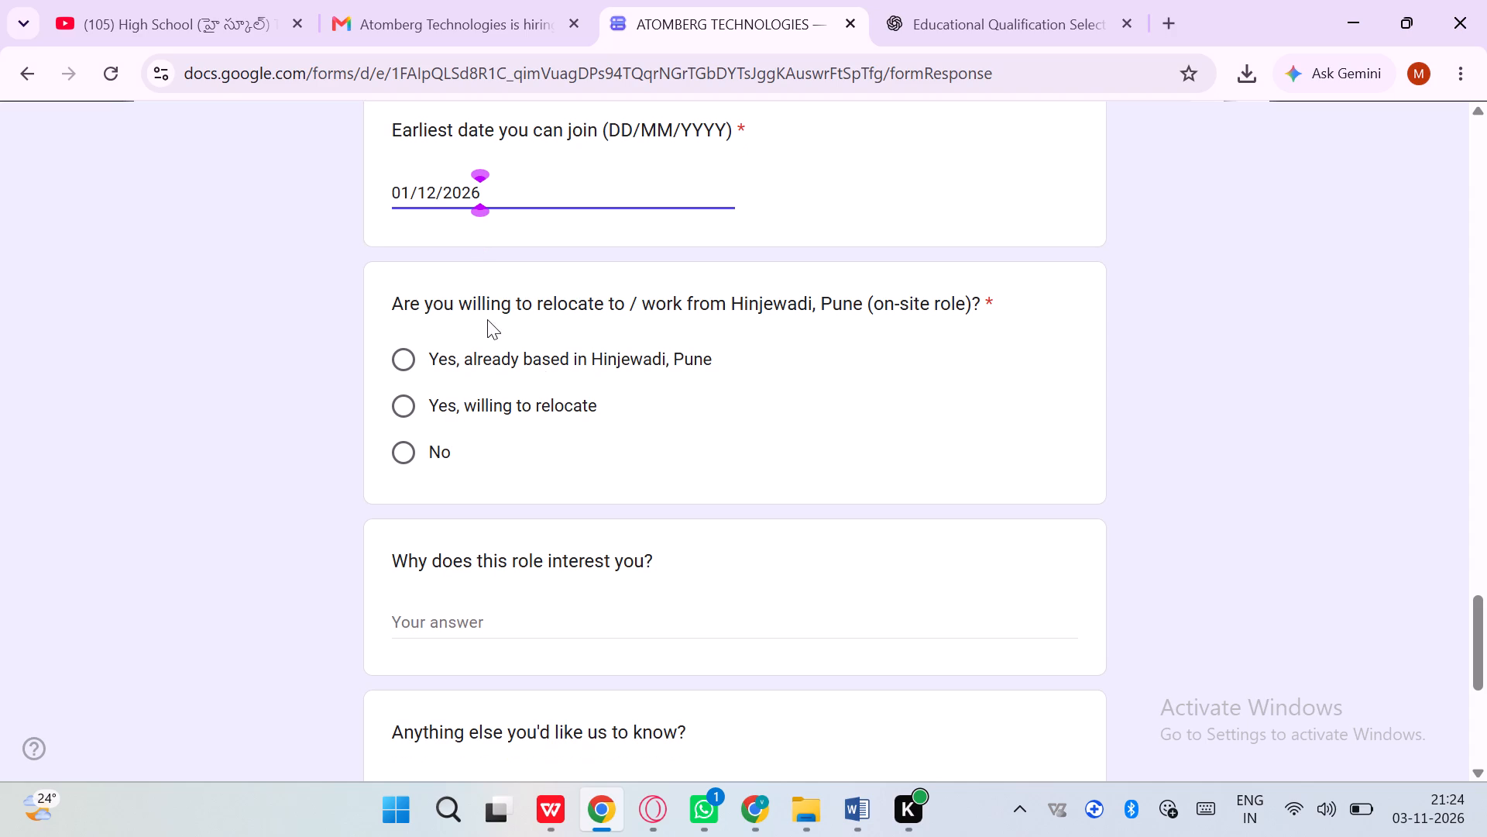
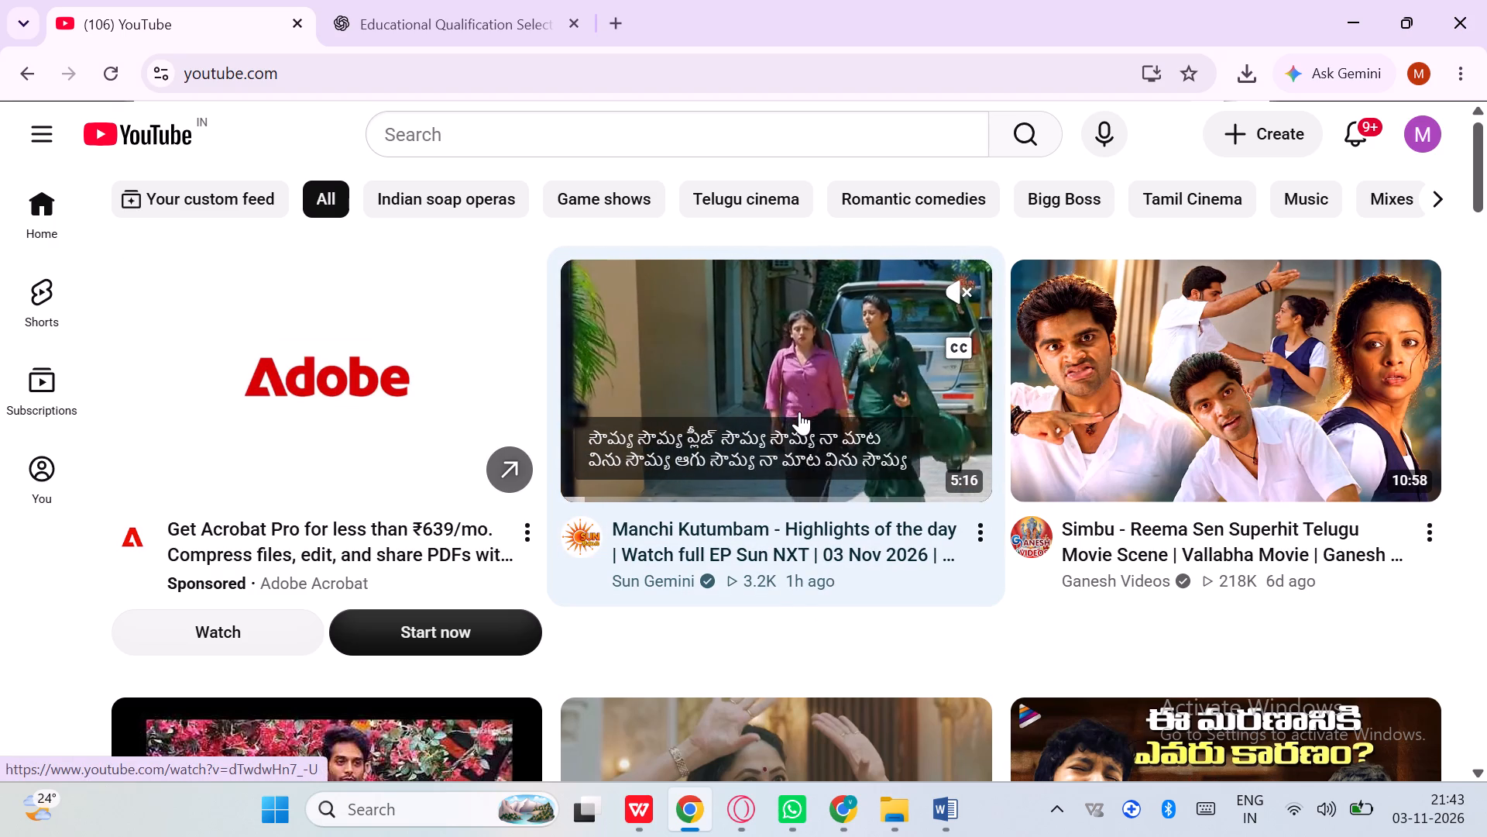
pyautogui.scroll(-4, 799, 412)
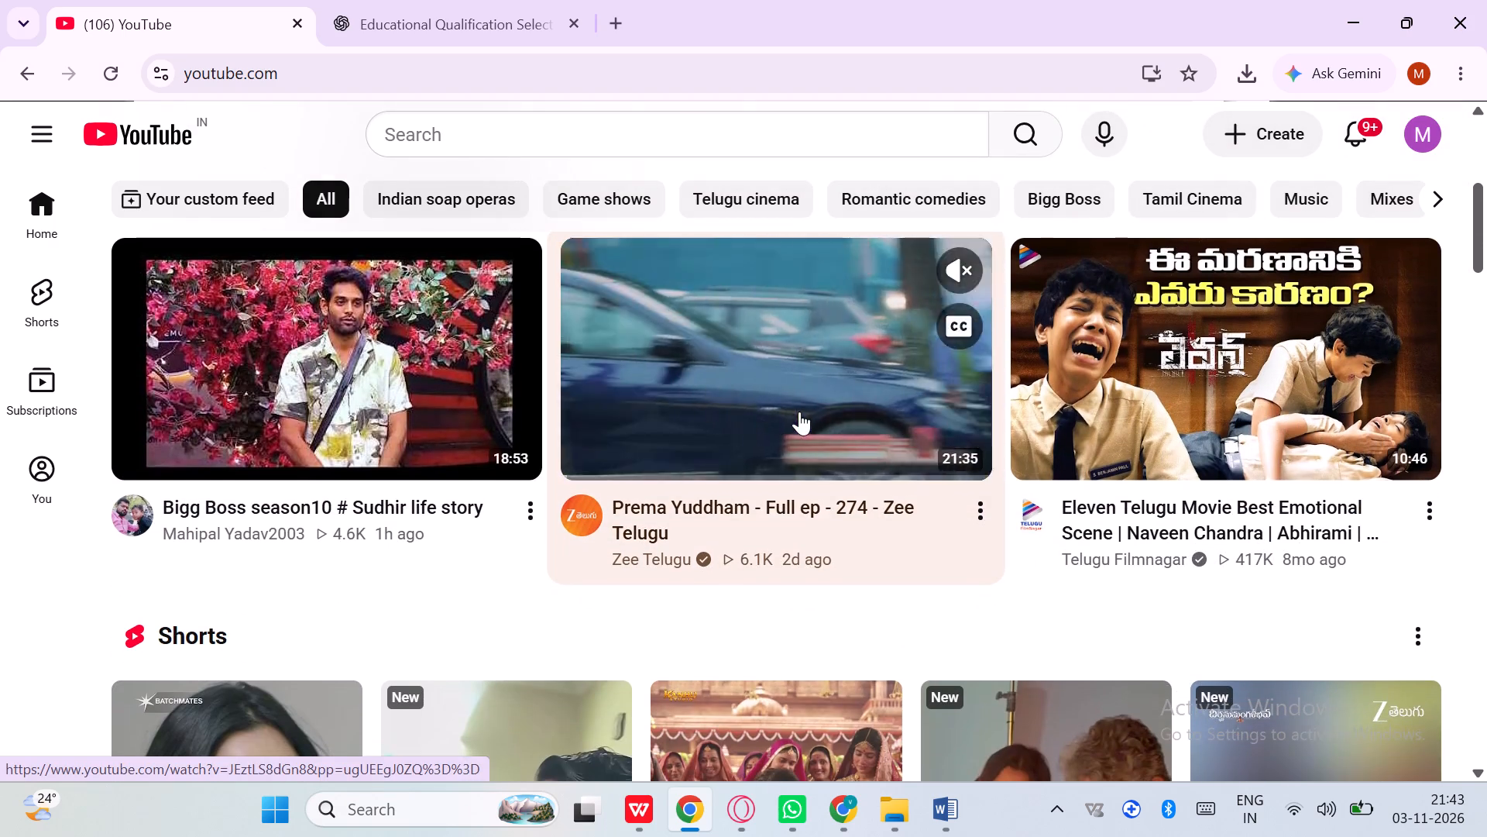
pyautogui.scroll(-6, 799, 412)
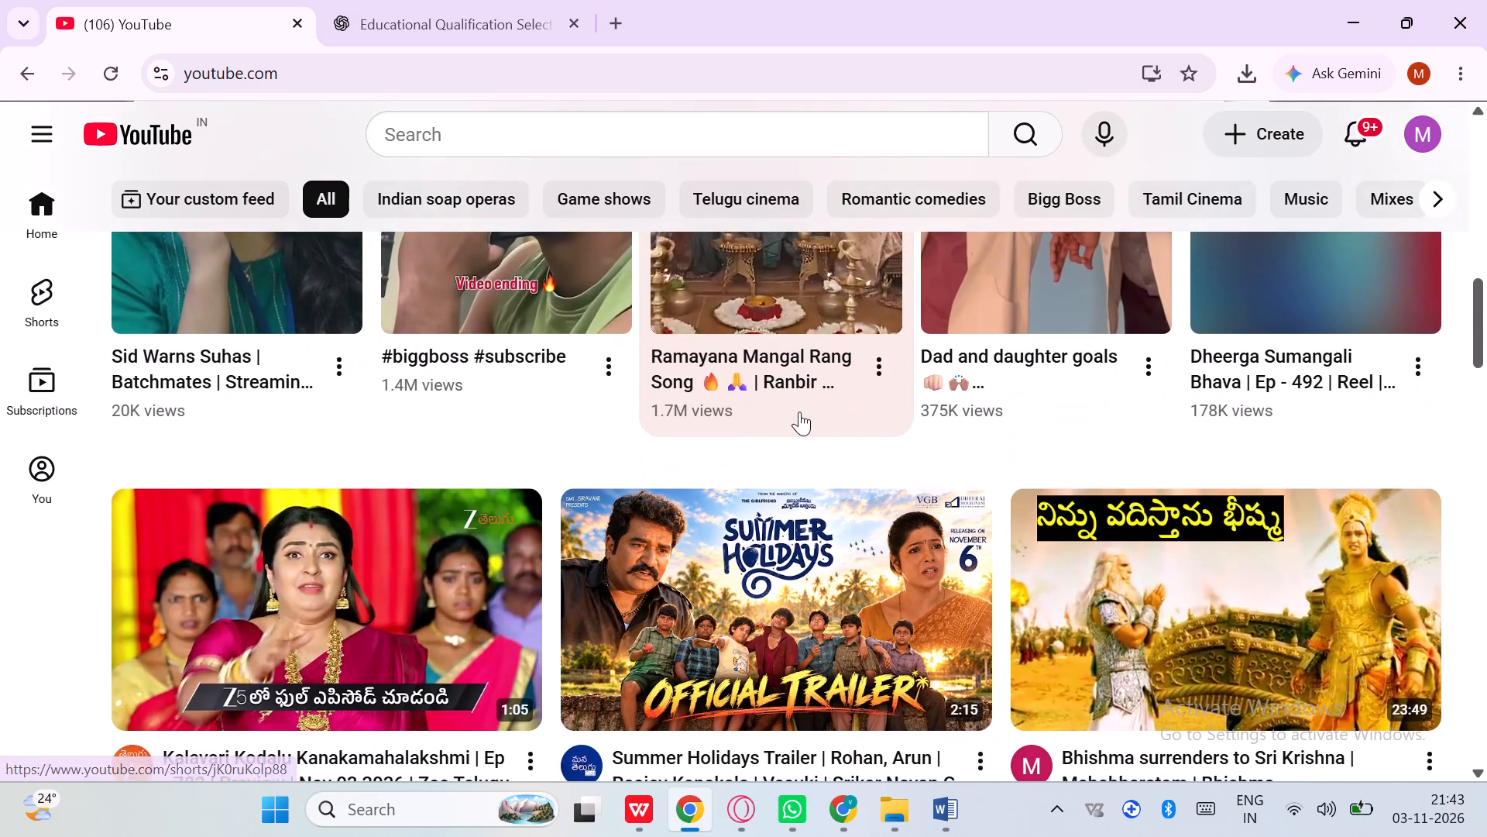
pyautogui.scroll(-1, 799, 412)
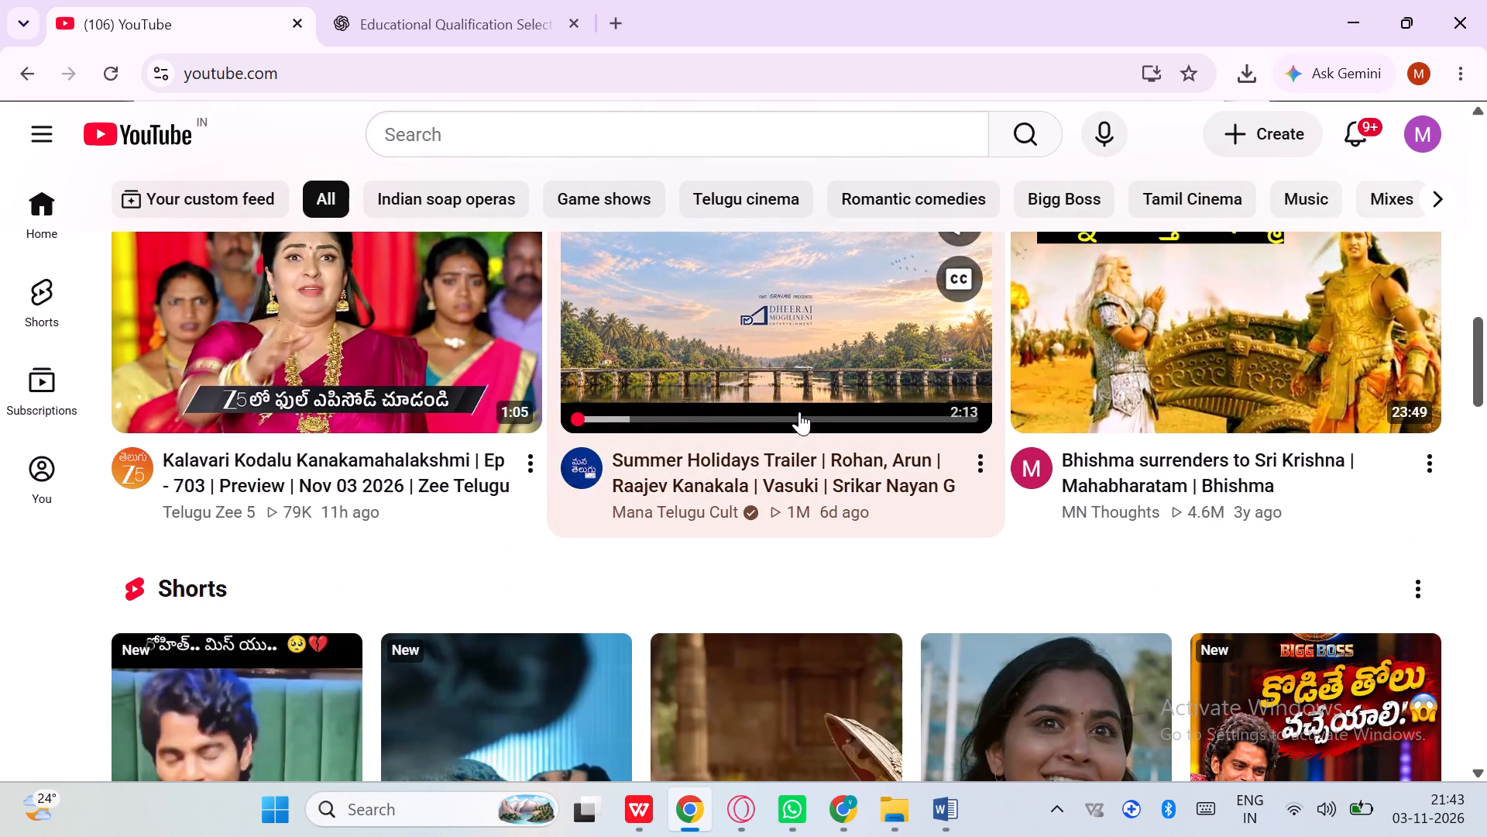
pyautogui.scroll(-5, 799, 412)
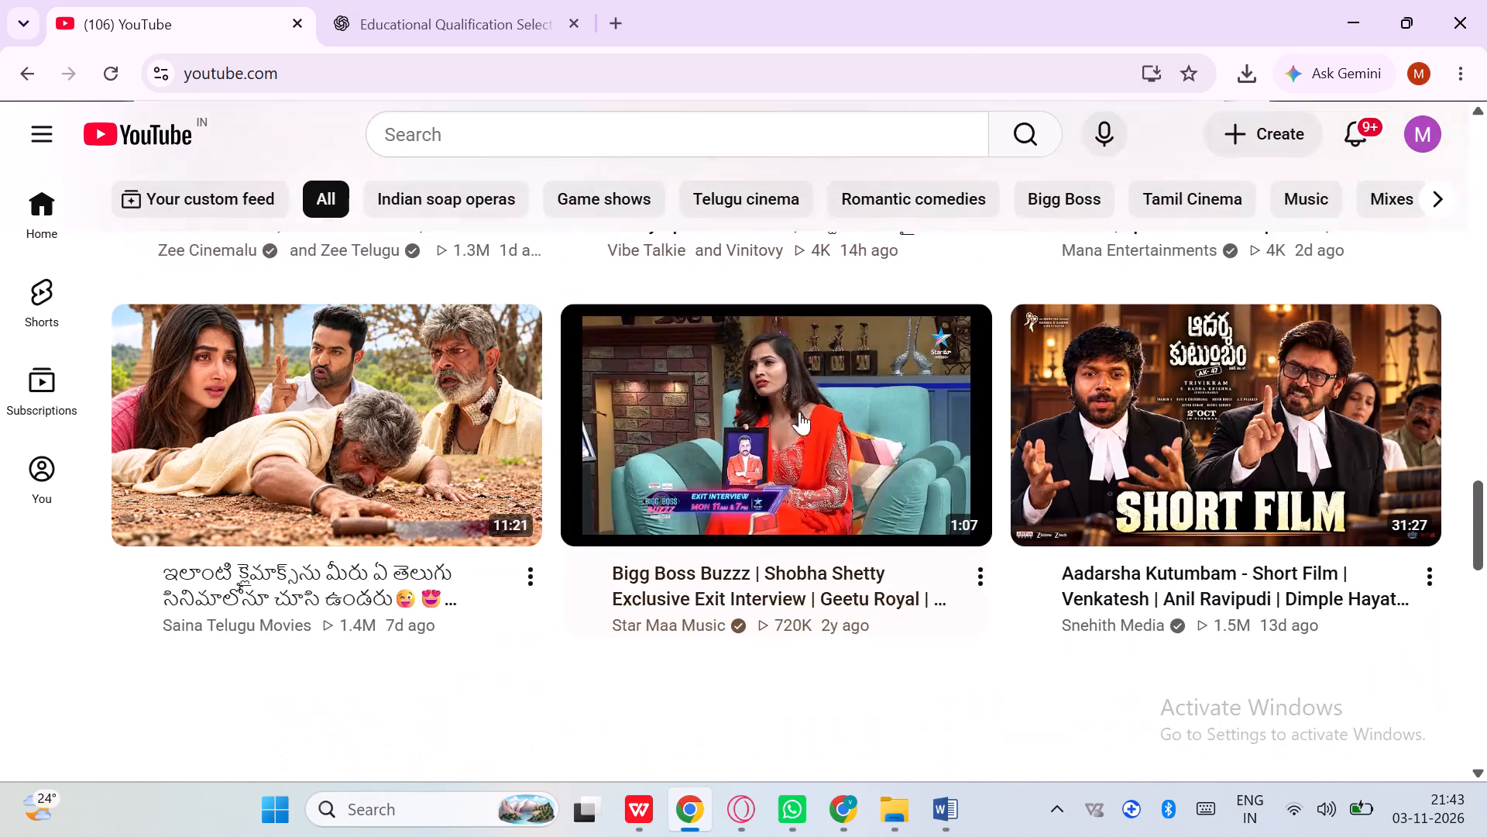
pyautogui.scroll(3, 799, 412)
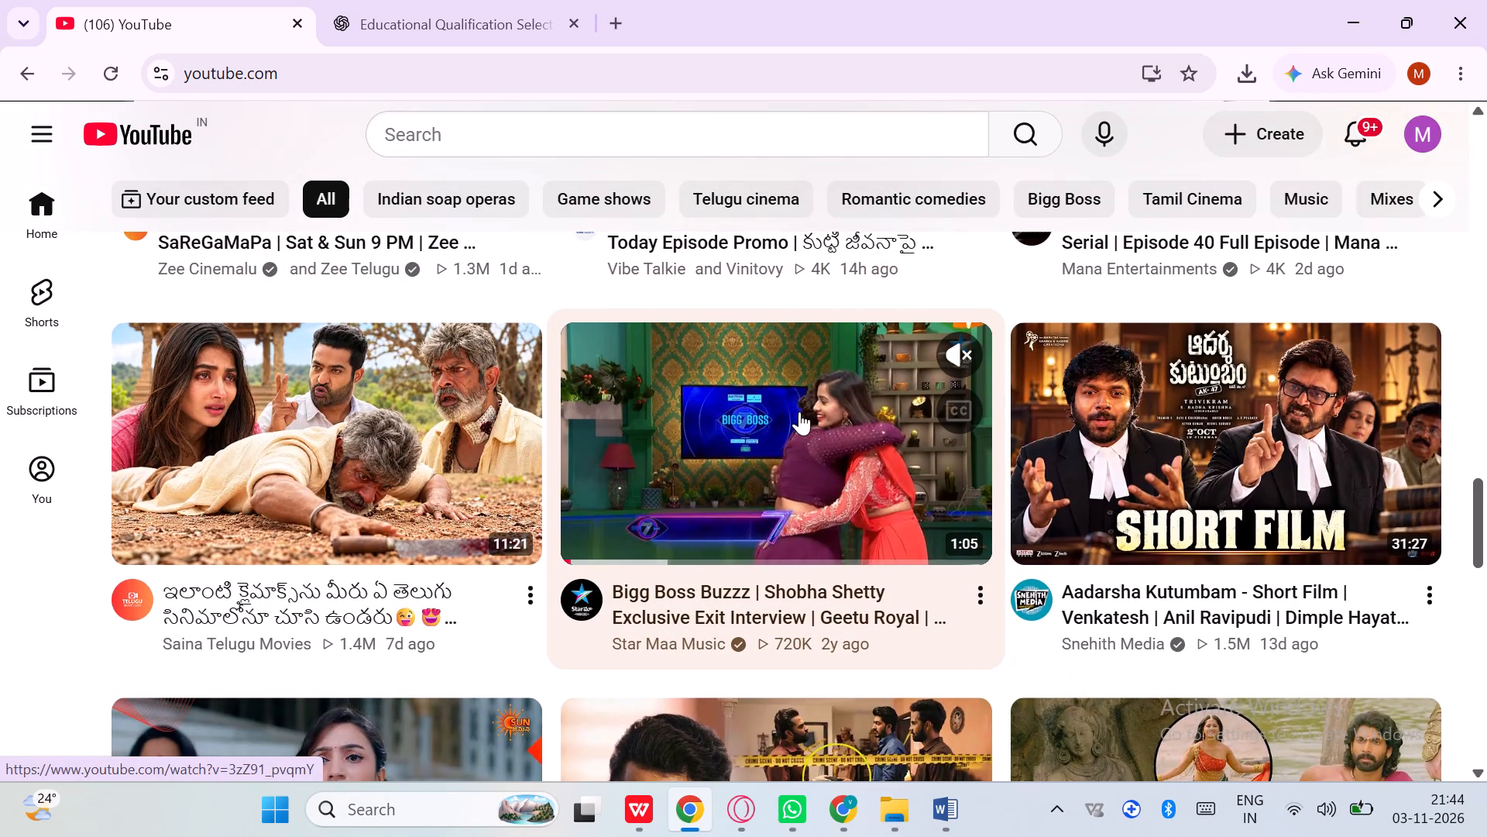
# Refresh the YouTube home feed to load new recommendations.
pyautogui.click(120, 69)
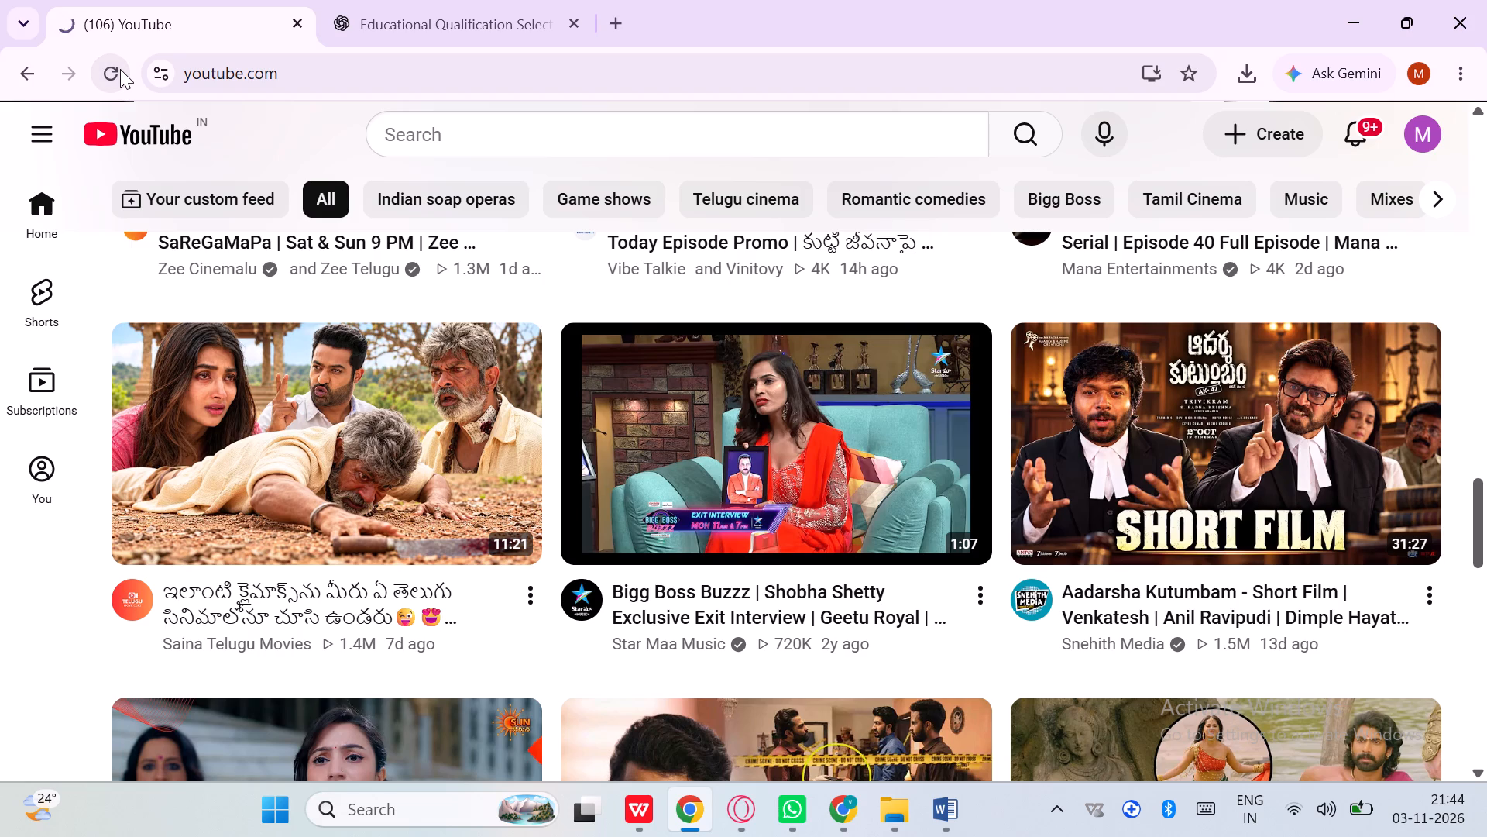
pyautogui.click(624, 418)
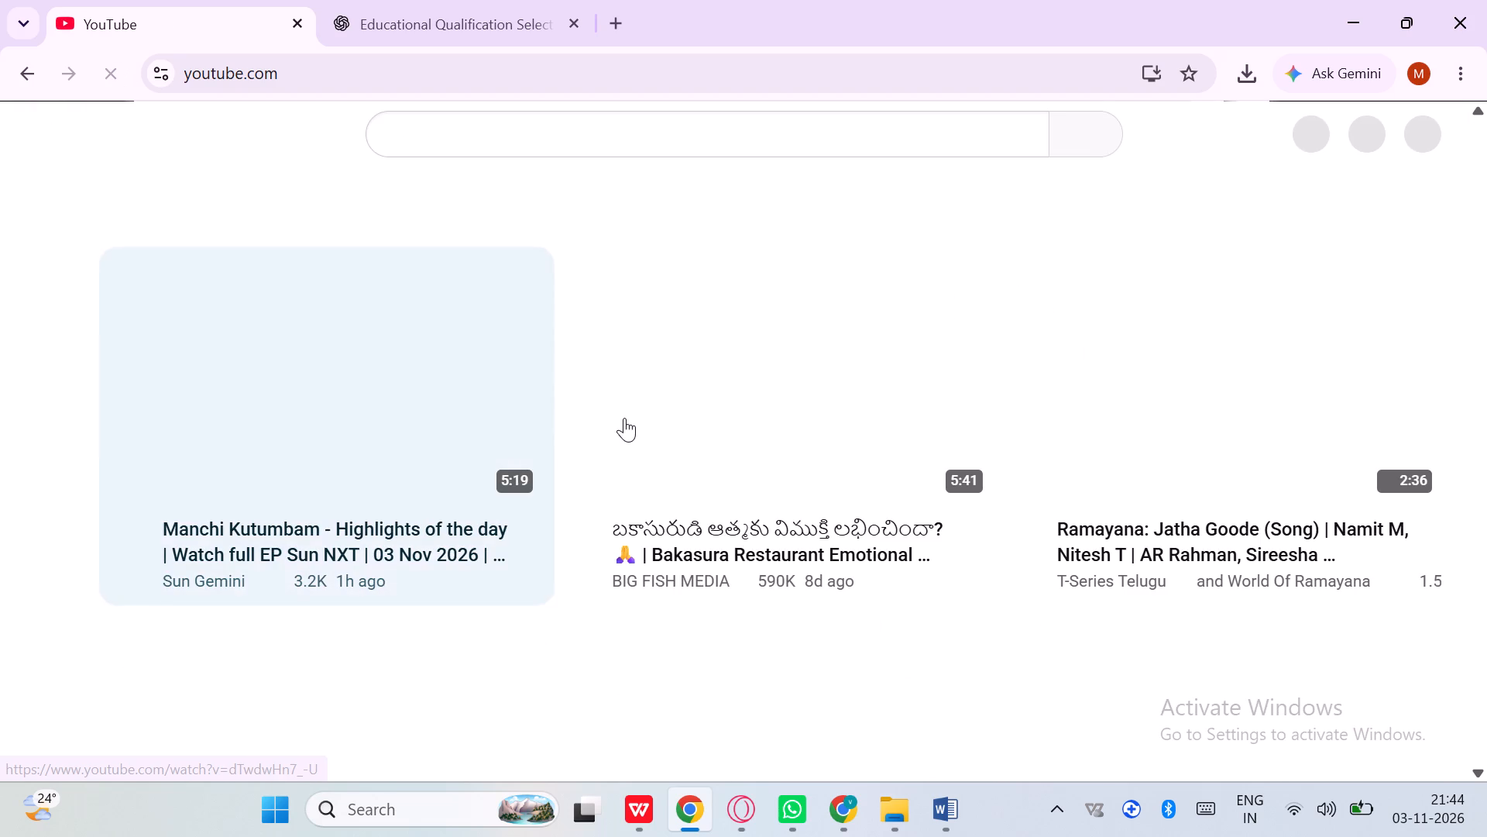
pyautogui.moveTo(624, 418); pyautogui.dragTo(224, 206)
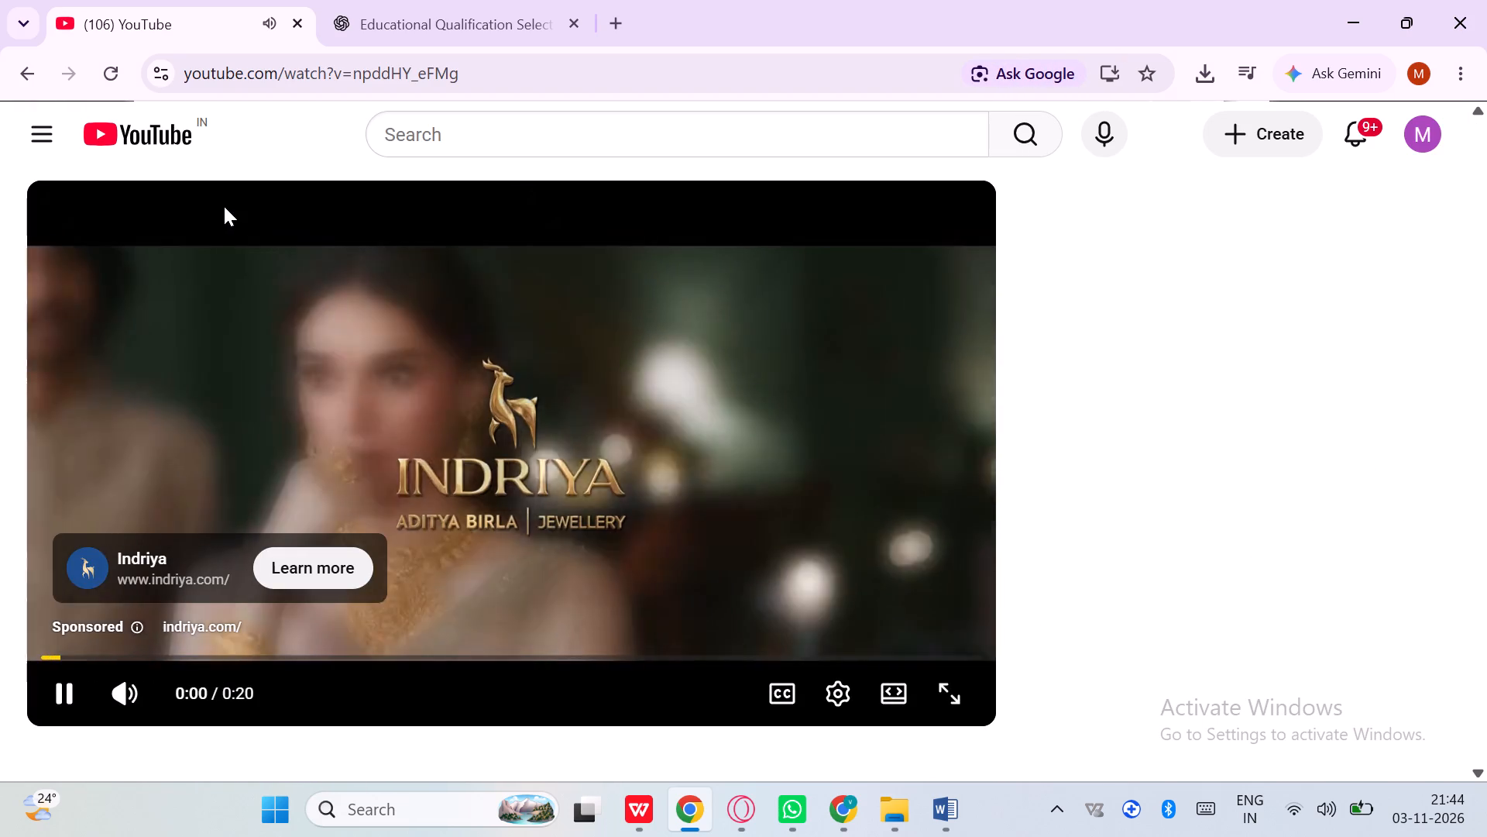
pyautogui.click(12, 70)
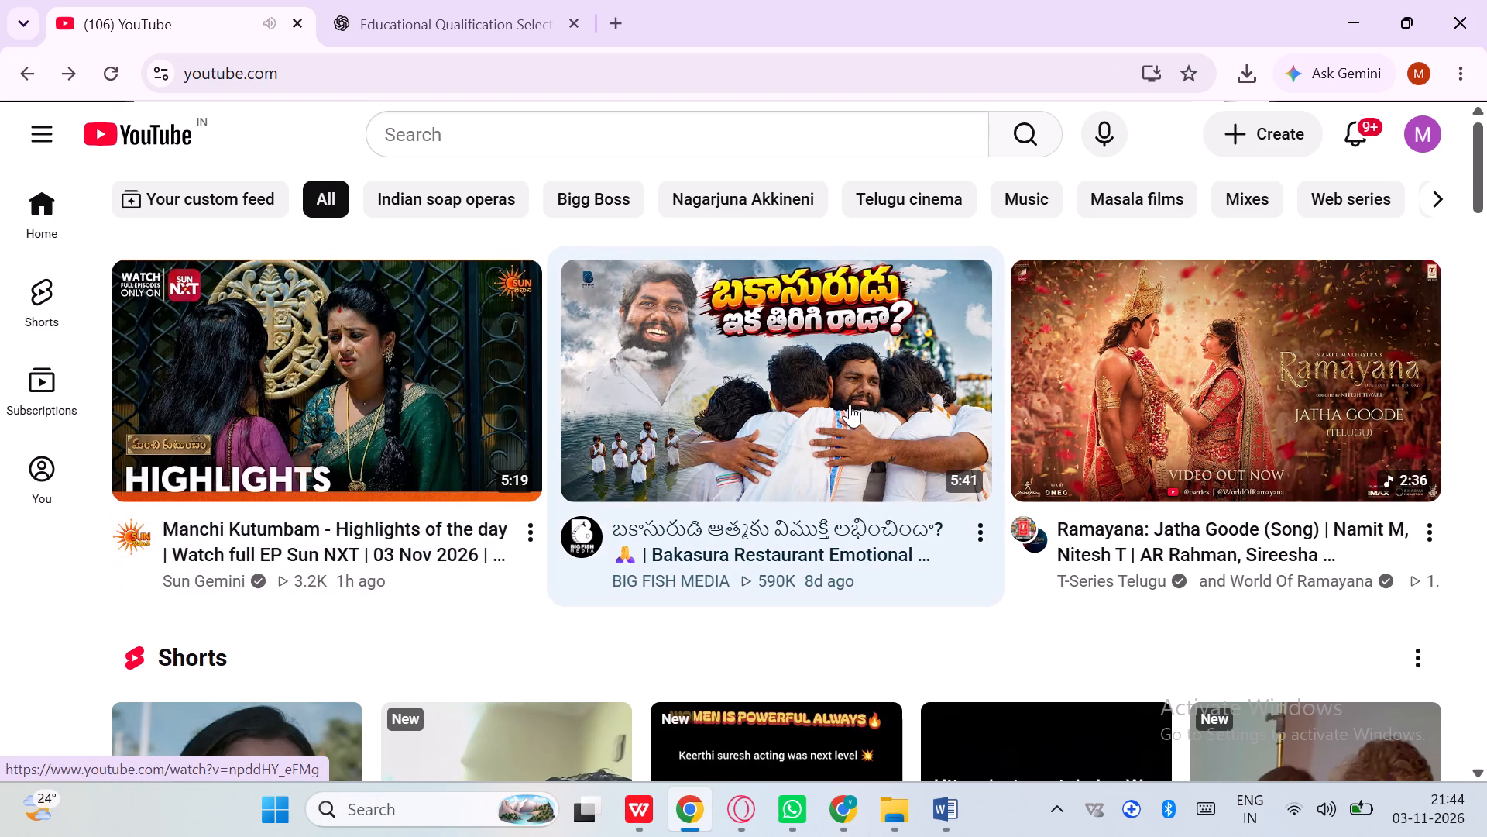
# Unmute the Meghasandesam Ep - 778 preview in the home feed and turn off its subtitles.
pyautogui.scroll(-5, 850, 404)
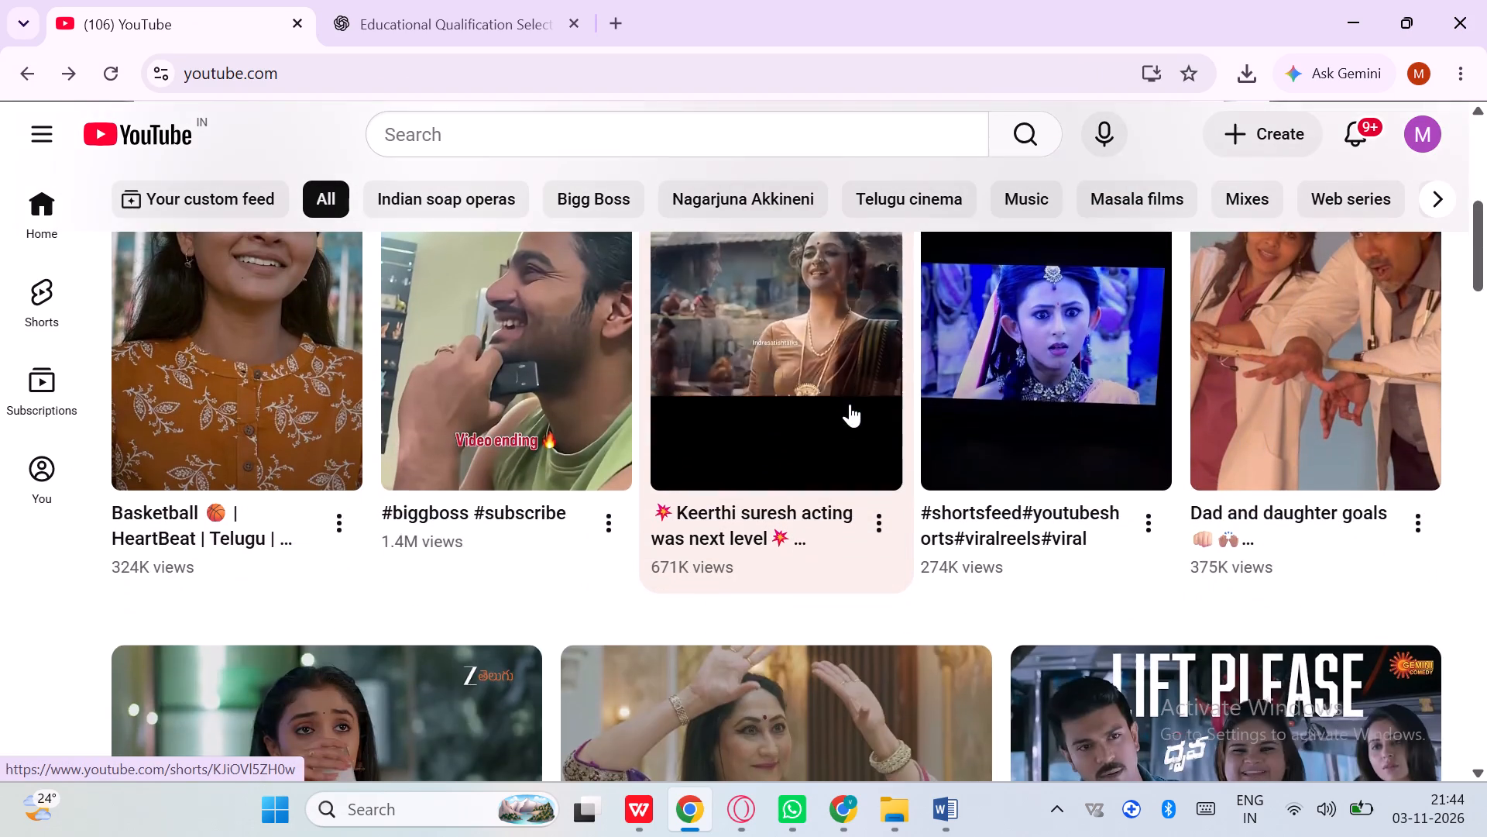
pyautogui.scroll(-2, 850, 404)
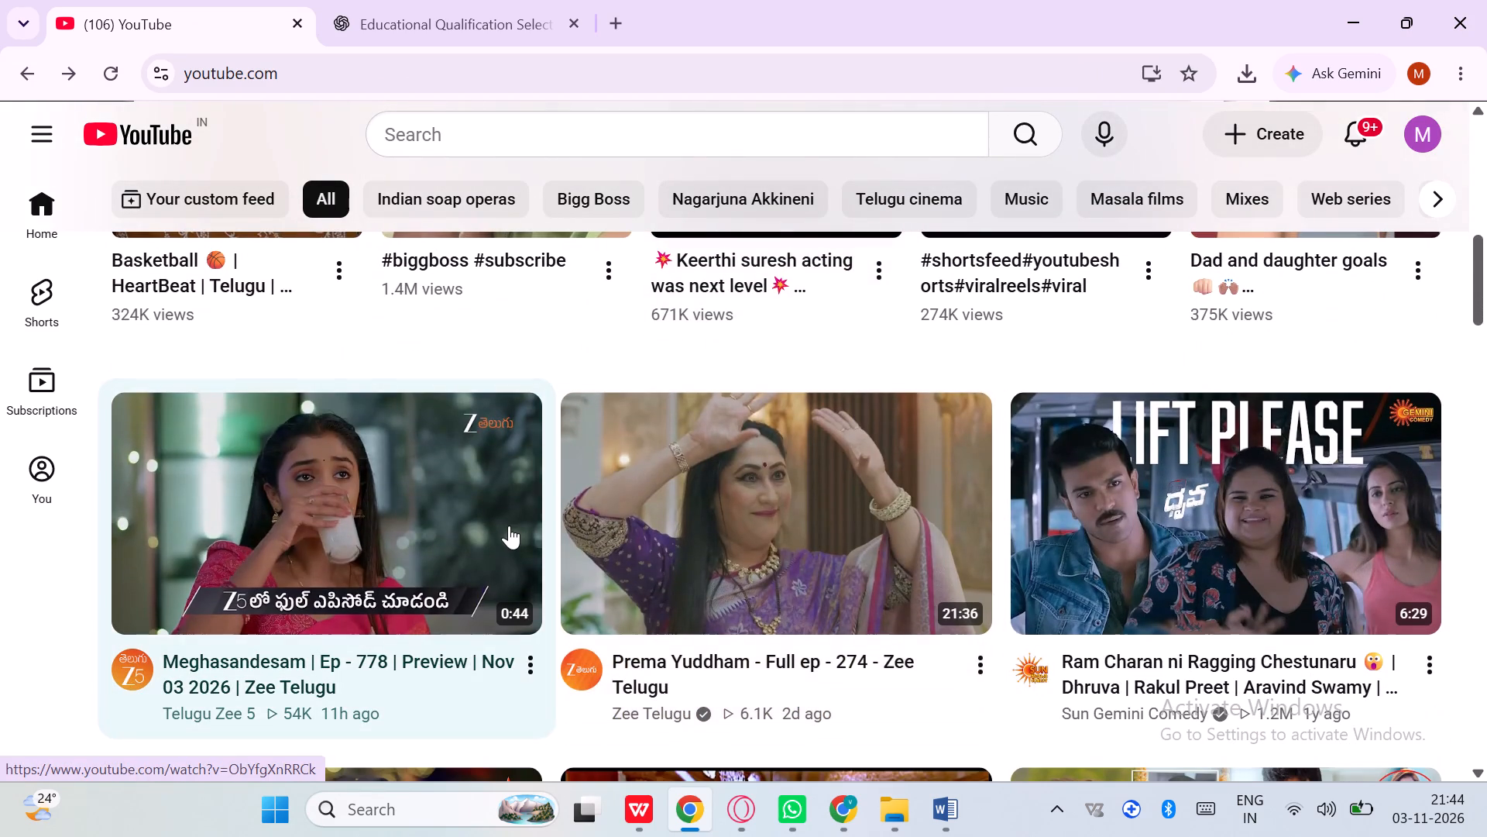
pyautogui.scroll(-1, 509, 525)
pyautogui.click(520, 303)
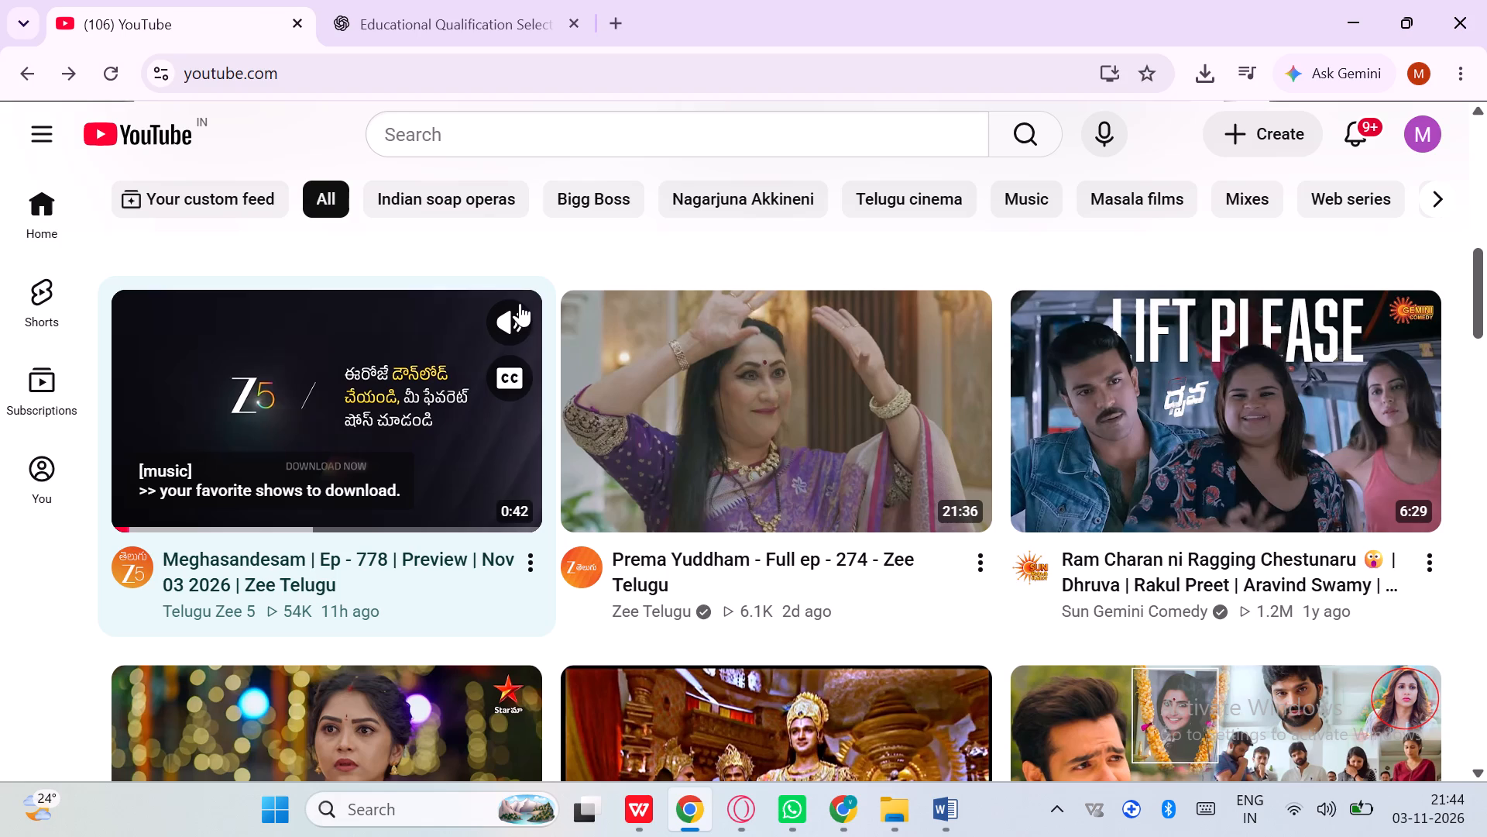
pyautogui.click(513, 359)
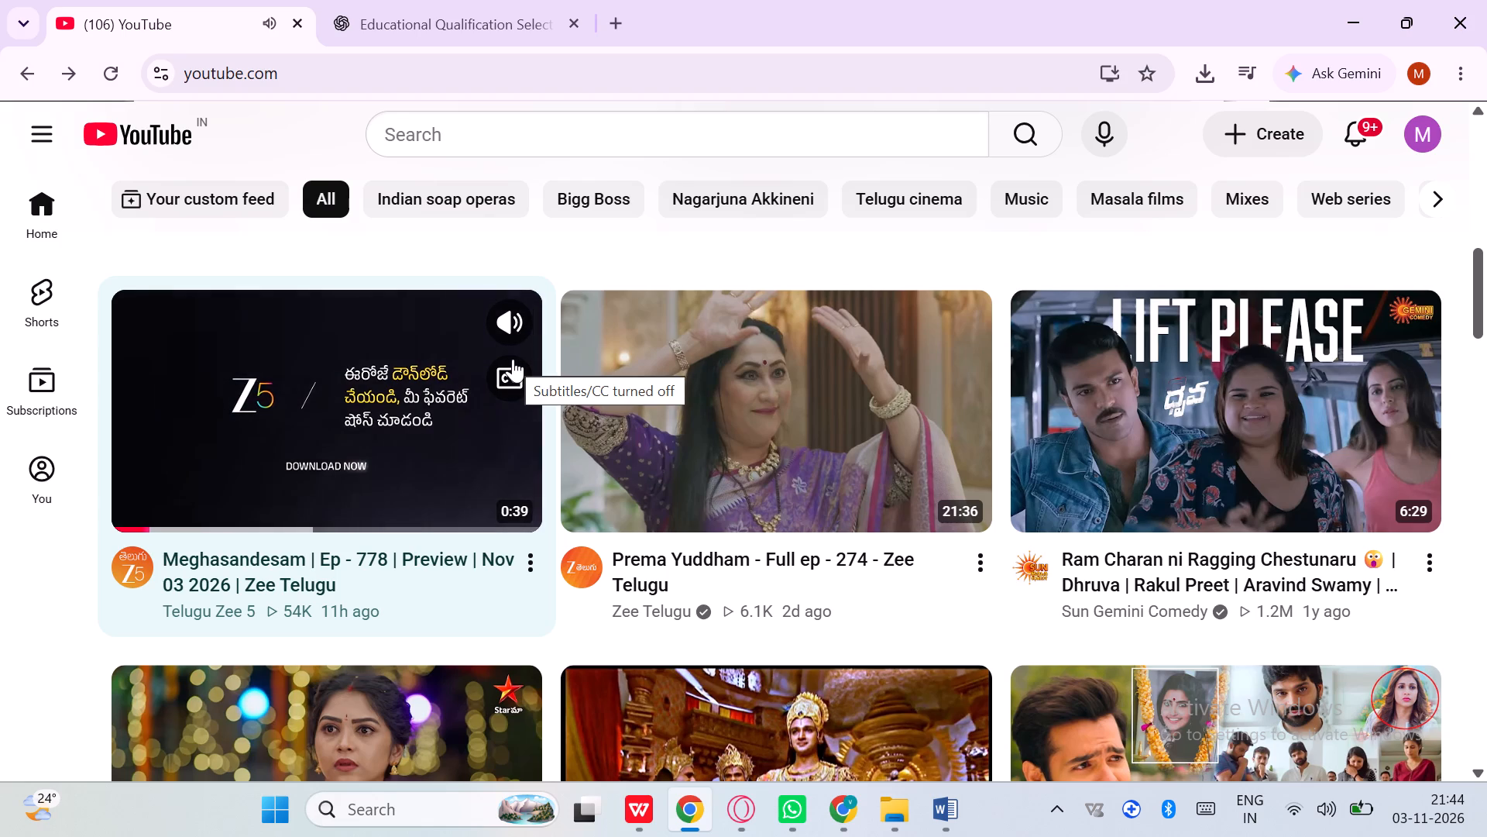